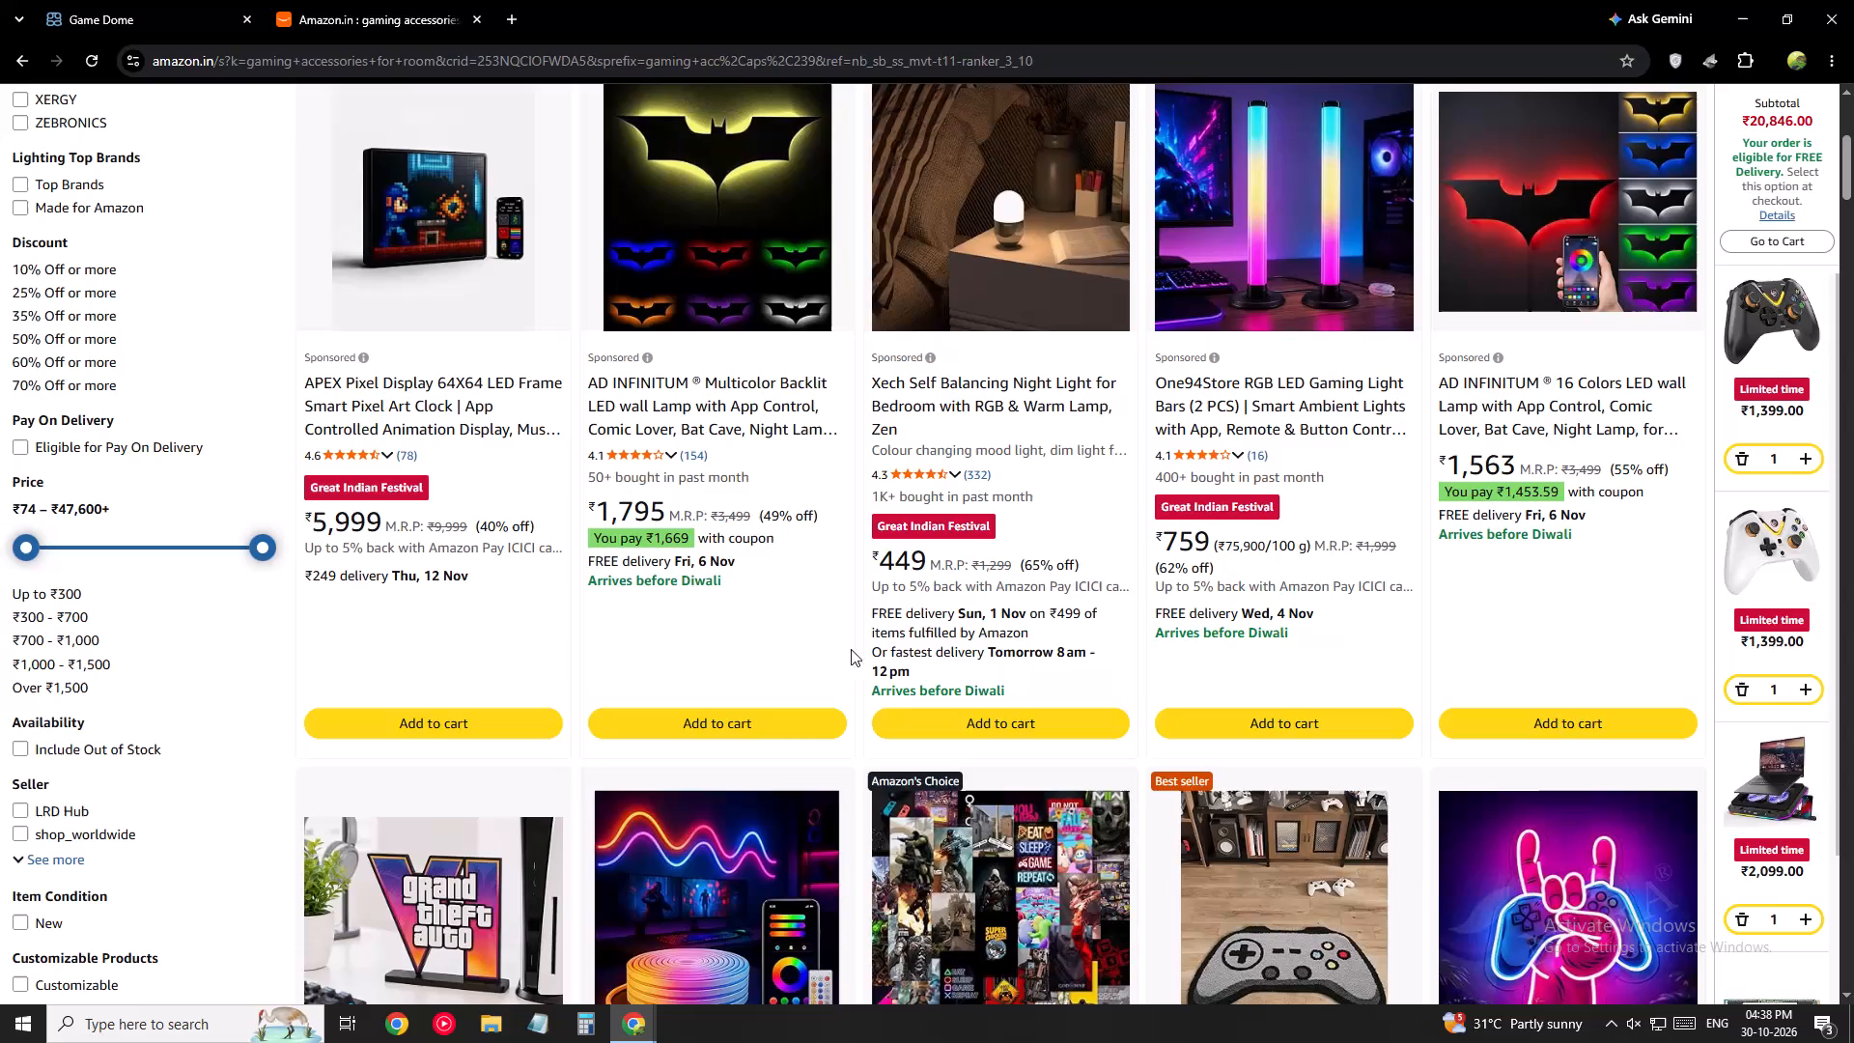
Browse the Amazon search results for gaming accessories for room, examining the decor, lighting and poster listings.
{"action": "scroll", "coordinate": [1455, 566], "scroll_direction": "down", "scroll_amount": 5}
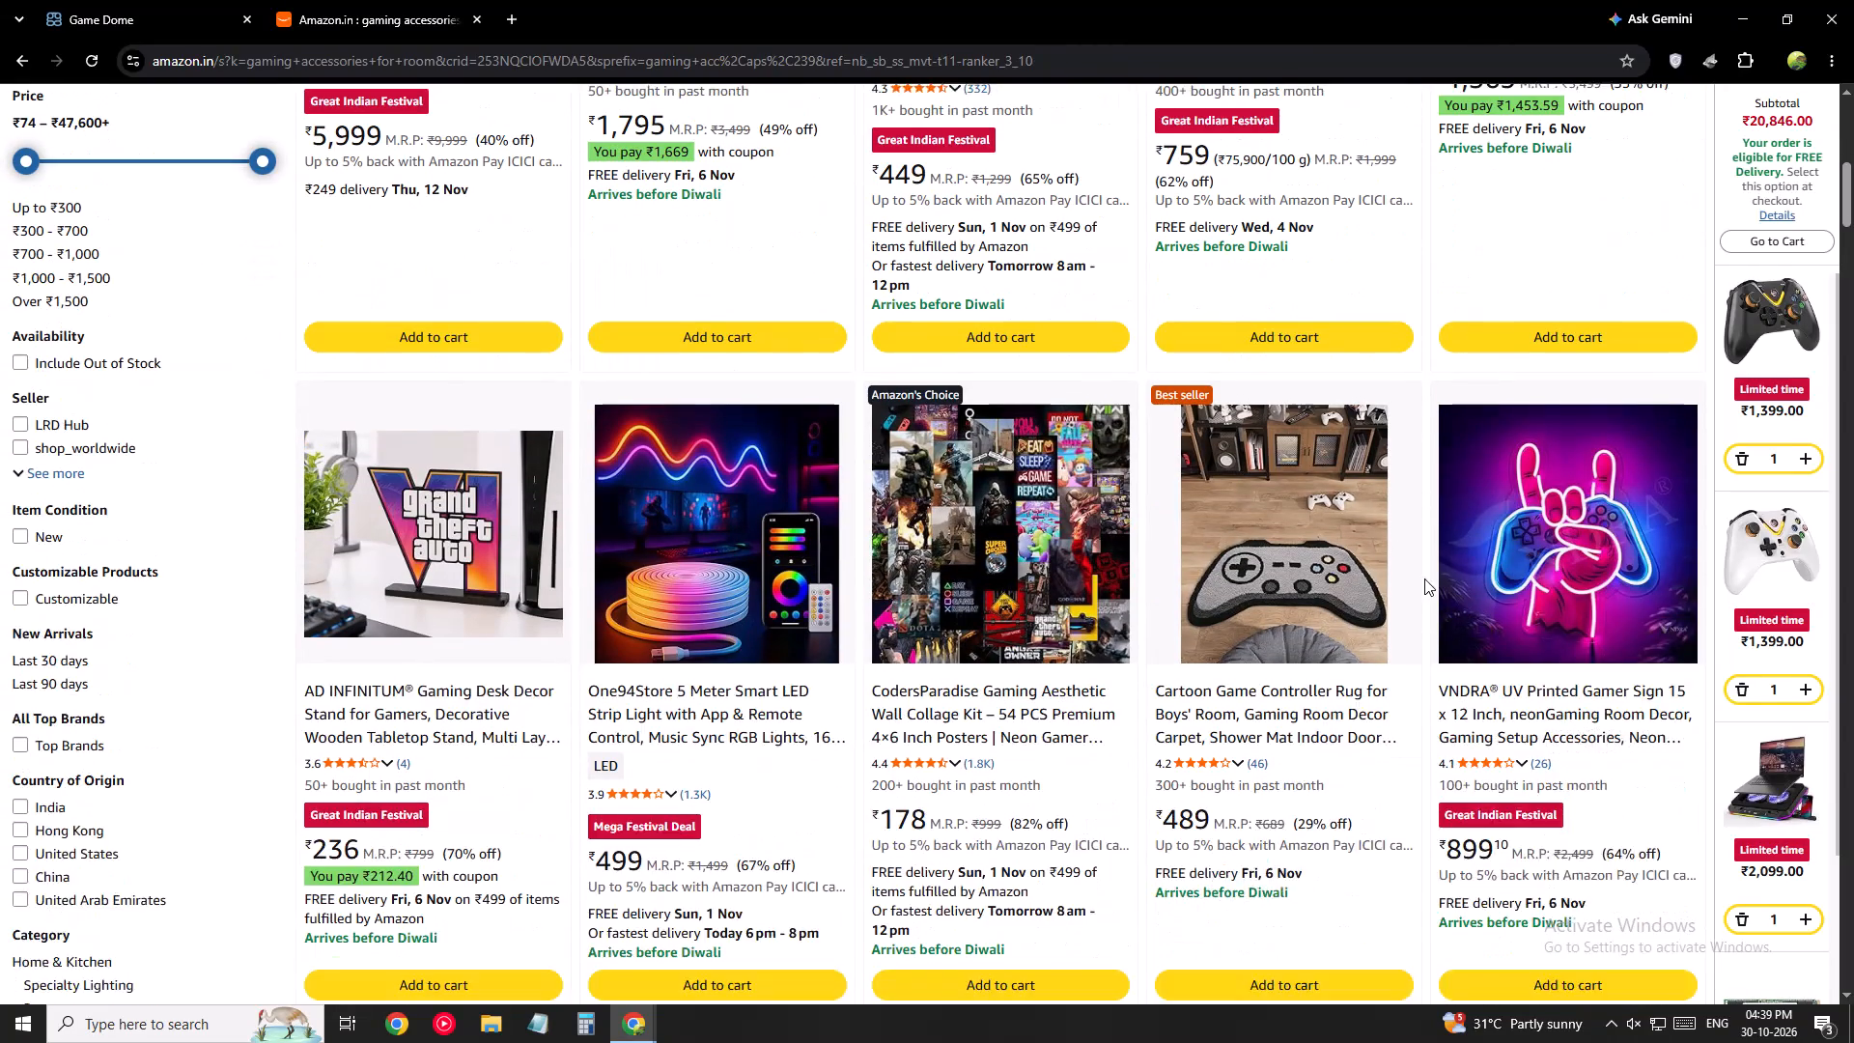
{"action": "scroll", "coordinate": [1424, 578], "scroll_direction": "down", "scroll_amount": 2}
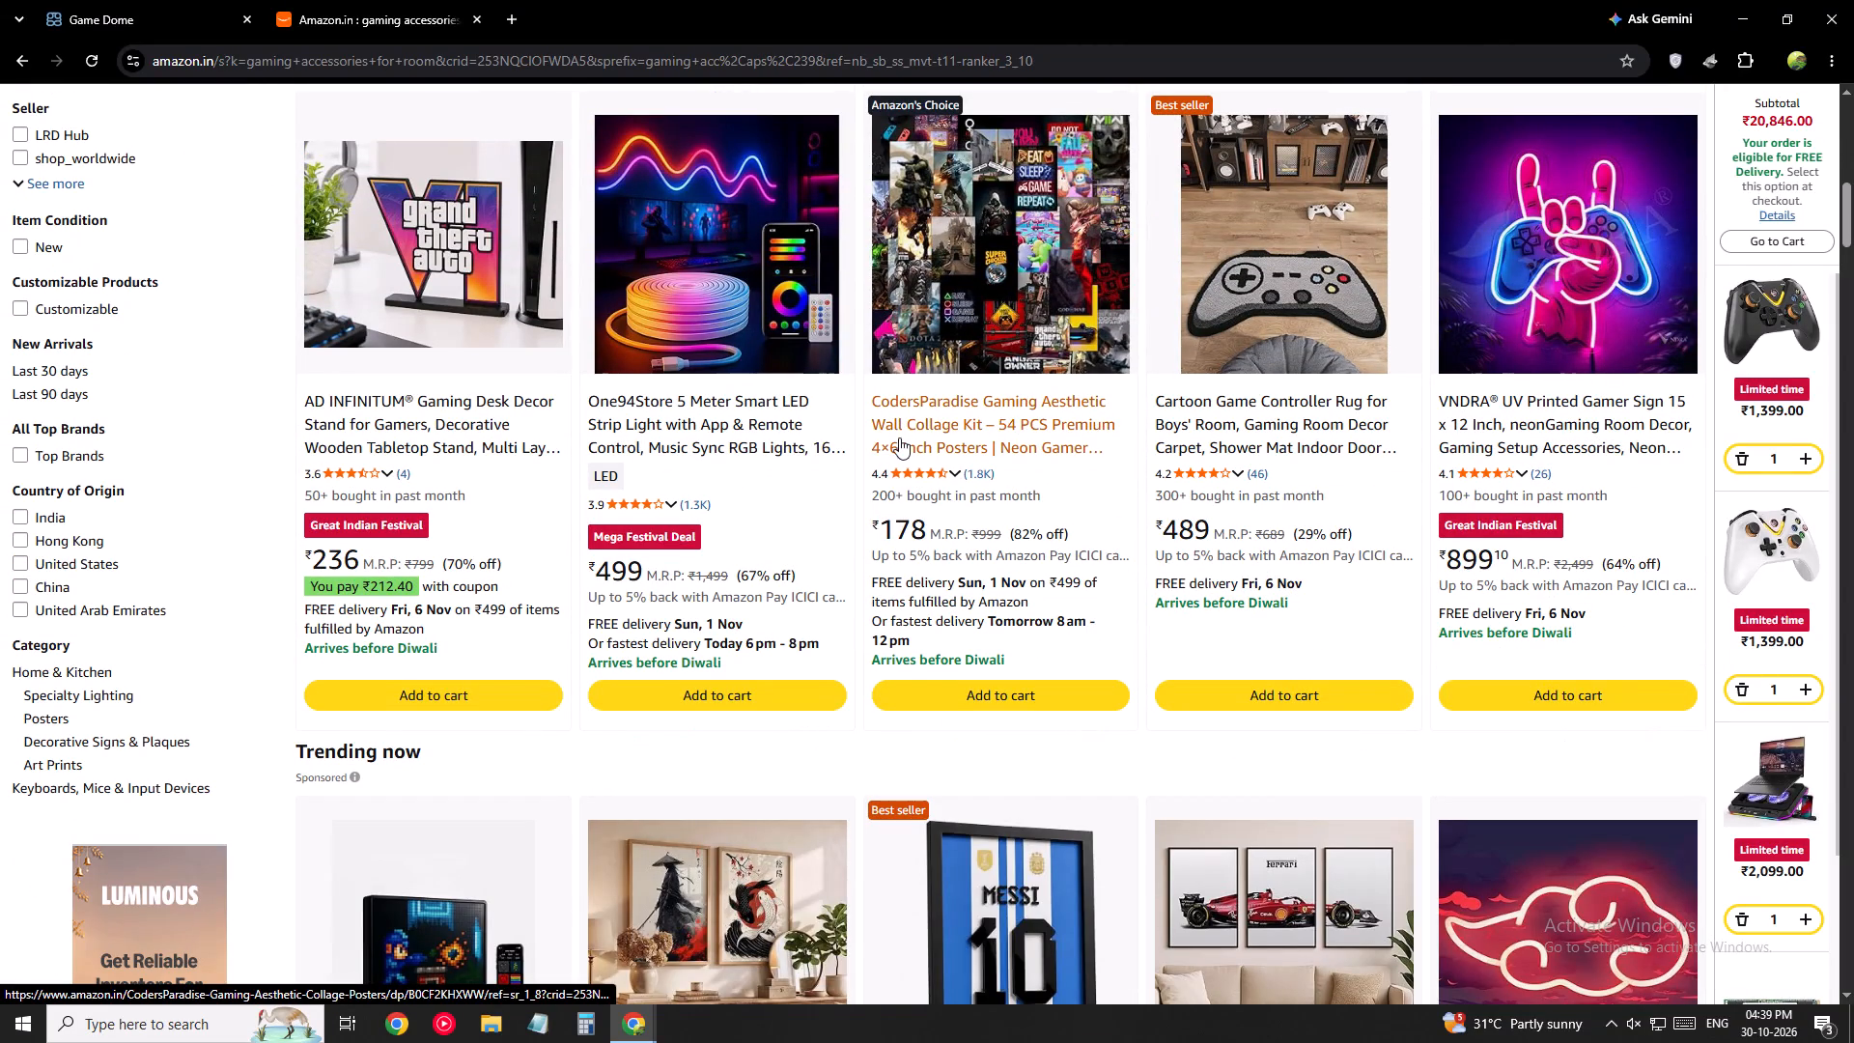
{"action": "scroll", "coordinate": [681, 425], "scroll_direction": "down", "scroll_amount": 7}
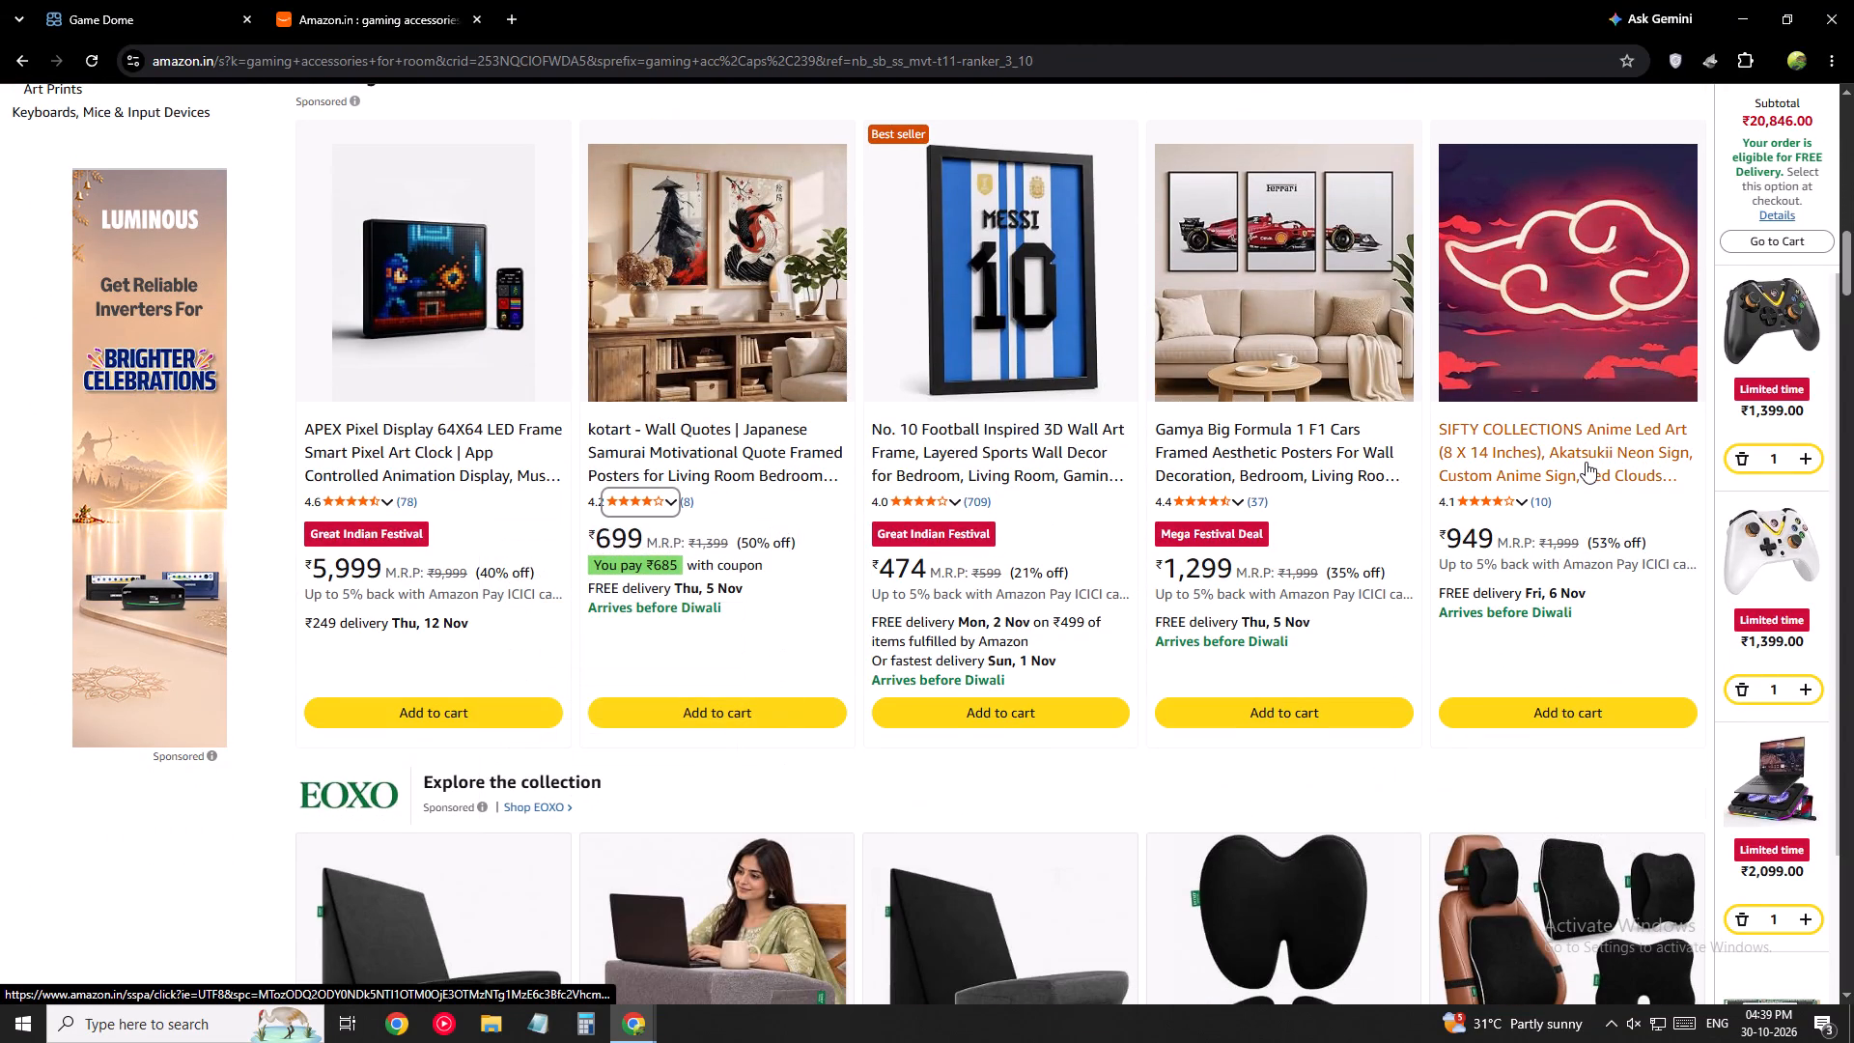
{"action": "scroll", "coordinate": [1536, 470], "scroll_direction": "down", "scroll_amount": 3}
{"action": "scroll", "coordinate": [1255, 526], "scroll_direction": "down", "scroll_amount": 2}
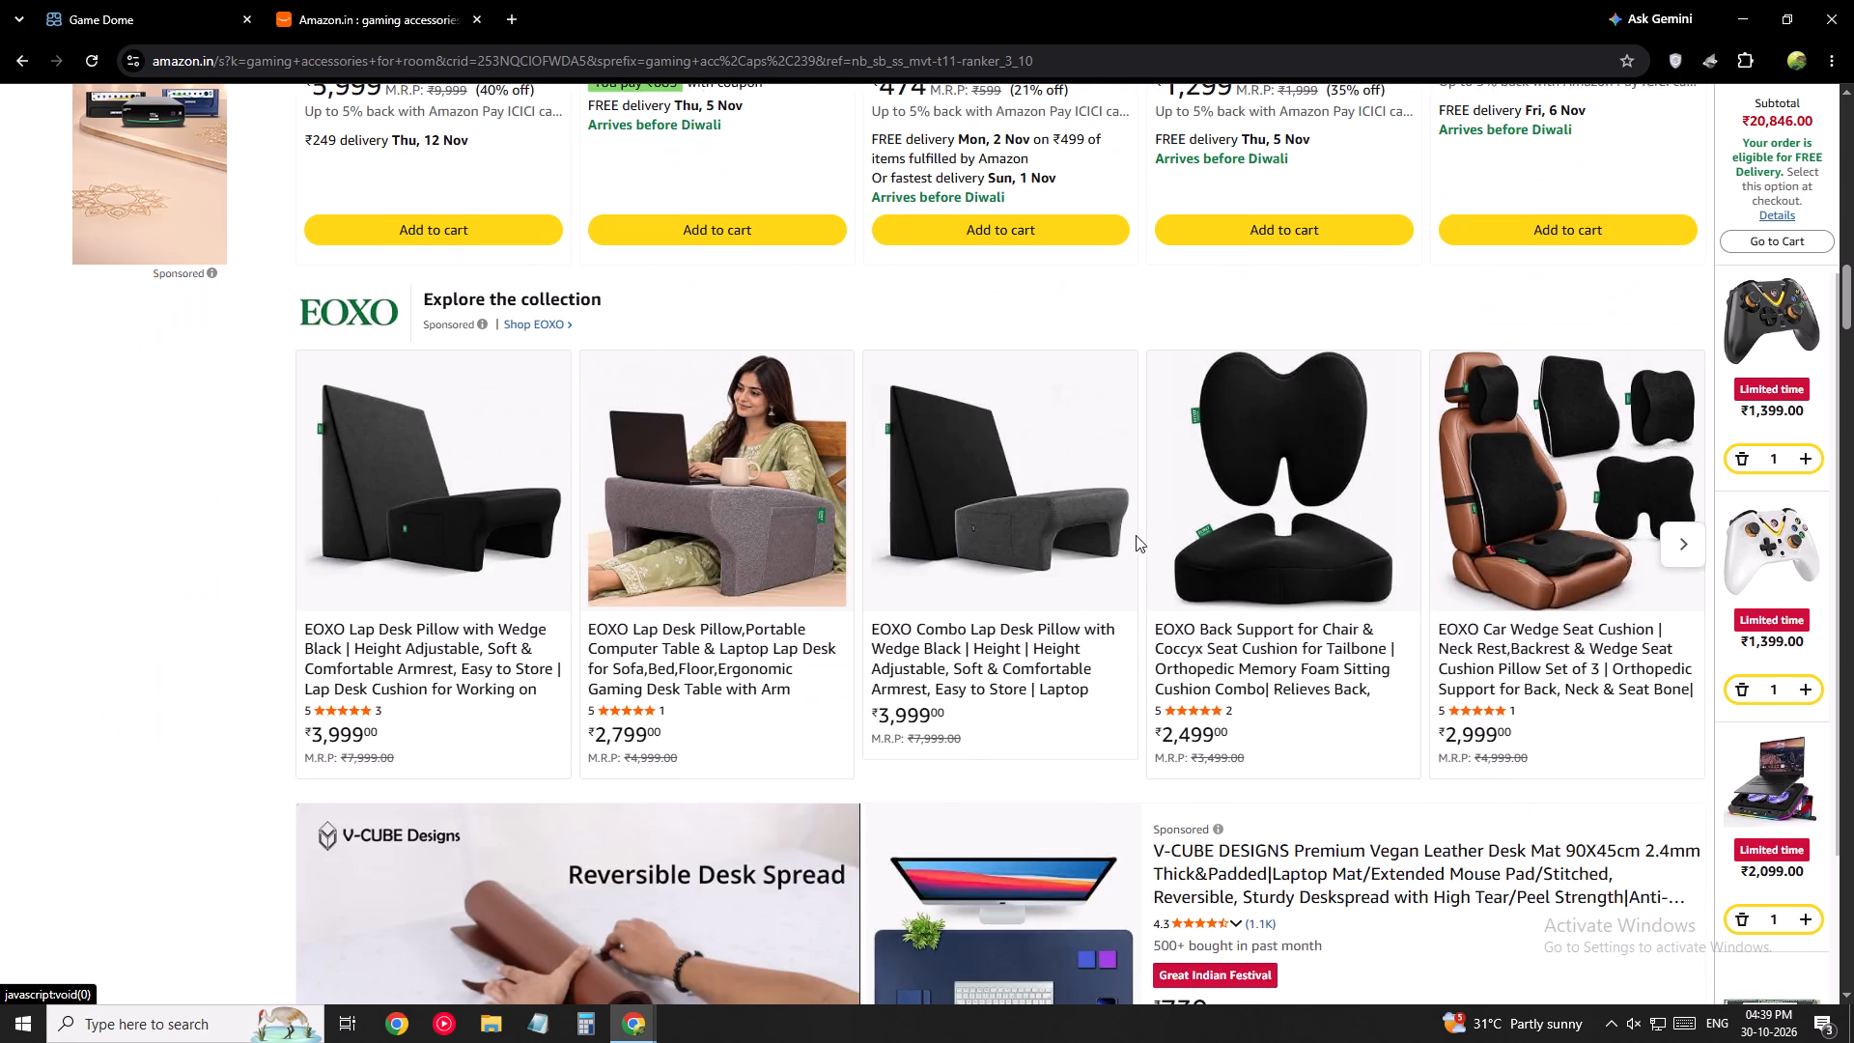
{"action": "scroll", "coordinate": [1125, 531], "scroll_direction": "down", "scroll_amount": 9}
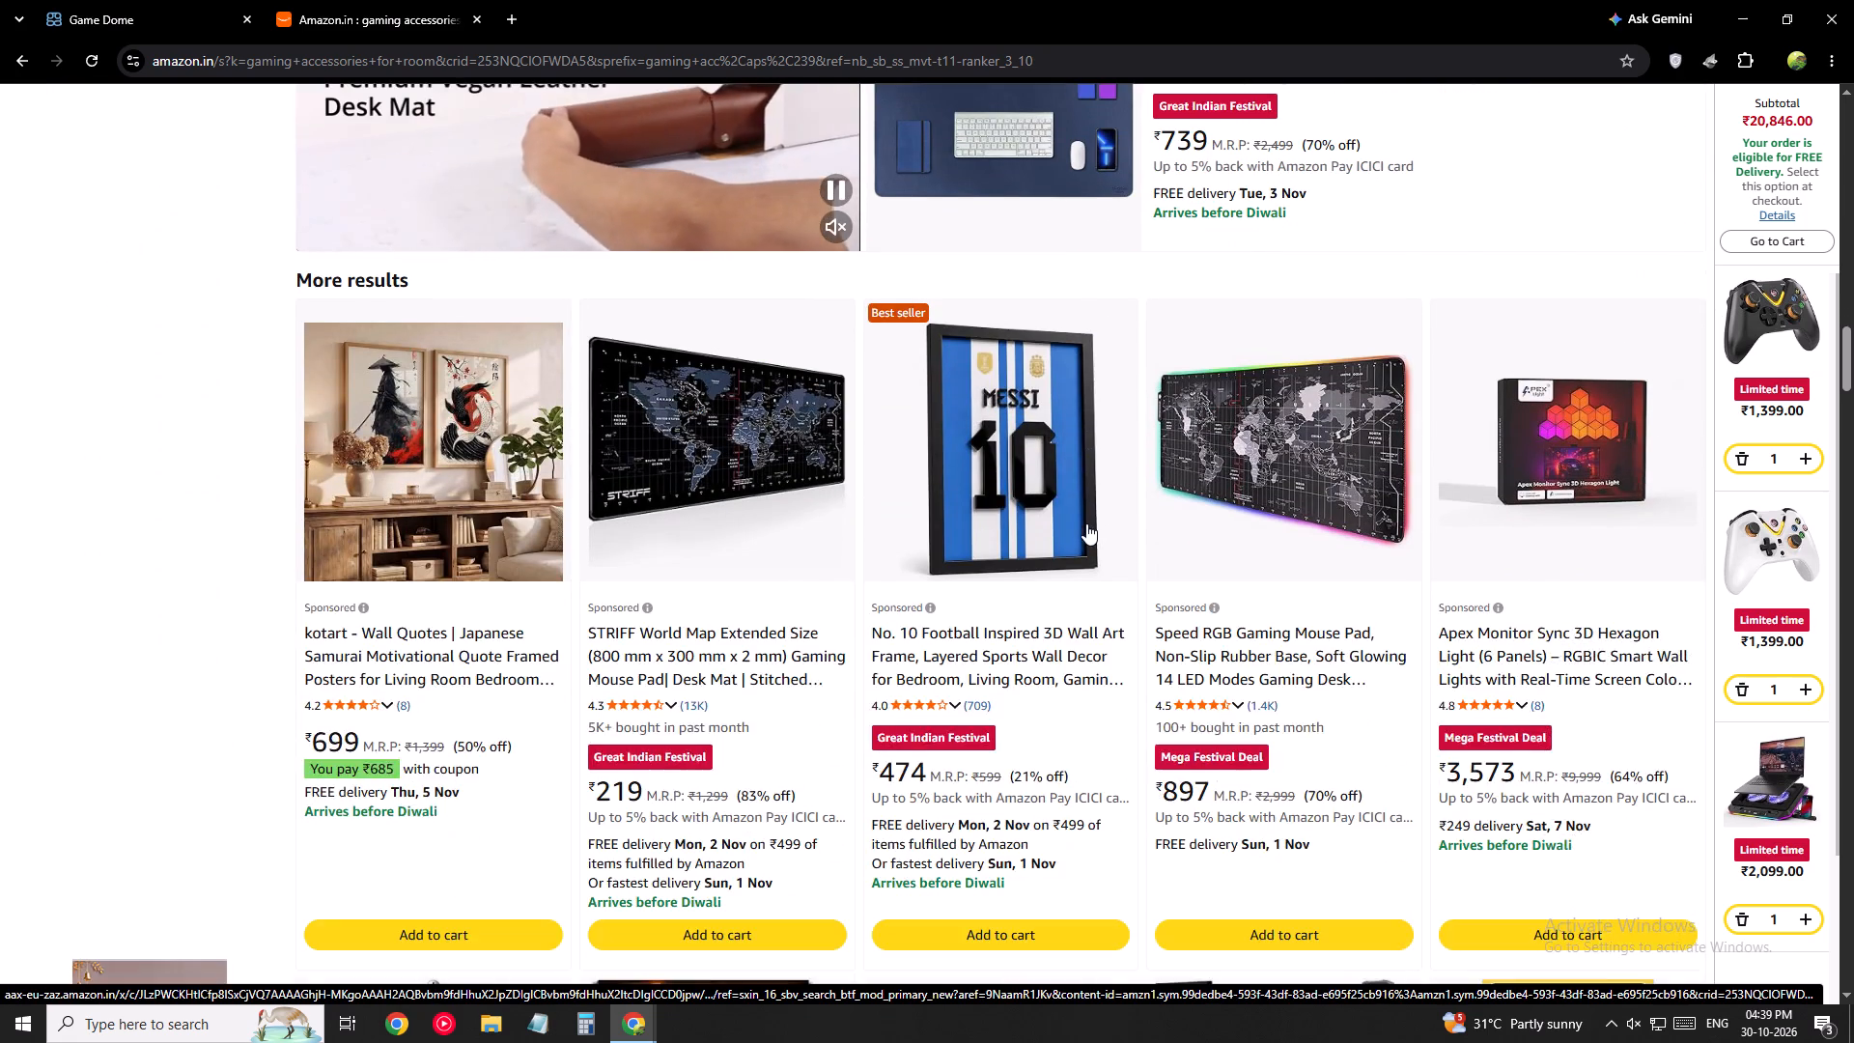
{"action": "scroll", "coordinate": [1086, 523], "scroll_direction": "down", "scroll_amount": 3}
{"action": "scroll", "coordinate": [890, 560], "scroll_direction": "down", "scroll_amount": 3}
{"action": "scroll", "coordinate": [1040, 614], "scroll_direction": "down", "scroll_amount": 3}
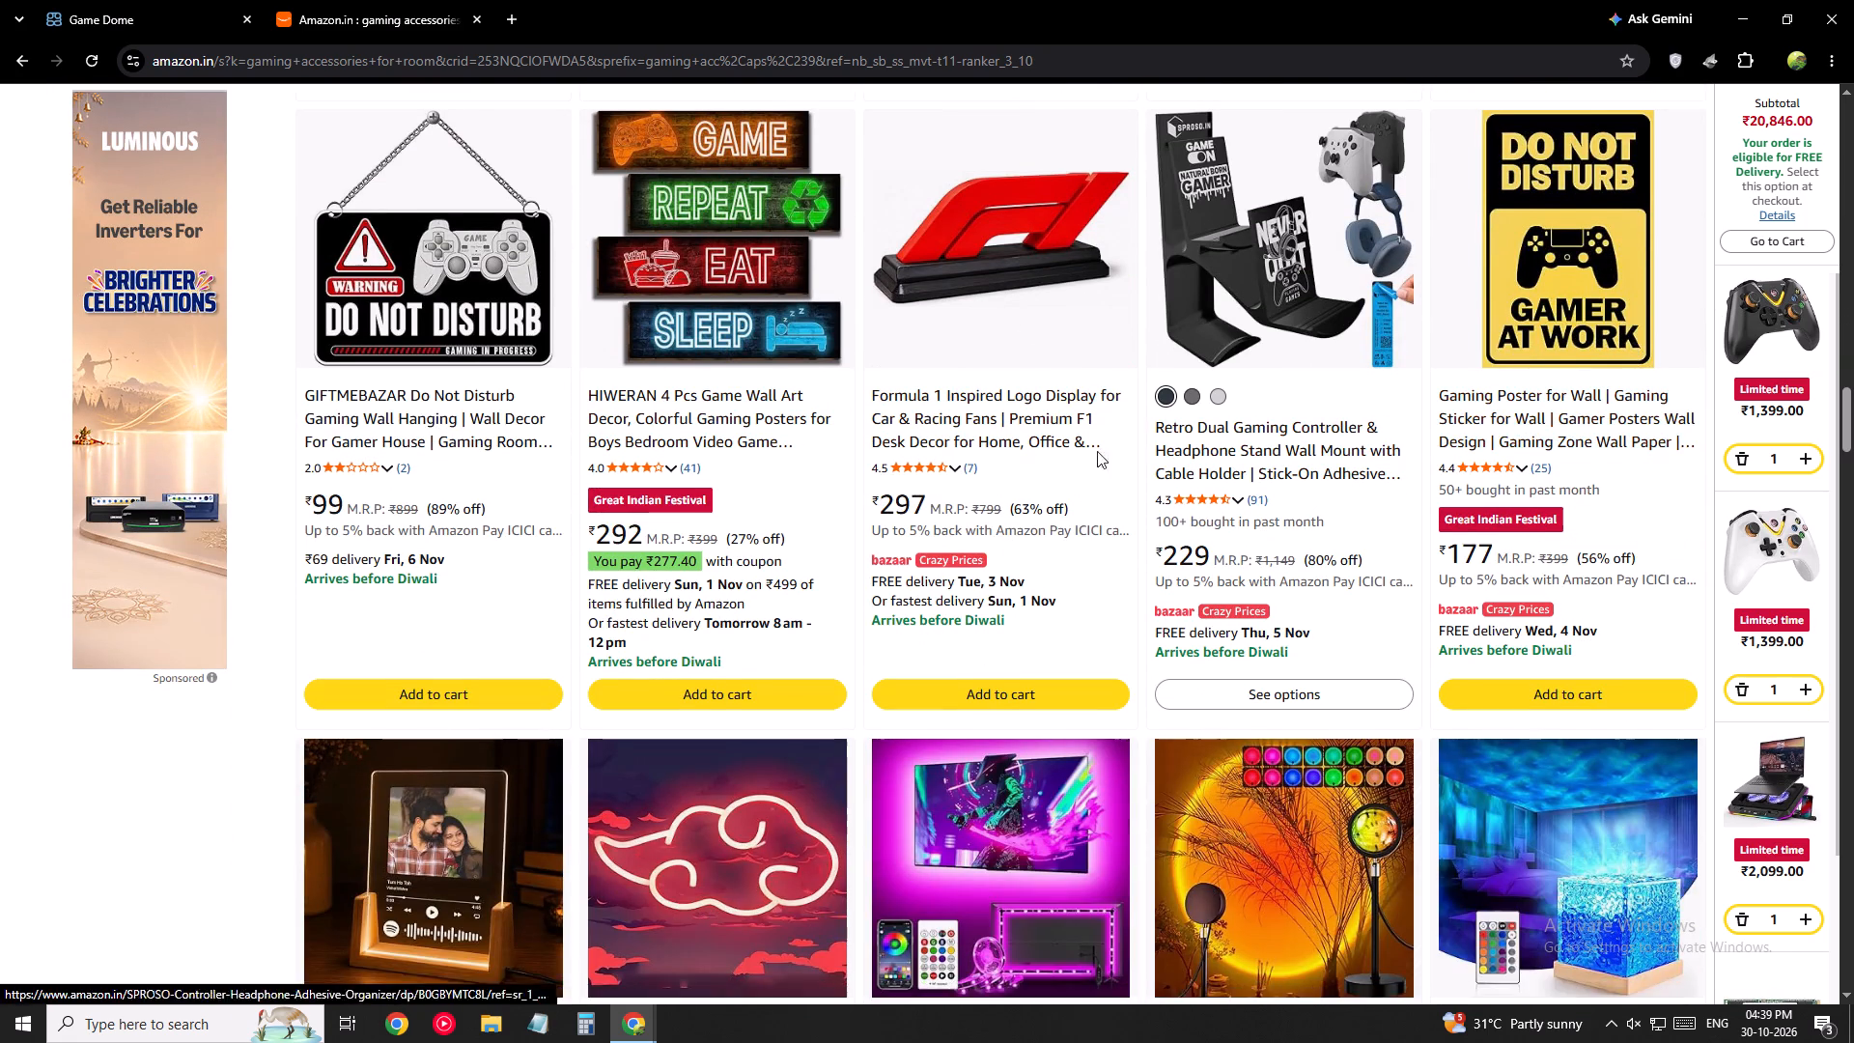
{"action": "scroll", "coordinate": [1020, 500], "scroll_direction": "down", "scroll_amount": 3}
{"action": "scroll", "coordinate": [1016, 541], "scroll_direction": "up", "scroll_amount": 4}
{"action": "scroll", "coordinate": [1025, 517], "scroll_direction": "down", "scroll_amount": 2}
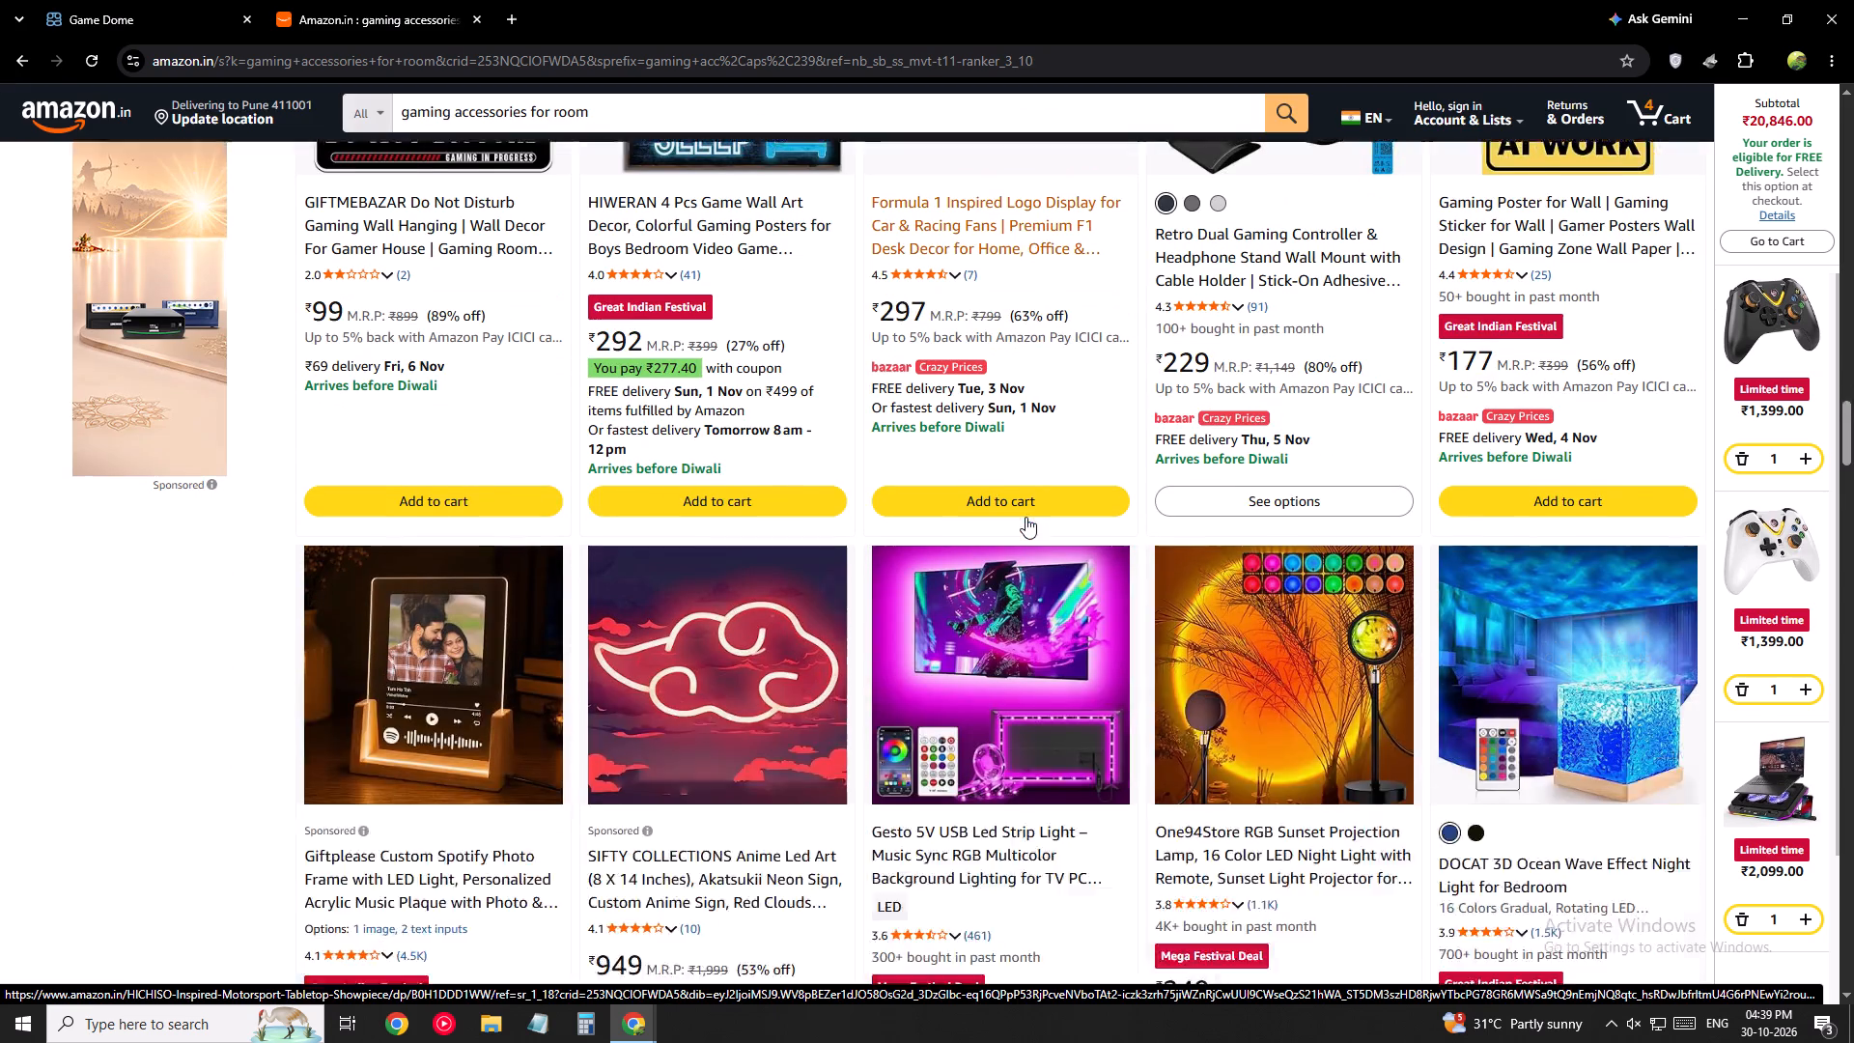
{"action": "scroll", "coordinate": [1025, 517], "scroll_direction": "down", "scroll_amount": 12}
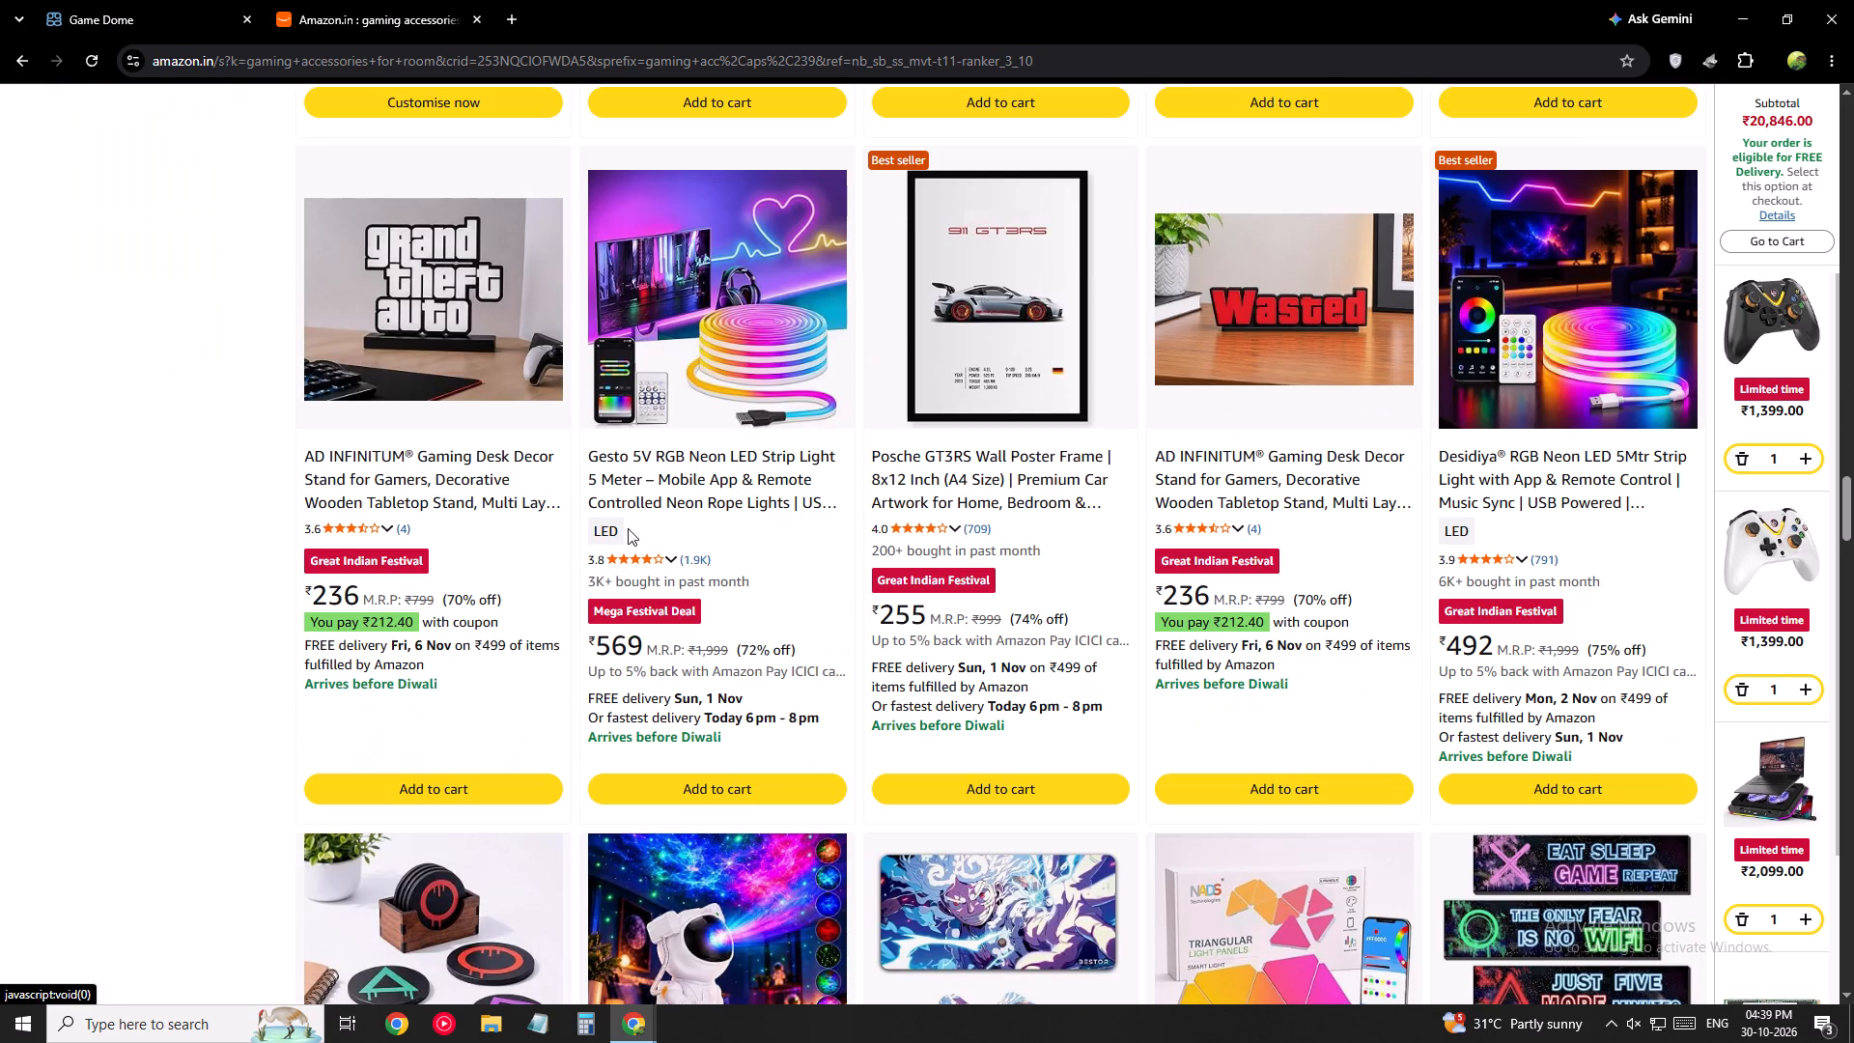
{"action": "scroll", "coordinate": [641, 504], "scroll_direction": "down", "scroll_amount": 1}
{"action": "scroll", "coordinate": [964, 549], "scroll_direction": "down", "scroll_amount": 3}
{"action": "scroll", "coordinate": [1086, 613], "scroll_direction": "down", "scroll_amount": 5}
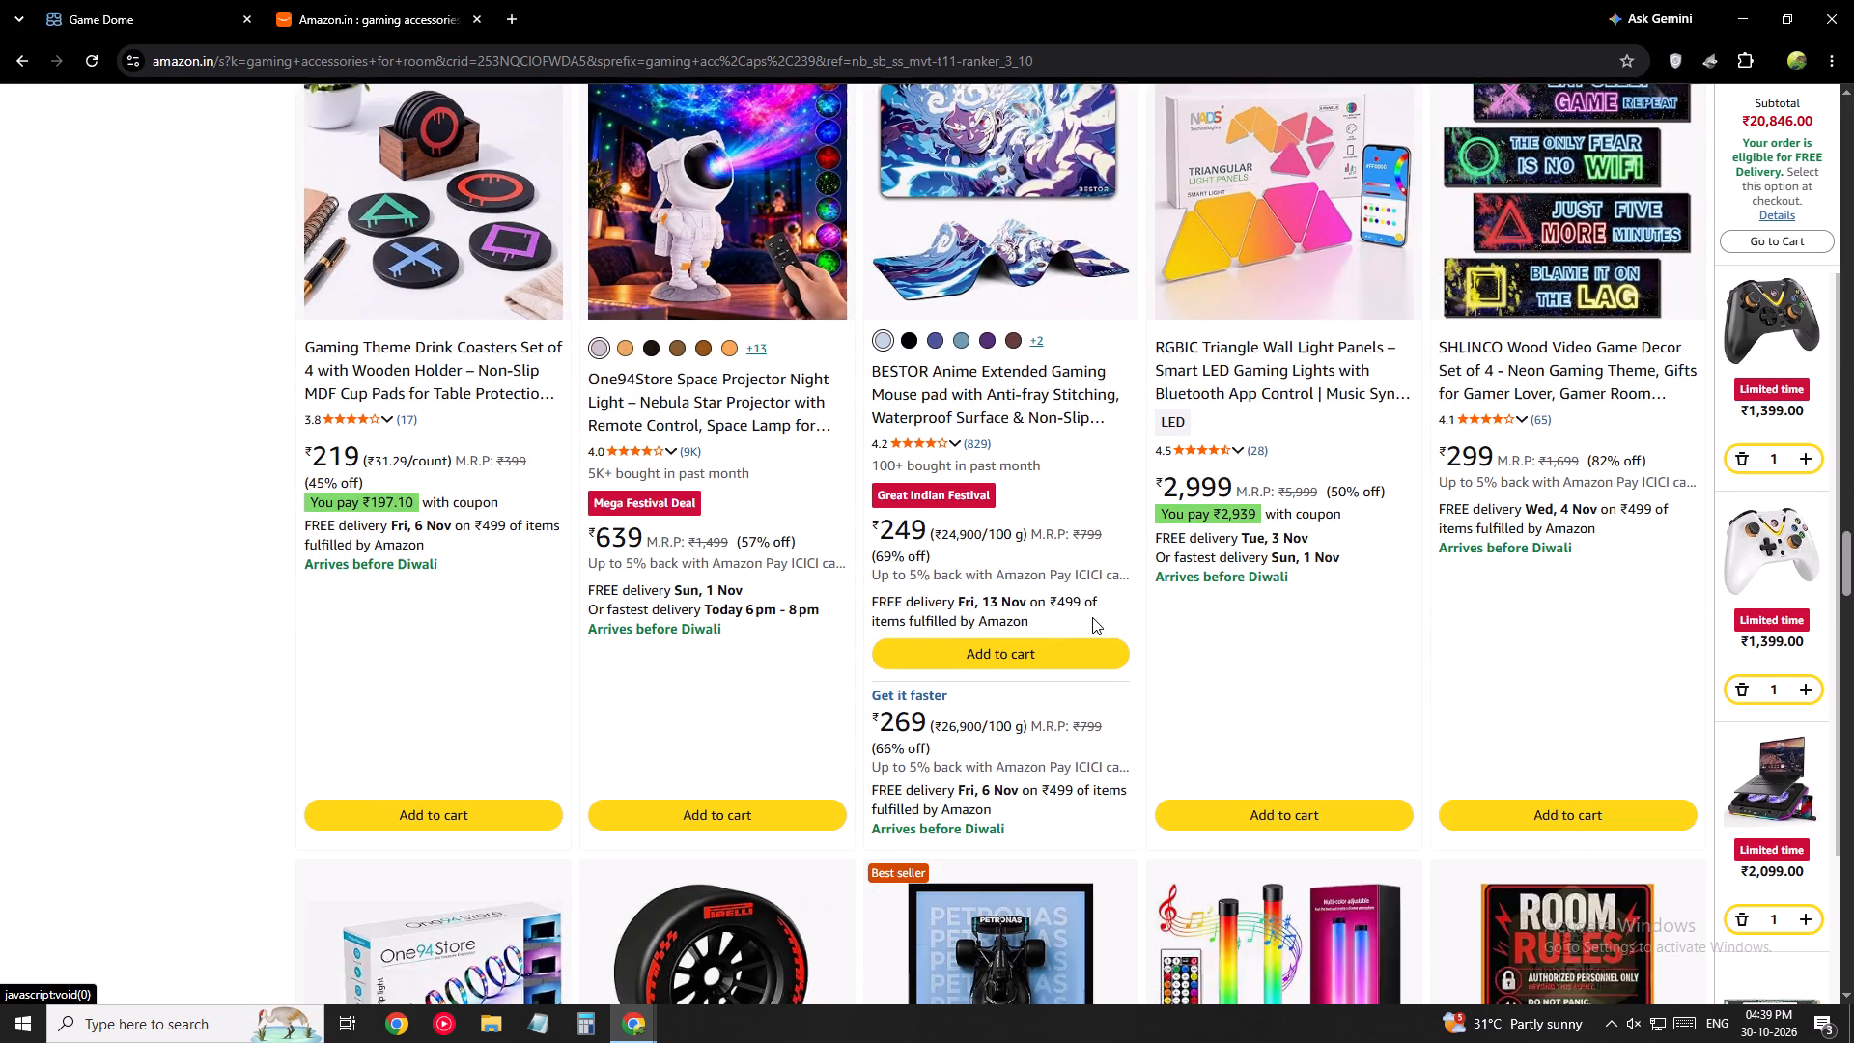
{"action": "scroll", "coordinate": [1092, 617], "scroll_direction": "down", "scroll_amount": 2}
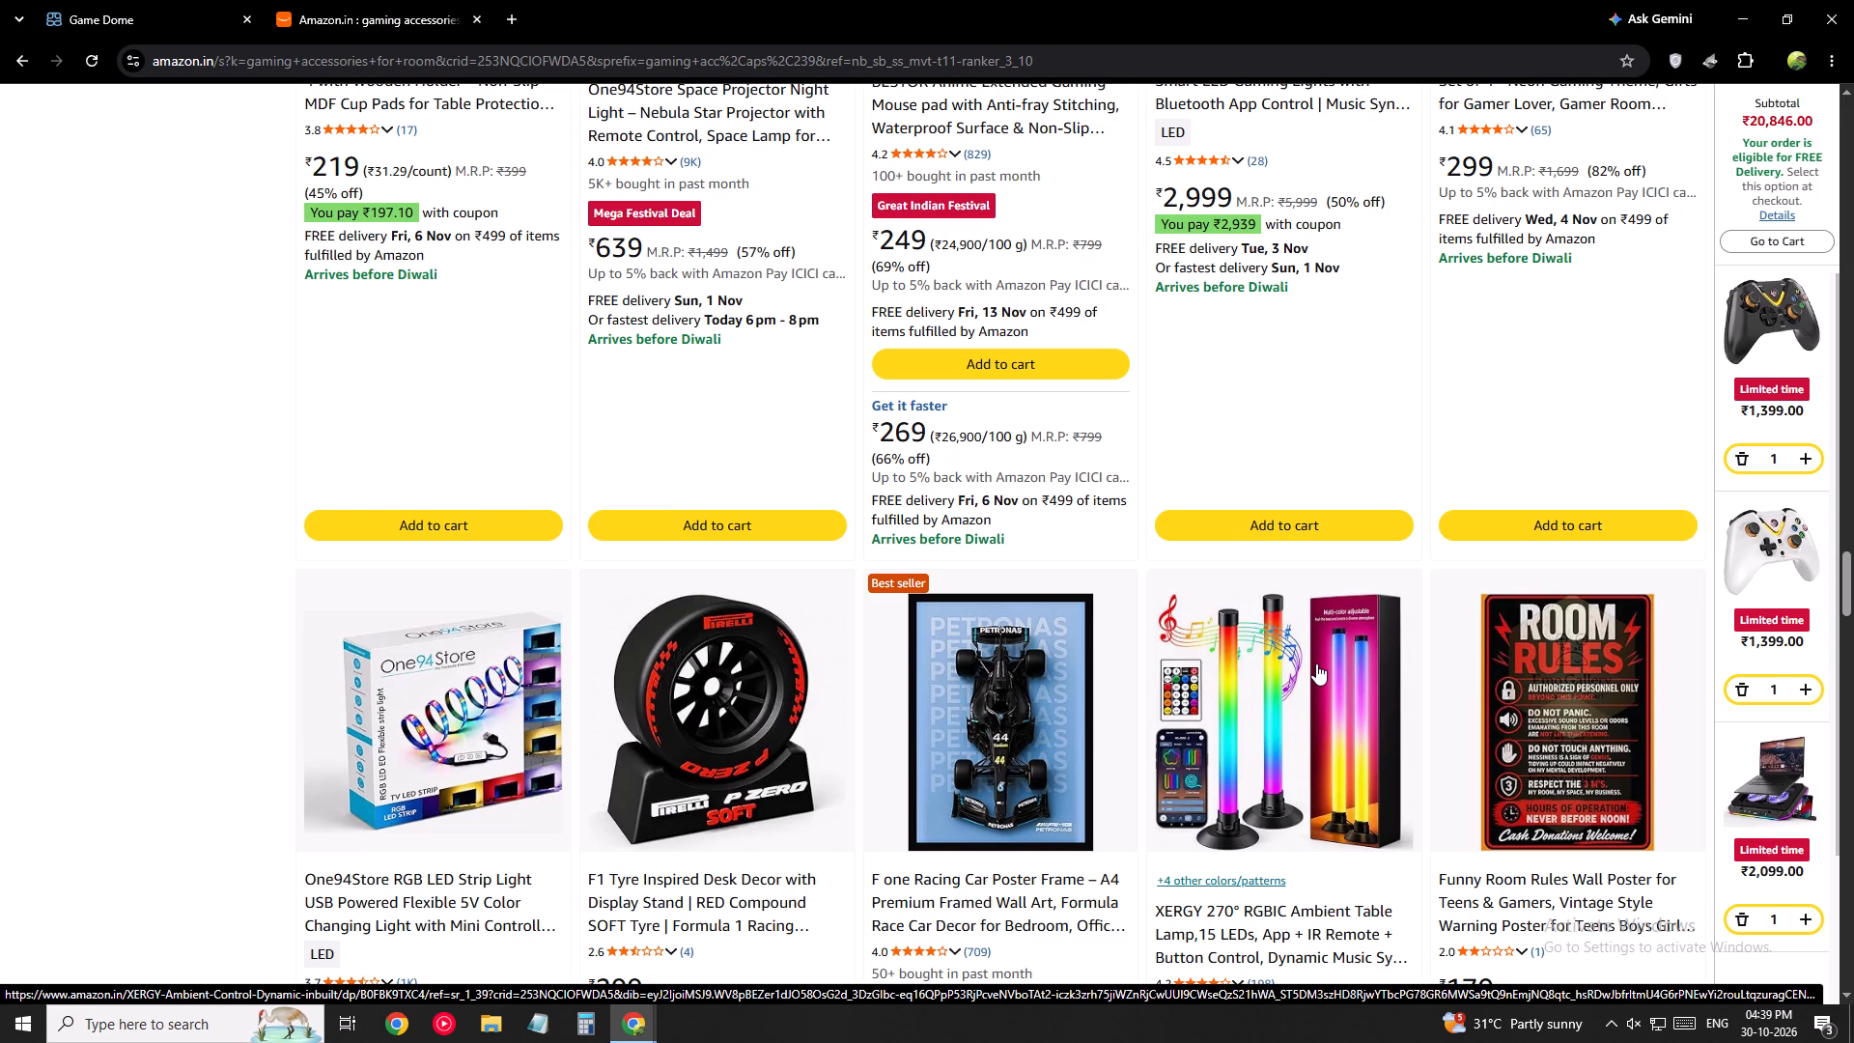
{"action": "left_click", "coordinate": [79, 0]}
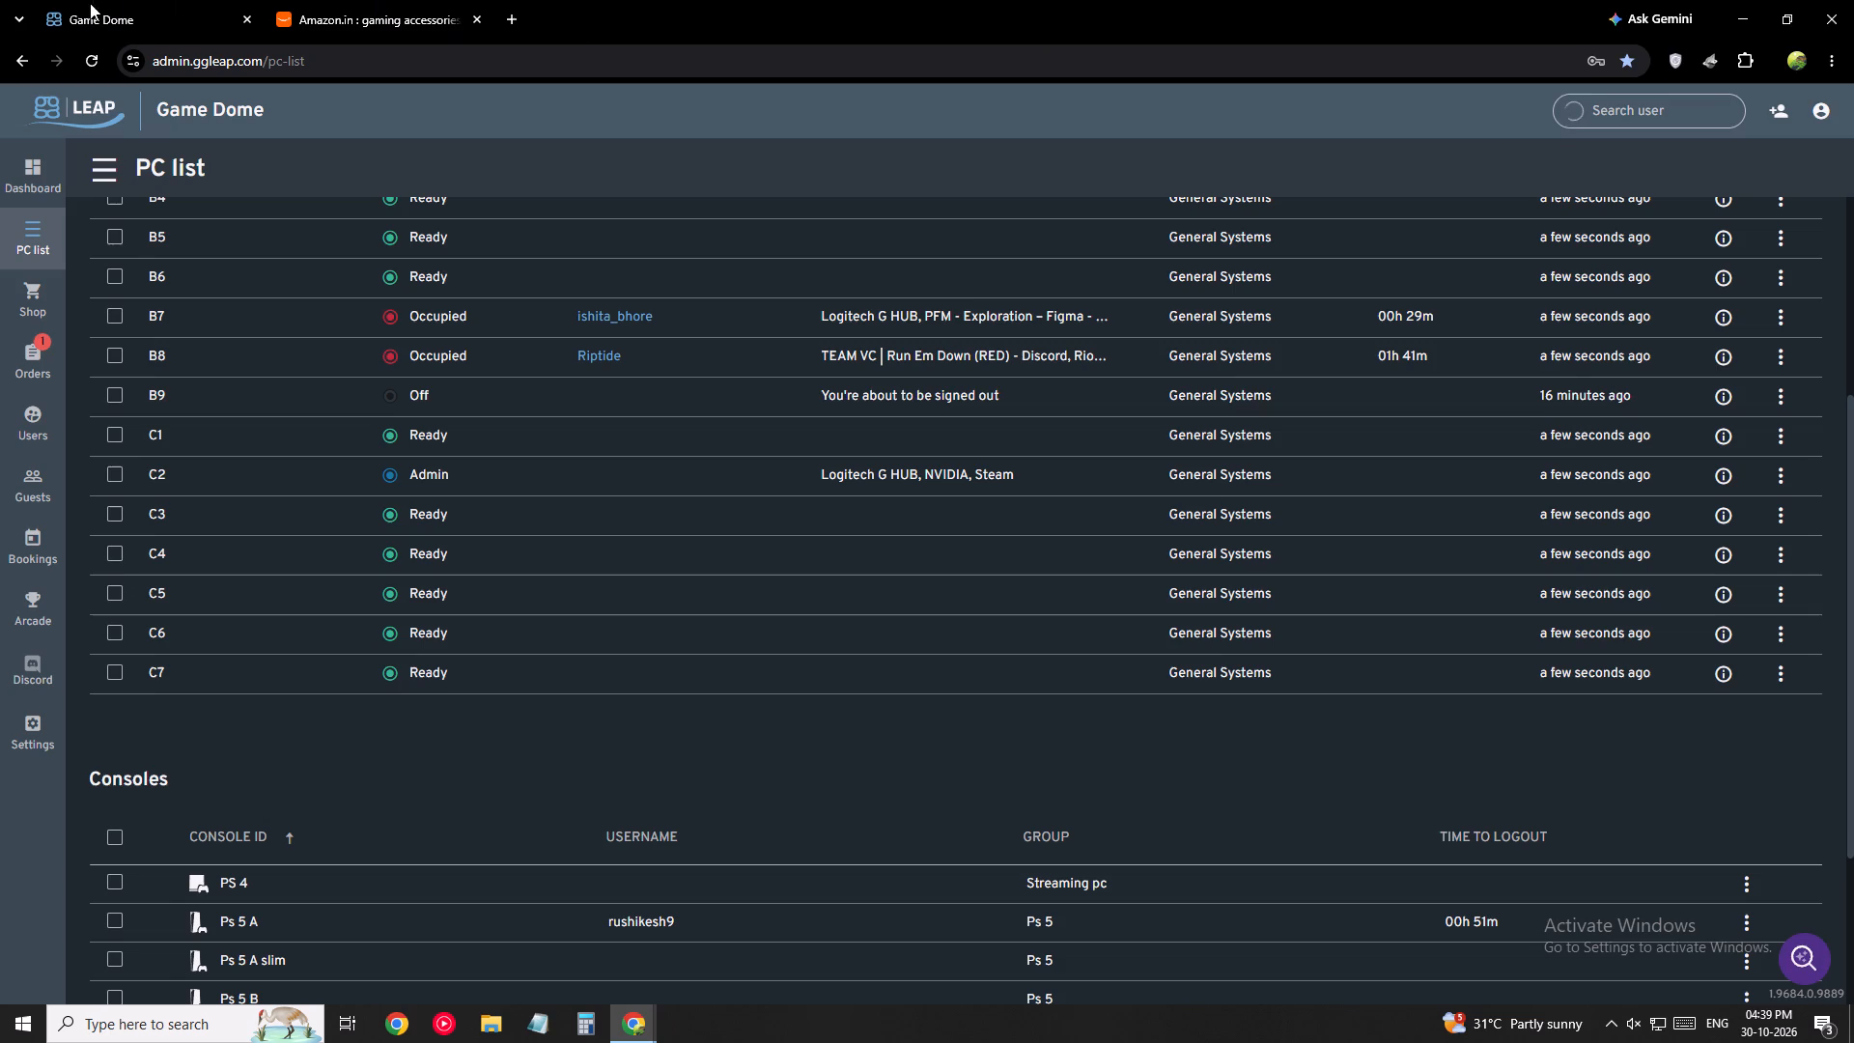
{"action": "left_click", "coordinate": [1643, 122]}
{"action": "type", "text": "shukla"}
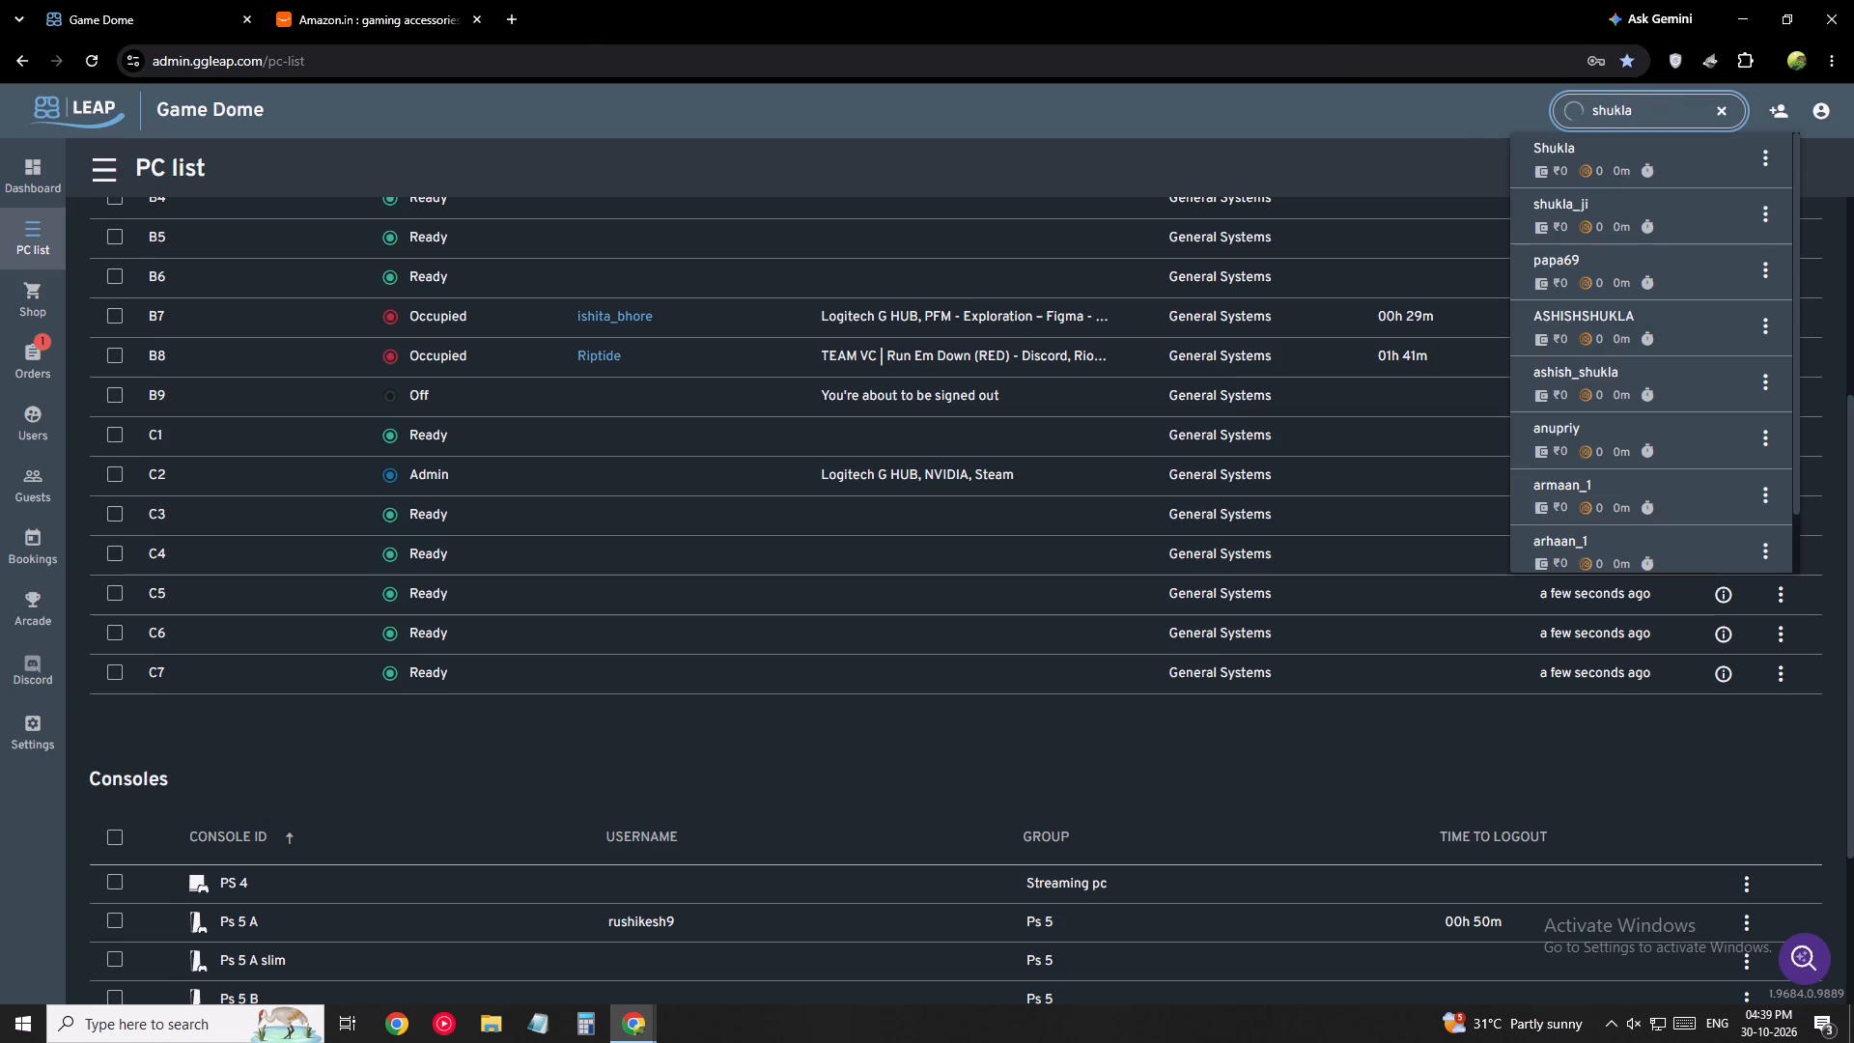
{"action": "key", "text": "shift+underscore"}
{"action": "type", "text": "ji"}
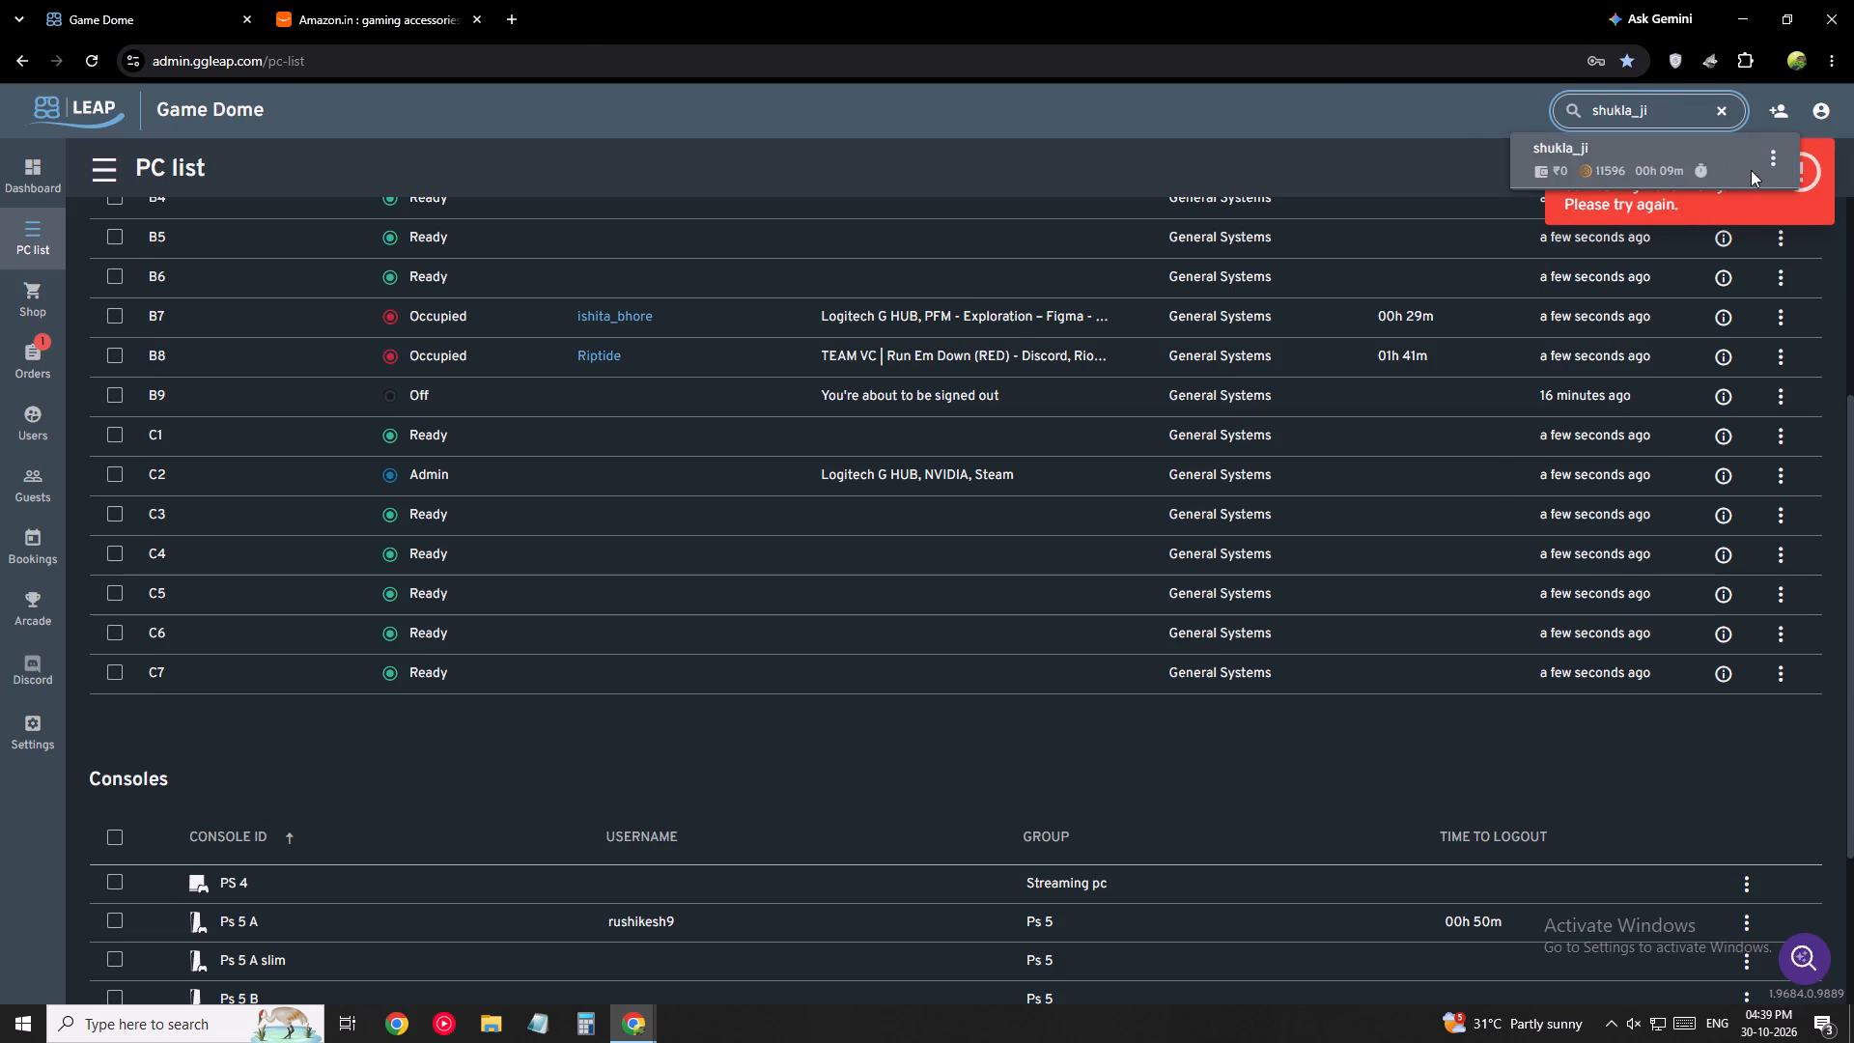
{"action": "left_click", "coordinate": [1777, 165]}
{"action": "left_click", "coordinate": [1800, 316]}
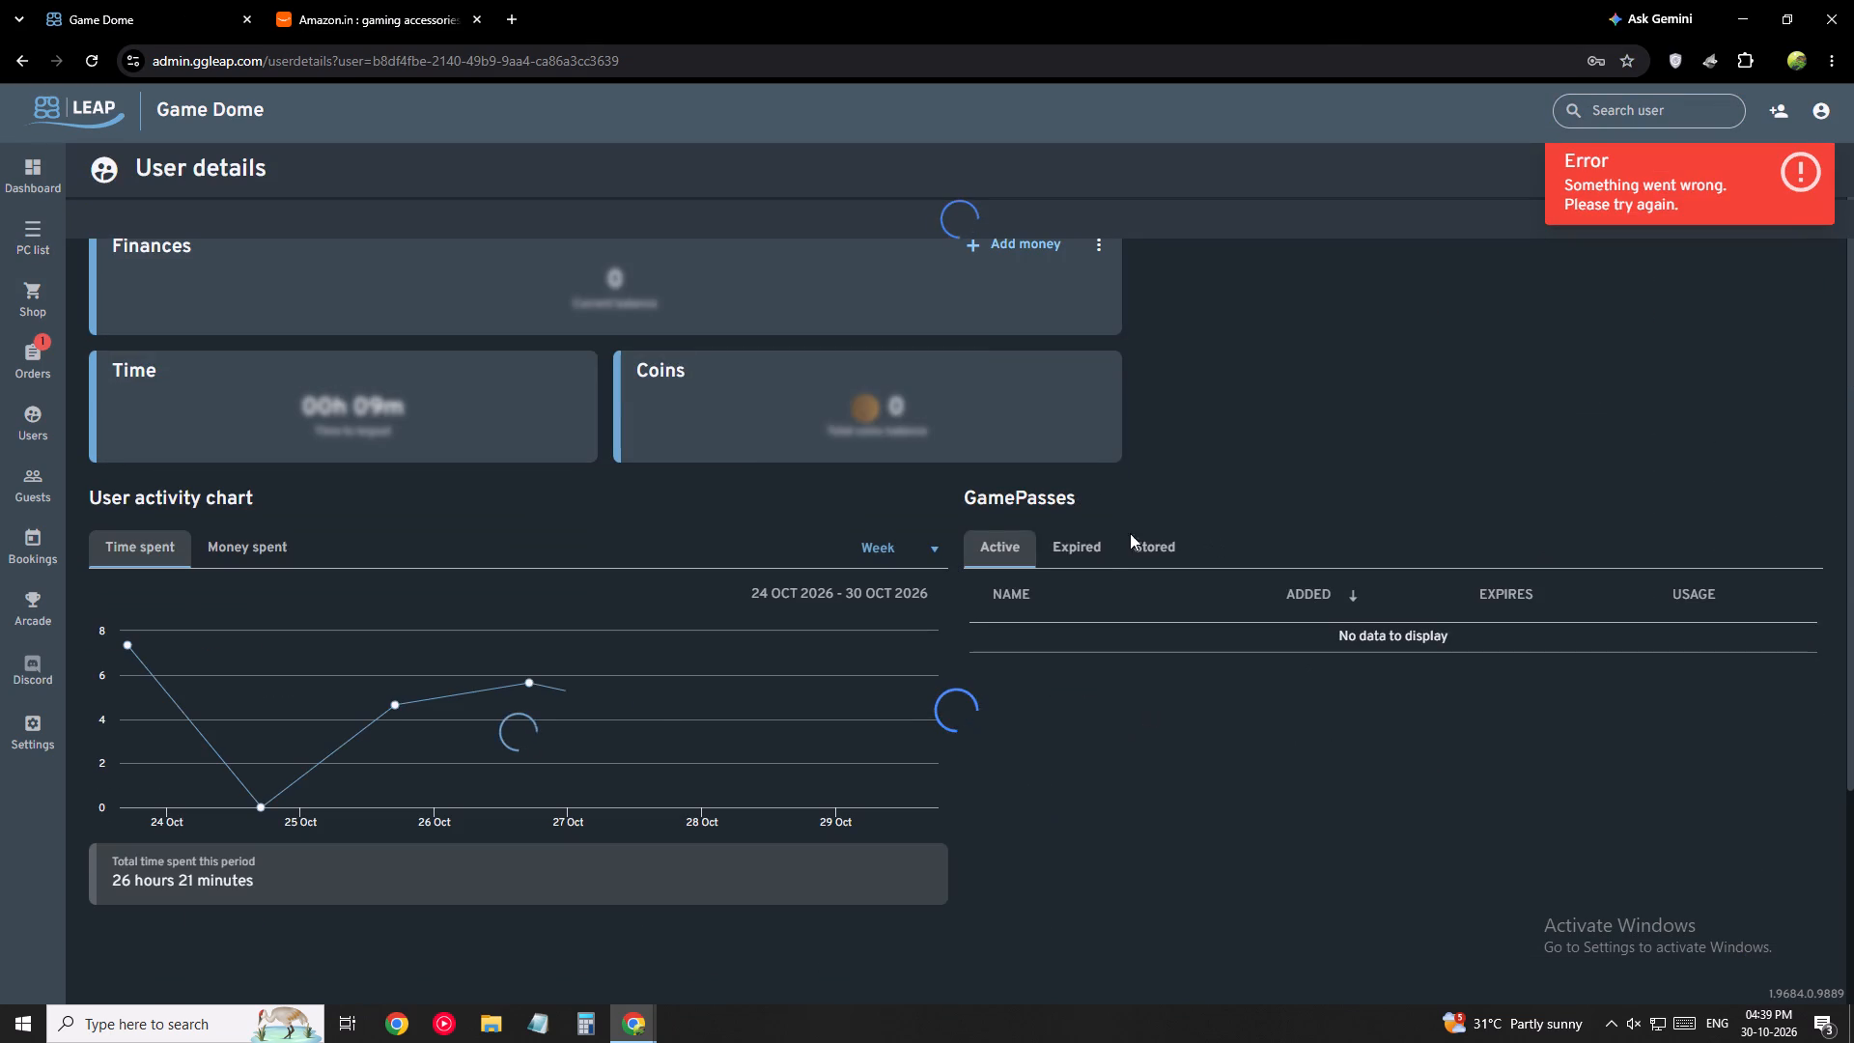
Check the user's expired, stored and active GamePasses on the profile.
{"action": "left_click", "coordinate": [1077, 551]}
{"action": "left_click", "coordinate": [1138, 564]}
{"action": "left_click", "coordinate": [1004, 550]}
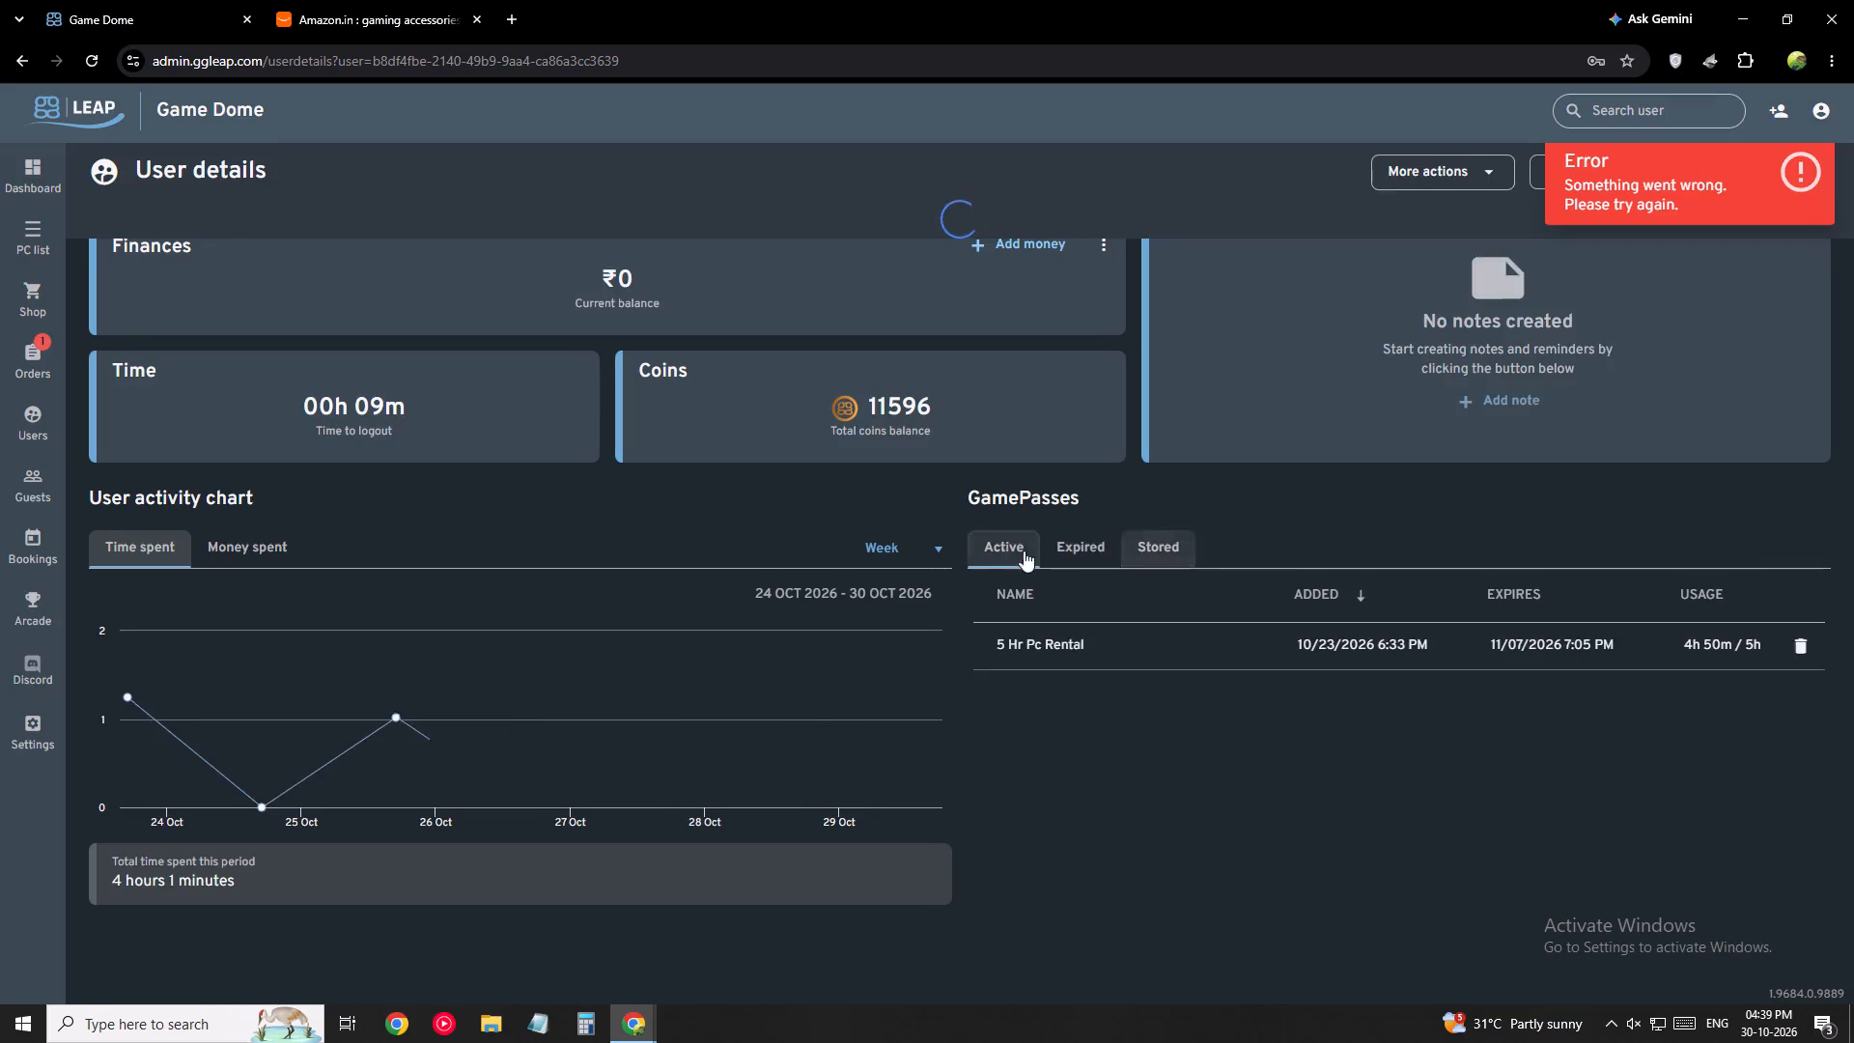
{"action": "left_click", "coordinate": [1692, 176]}
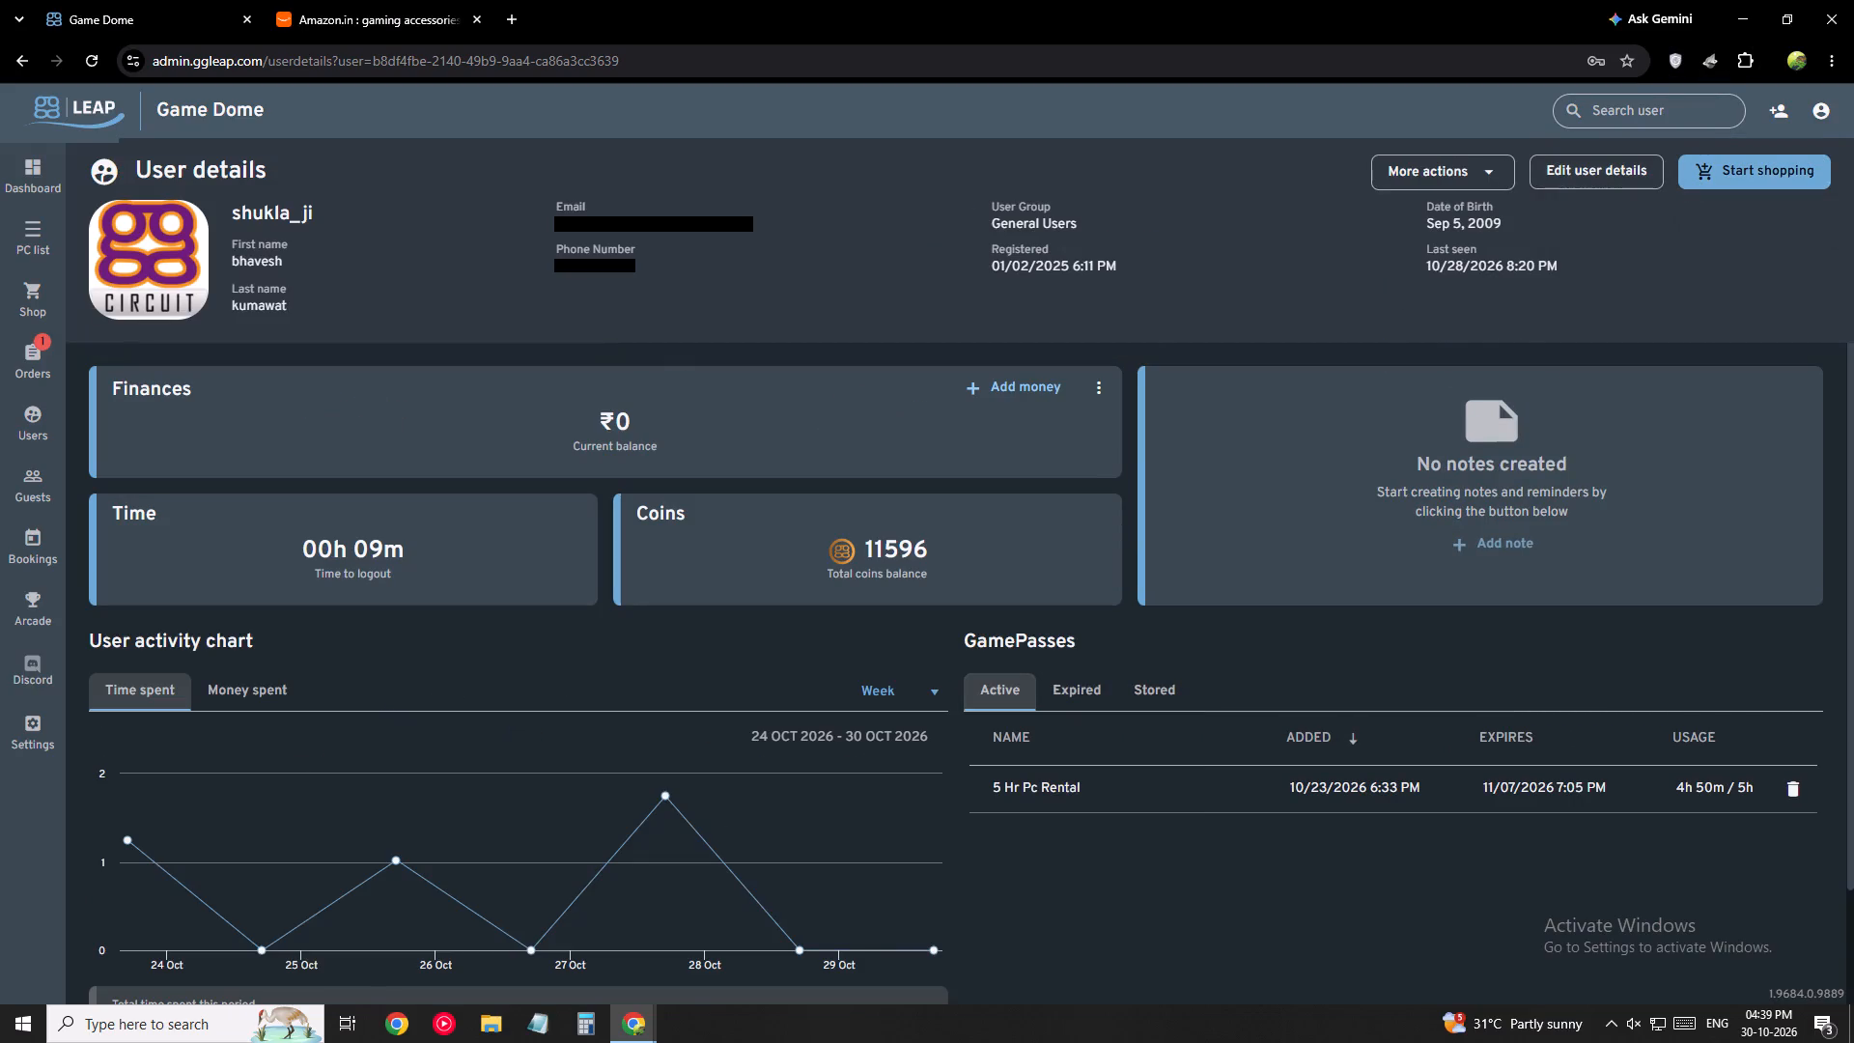
Search users for "aakas" and open the profile of the fourth matching account.
{"action": "left_click", "coordinate": [1667, 115]}
{"action": "type", "text": "aakas"}
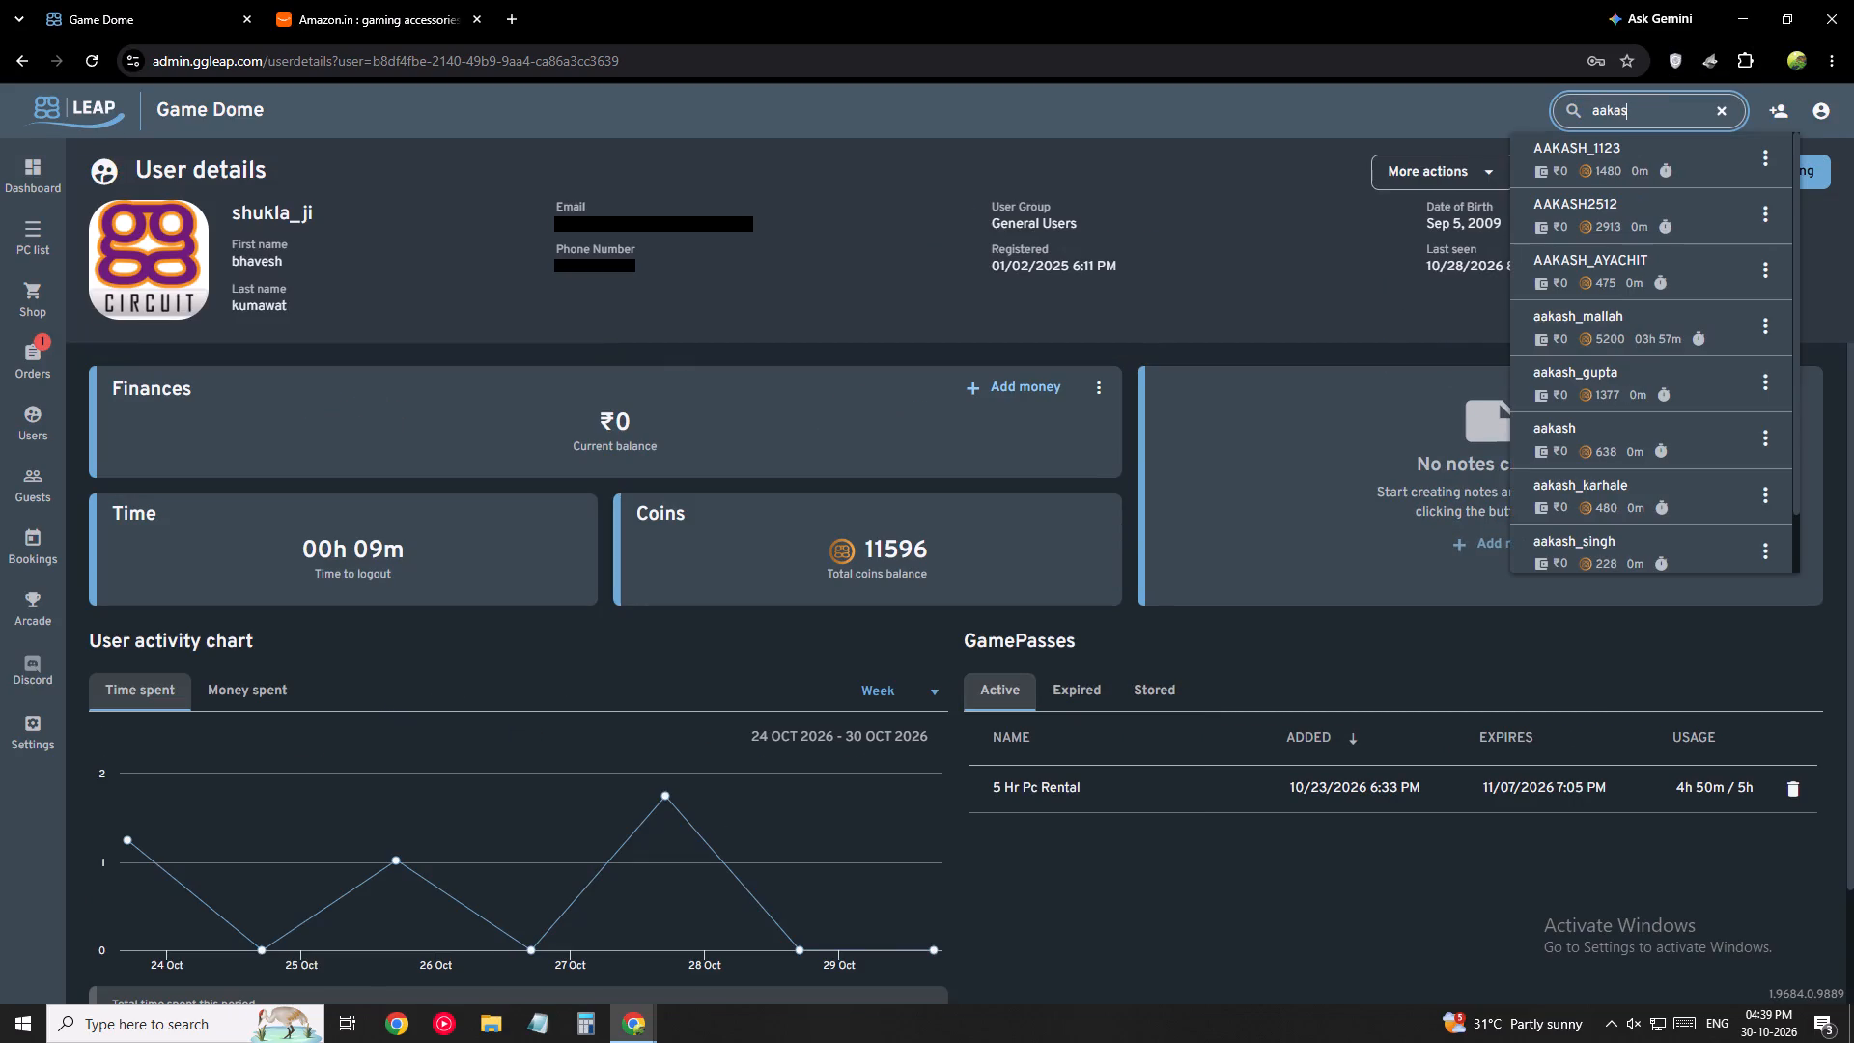
{"action": "left_click", "coordinate": [1767, 313]}
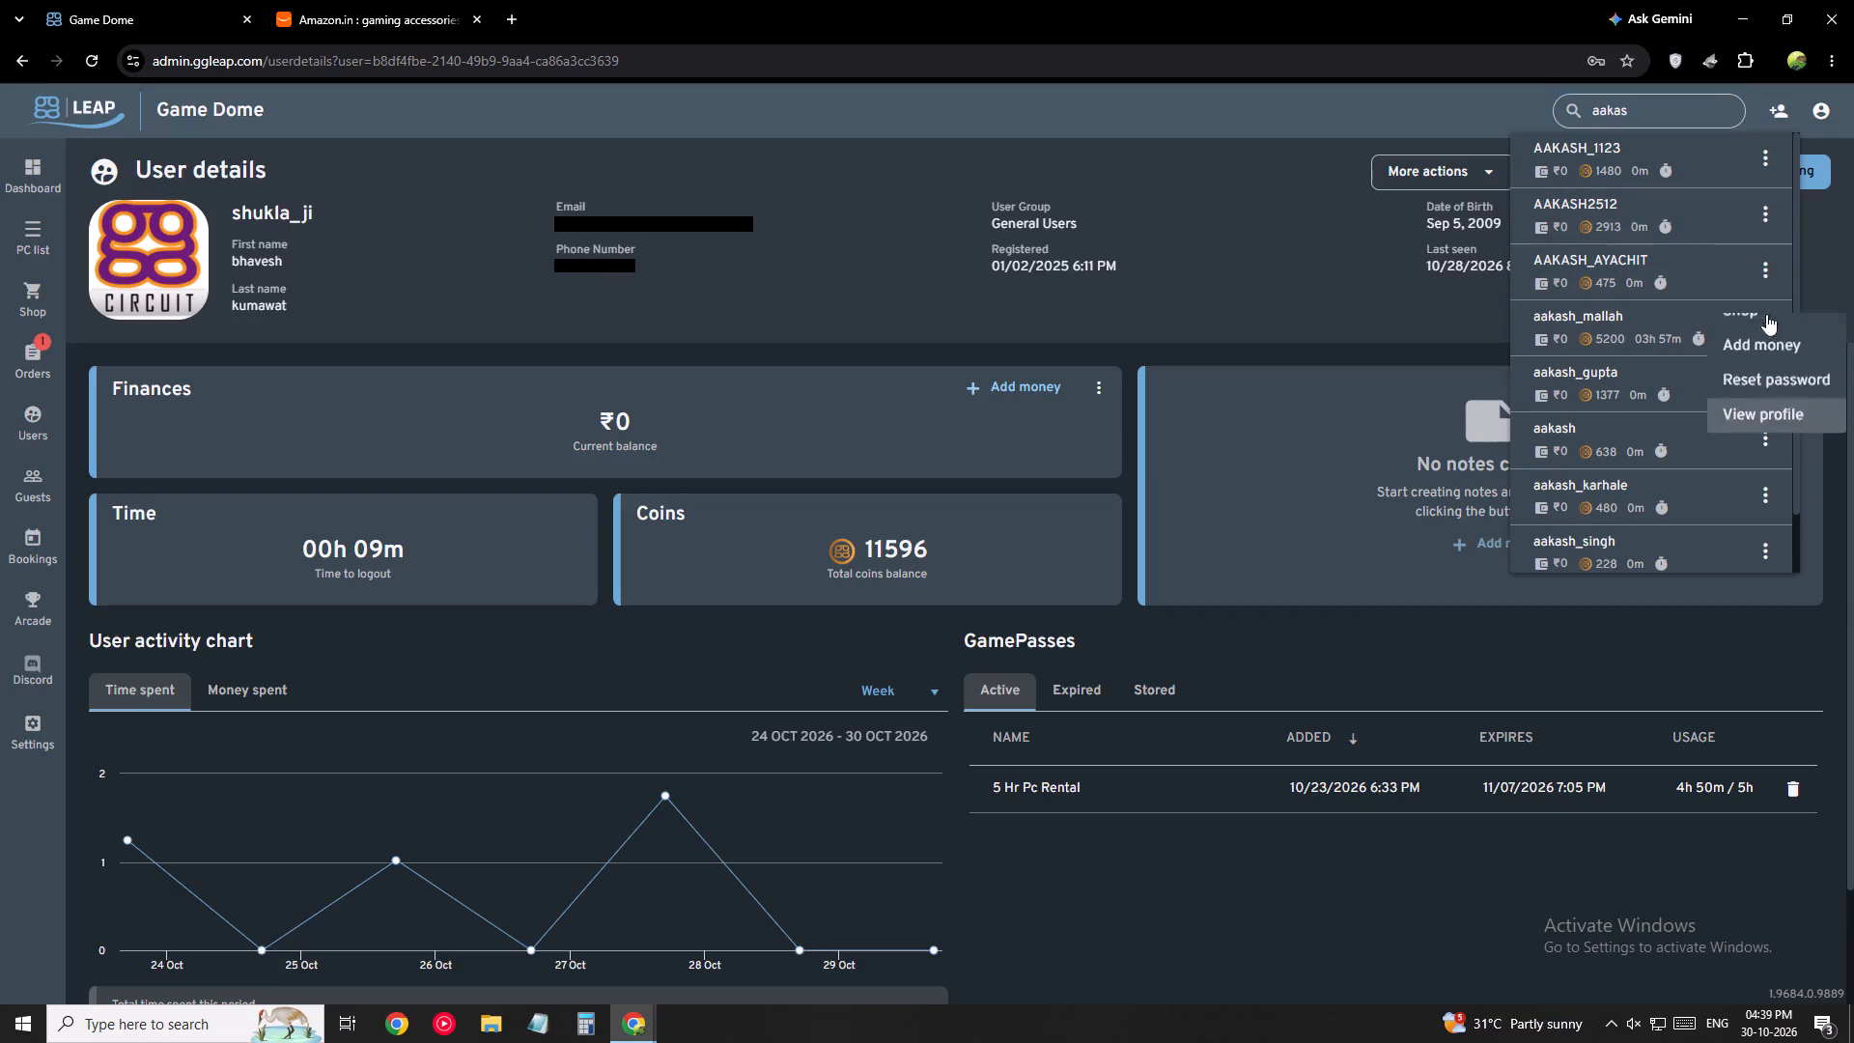
{"action": "left_click", "coordinate": [1802, 470]}
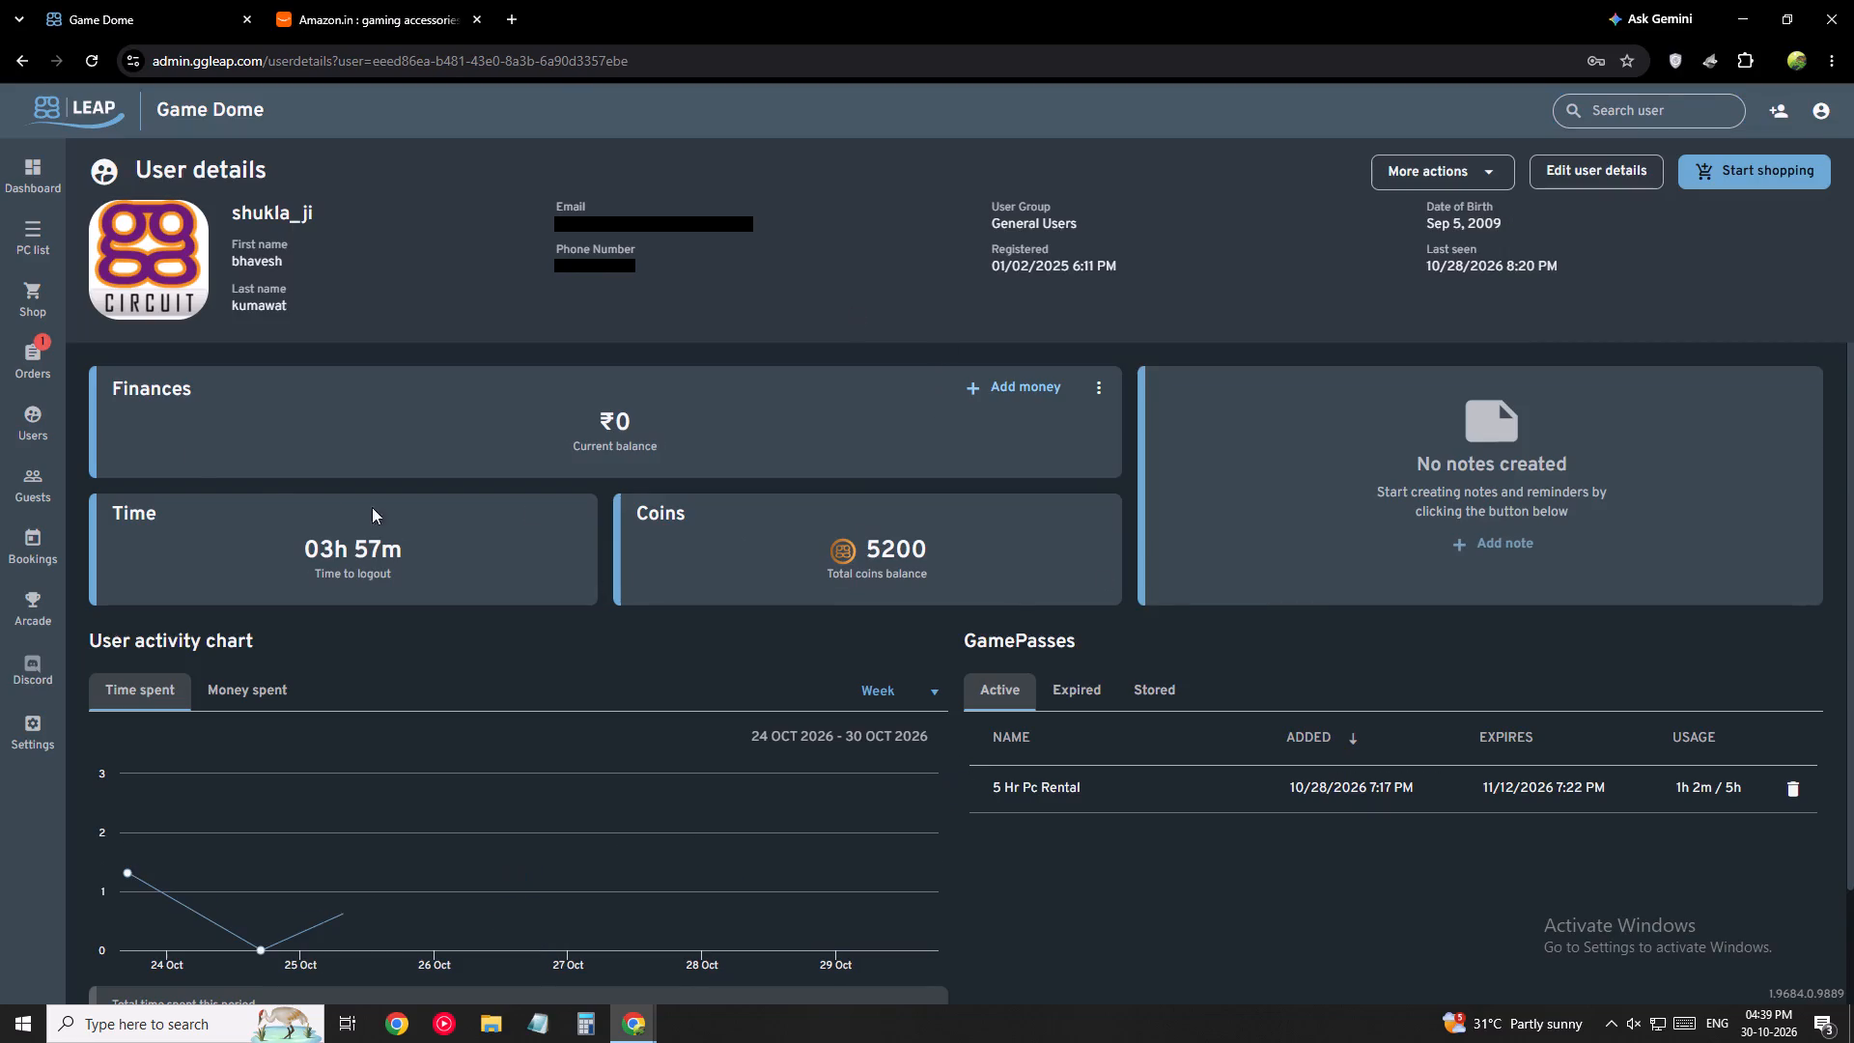
{"action": "scroll", "coordinate": [183, 455], "scroll_direction": "up", "scroll_amount": 4}
{"action": "scroll", "coordinate": [683, 441], "scroll_direction": "up", "scroll_amount": 3}
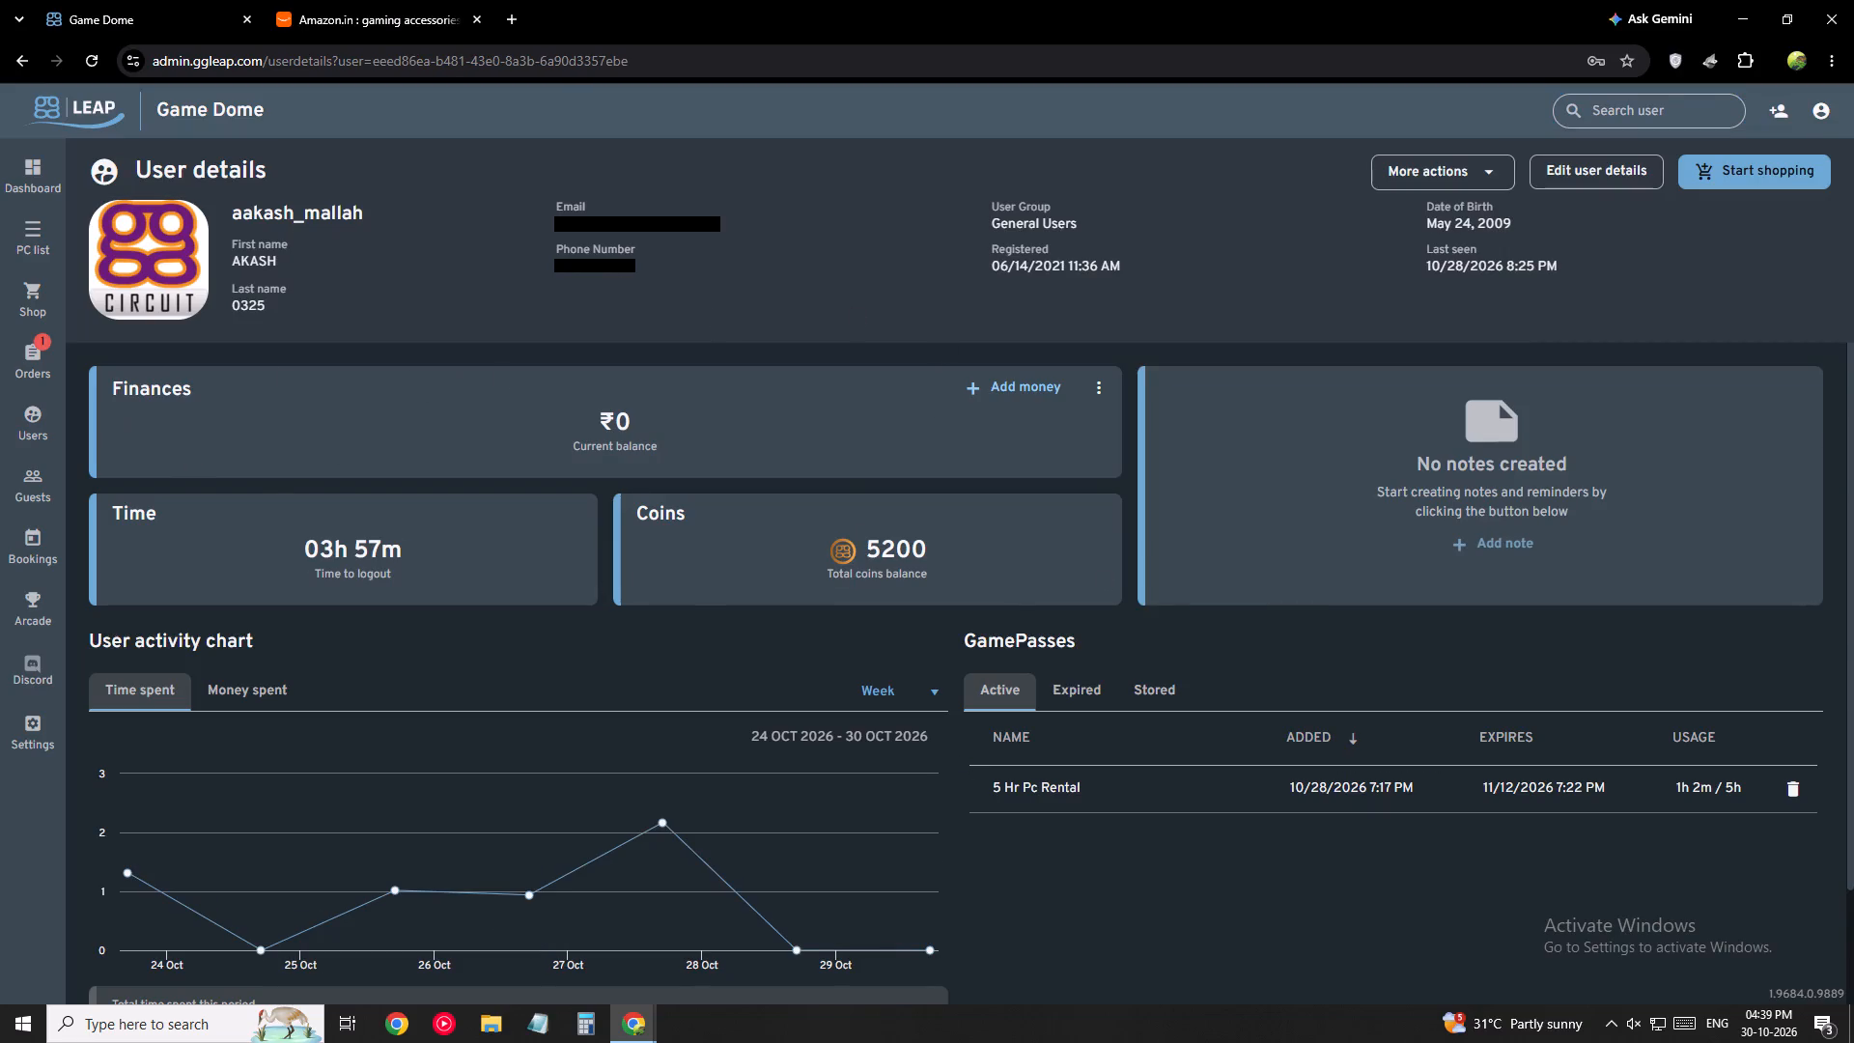
Copy the user's email address from the profile details.
{"action": "left_click_drag", "start_coordinate": [721, 224], "coordinate": [556, 229]}
{"action": "right_click", "coordinate": [660, 228]}
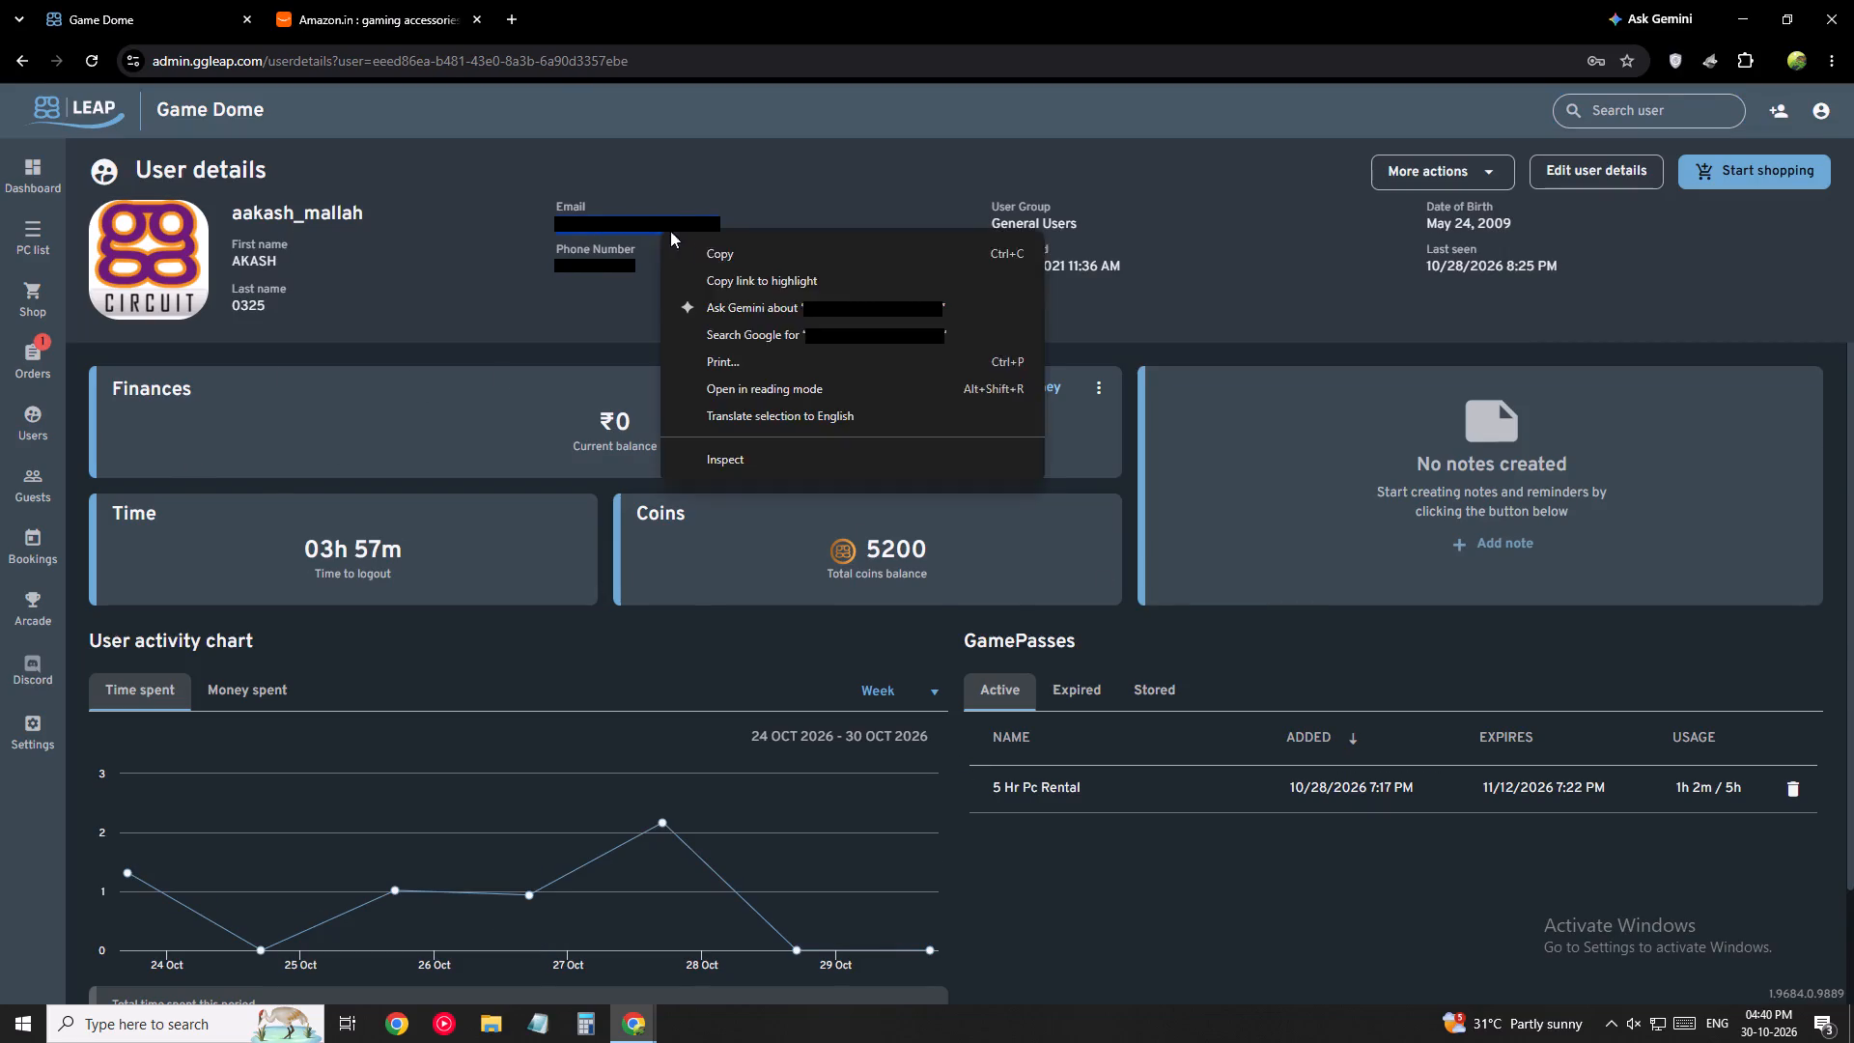
{"action": "left_click", "coordinate": [700, 243]}
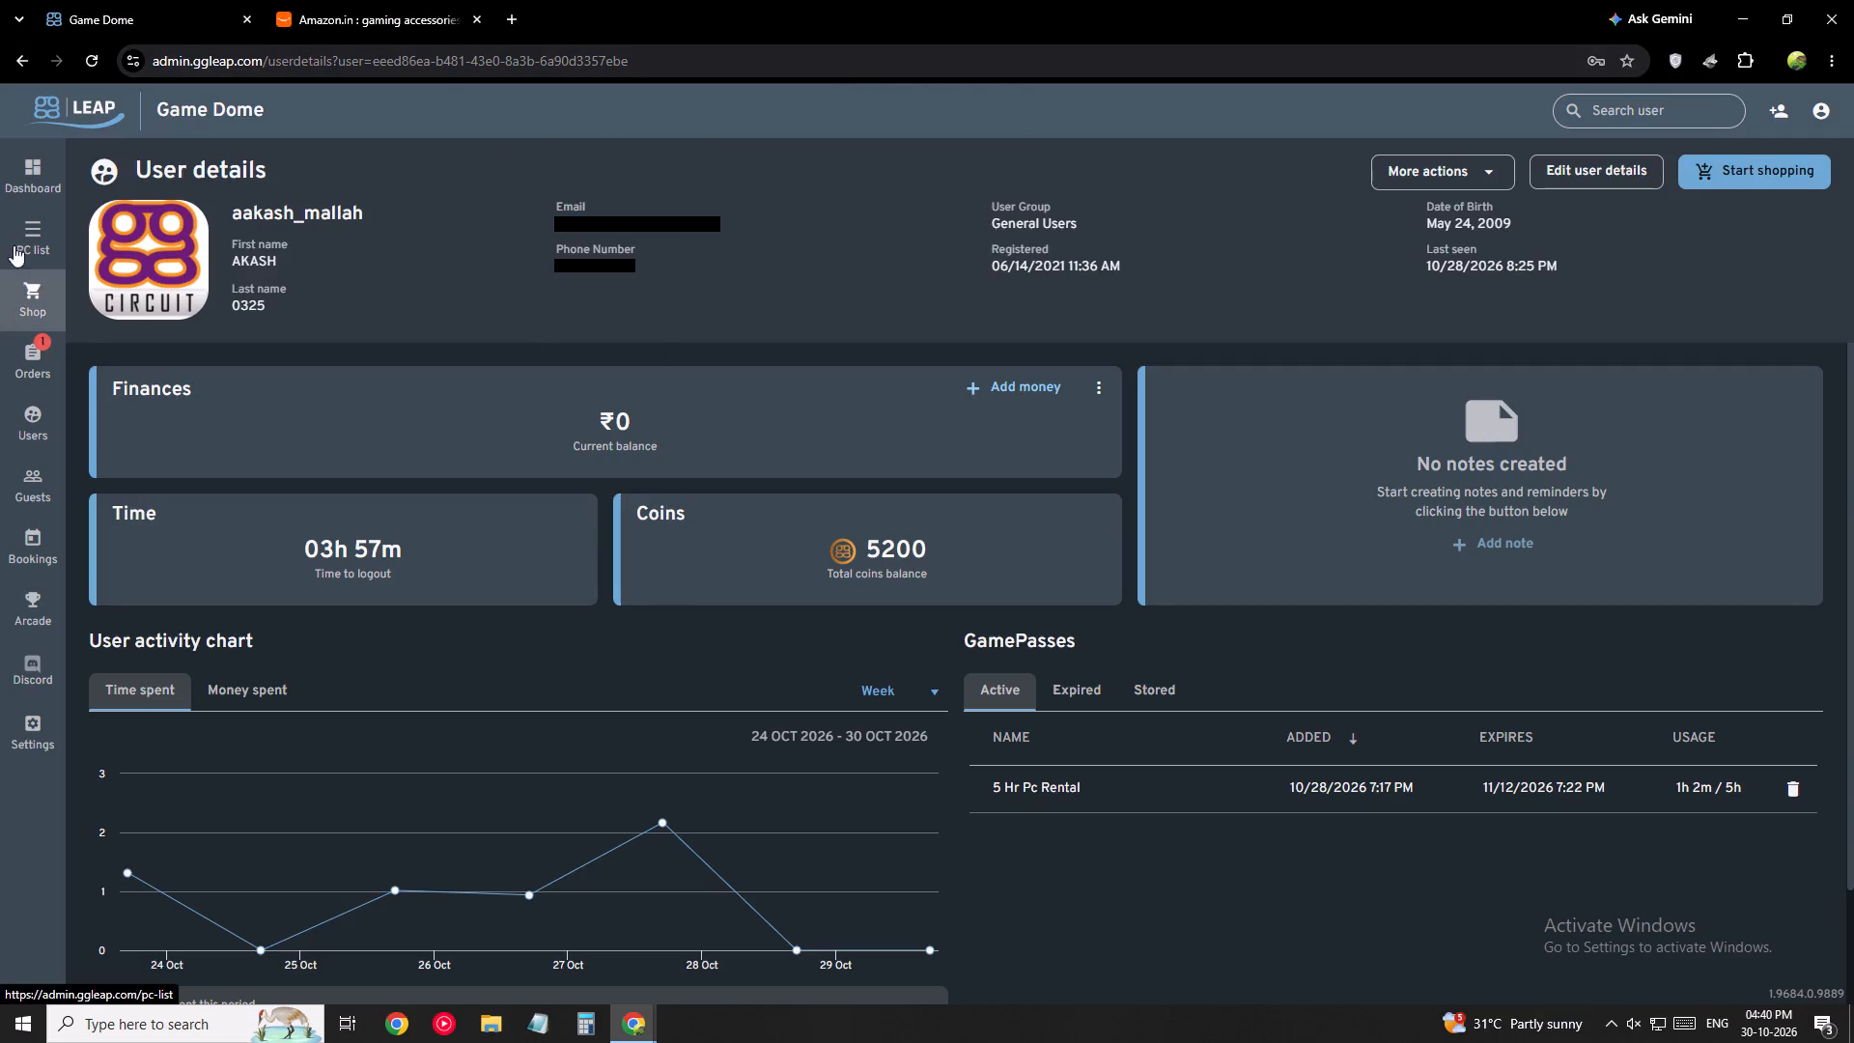
{"action": "left_click_drag", "start_coordinate": [741, 236], "coordinate": [548, 229]}
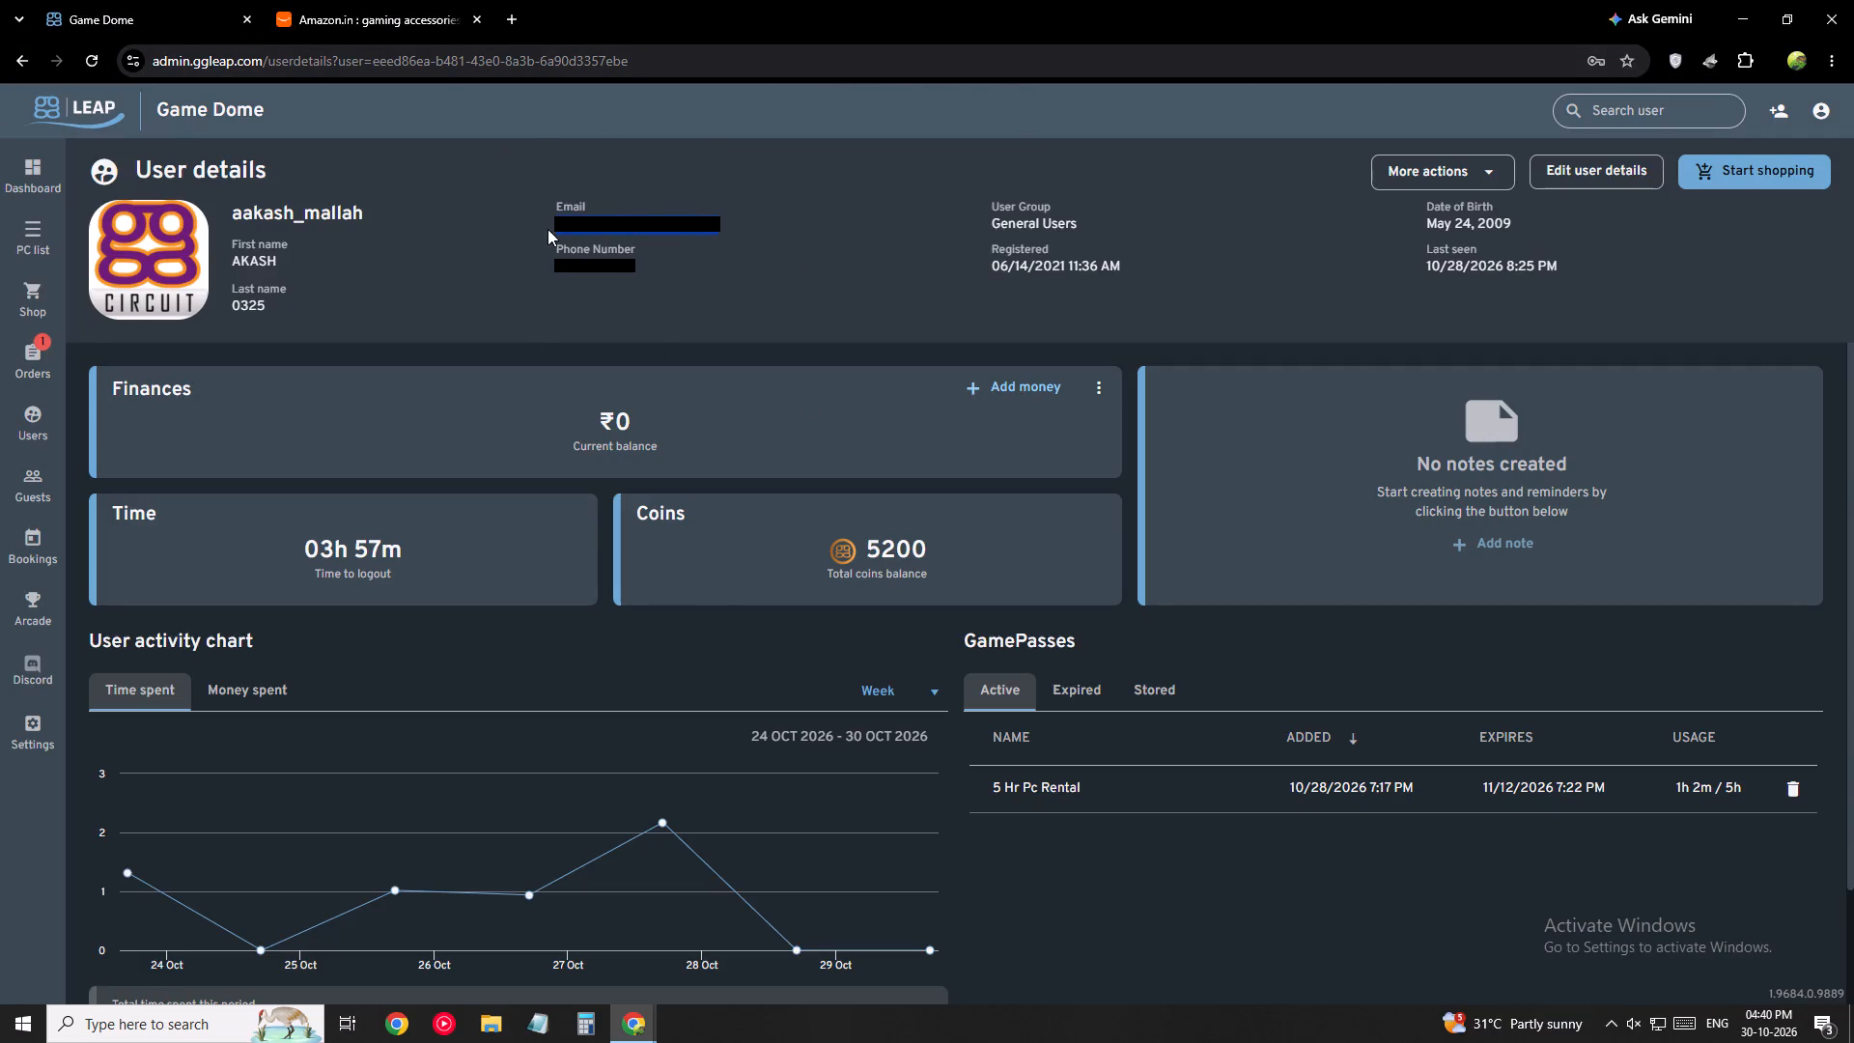
{"action": "left_click_drag", "start_coordinate": [548, 229], "coordinate": [561, 232]}
{"action": "left_click", "coordinate": [799, 291]}
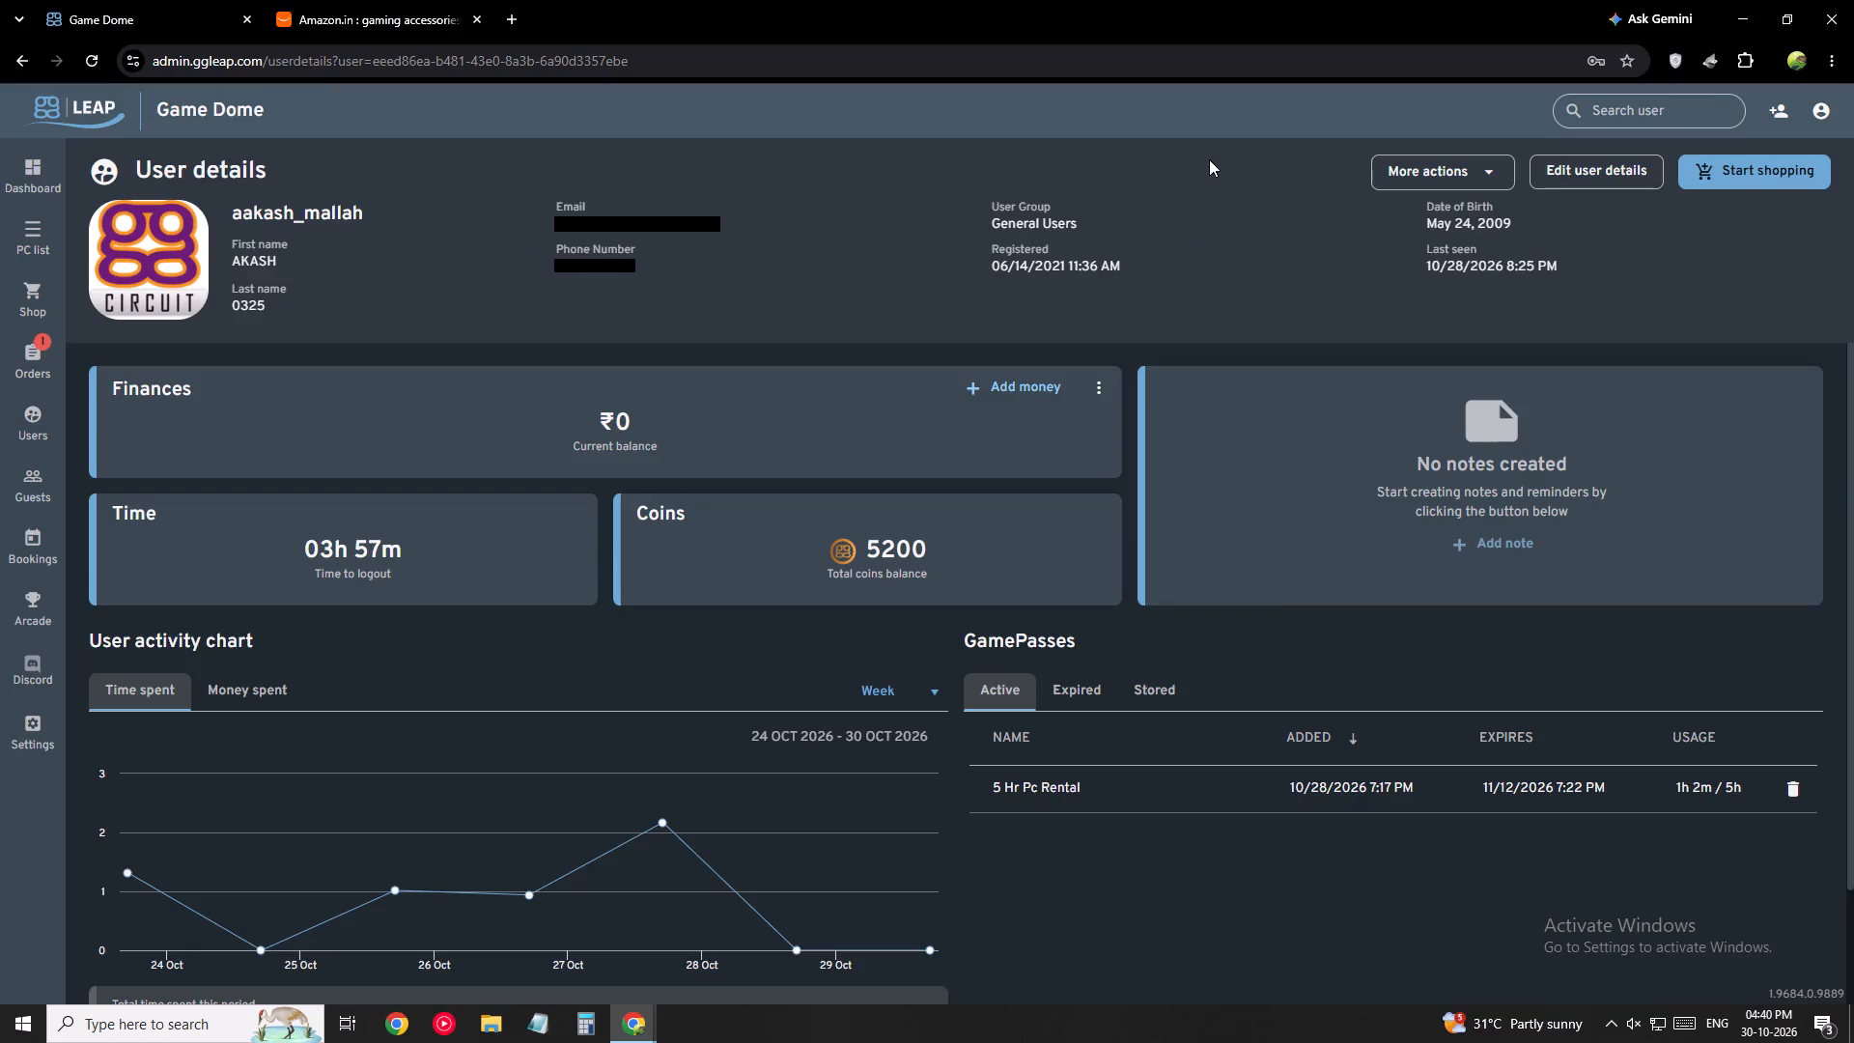
Return to the Game Dome PC list.
{"action": "left_click", "coordinate": [20, 242]}
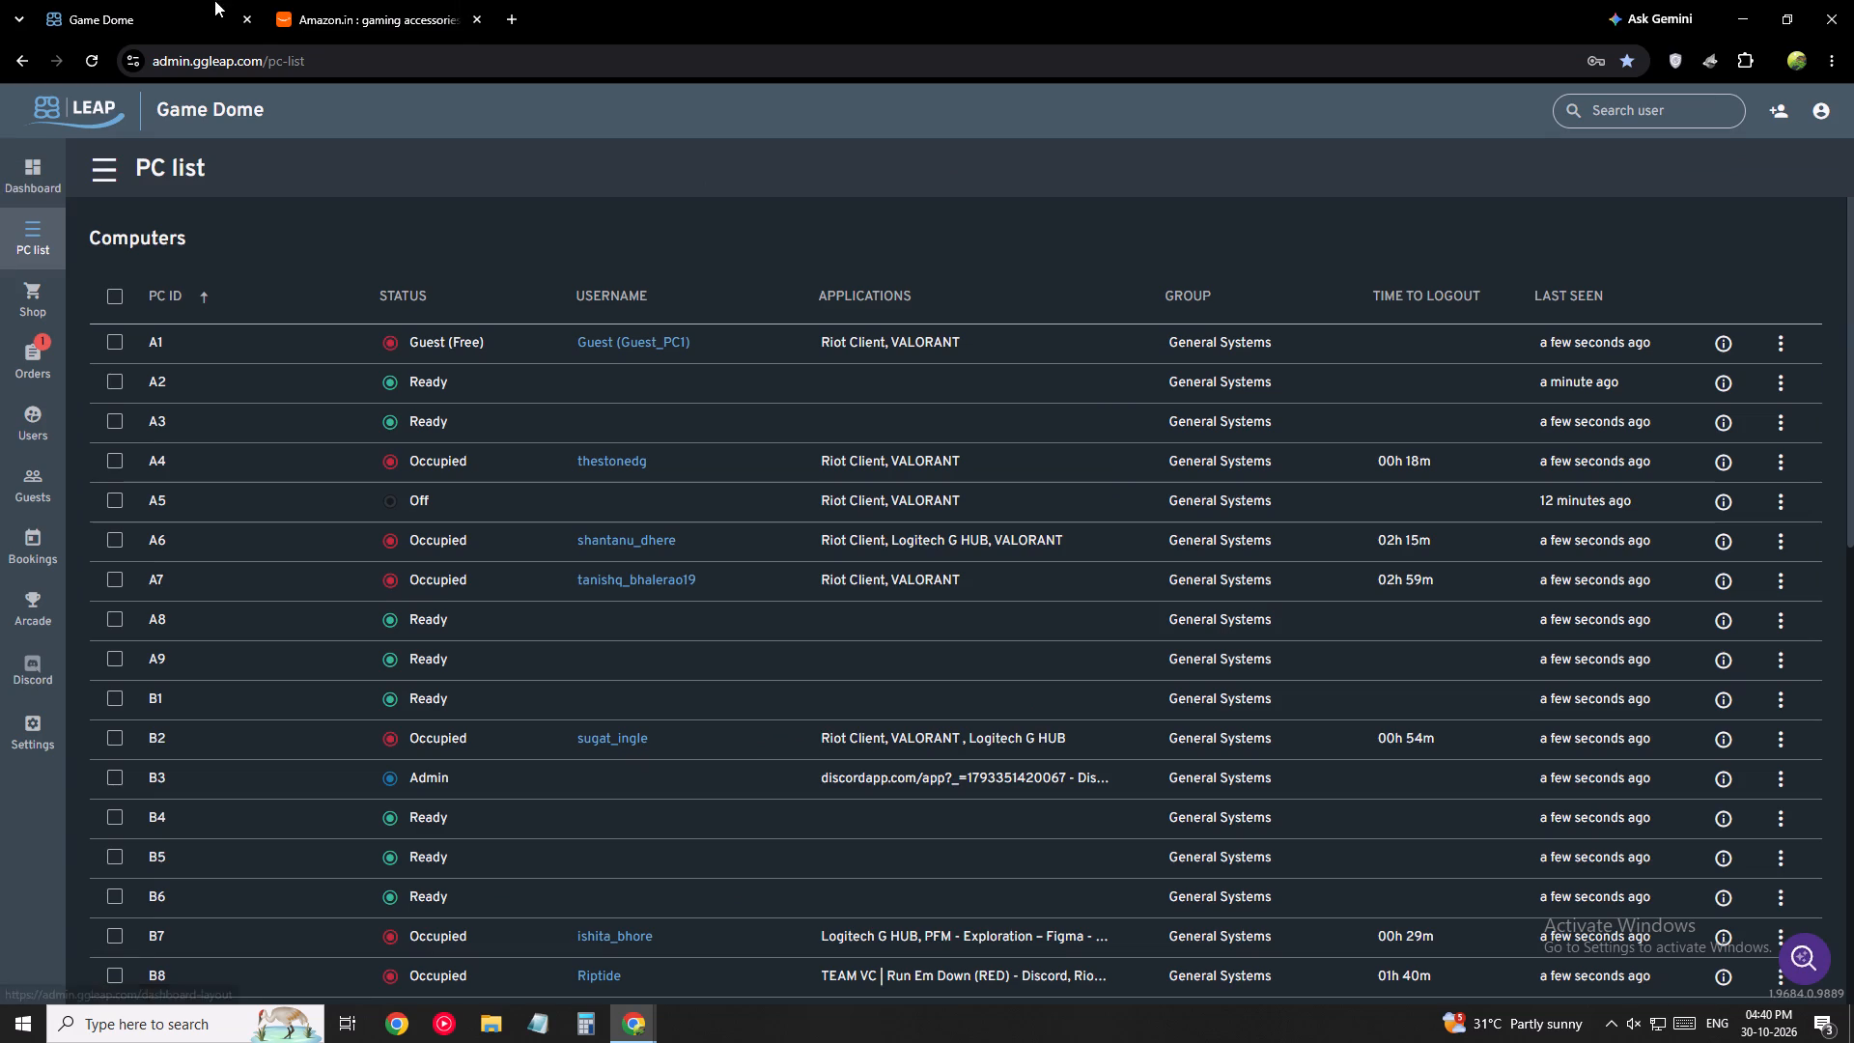
{"action": "left_click", "coordinate": [214, 0]}
Switch back to the Amazon results and browse further listings of gaming room accessories.
{"action": "left_click", "coordinate": [423, 0]}
{"action": "scroll", "coordinate": [853, 791], "scroll_direction": "down", "scroll_amount": 3}
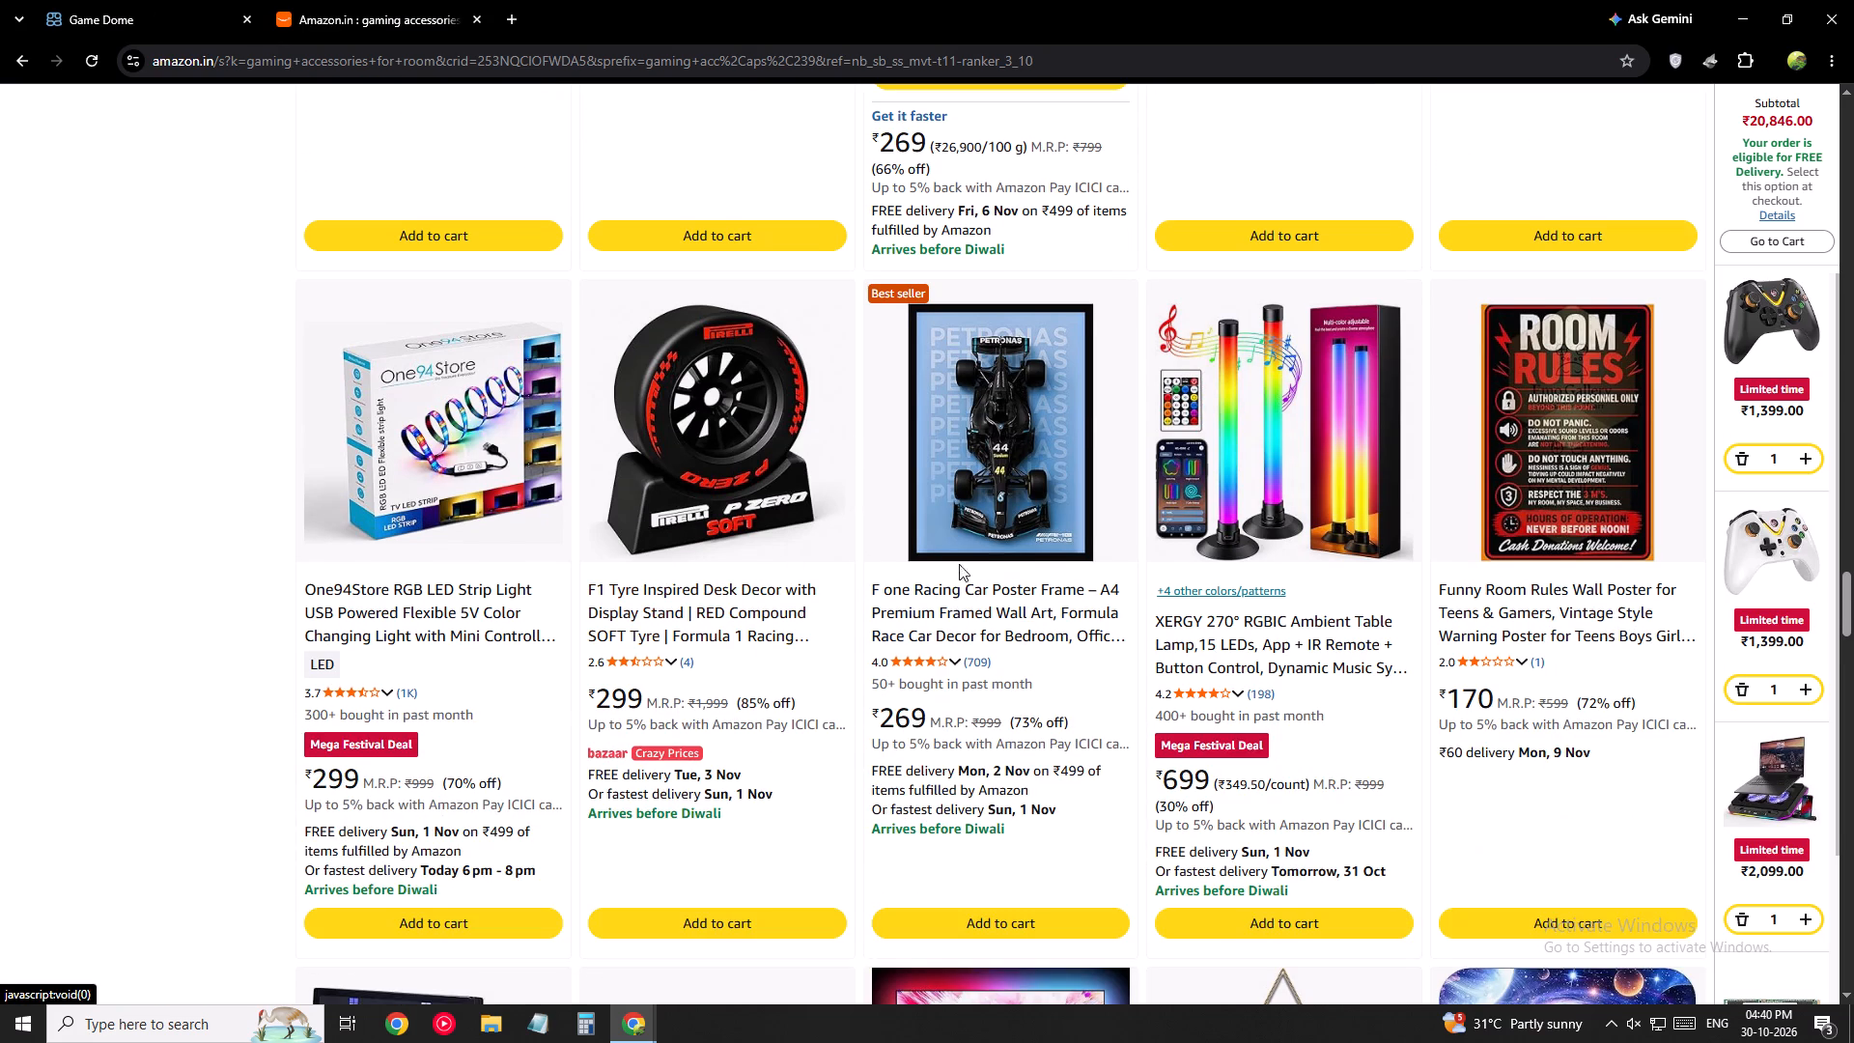
{"action": "scroll", "coordinate": [1387, 623], "scroll_direction": "down", "scroll_amount": 3}
{"action": "scroll", "coordinate": [1285, 518], "scroll_direction": "down", "scroll_amount": 4}
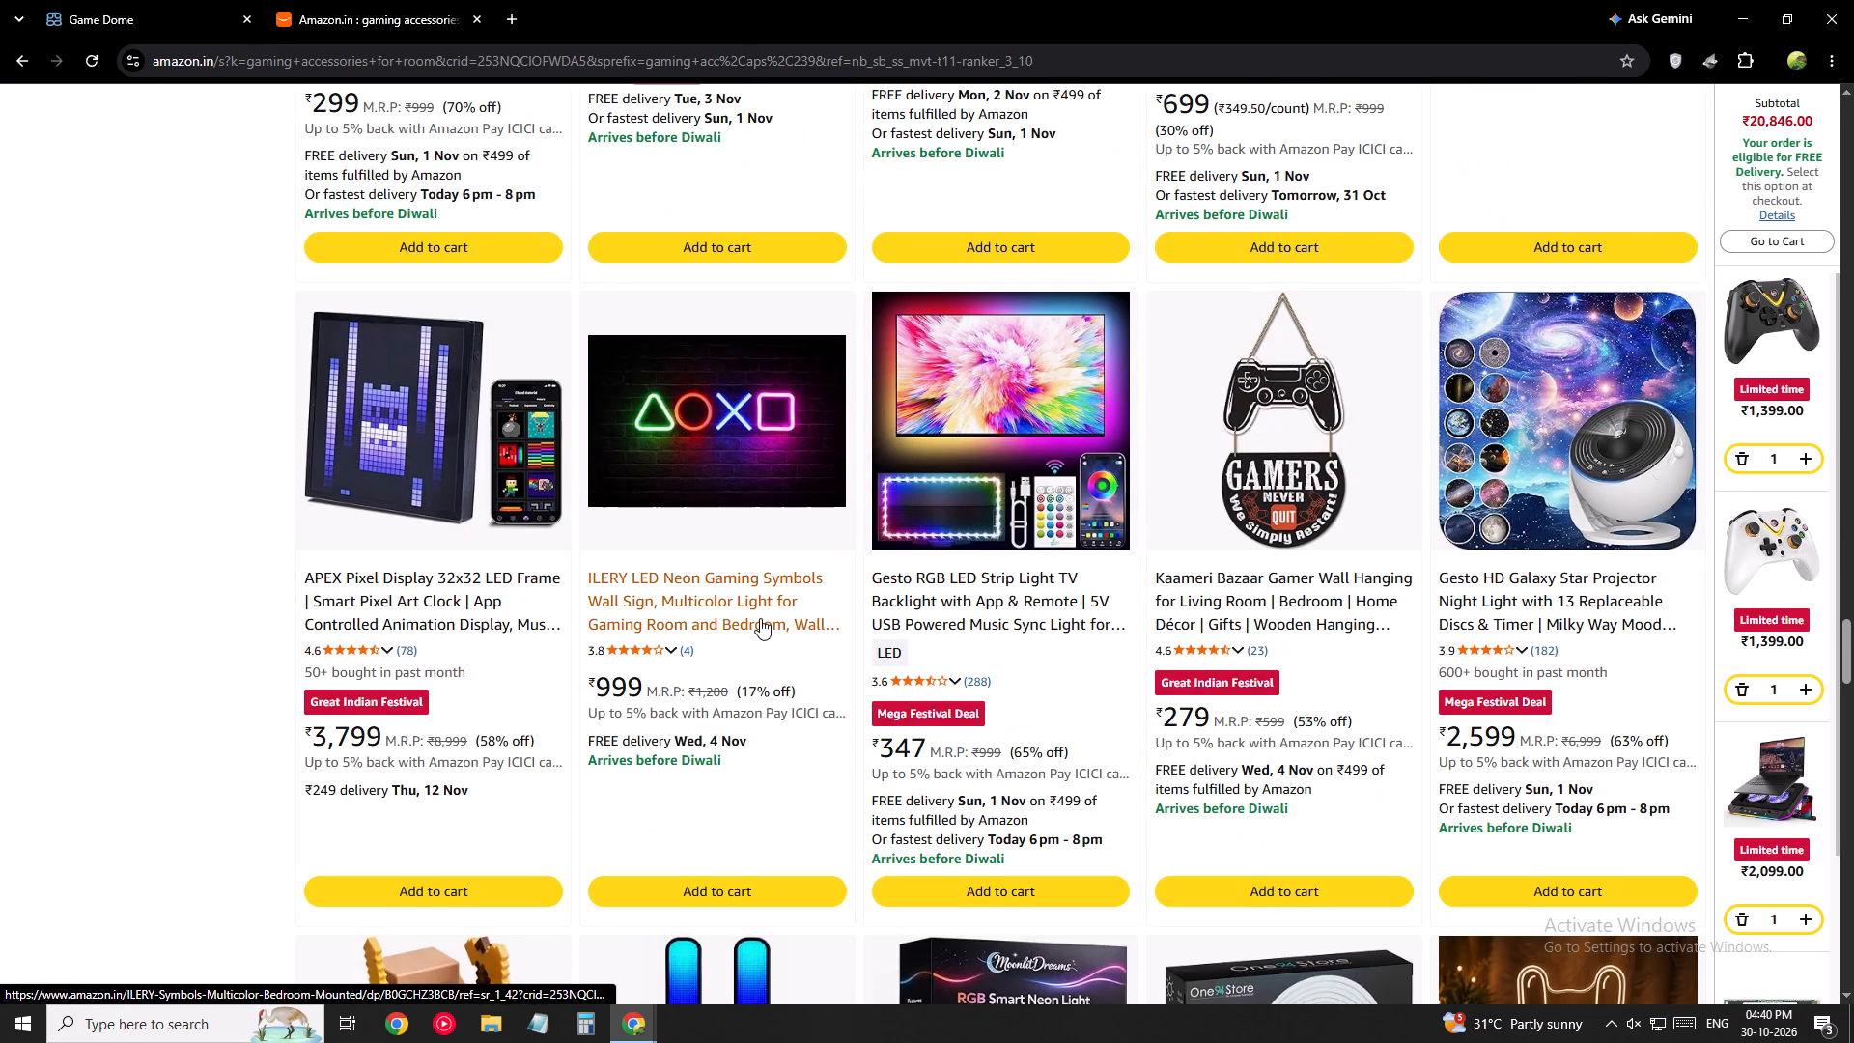
{"action": "scroll", "coordinate": [760, 618], "scroll_direction": "down", "scroll_amount": 3}
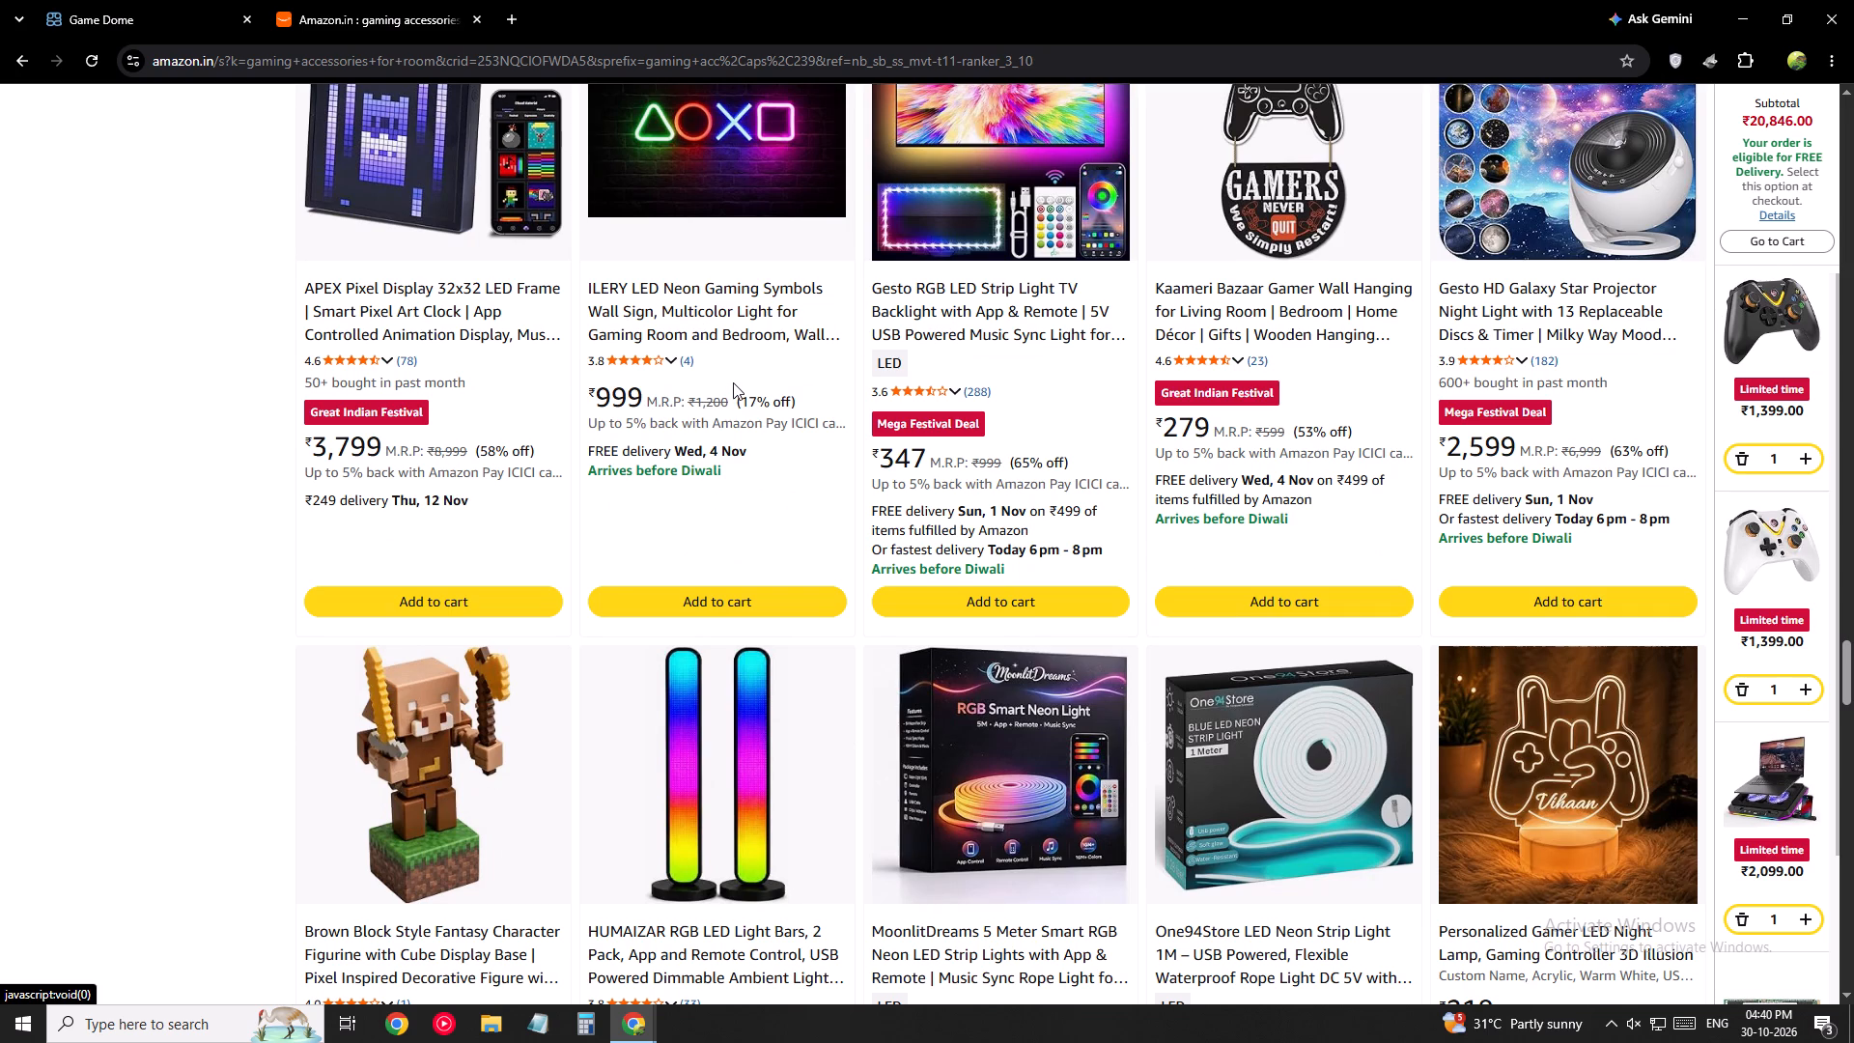
{"action": "scroll", "coordinate": [691, 370], "scroll_direction": "down", "scroll_amount": 12}
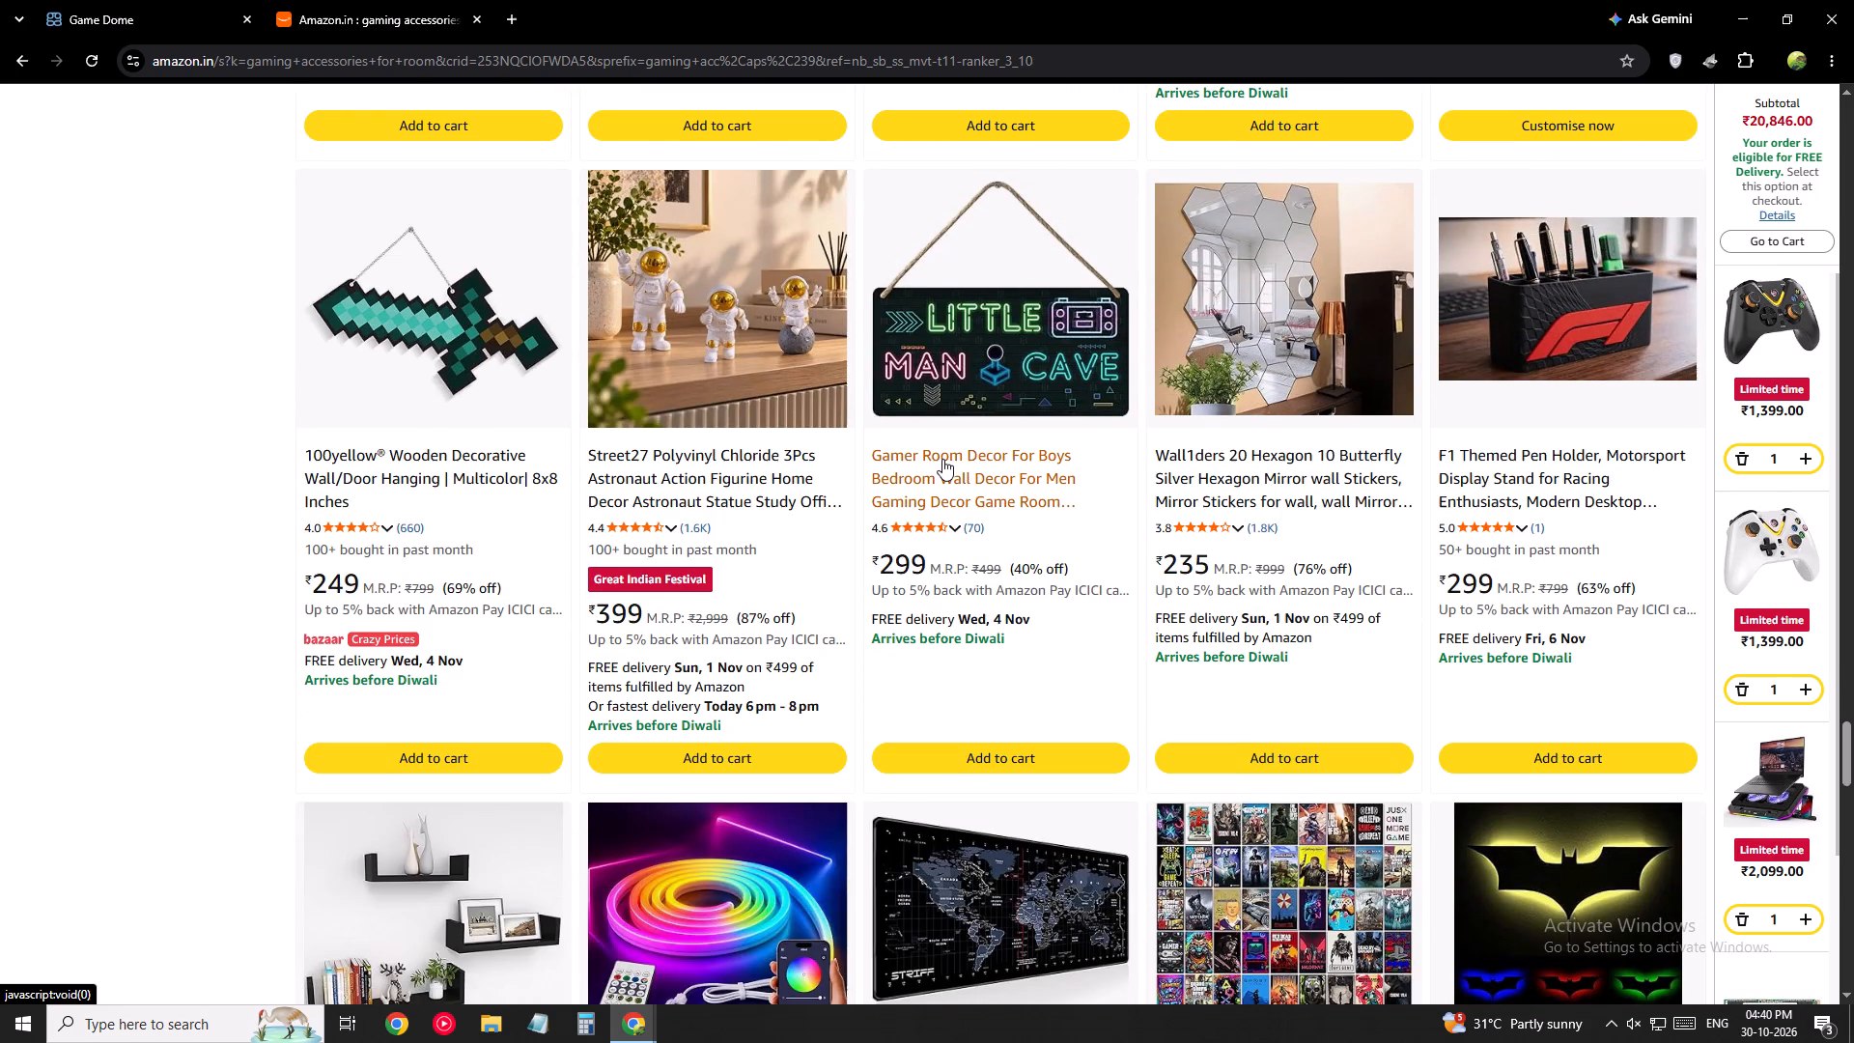
{"action": "scroll", "coordinate": [490, 423], "scroll_direction": "down", "scroll_amount": 5}
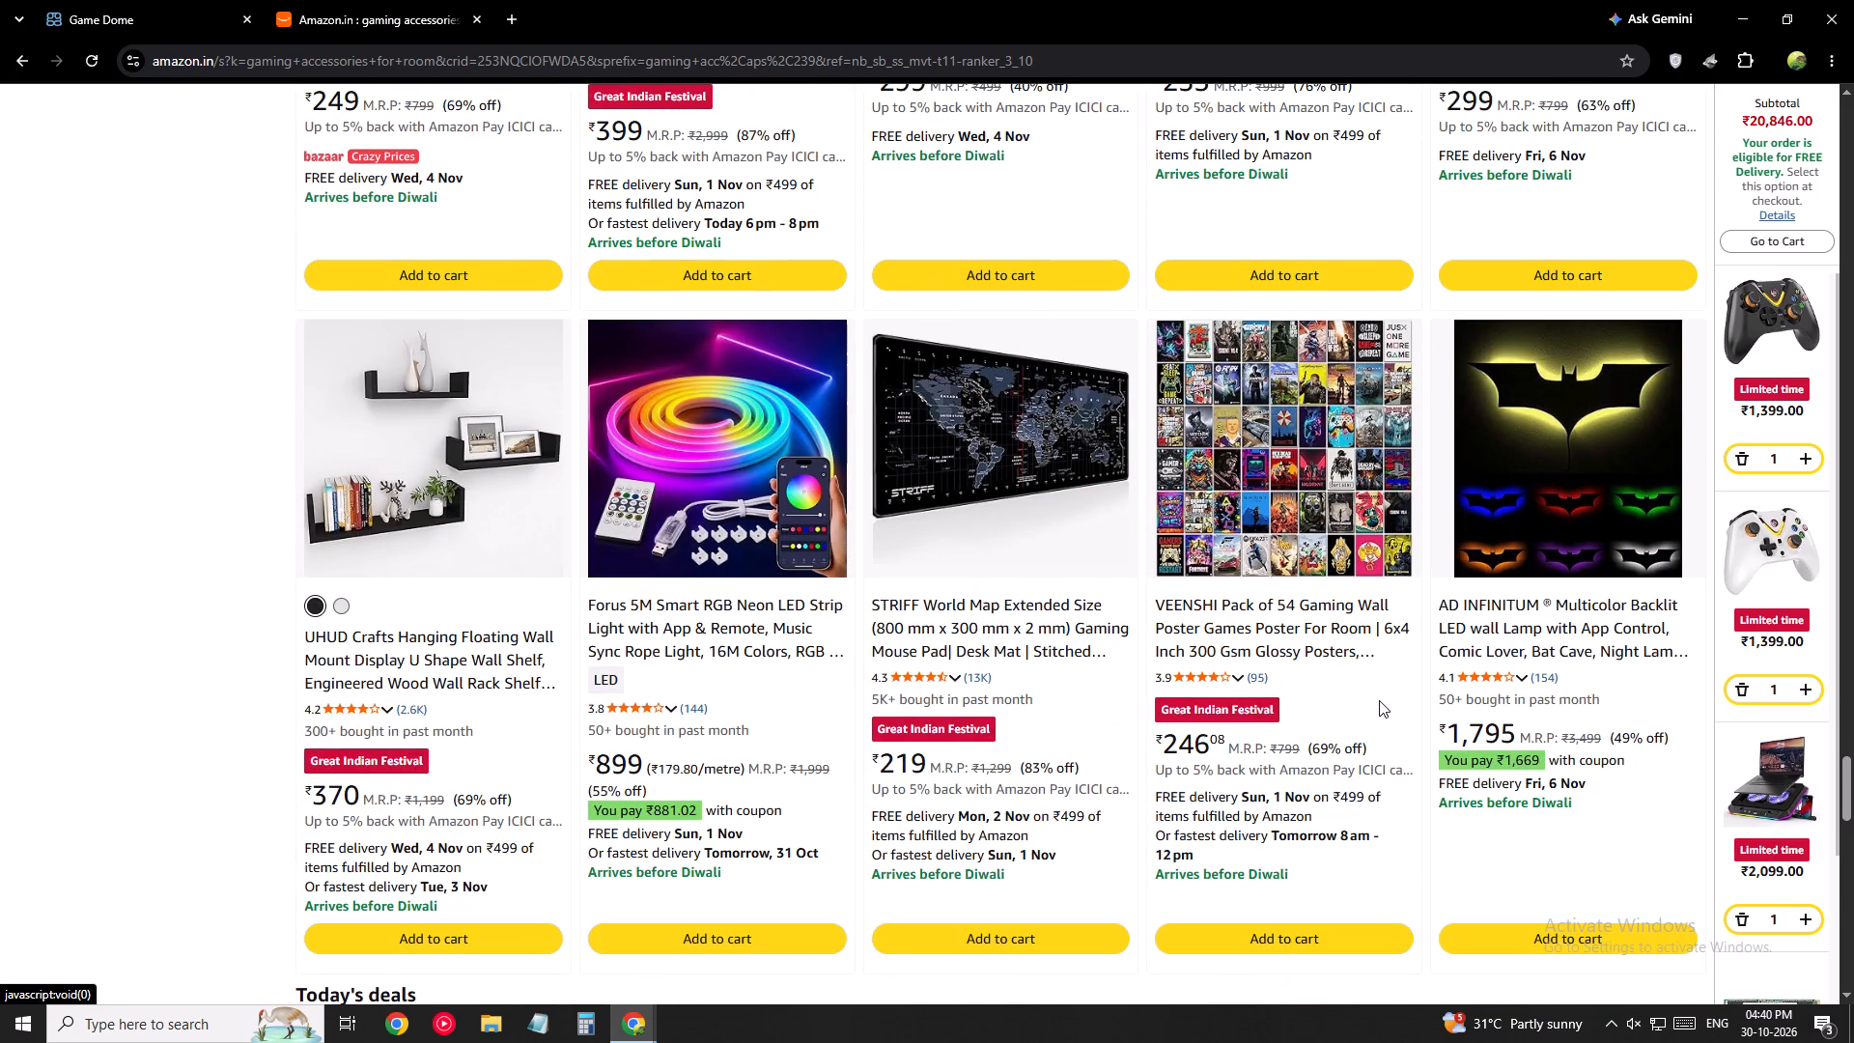
Open the VEENSHI Pack of 54 Gaming Wall Poster product page and view its gallery images.
{"action": "left_click", "coordinate": [1342, 608]}
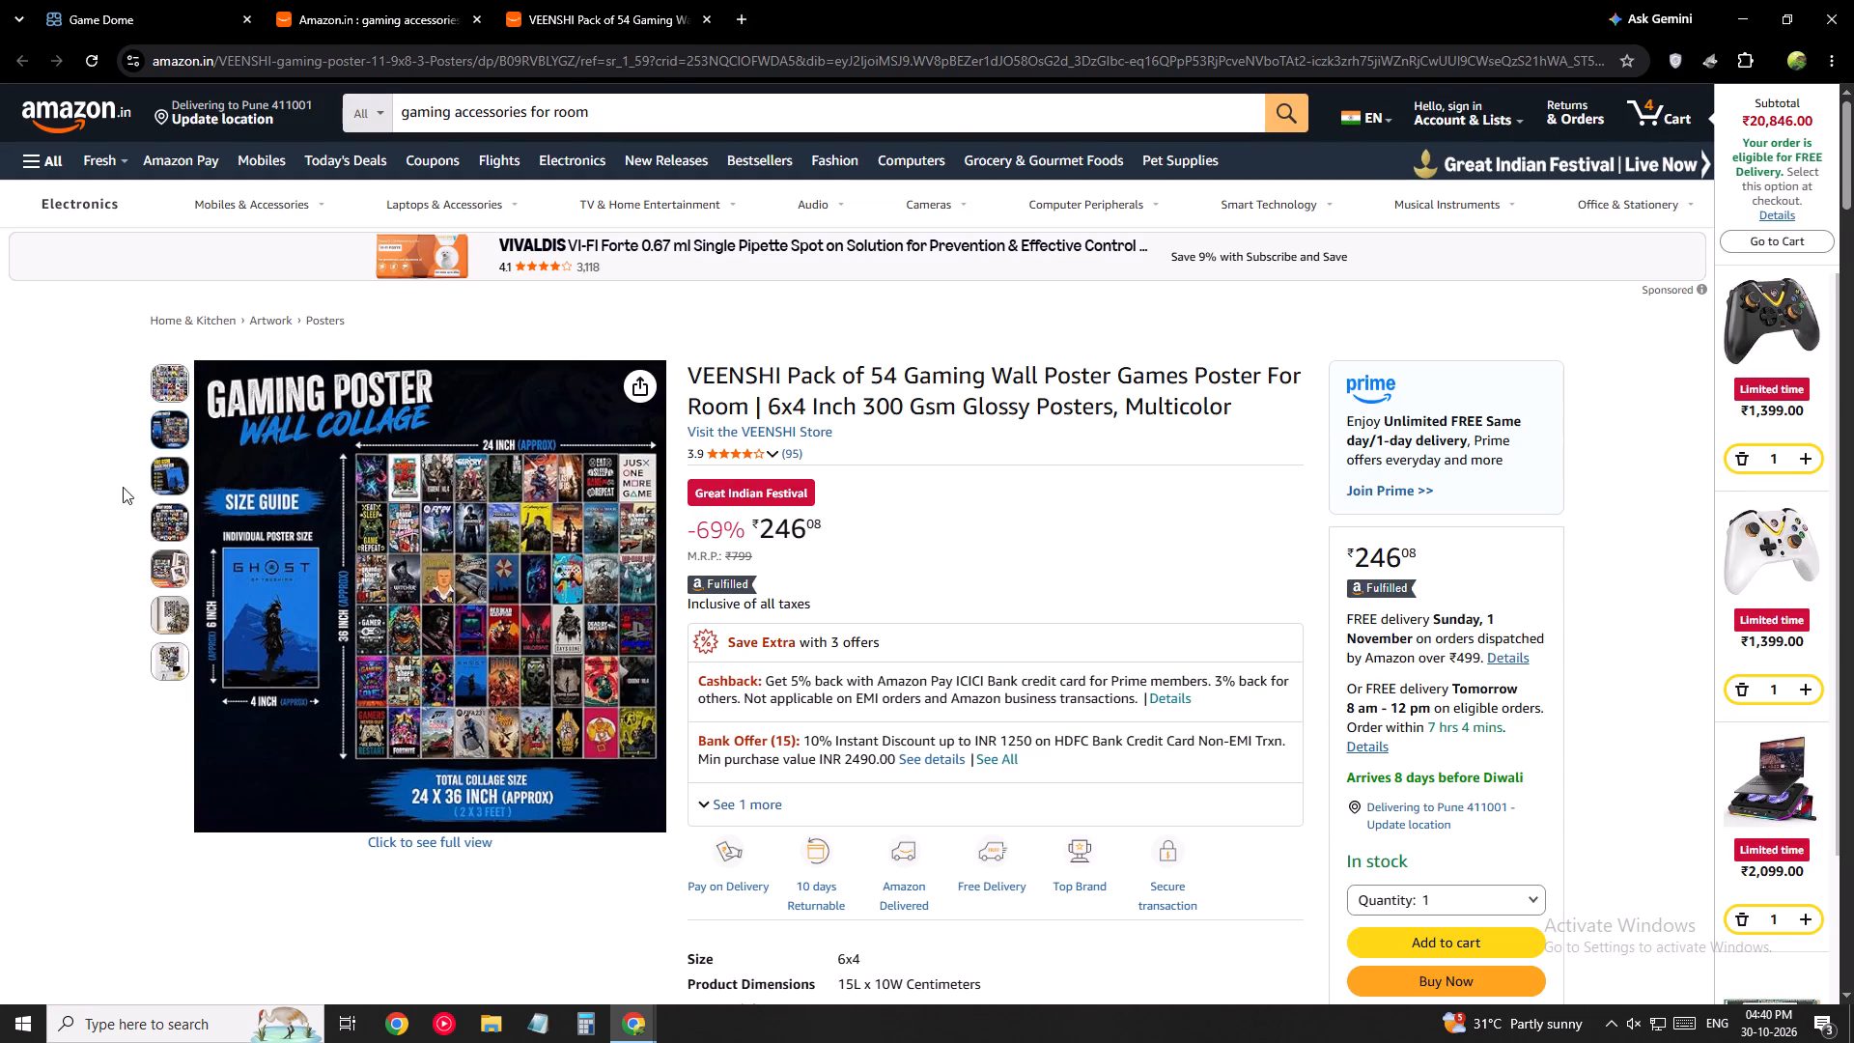
{"action": "left_click", "coordinate": [158, 435]}
{"action": "left_click", "coordinate": [163, 476]}
{"action": "left_click", "coordinate": [168, 520]}
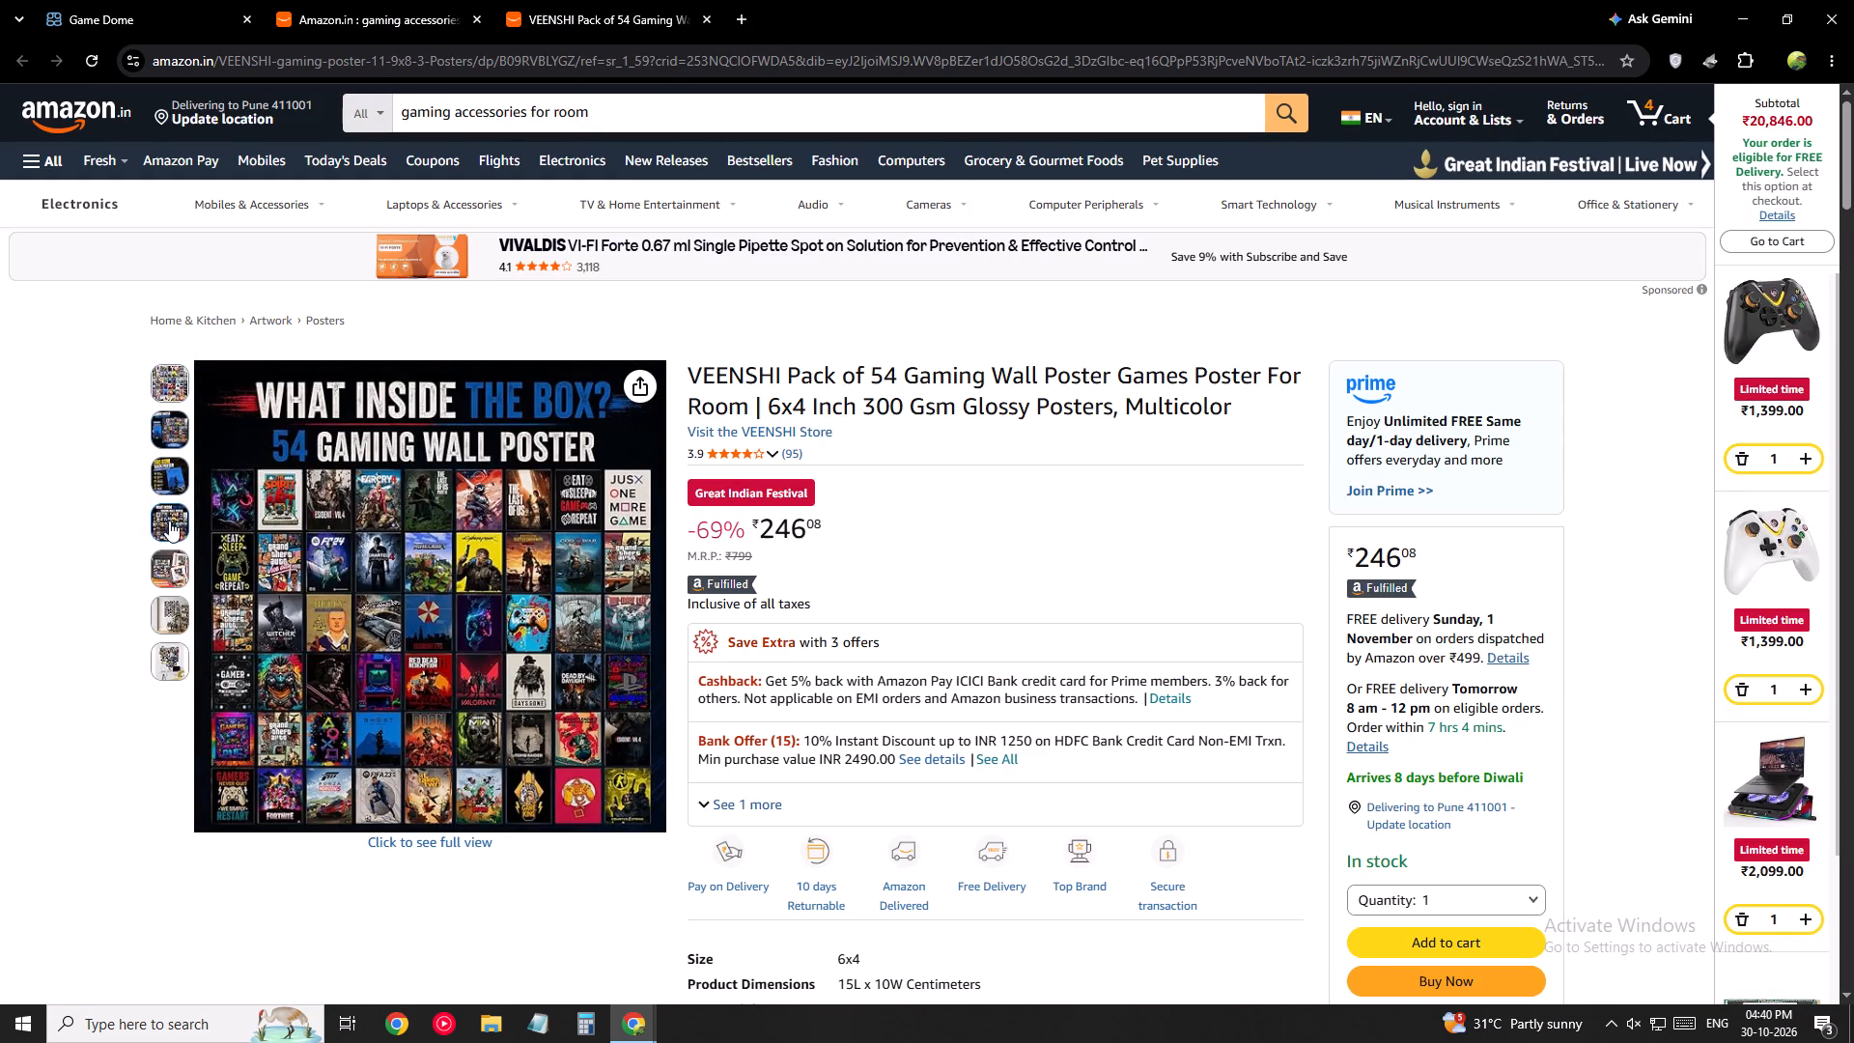
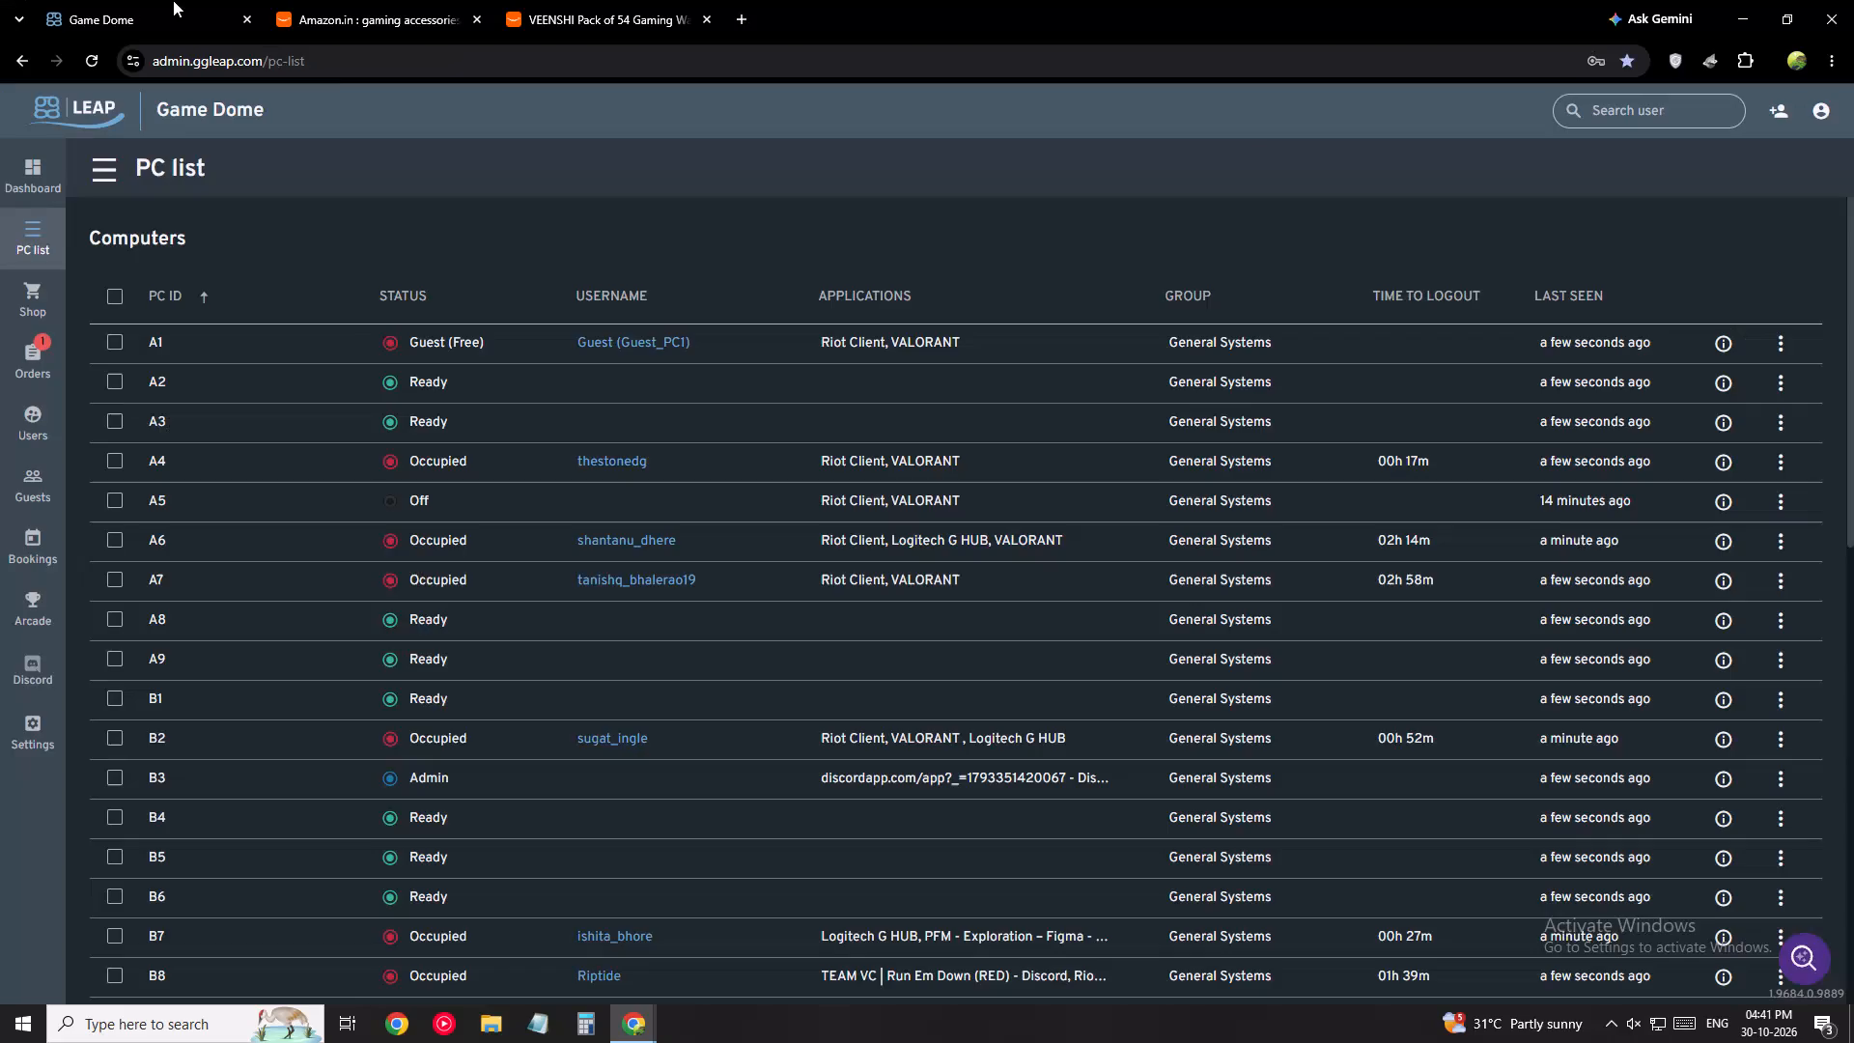
{"action": "left_click", "coordinate": [1665, 109]}
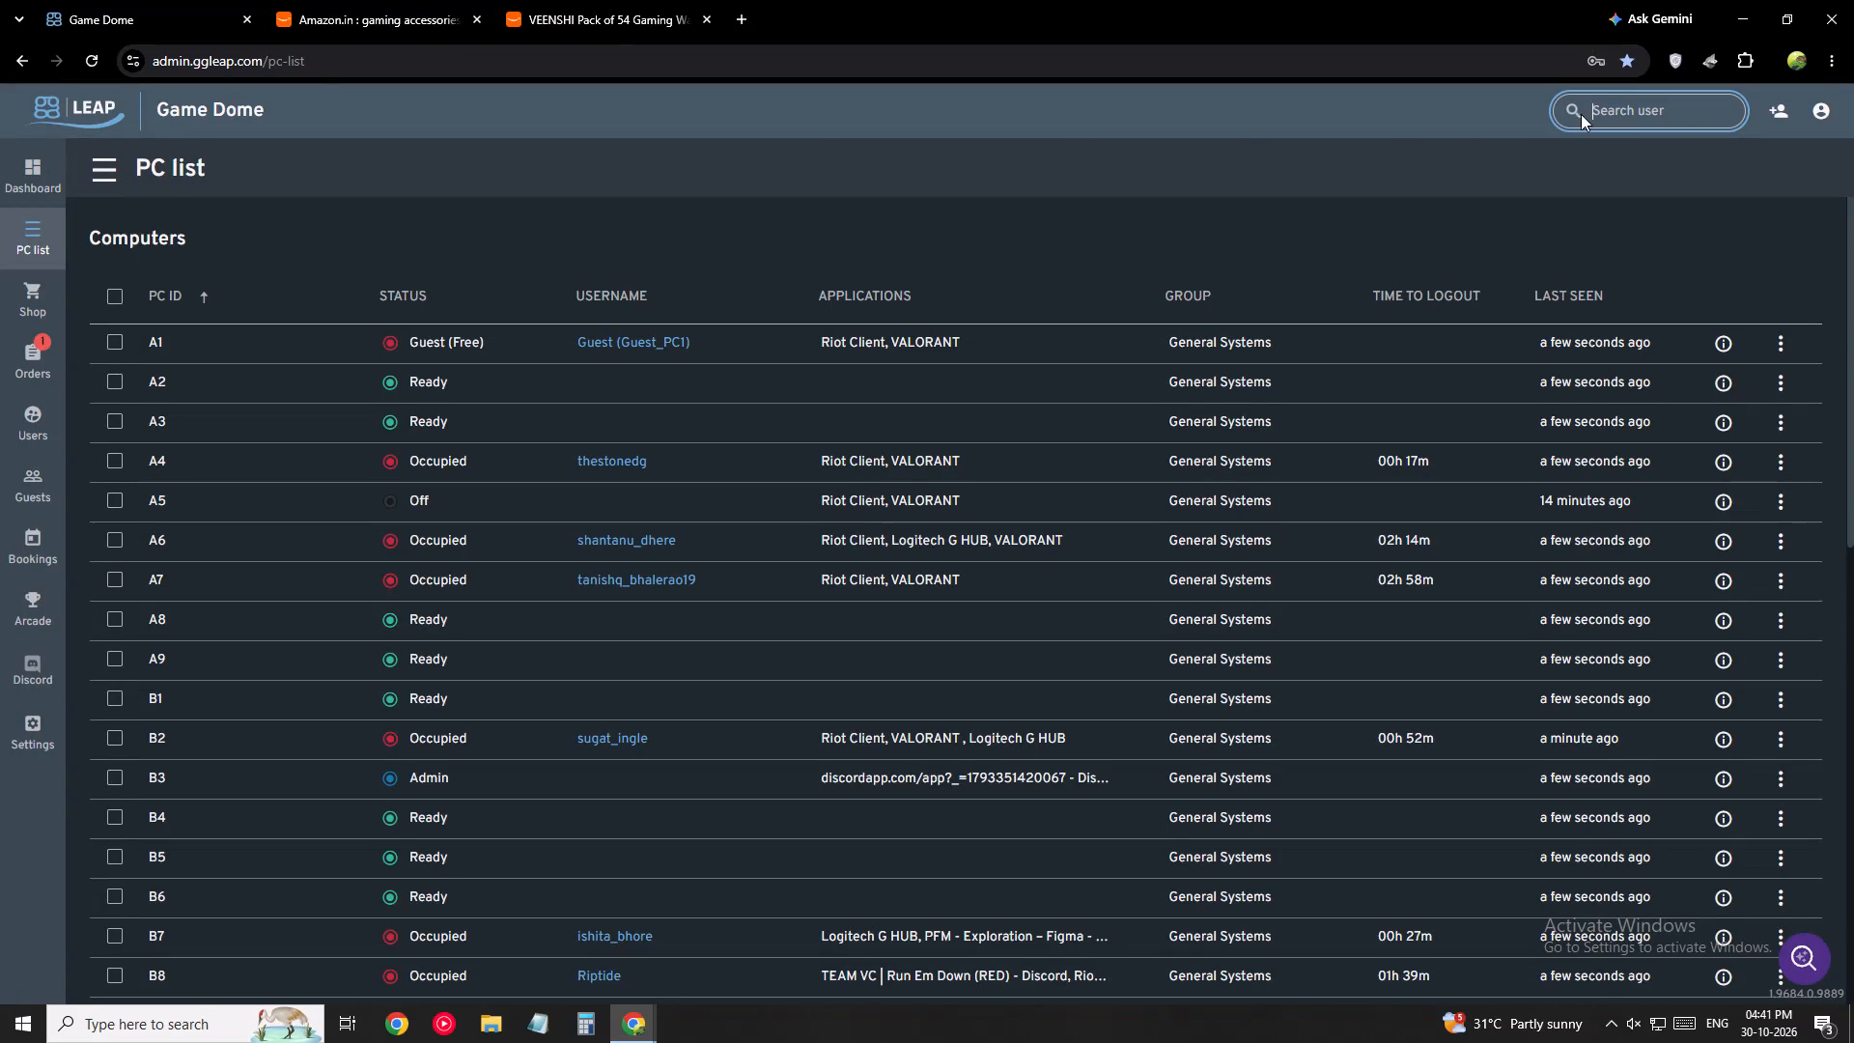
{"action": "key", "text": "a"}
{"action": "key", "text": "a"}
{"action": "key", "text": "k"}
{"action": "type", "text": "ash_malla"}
{"action": "scroll", "coordinate": [1561, 118], "scroll_direction": "down", "scroll_amount": 1}
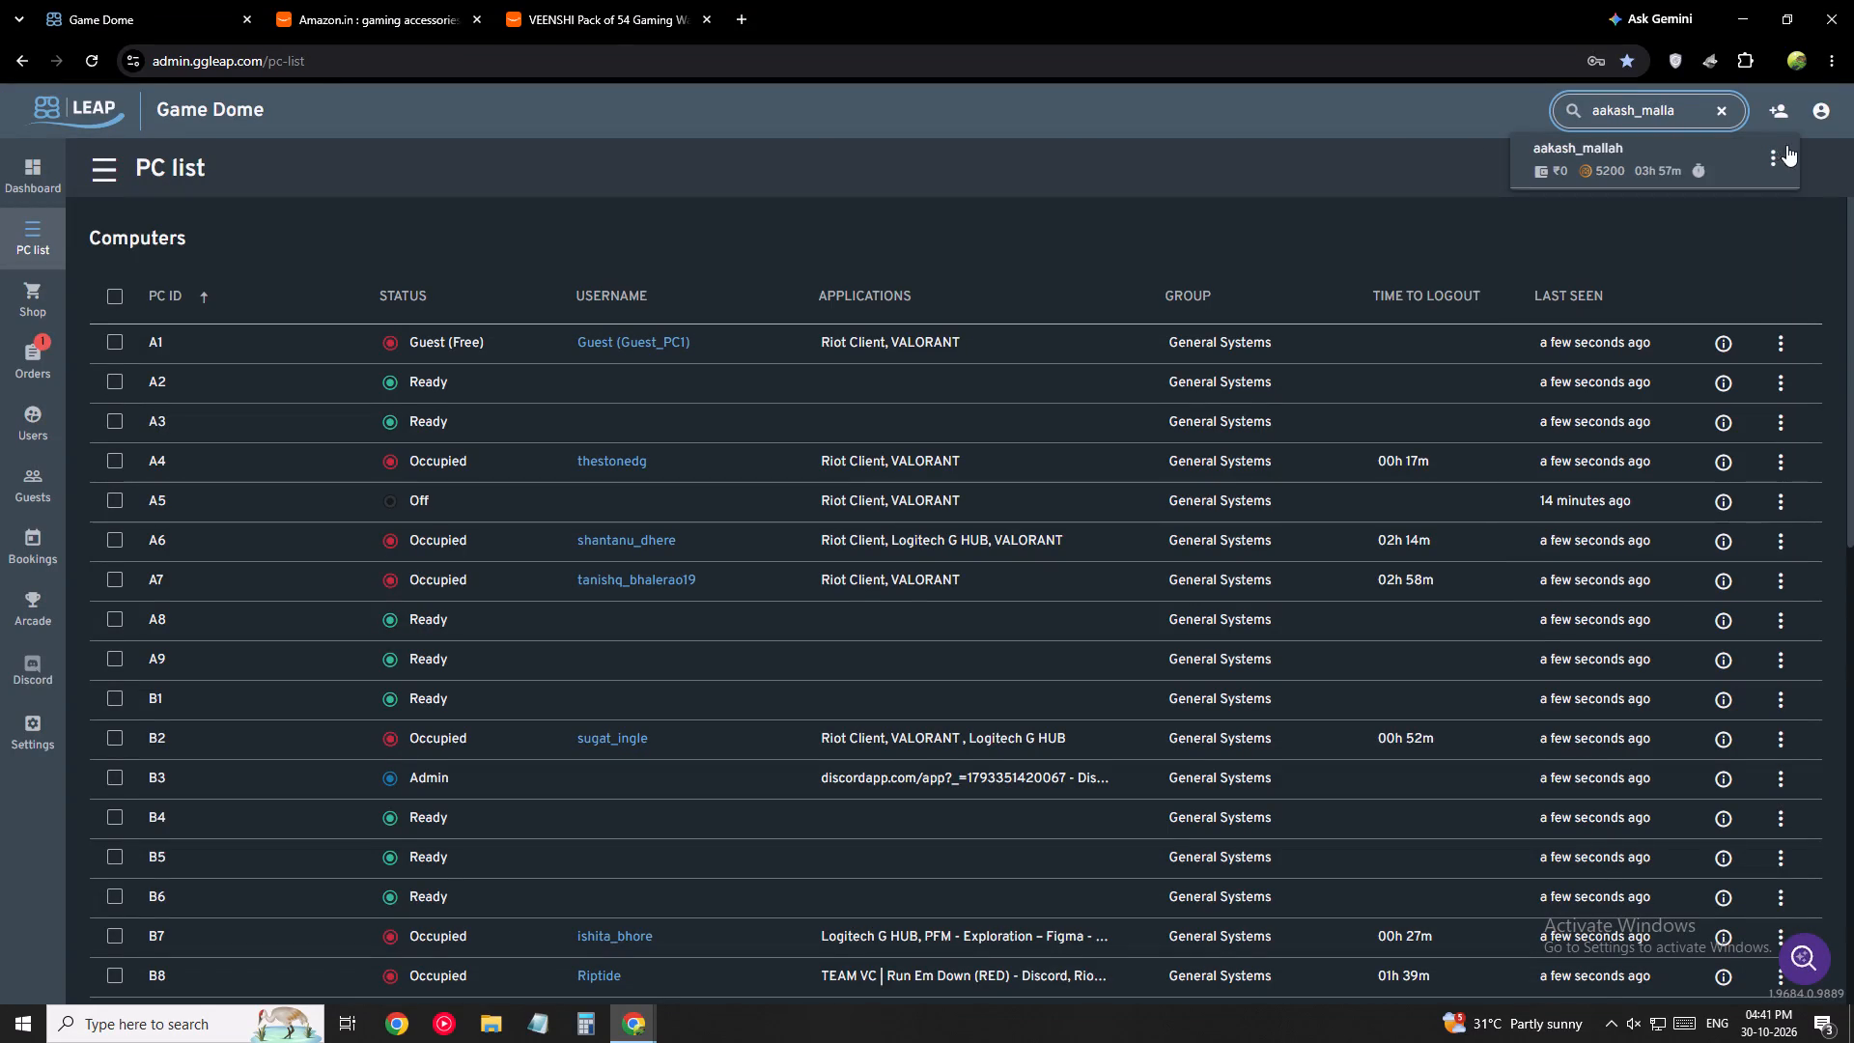
{"action": "left_click", "coordinate": [1792, 159]}
{"action": "left_click", "coordinate": [1777, 315]}
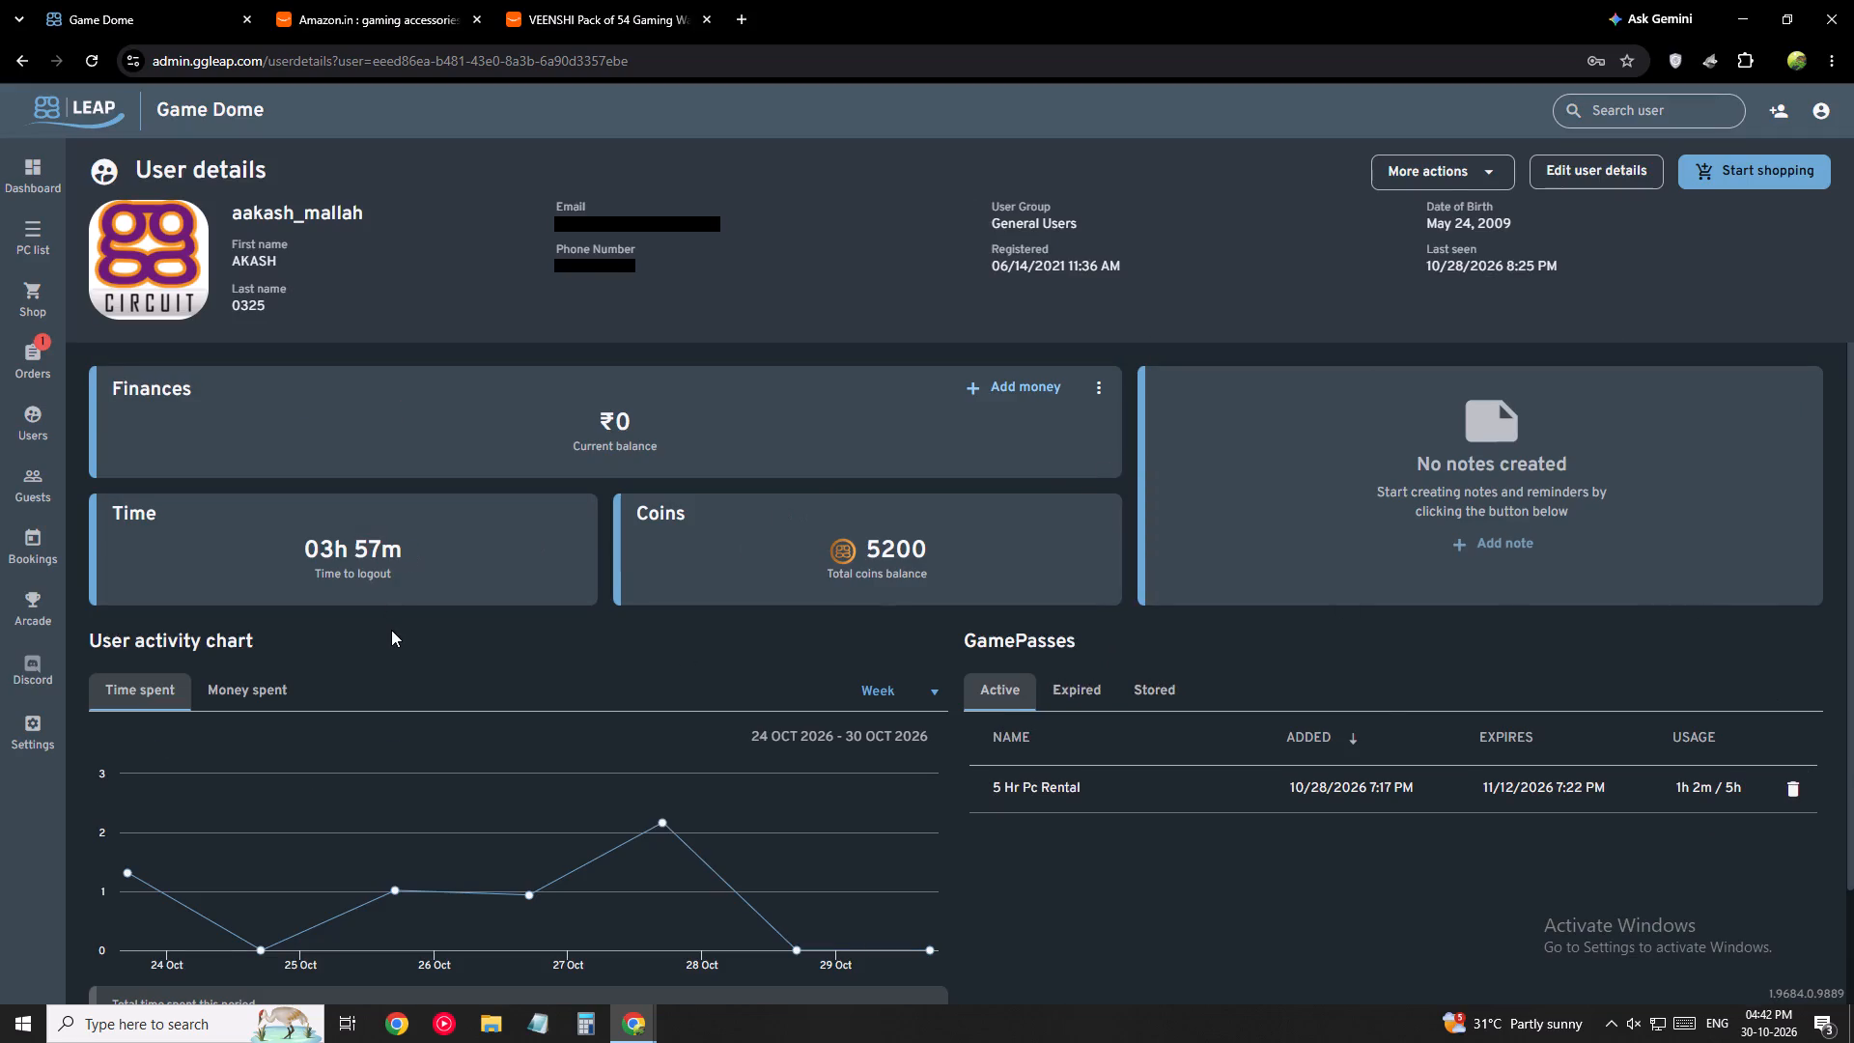
{"action": "left_click_drag", "start_coordinate": [424, 554], "coordinate": [414, 554]}
{"action": "left_click_drag", "start_coordinate": [414, 554], "coordinate": [286, 546]}
{"action": "left_click", "coordinate": [878, 539]}
Switch to the VEENSHI gaming wall poster product page on Amazon and look at it again.
{"action": "left_click", "coordinate": [610, 0]}
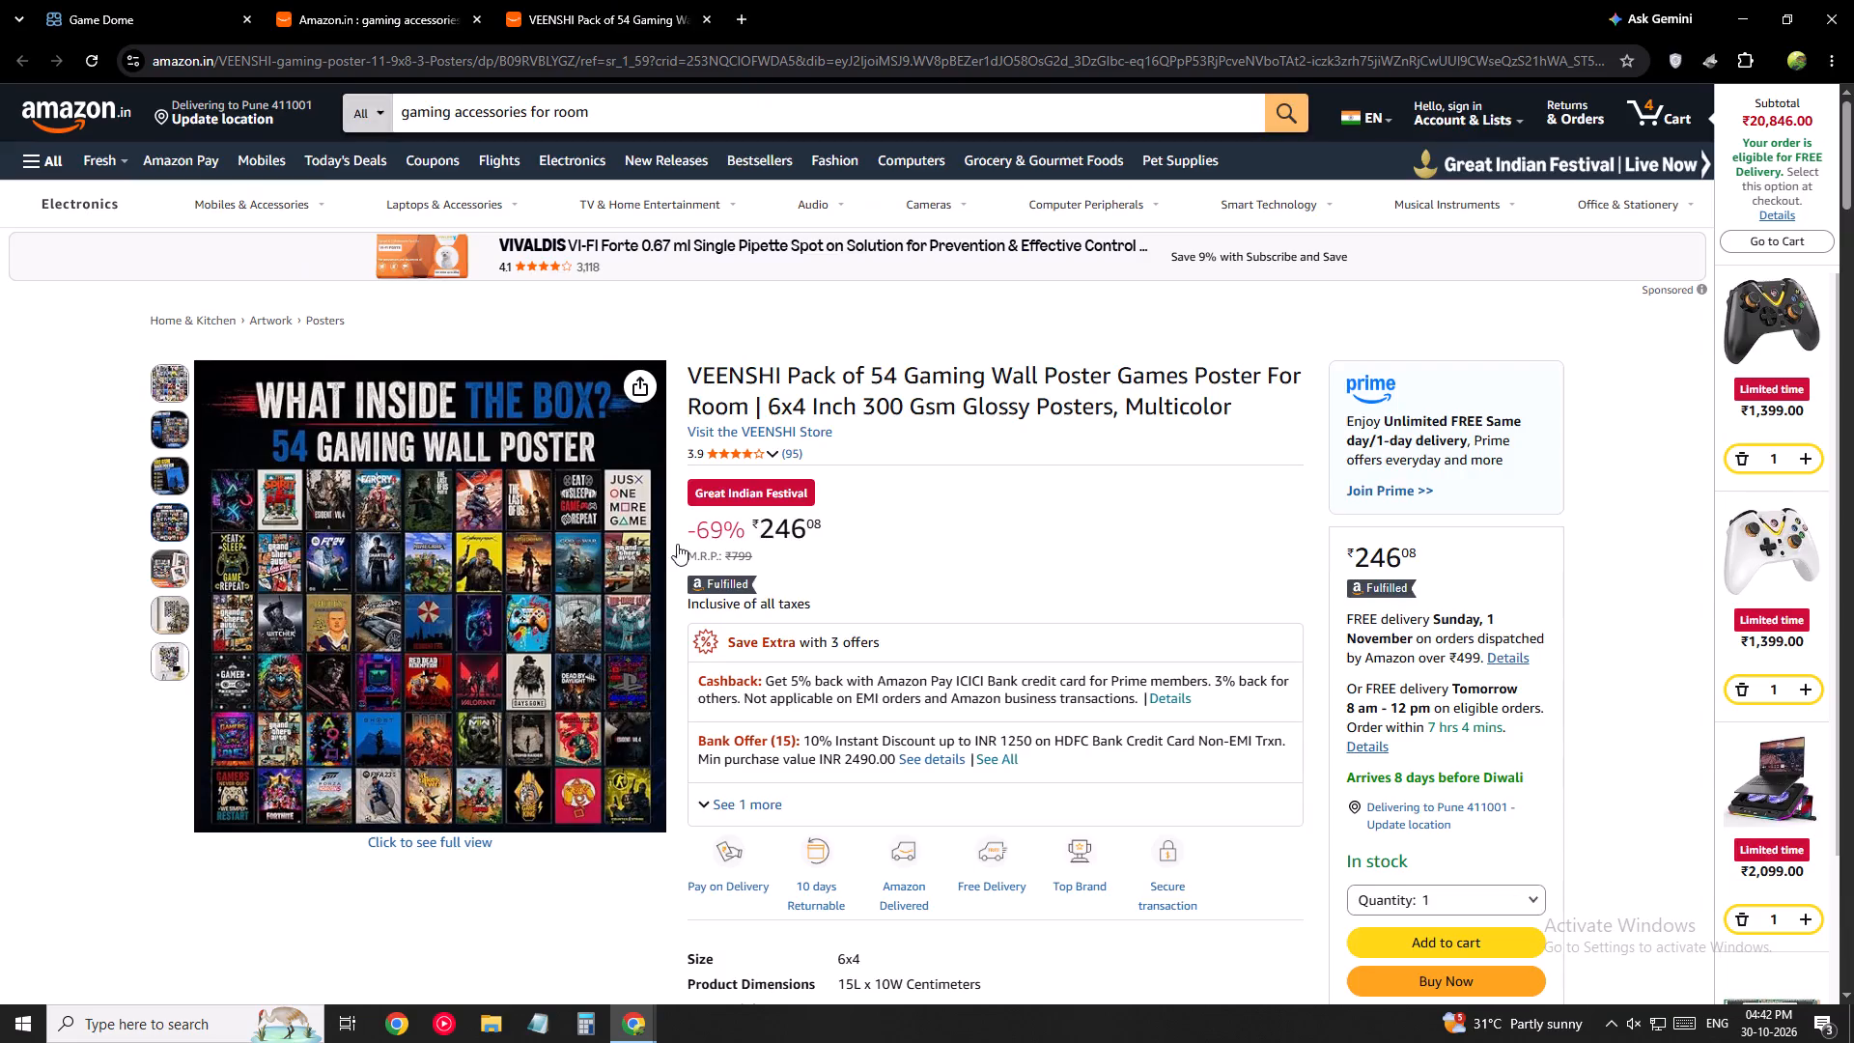
{"action": "scroll", "coordinate": [1012, 545], "scroll_direction": "down", "scroll_amount": 4}
Return to the customer's user details in Game Dome and check the phone number.
{"action": "left_click", "coordinate": [202, 0]}
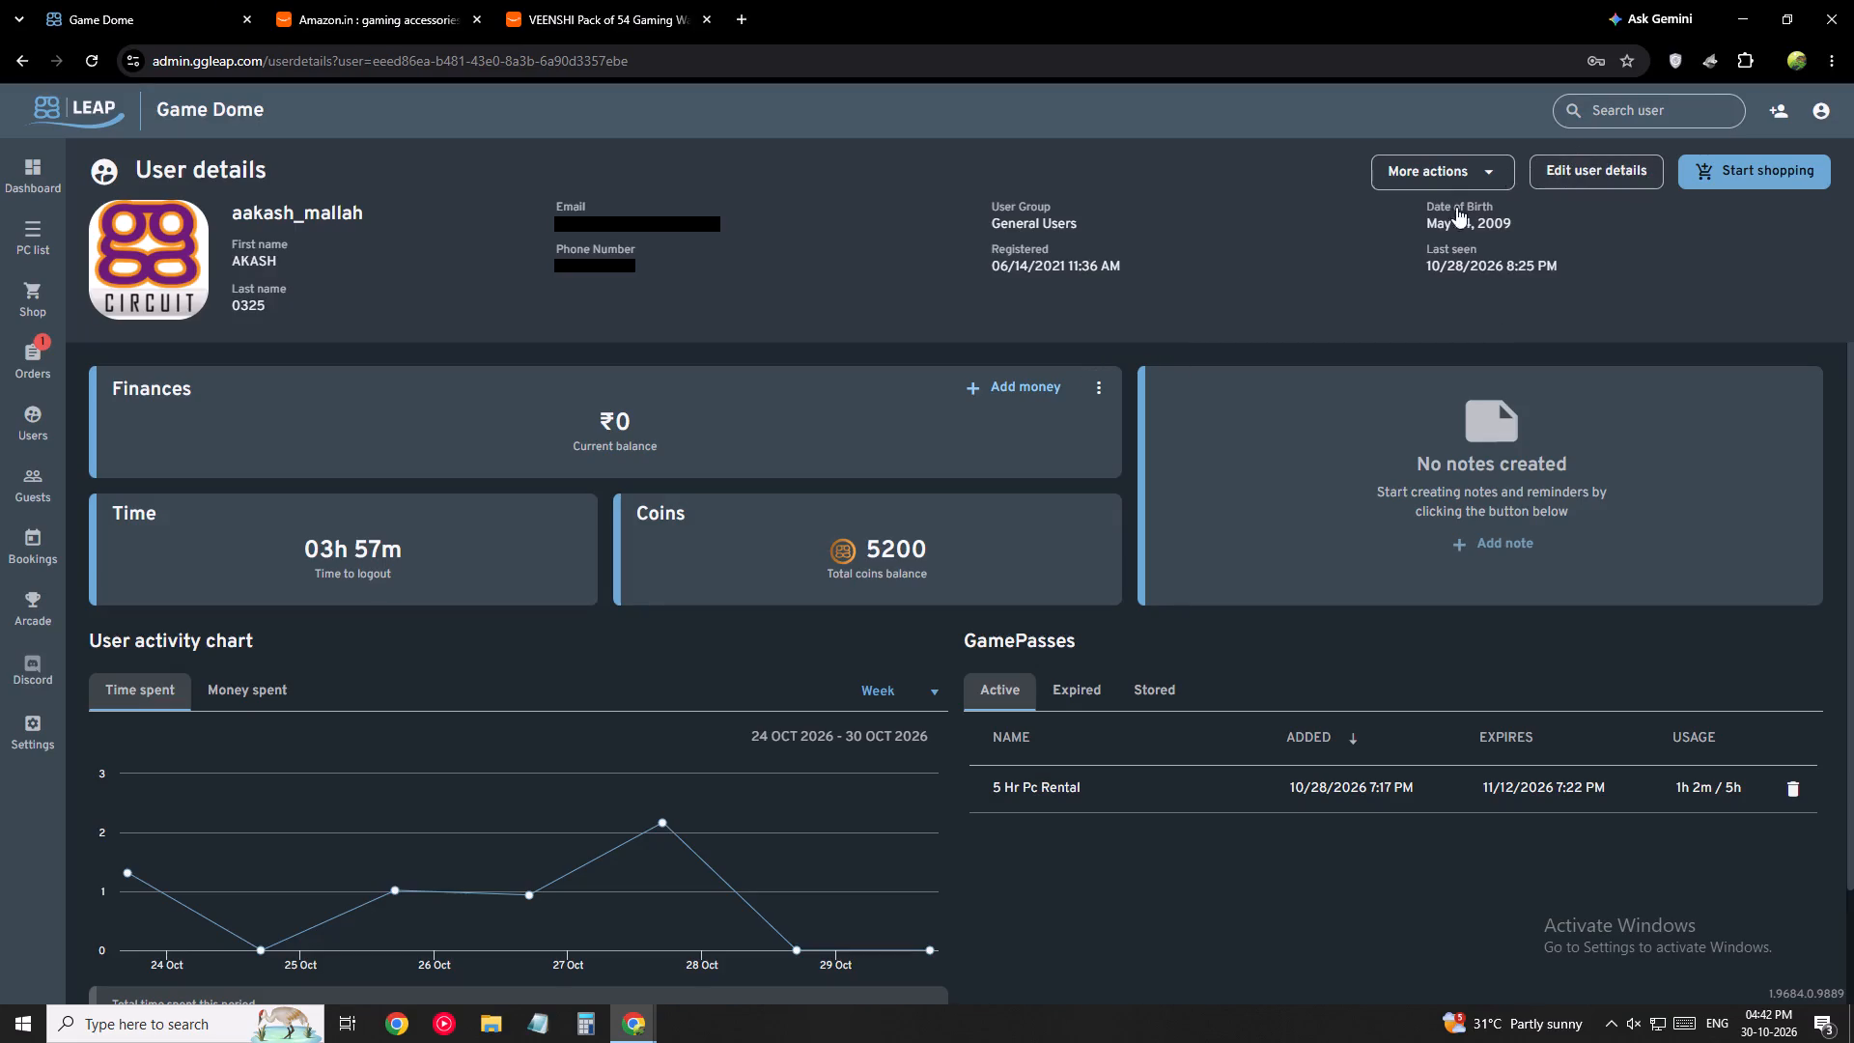
{"action": "left_click_drag", "start_coordinate": [655, 268], "coordinate": [517, 271]}
{"action": "left_click", "coordinate": [968, 323]}
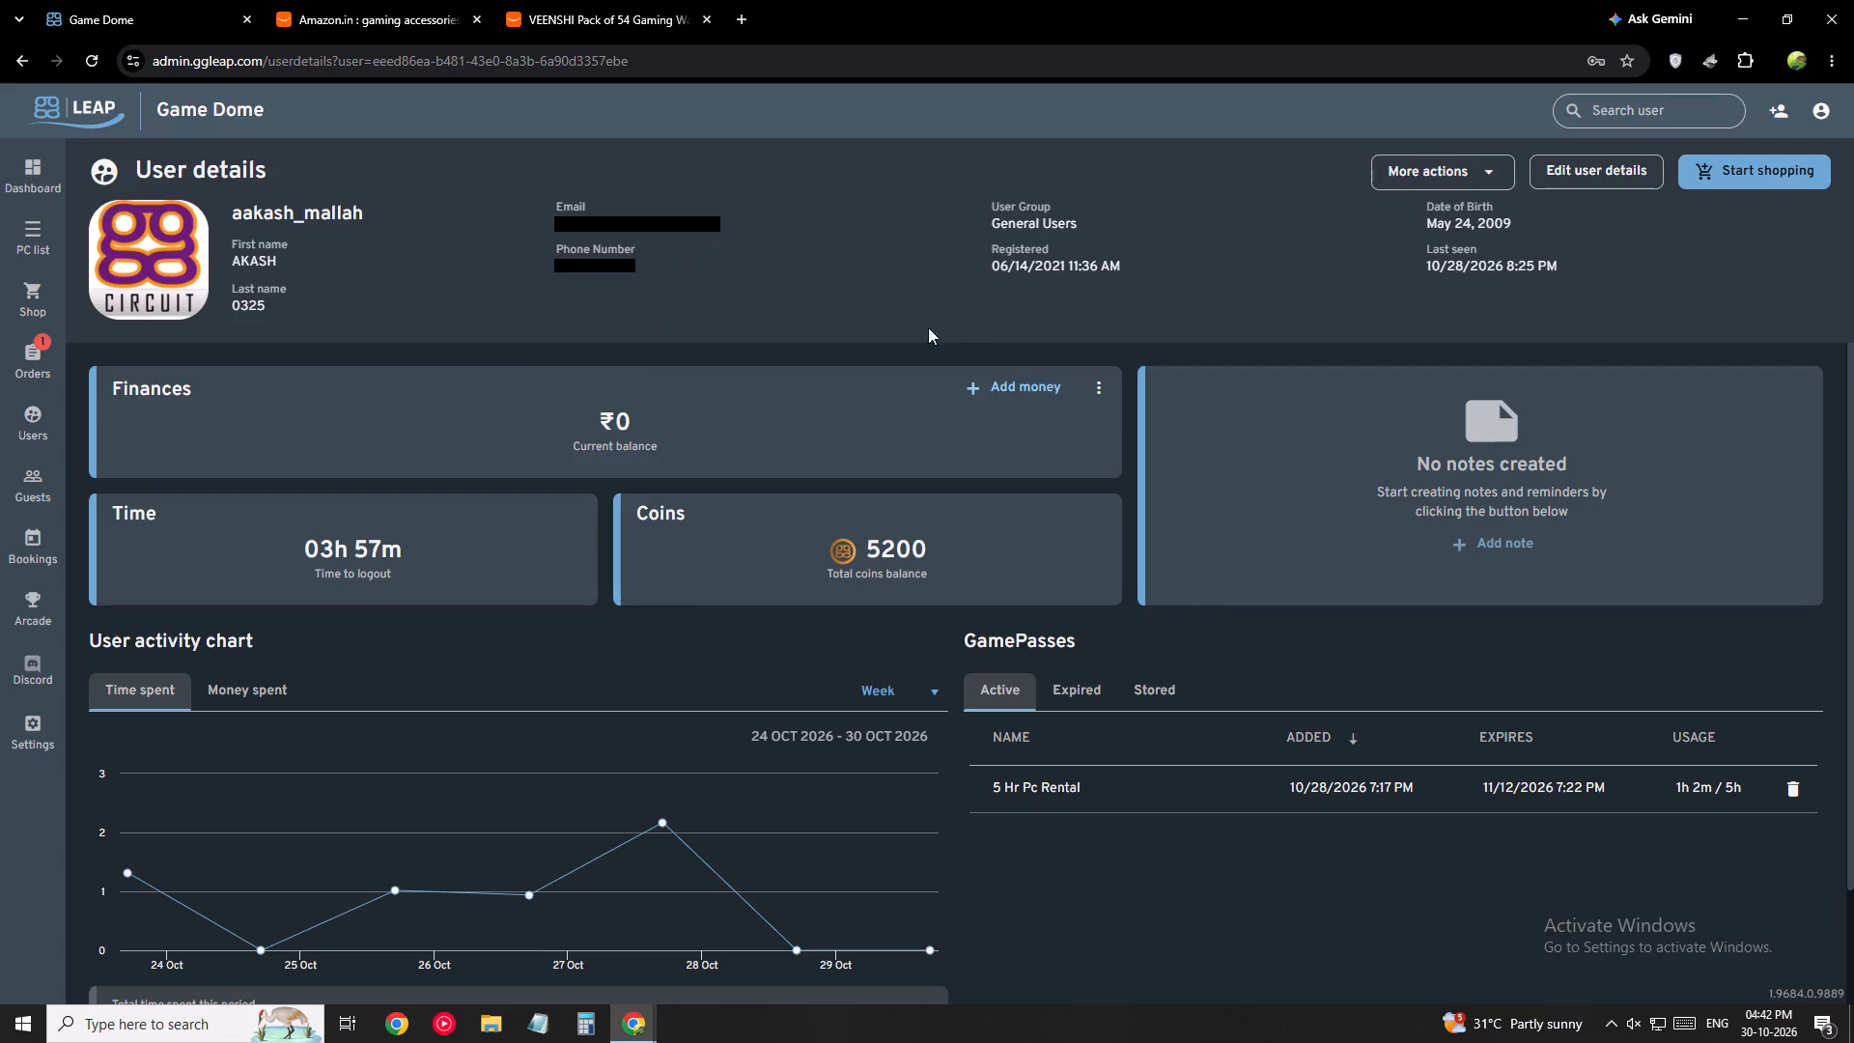
Go back to the PC list and look over the computers and consoles.
{"action": "left_click", "coordinate": [8, 256]}
{"action": "scroll", "coordinate": [897, 548], "scroll_direction": "down", "scroll_amount": 8}
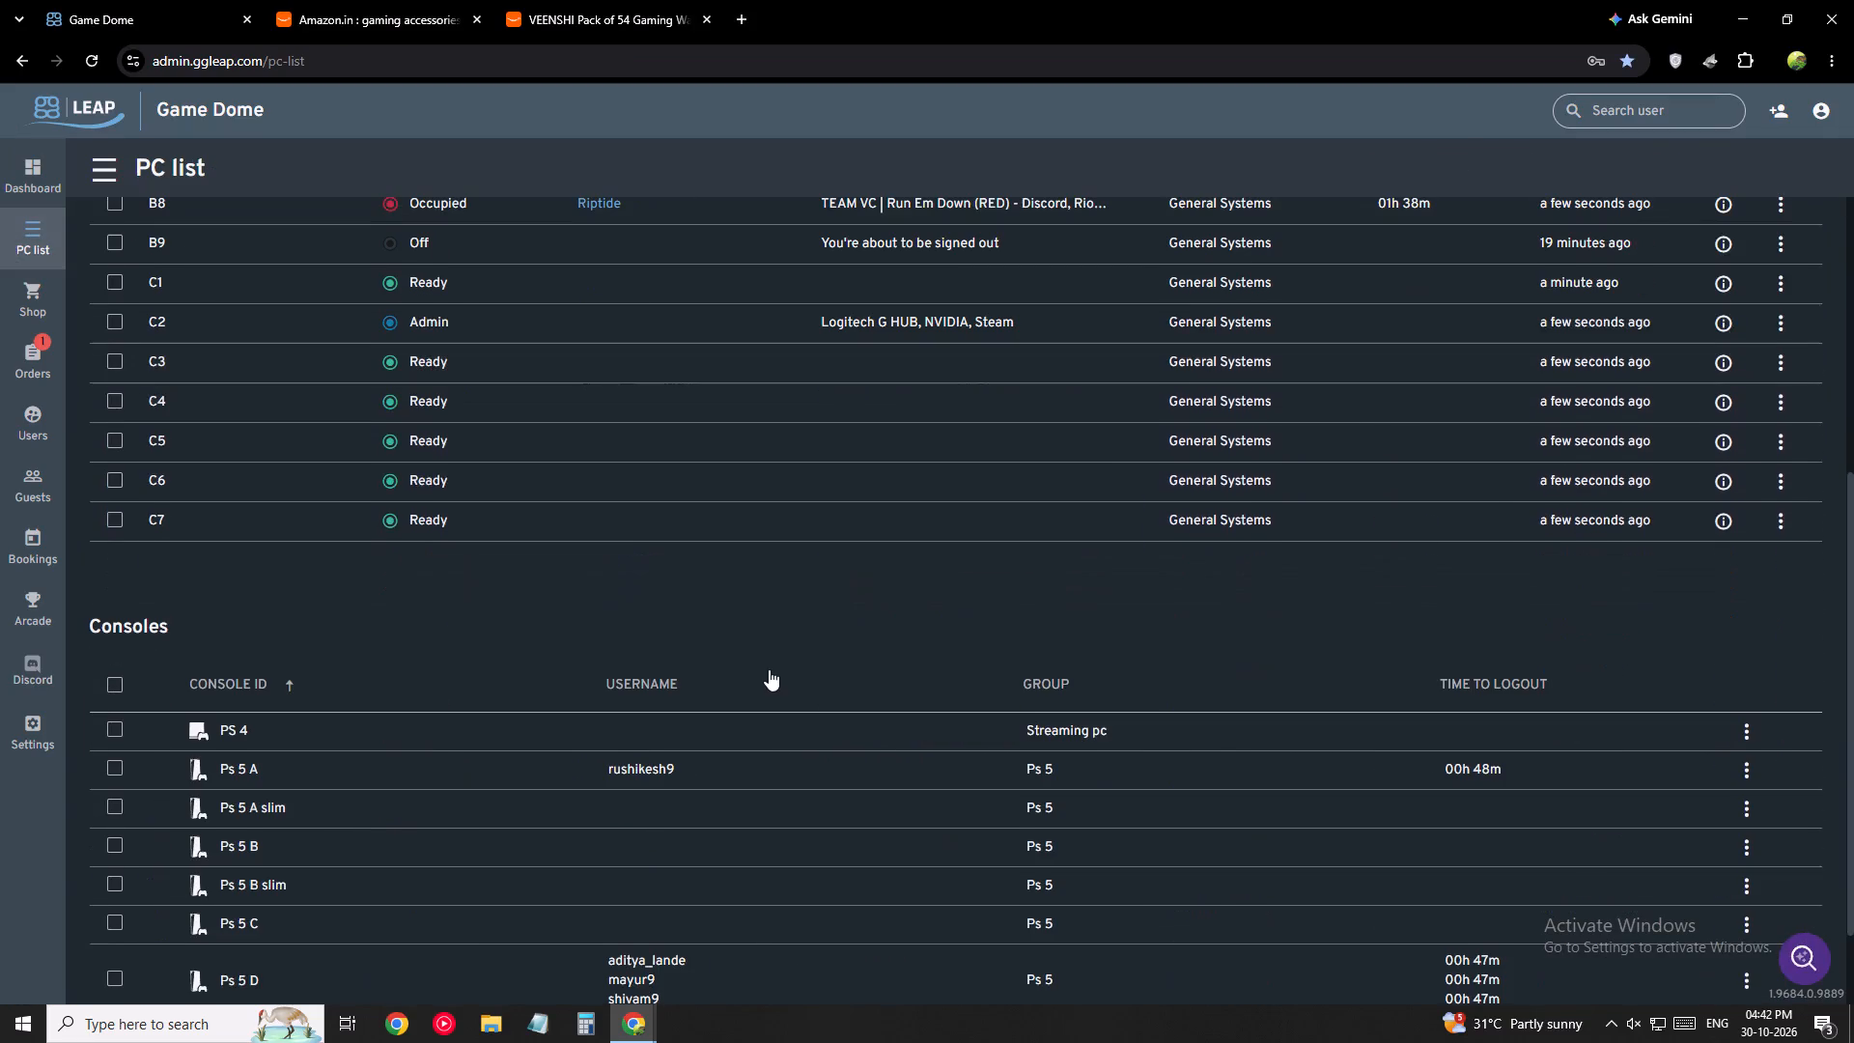
{"action": "scroll", "coordinate": [769, 669], "scroll_direction": "down", "scroll_amount": 1}
{"action": "scroll", "coordinate": [769, 669], "scroll_direction": "up", "scroll_amount": 1}
{"action": "left_click", "coordinate": [1621, 120]}
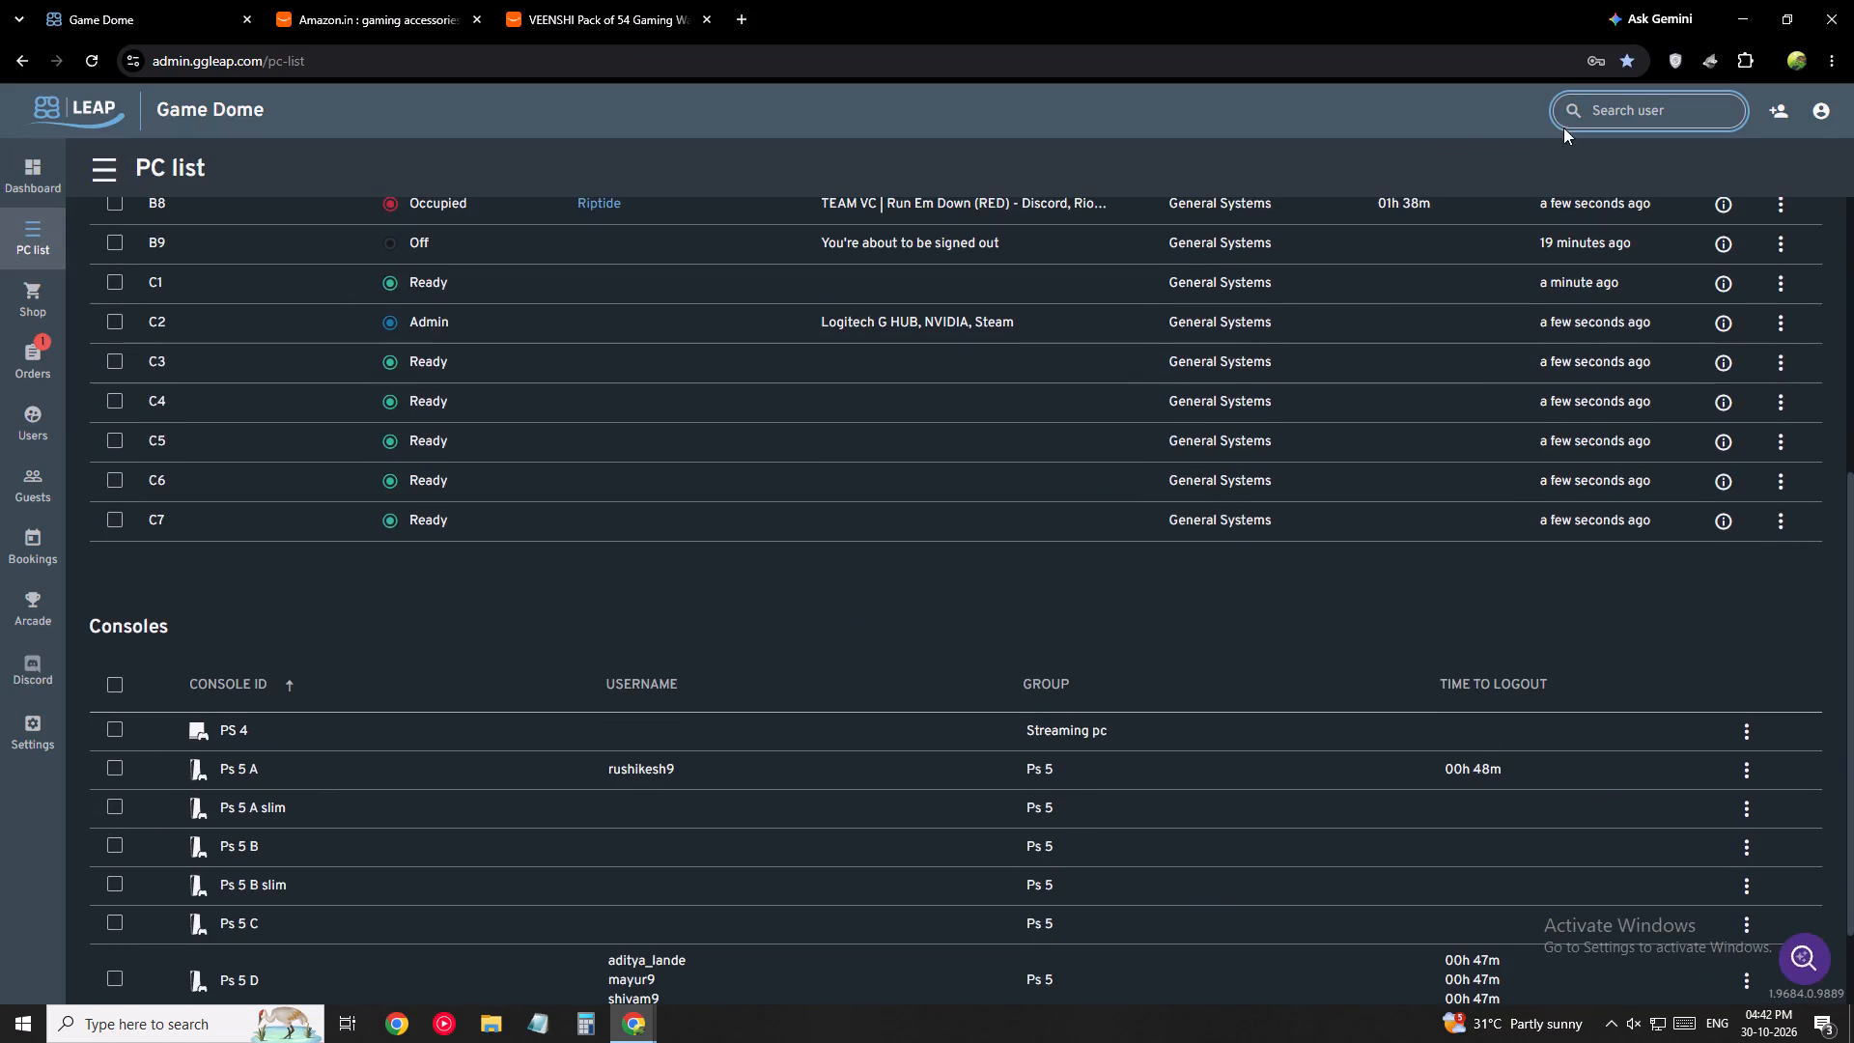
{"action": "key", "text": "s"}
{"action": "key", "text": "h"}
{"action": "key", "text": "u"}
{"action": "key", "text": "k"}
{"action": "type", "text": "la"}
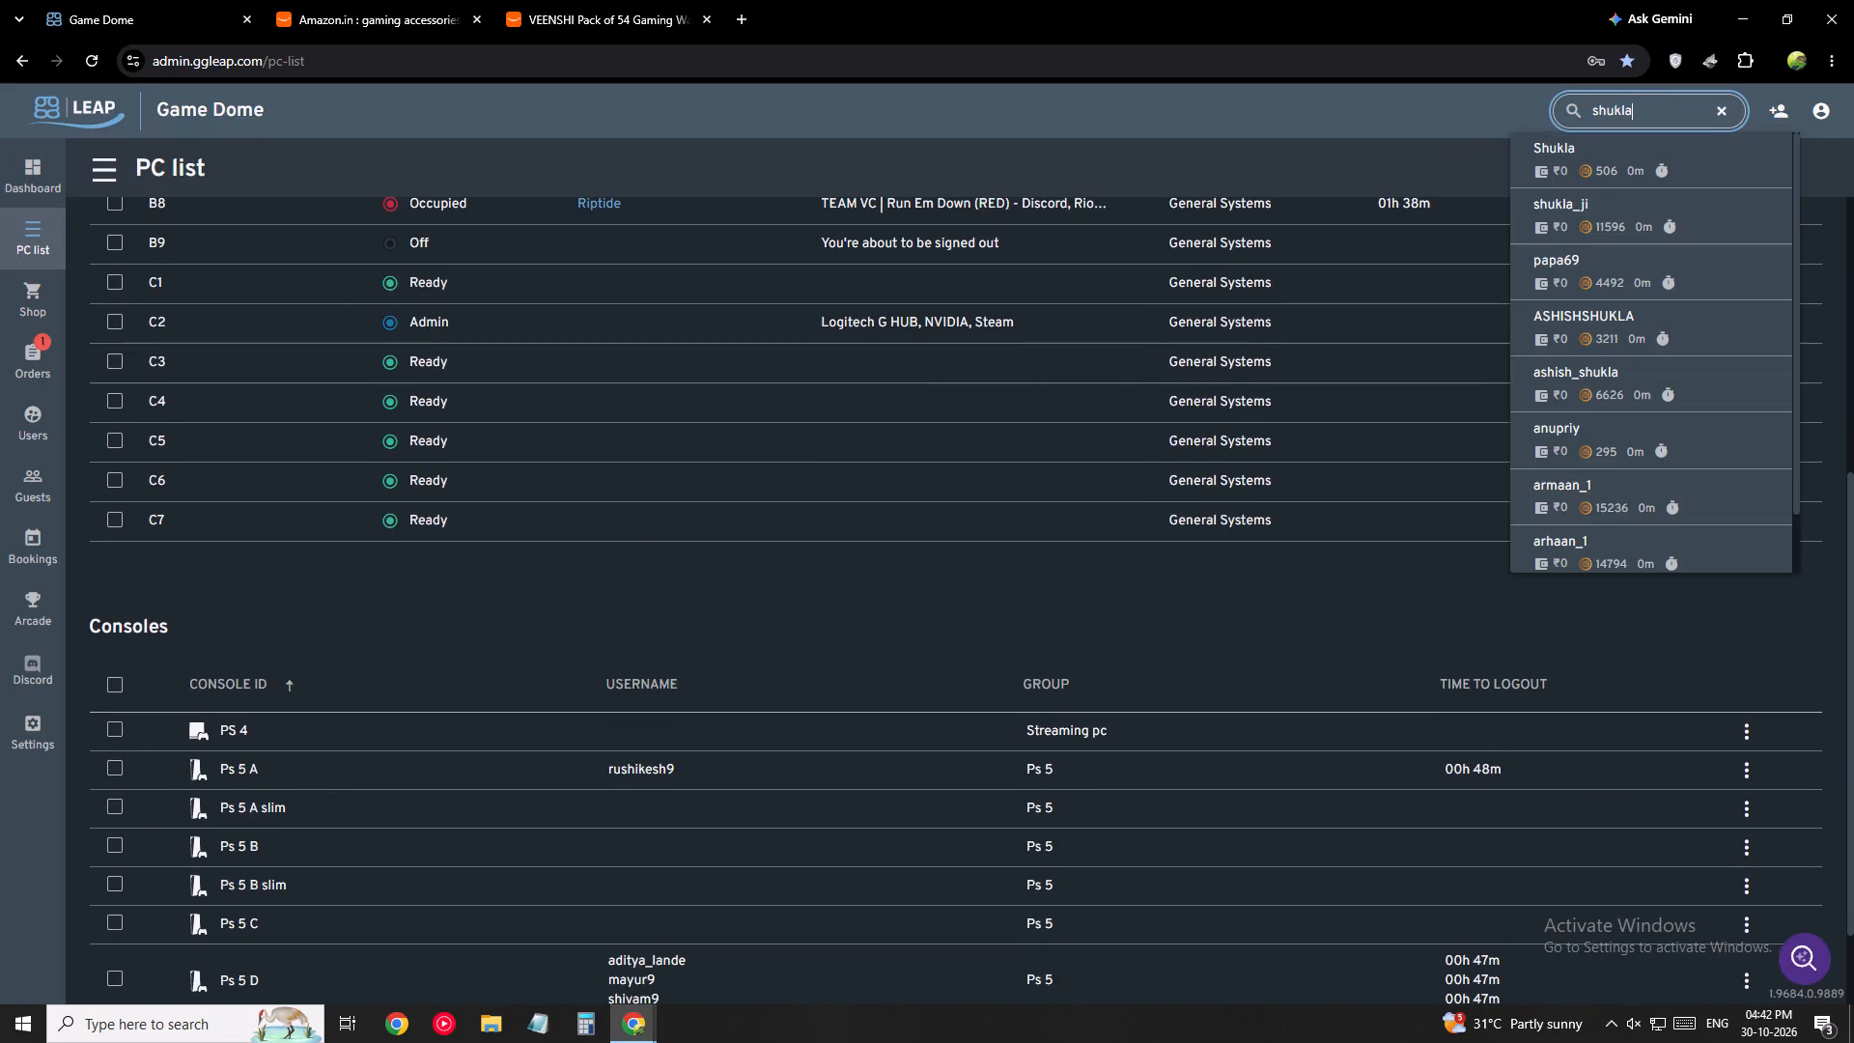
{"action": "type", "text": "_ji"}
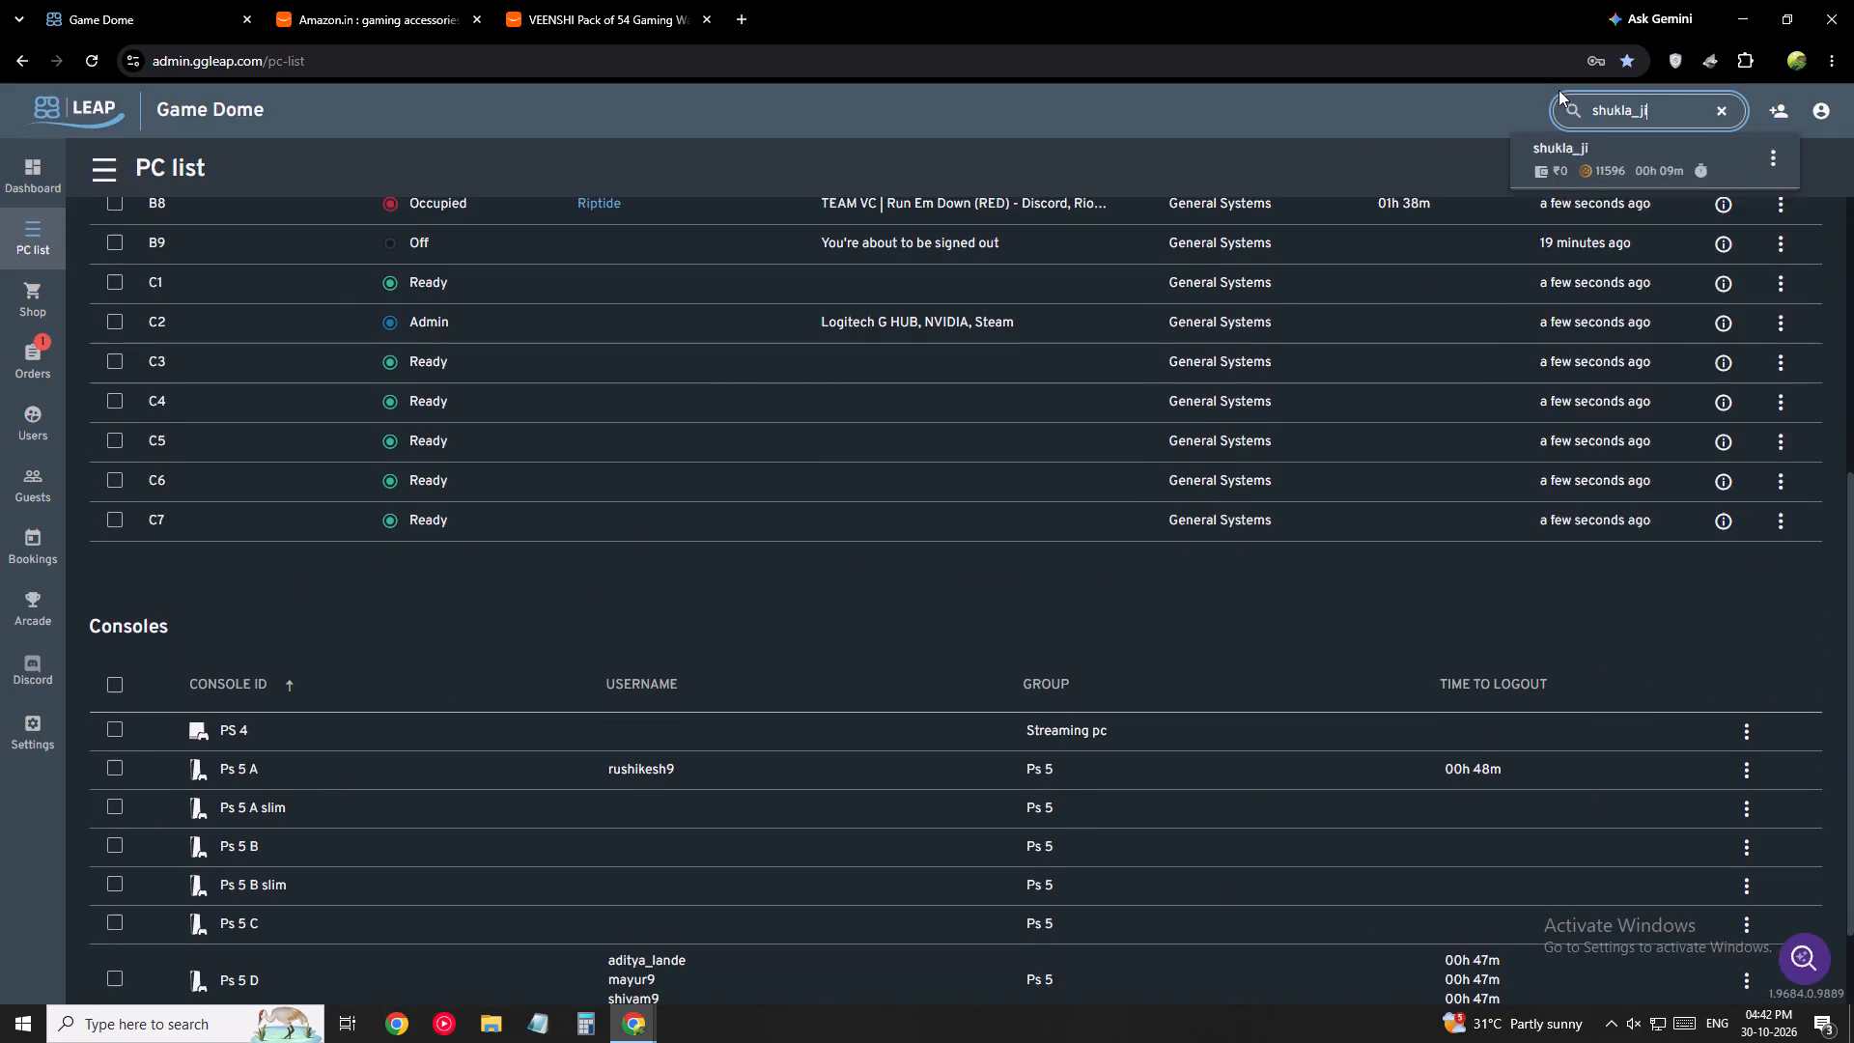
{"action": "left_click", "coordinate": [1781, 163]}
{"action": "left_click", "coordinate": [1819, 315]}
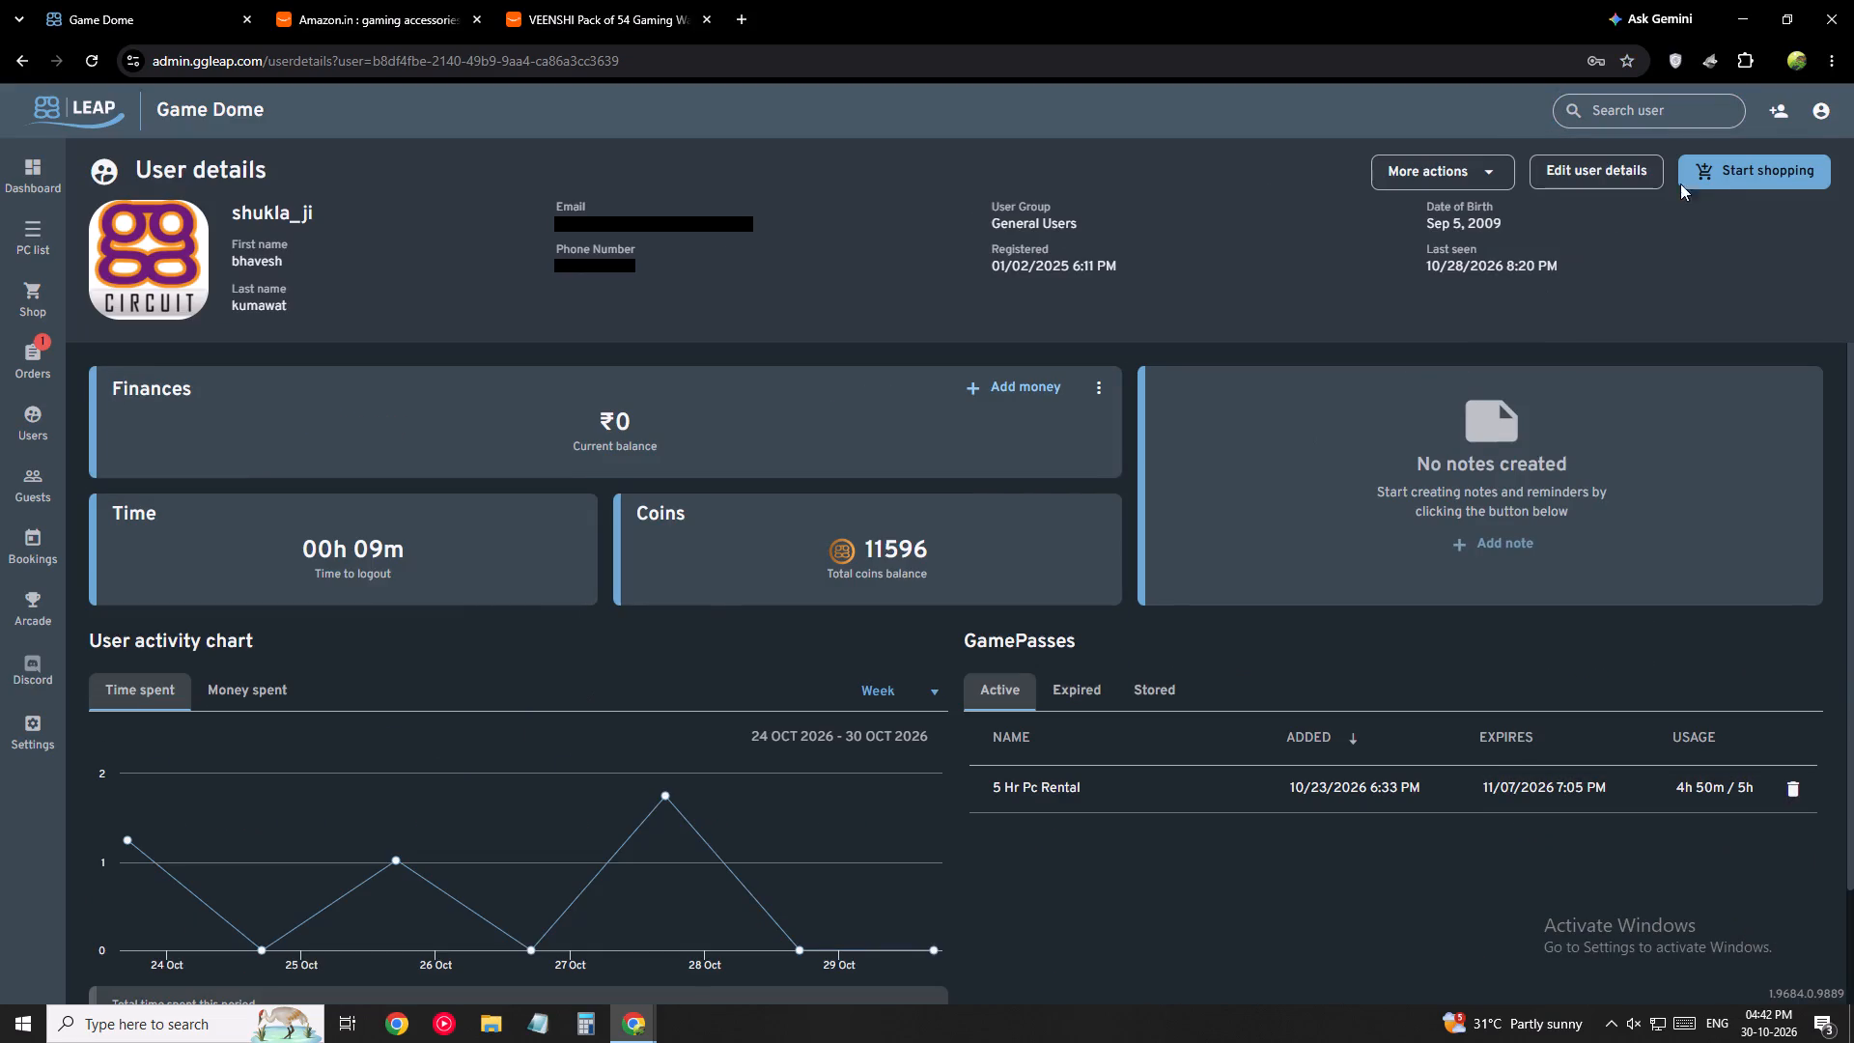
{"action": "left_click_drag", "start_coordinate": [934, 546], "coordinate": [871, 551]}
{"action": "left_click", "coordinate": [1070, 551]}
{"action": "left_click", "coordinate": [1734, 183]}
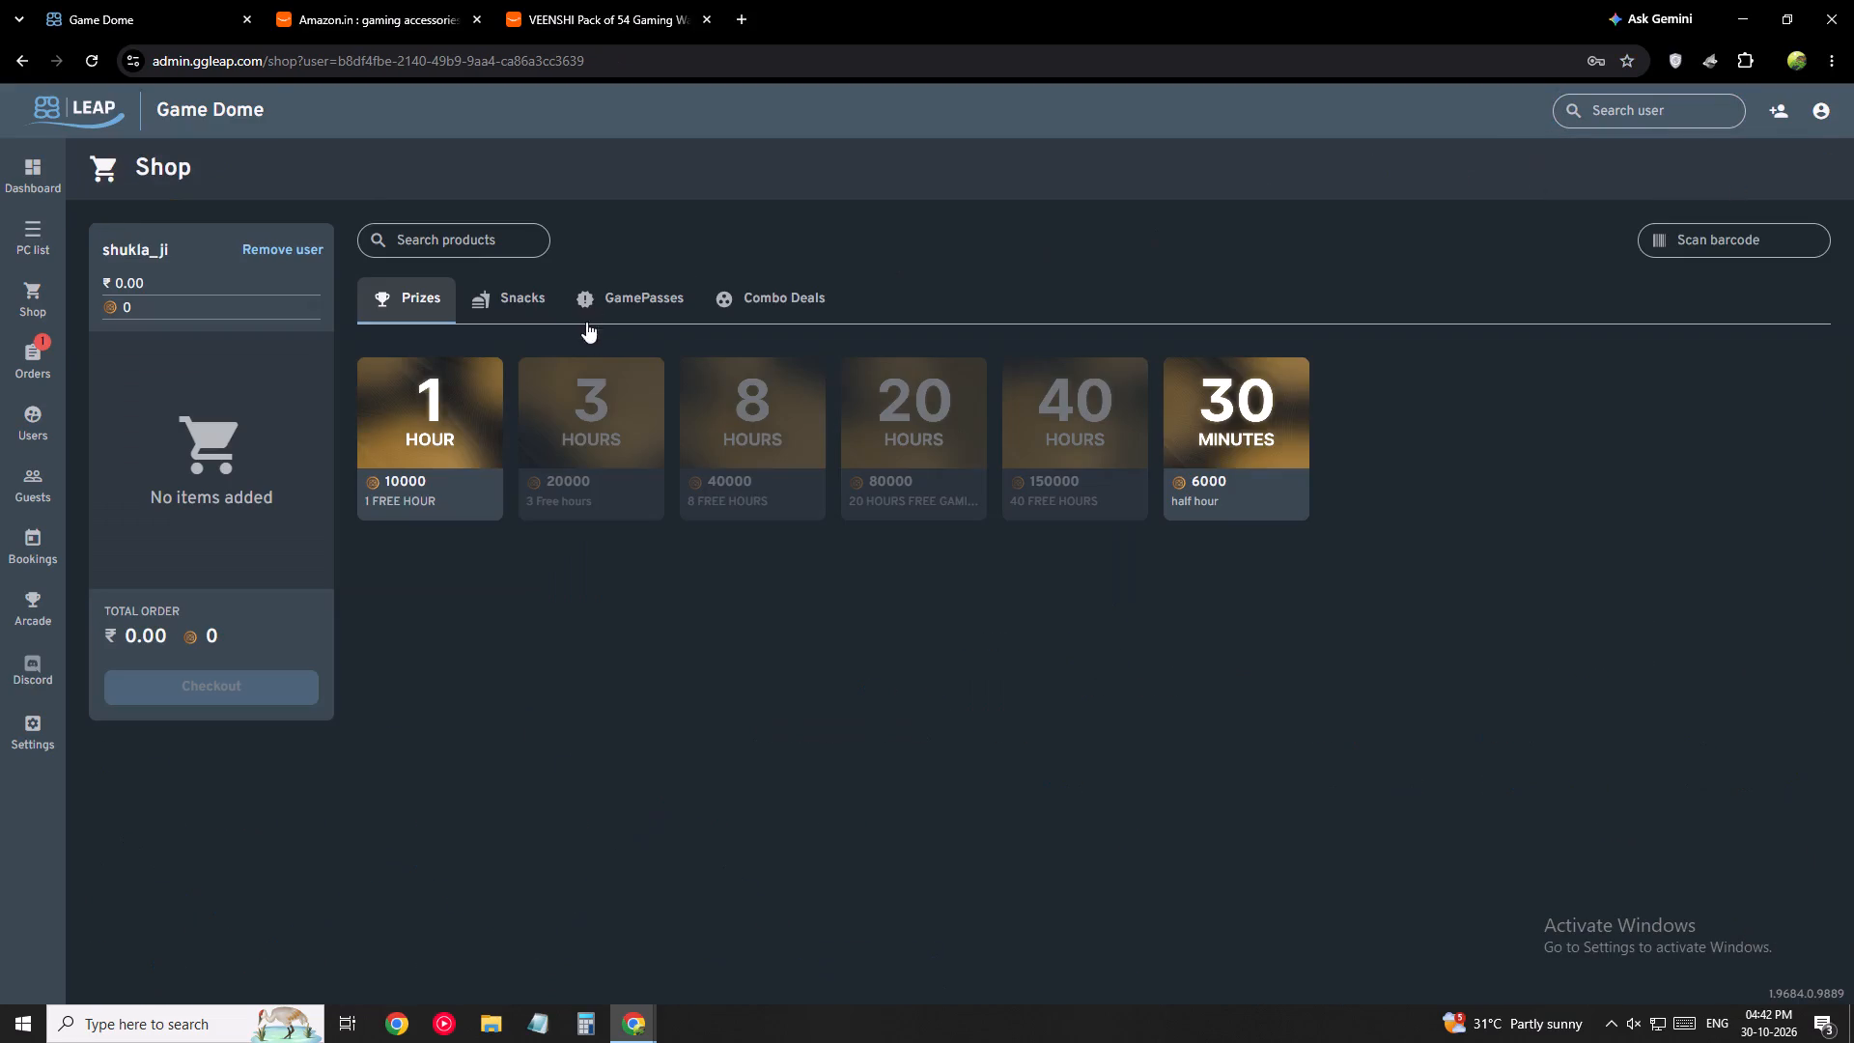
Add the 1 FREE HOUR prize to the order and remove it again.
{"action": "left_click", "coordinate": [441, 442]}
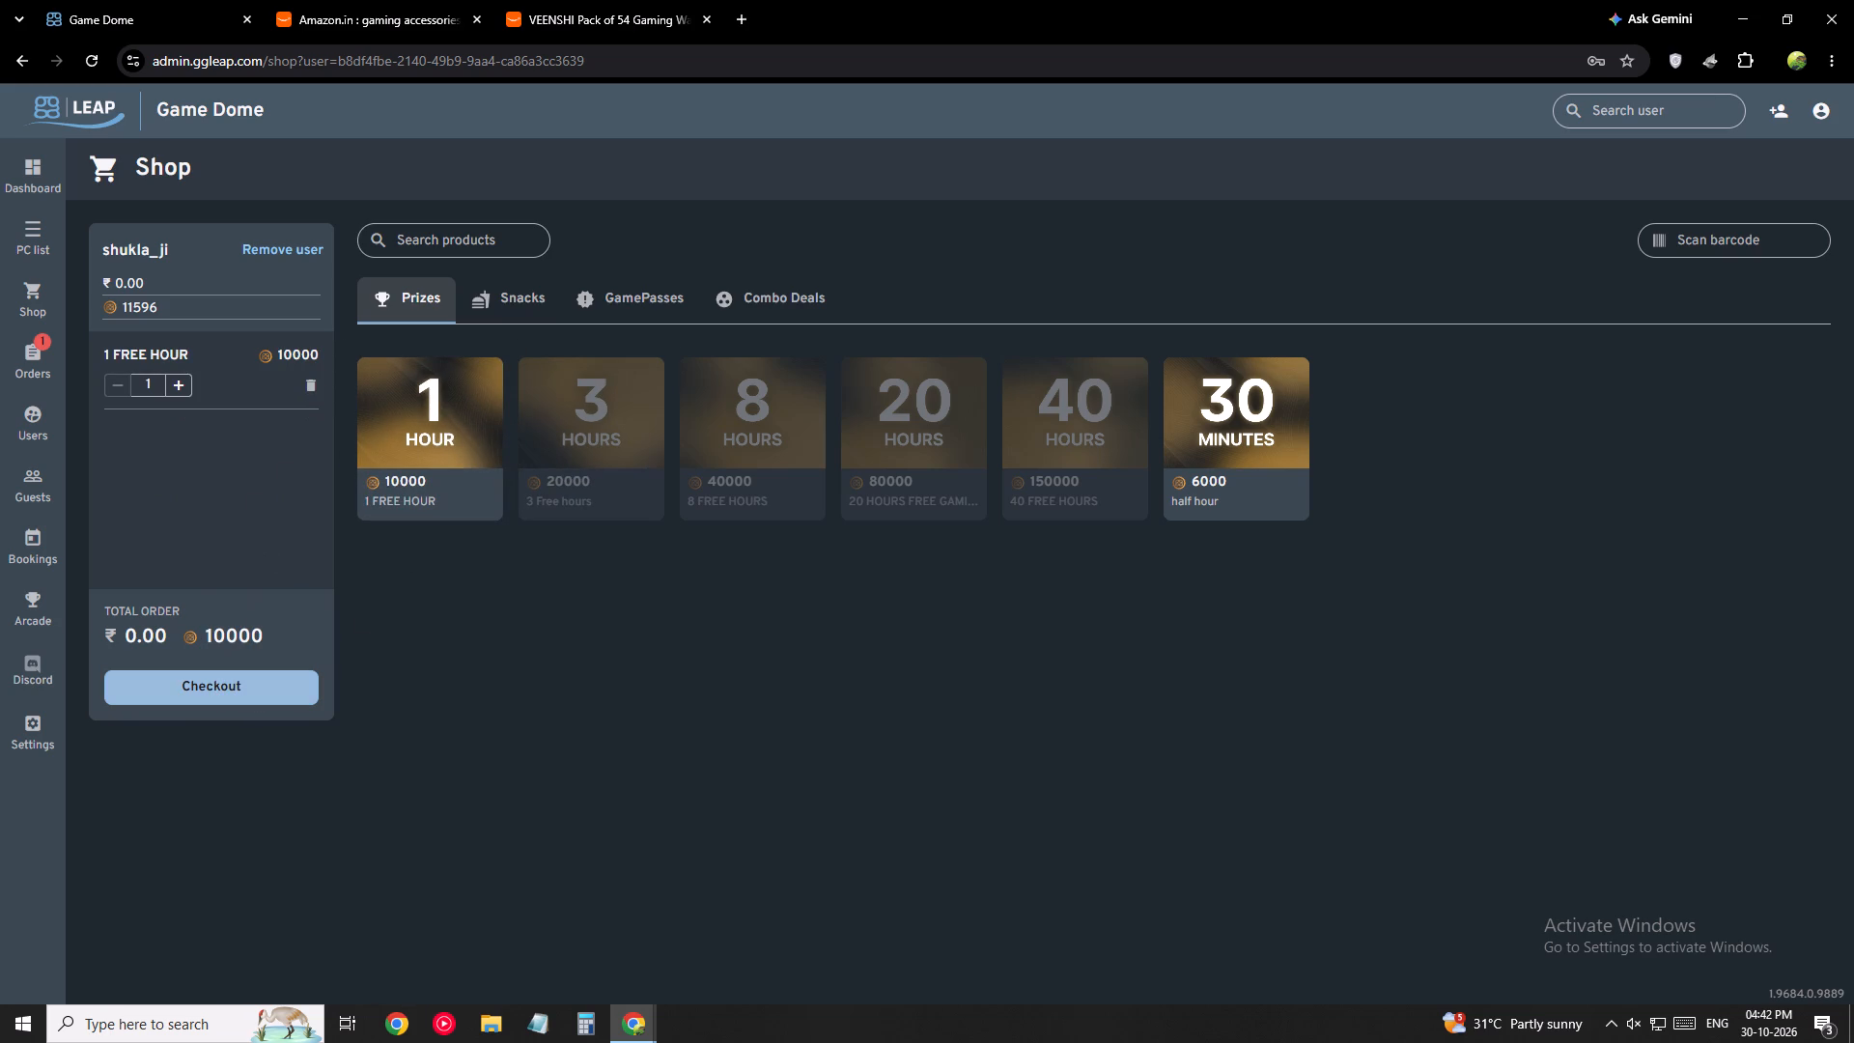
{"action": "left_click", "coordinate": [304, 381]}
Add the ₹375 5 Hr Pc Rental PC pass to the order.
{"action": "left_click", "coordinate": [591, 274]}
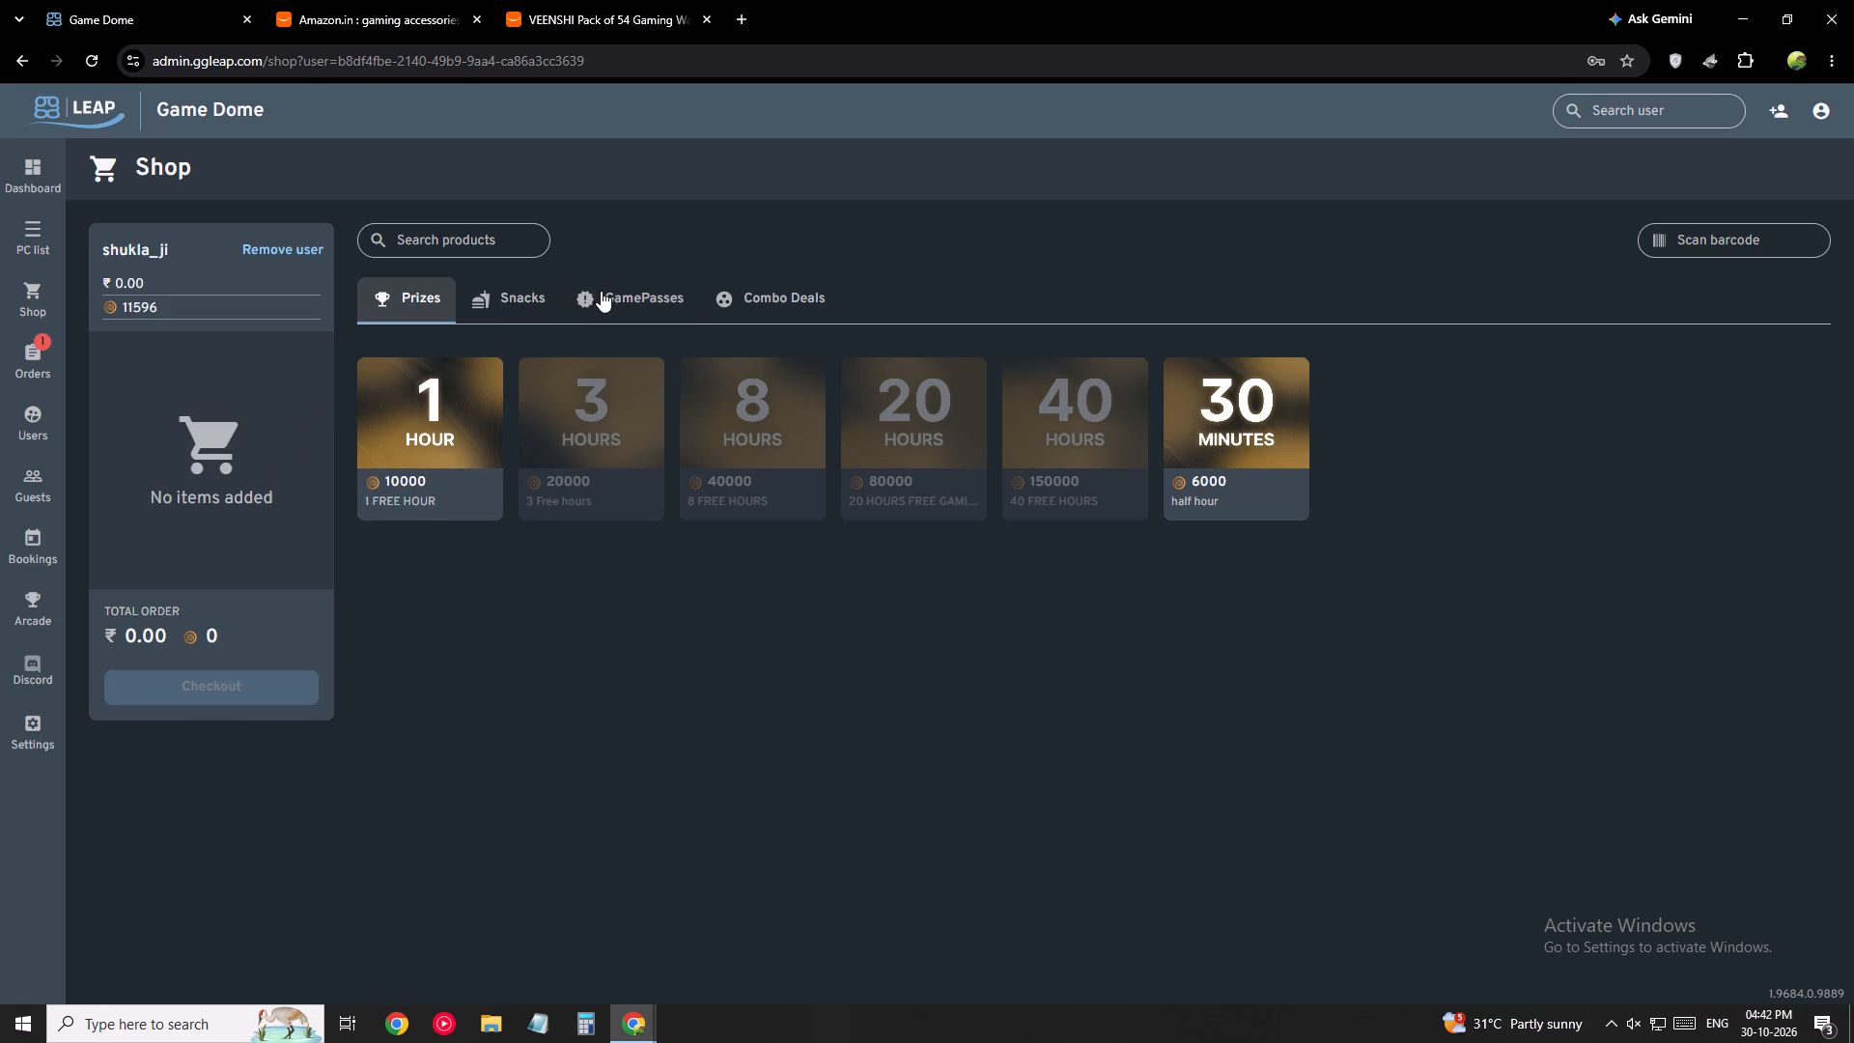
{"action": "left_click", "coordinate": [601, 291]}
{"action": "left_click", "coordinate": [529, 361]}
{"action": "left_click", "coordinate": [722, 467]}
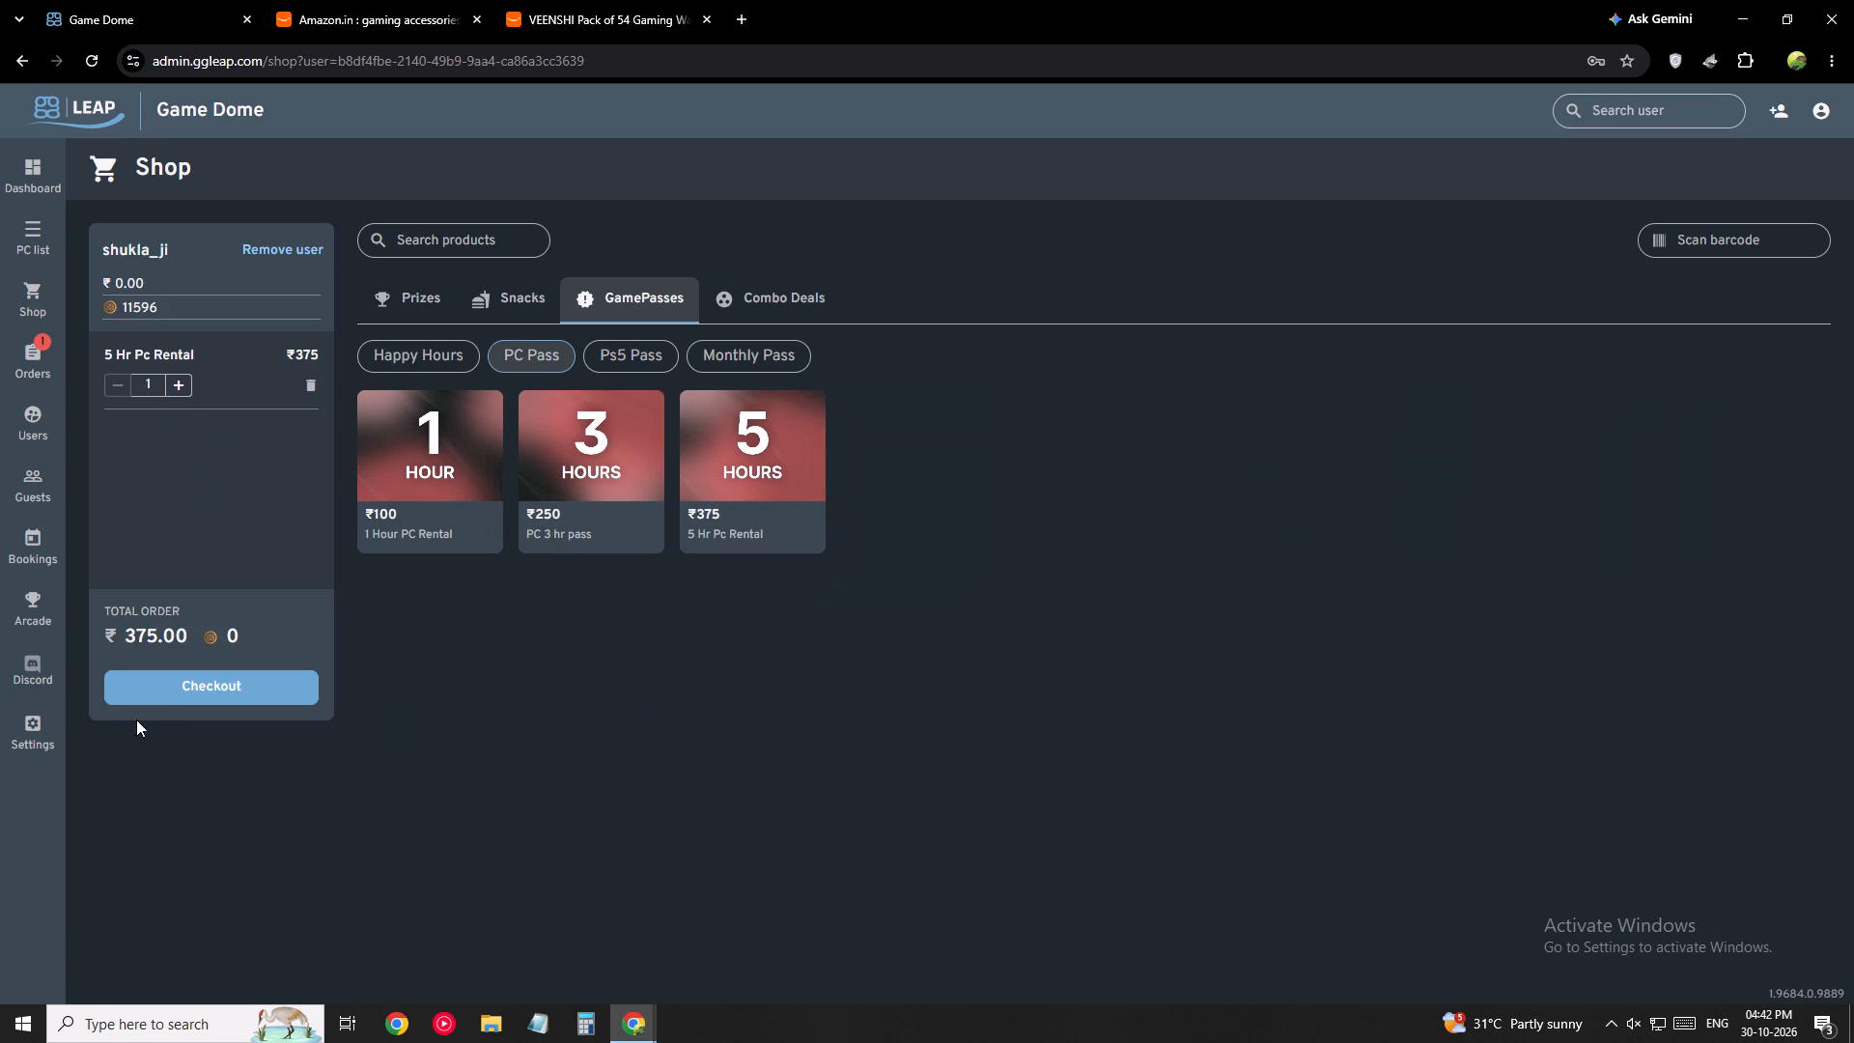
Check out the 5 Hr Pc Rental order and charge ₹375 by credit card.
{"action": "left_click_drag", "start_coordinate": [190, 681], "coordinate": [211, 667]}
{"action": "left_click", "coordinate": [238, 695]}
{"action": "left_click", "coordinate": [520, 545]}
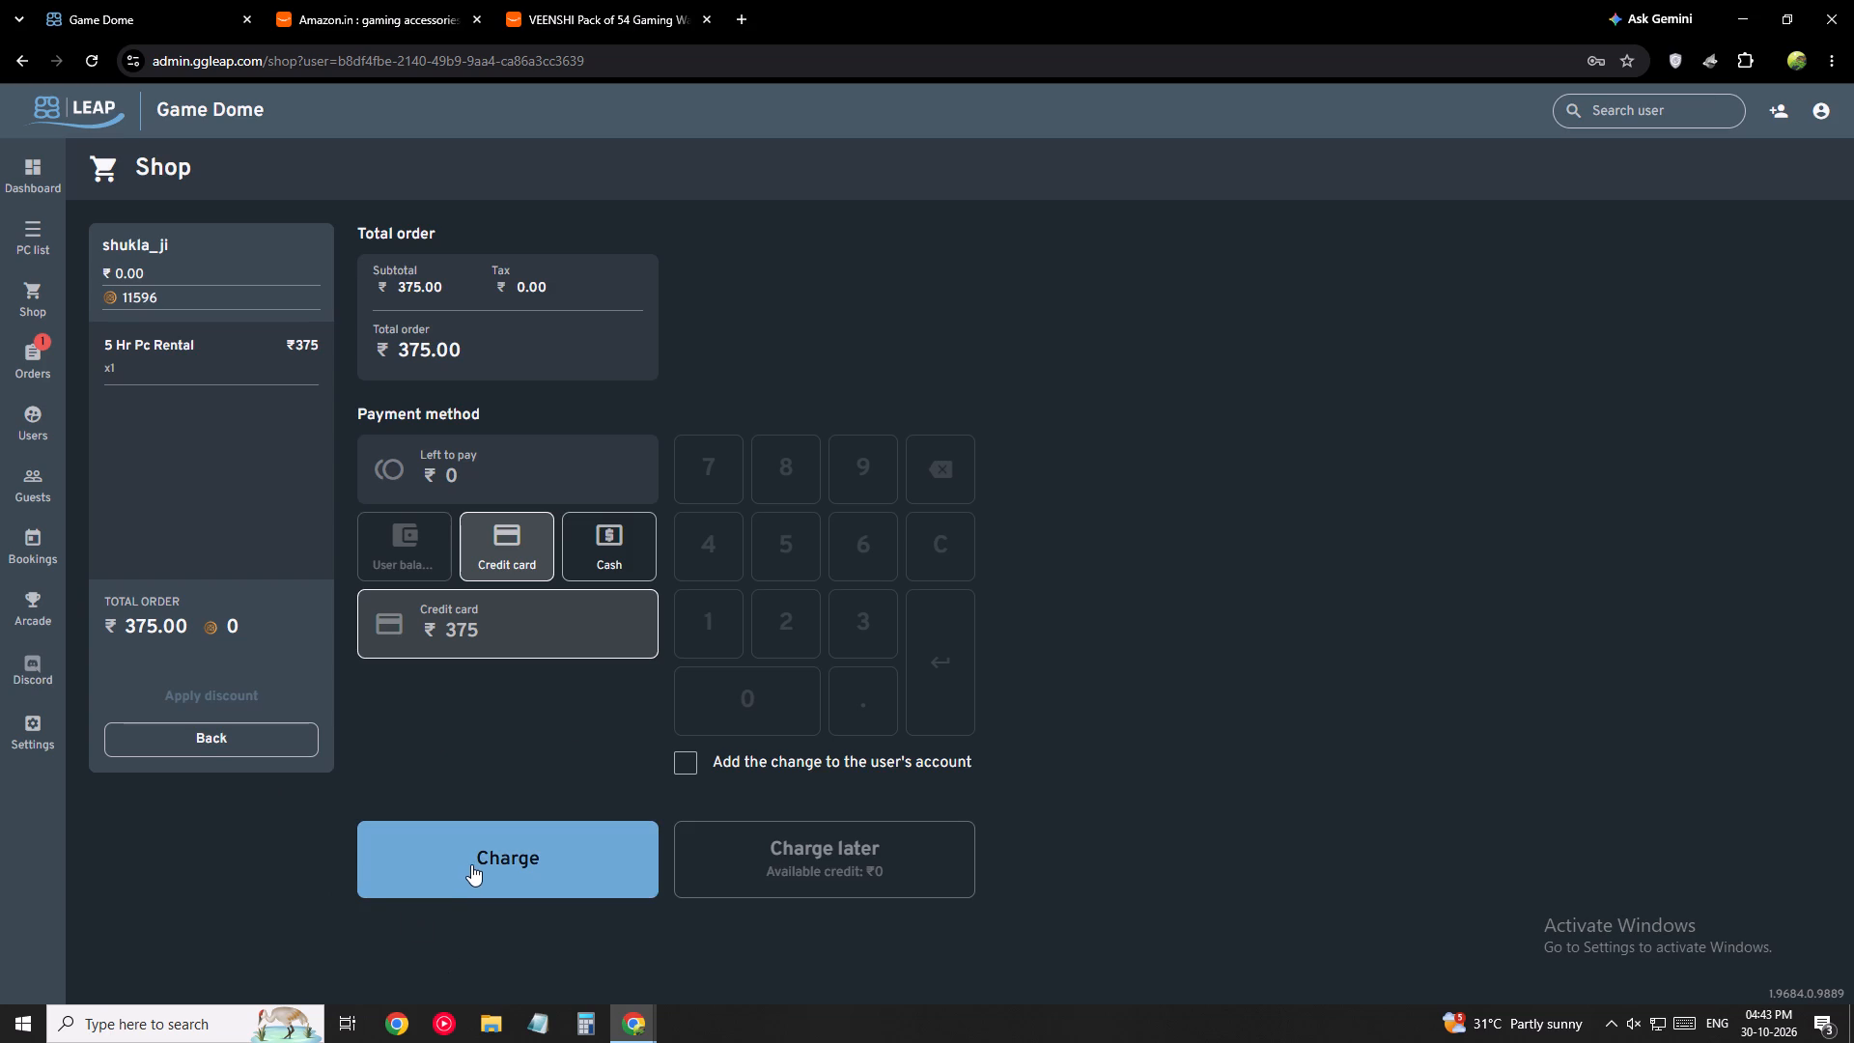
{"action": "left_click", "coordinate": [404, 842]}
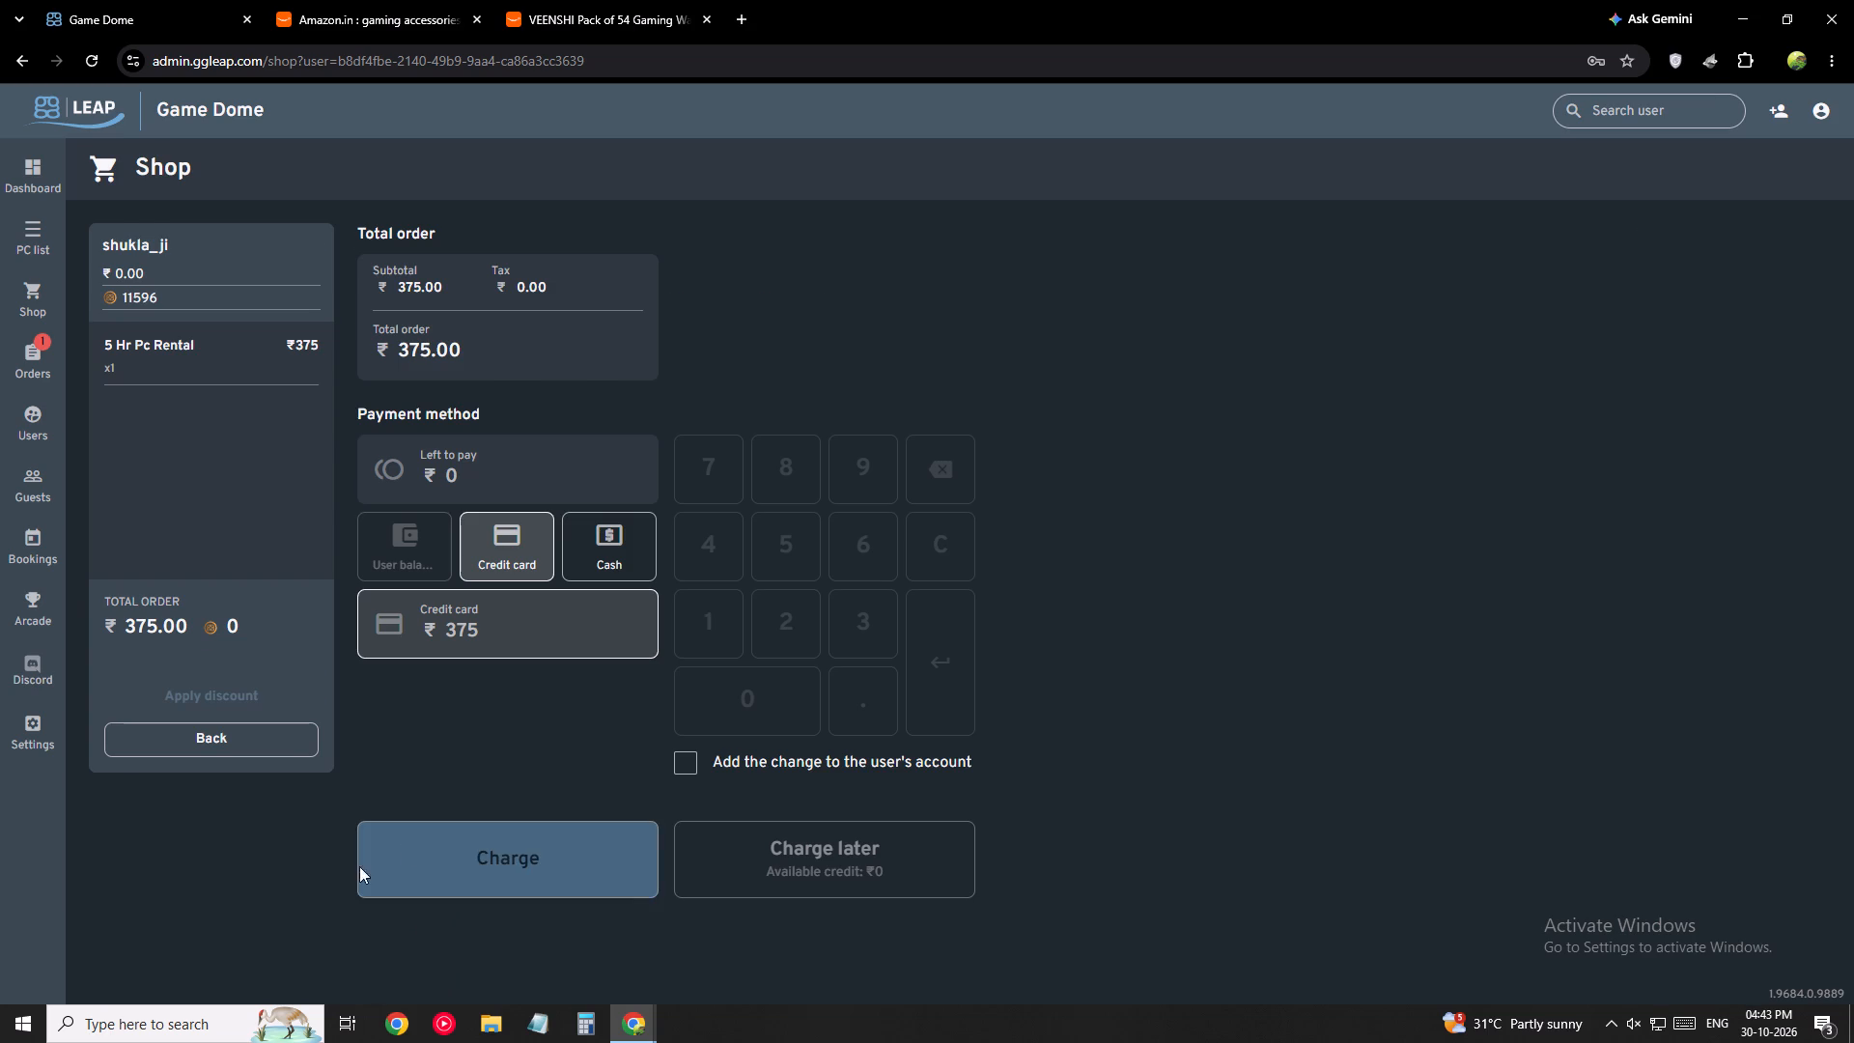
Open the Orders page to check for orders requiring action.
{"action": "left_click", "coordinate": [0, 248]}
{"action": "left_click", "coordinate": [6, 370]}
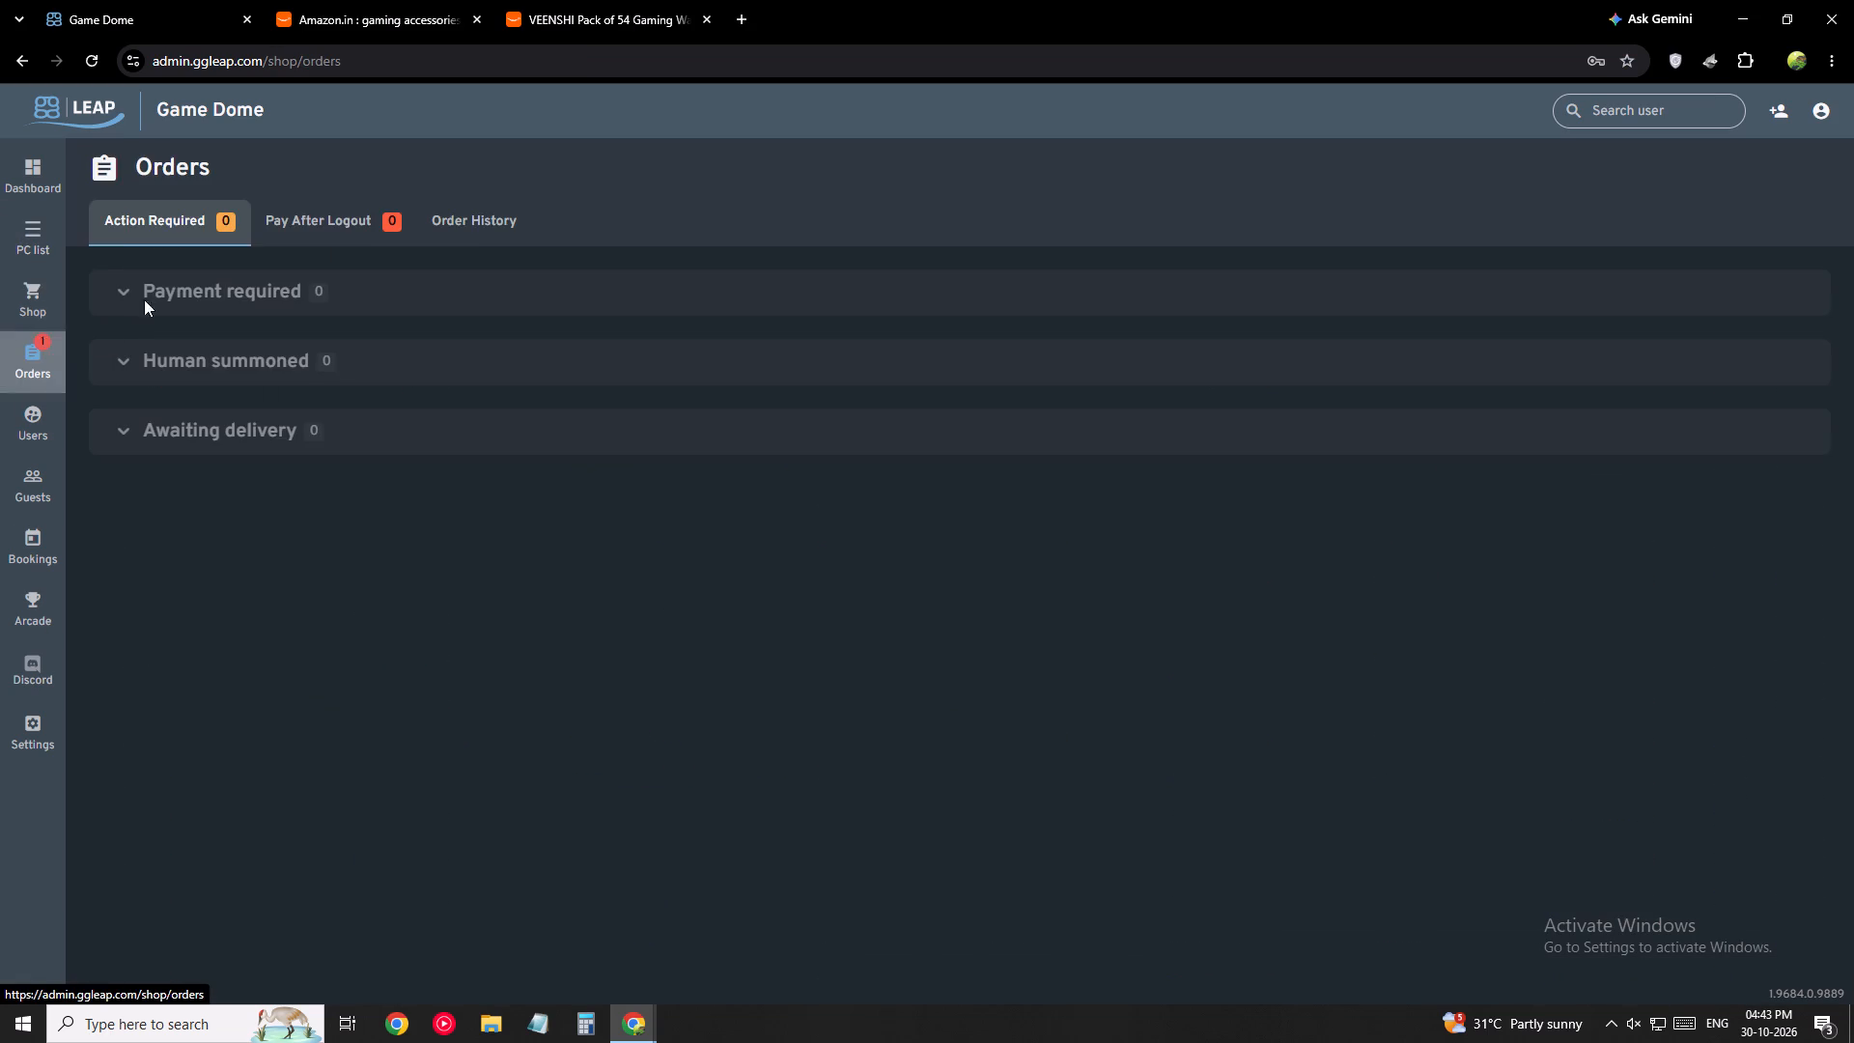
{"action": "left_click", "coordinate": [26, 298]}
{"action": "left_click", "coordinate": [181, 695]}
{"action": "left_click", "coordinate": [525, 527]}
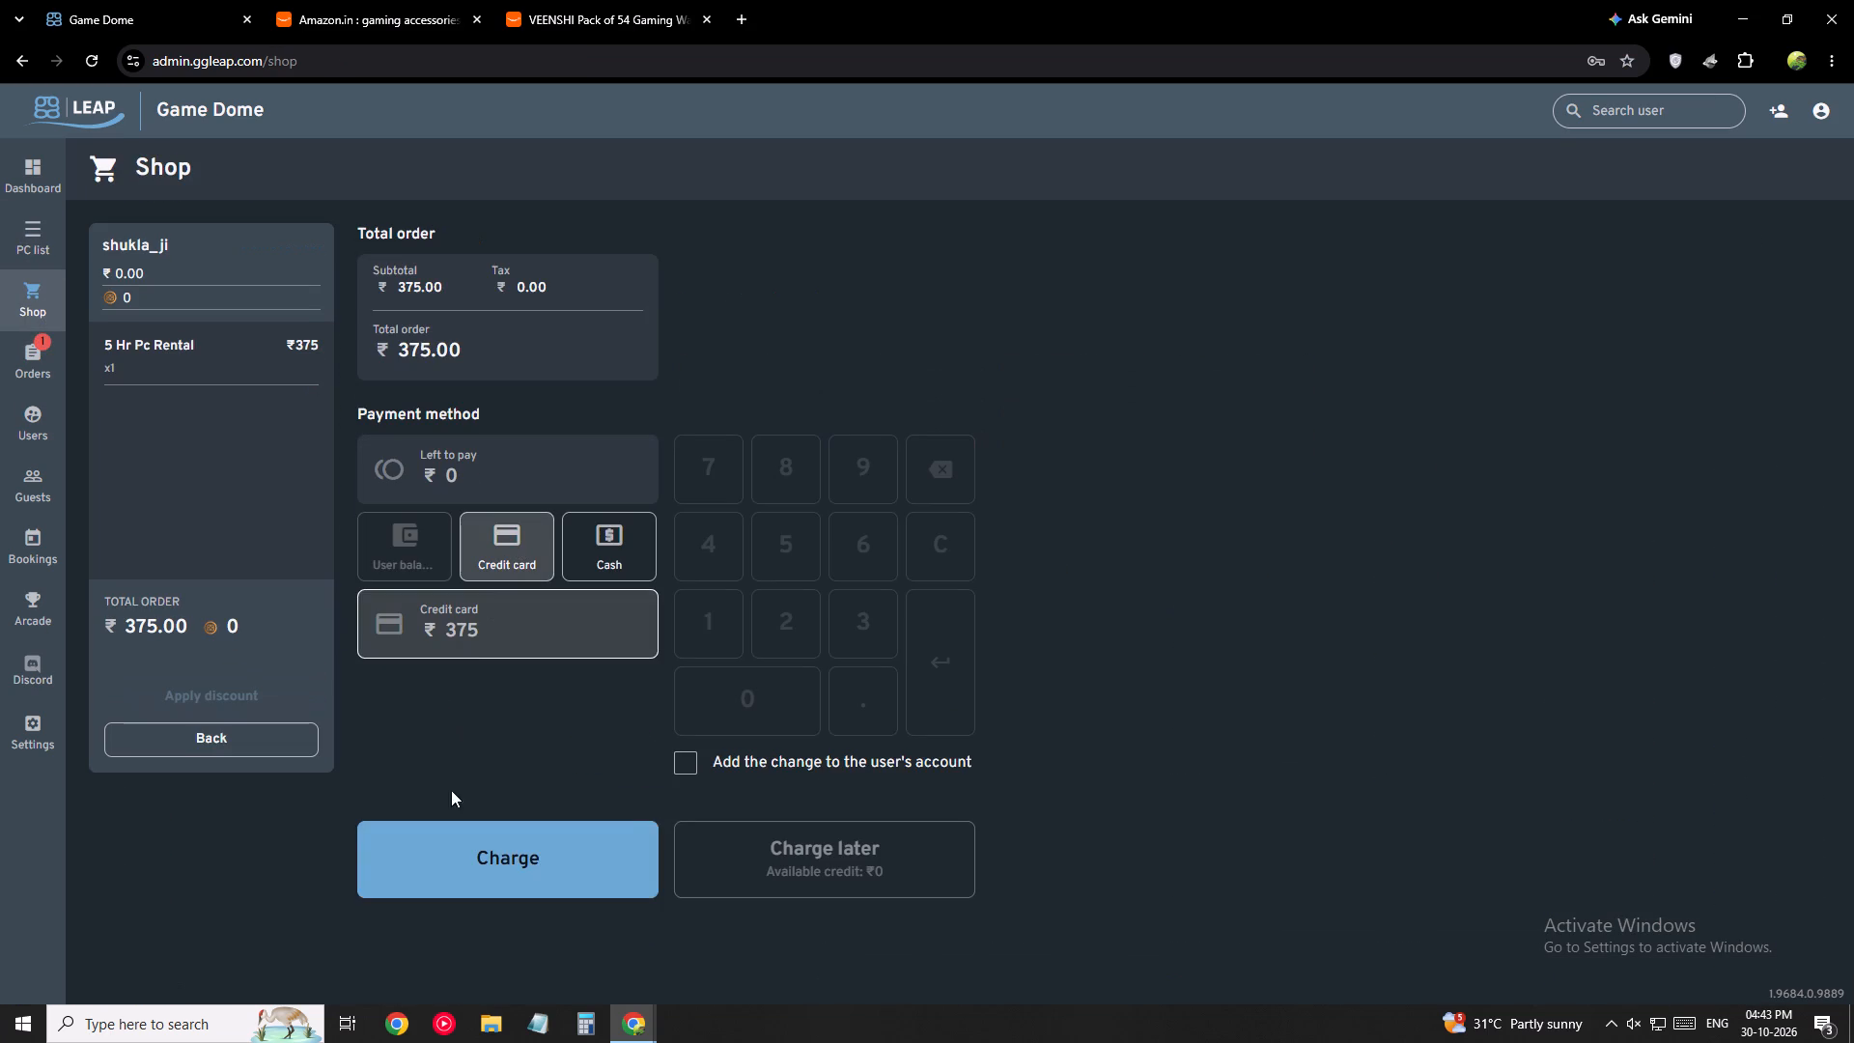
{"action": "left_click", "coordinate": [483, 854]}
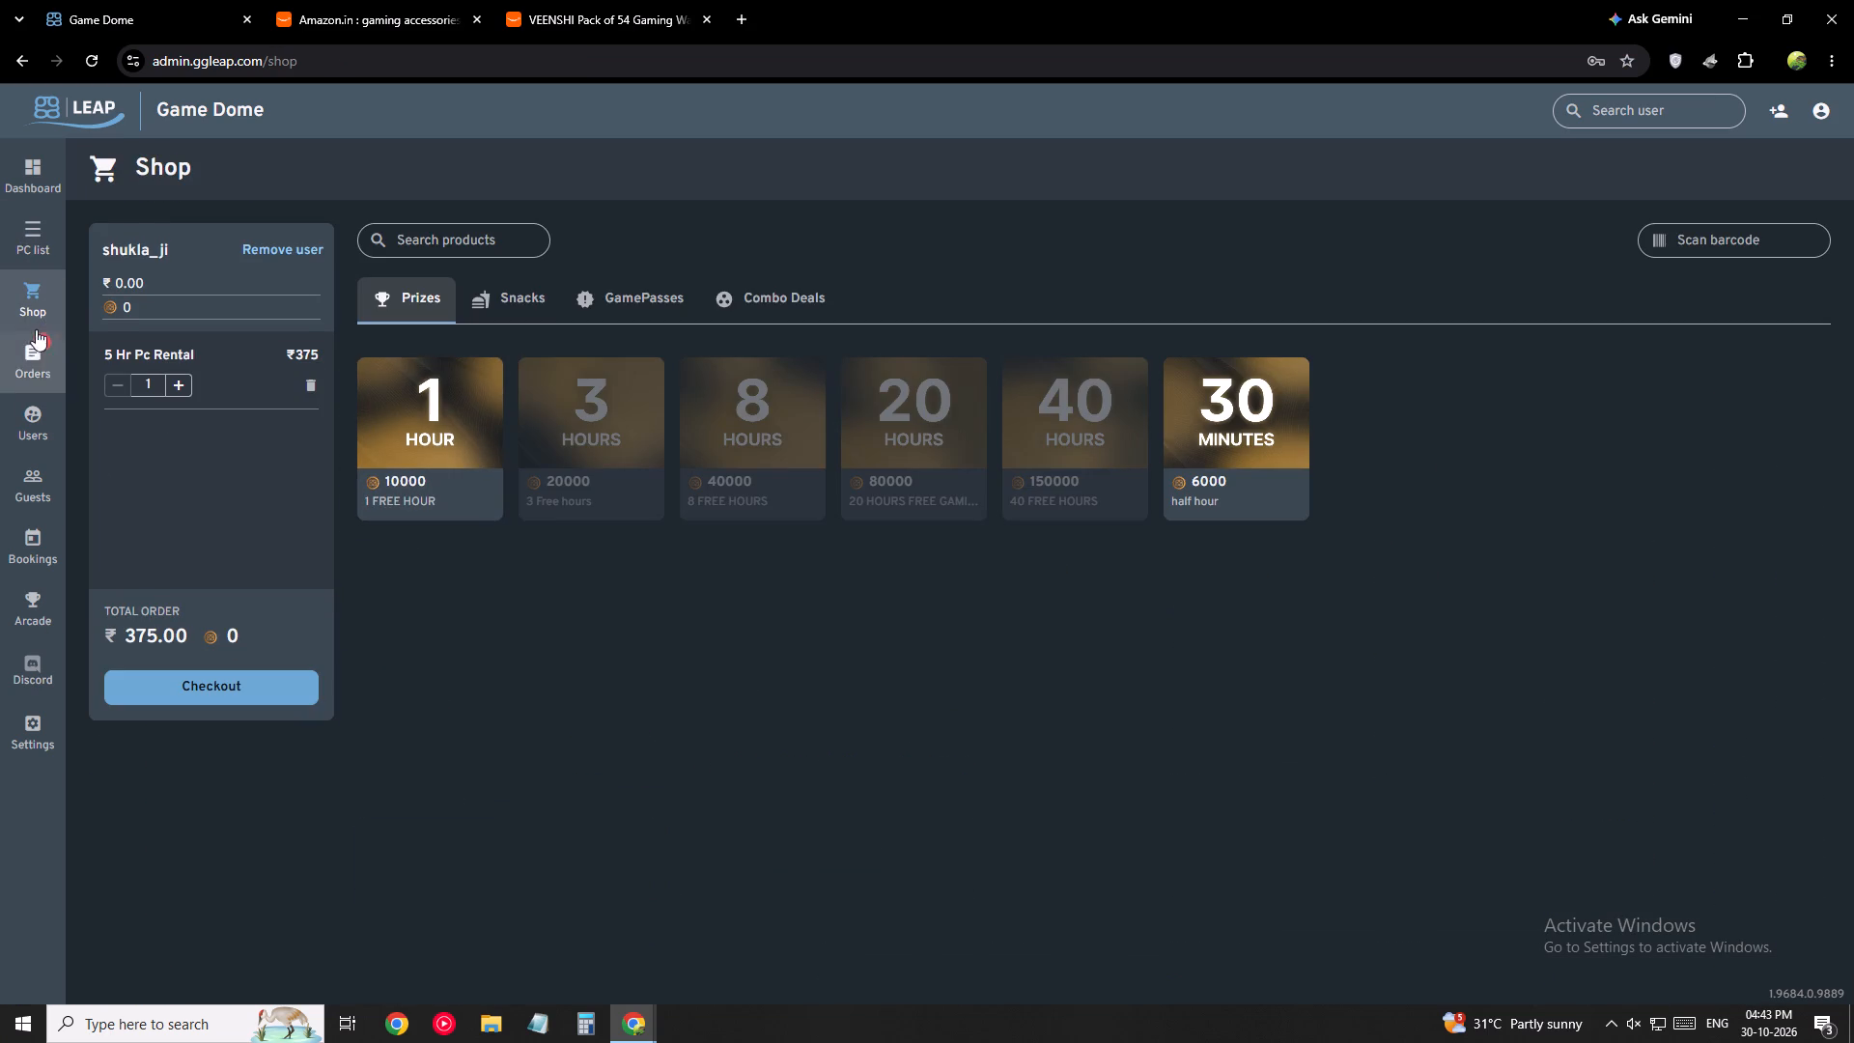
Open the Order History on the Orders page.
{"action": "left_click", "coordinate": [36, 329]}
{"action": "left_click", "coordinate": [41, 368]}
{"action": "left_click", "coordinate": [463, 218]}
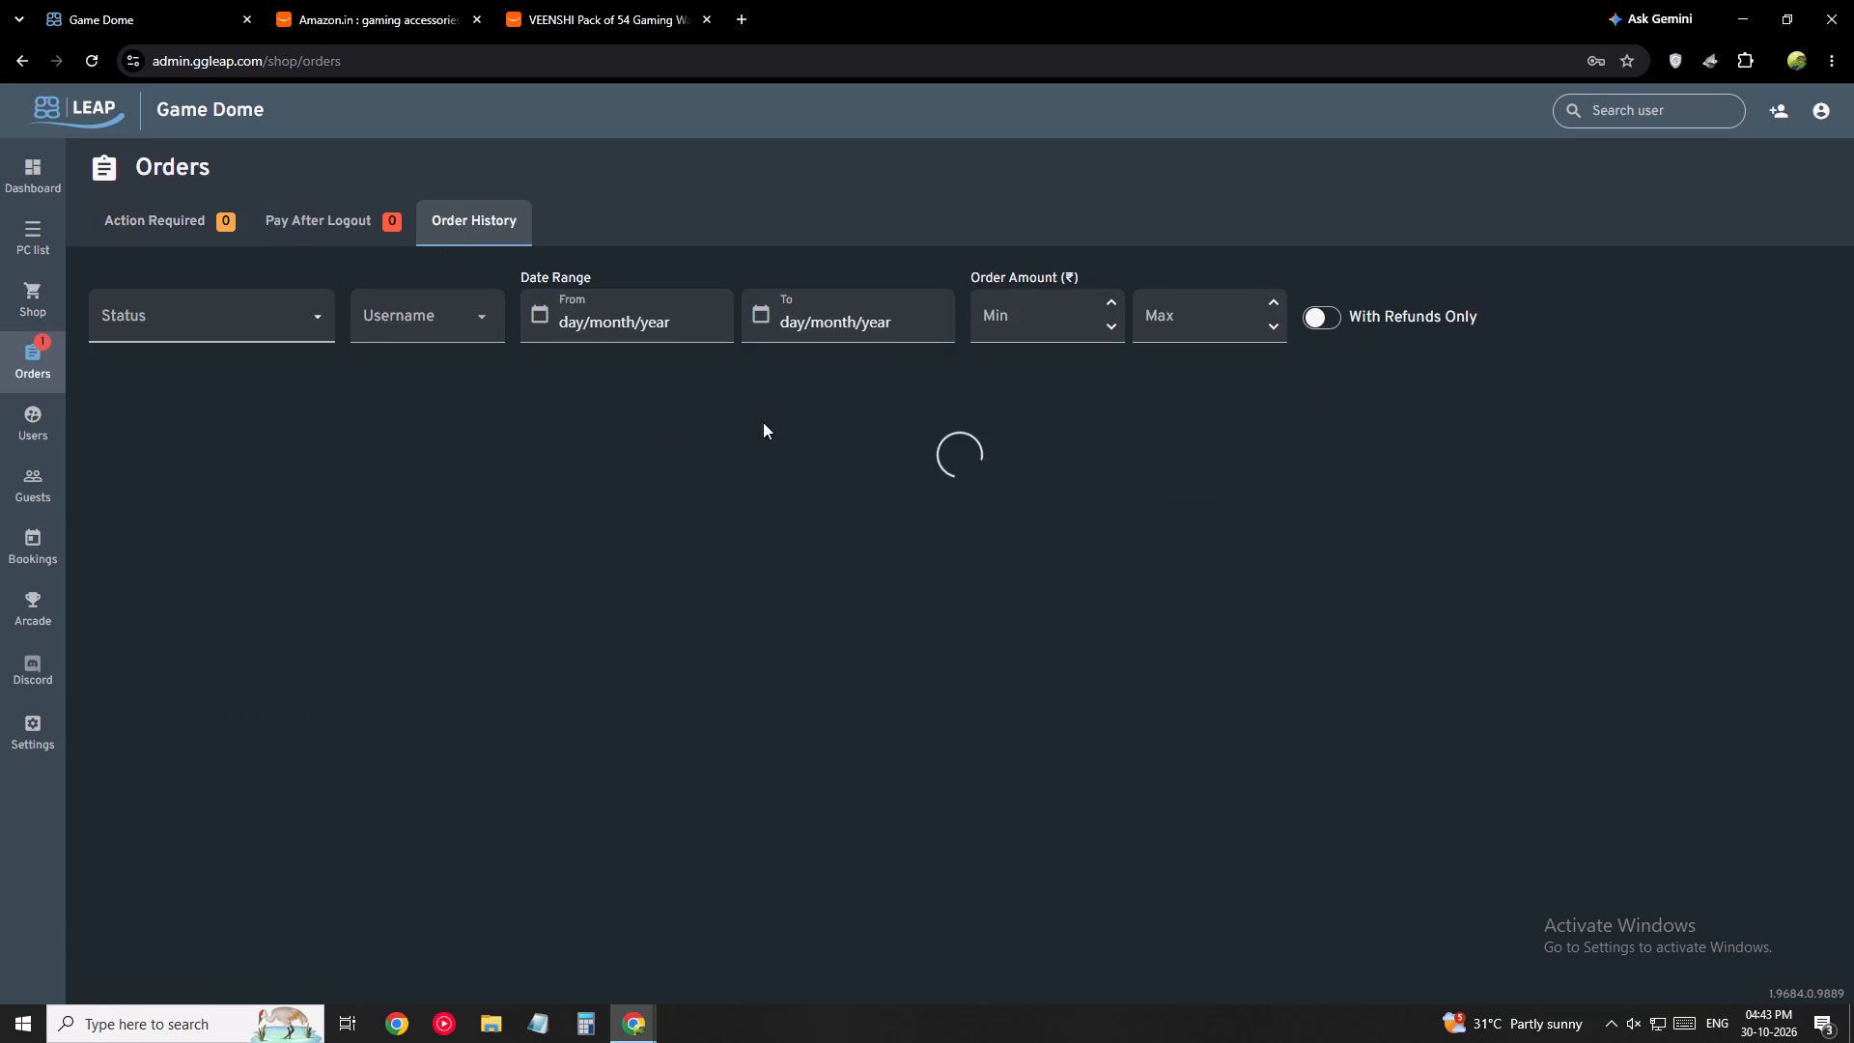
Turn on the Ultrasurf VPN extension and reload the Game Dome orders page.
{"action": "left_click", "coordinate": [1683, 58]}
{"action": "left_click", "coordinate": [1521, 240]}
{"action": "left_click", "coordinate": [1060, 231]}
{"action": "left_click", "coordinate": [1672, 62]}
{"action": "left_click", "coordinate": [1105, 173]}
{"action": "left_click", "coordinate": [102, 48]}
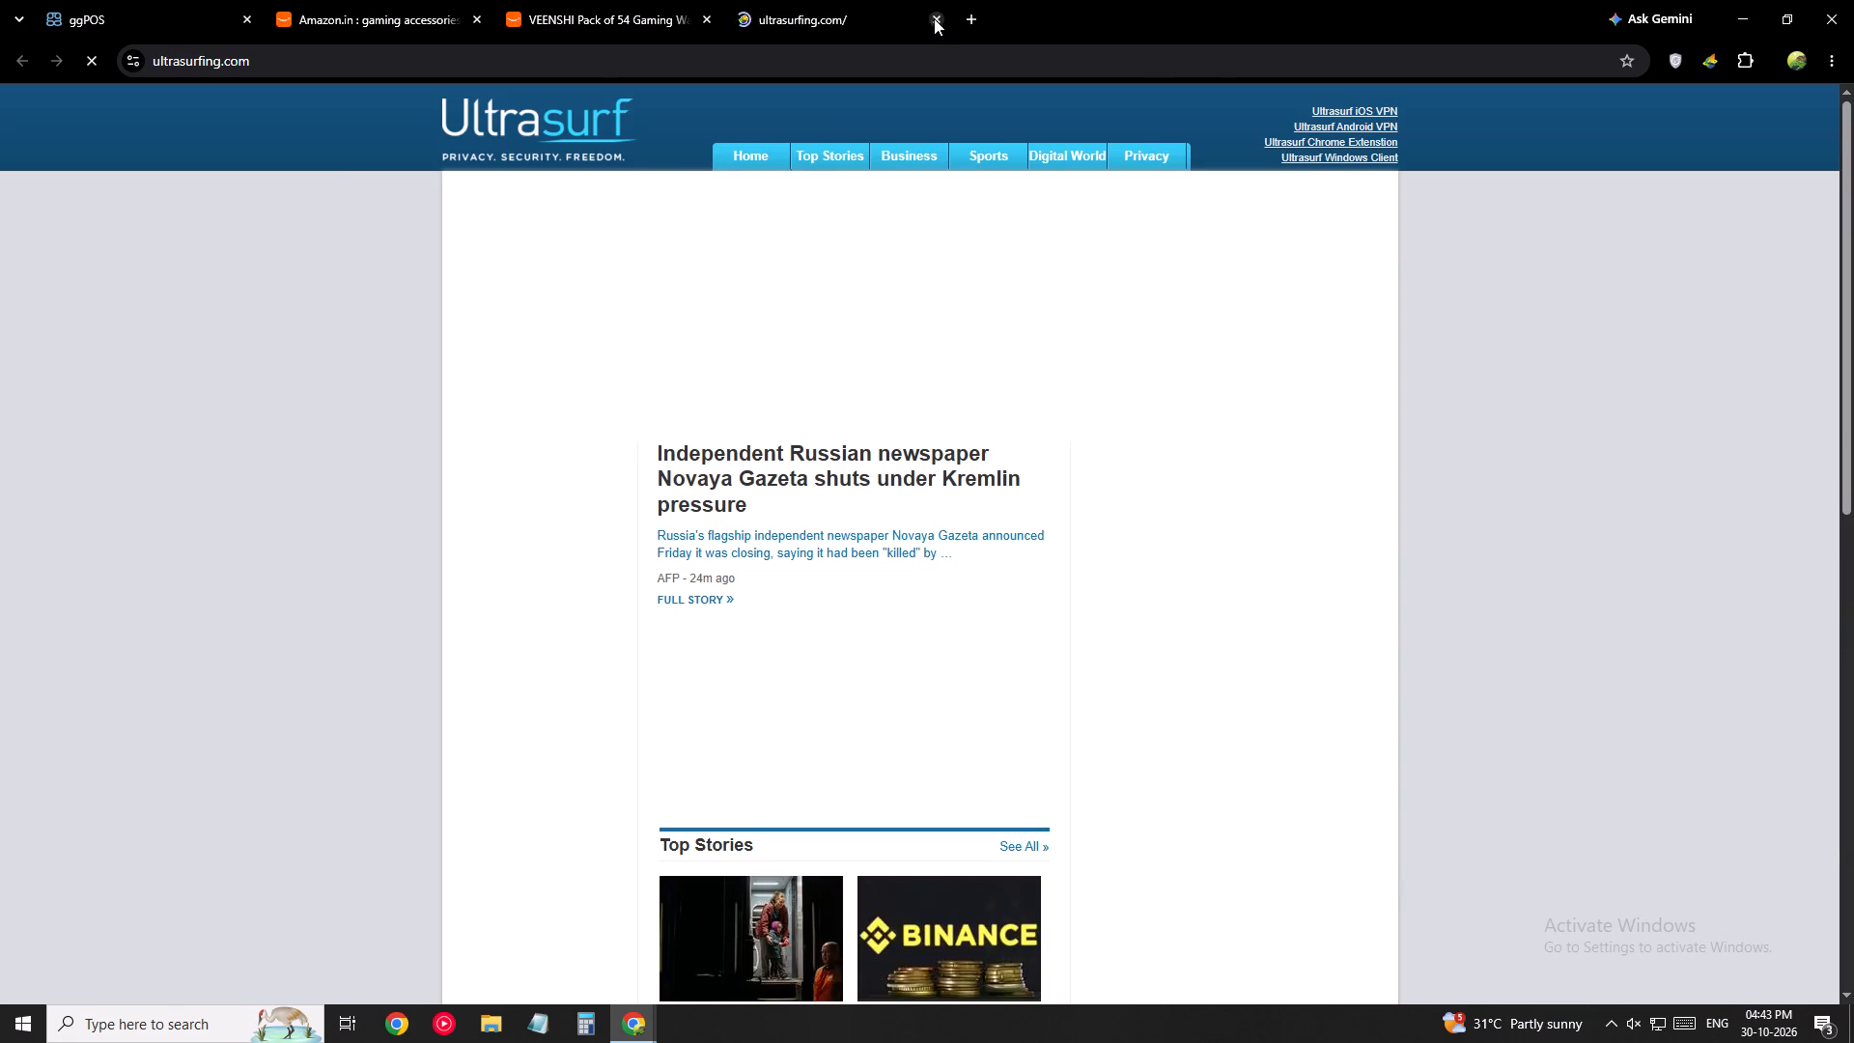
Close the ultrasurfing.com page to return to the Game Dome admin site.
{"action": "left_click", "coordinate": [934, 18]}
Reload the Game Dome admin and open the Order History to check the recent orders.
{"action": "left_click", "coordinate": [196, 0]}
{"action": "left_click", "coordinate": [90, 69]}
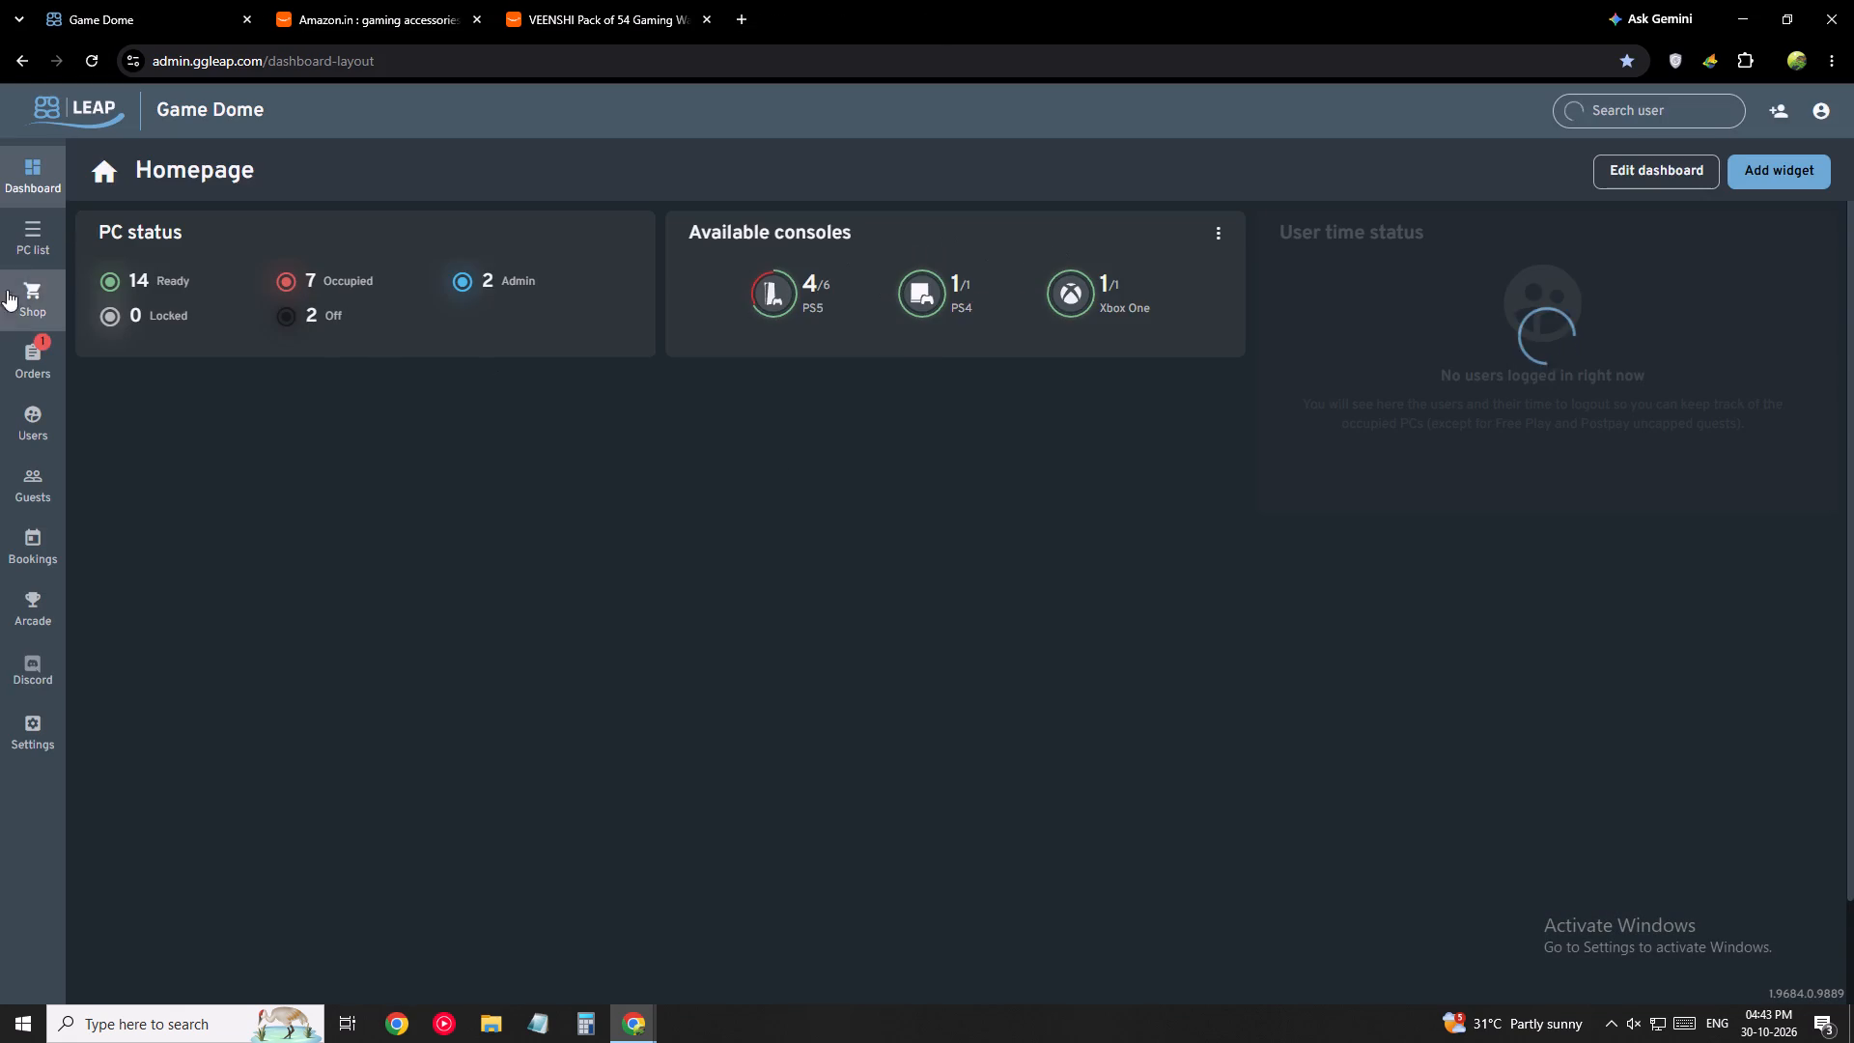
{"action": "left_click", "coordinate": [8, 348]}
{"action": "left_click", "coordinate": [455, 205]}
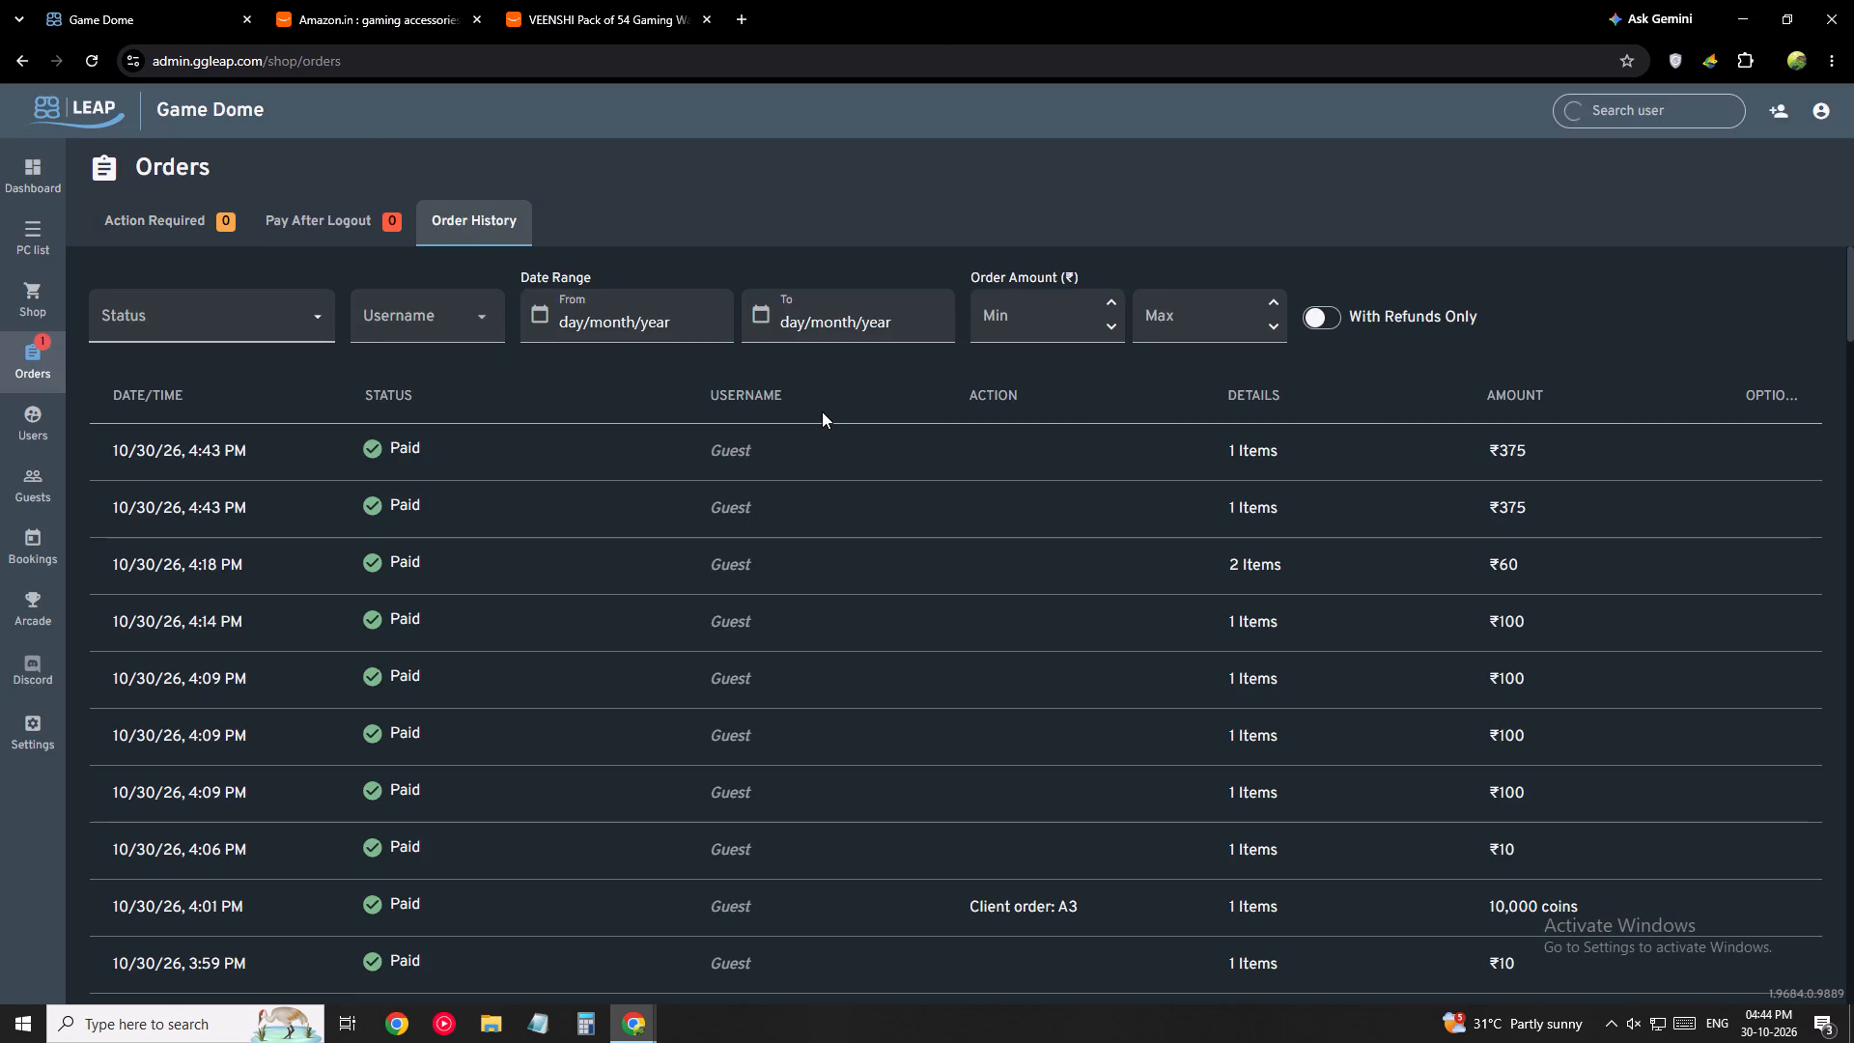
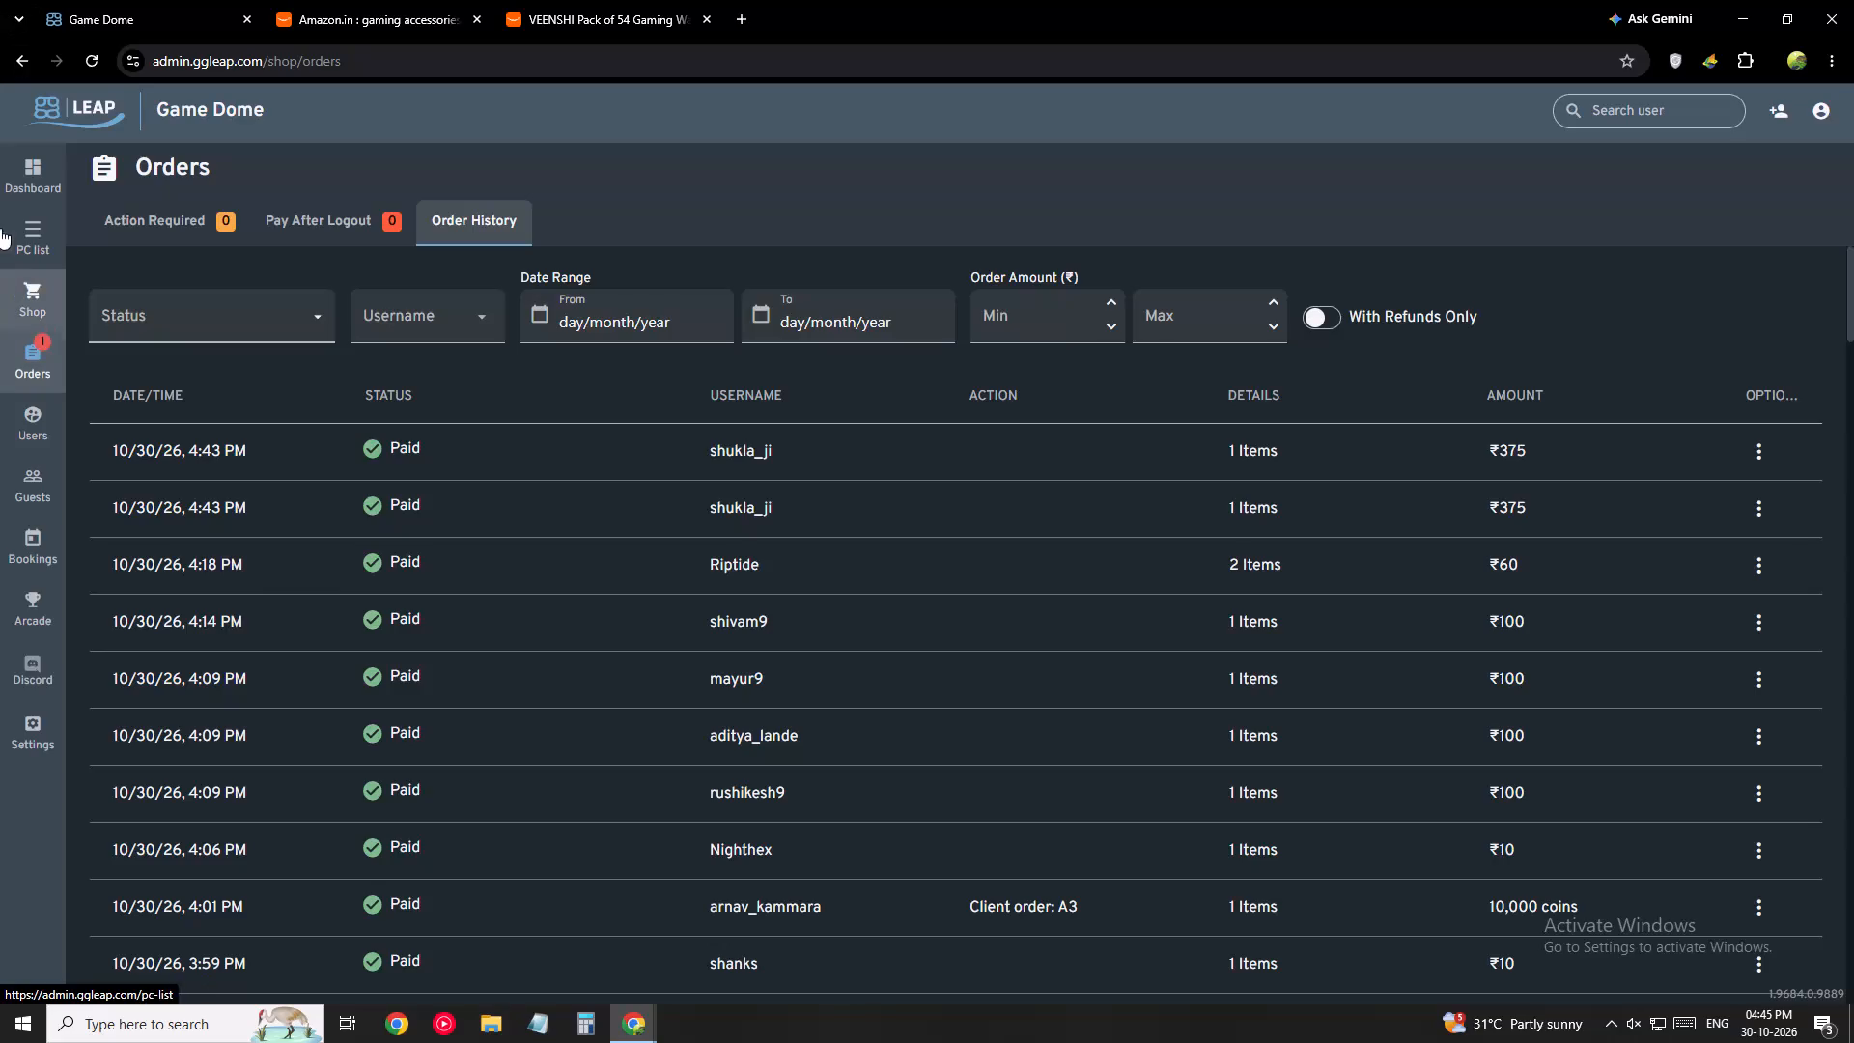
Reload the Game Dome admin and log back in with the saved credentials.
{"action": "left_click", "coordinate": [98, 67]}
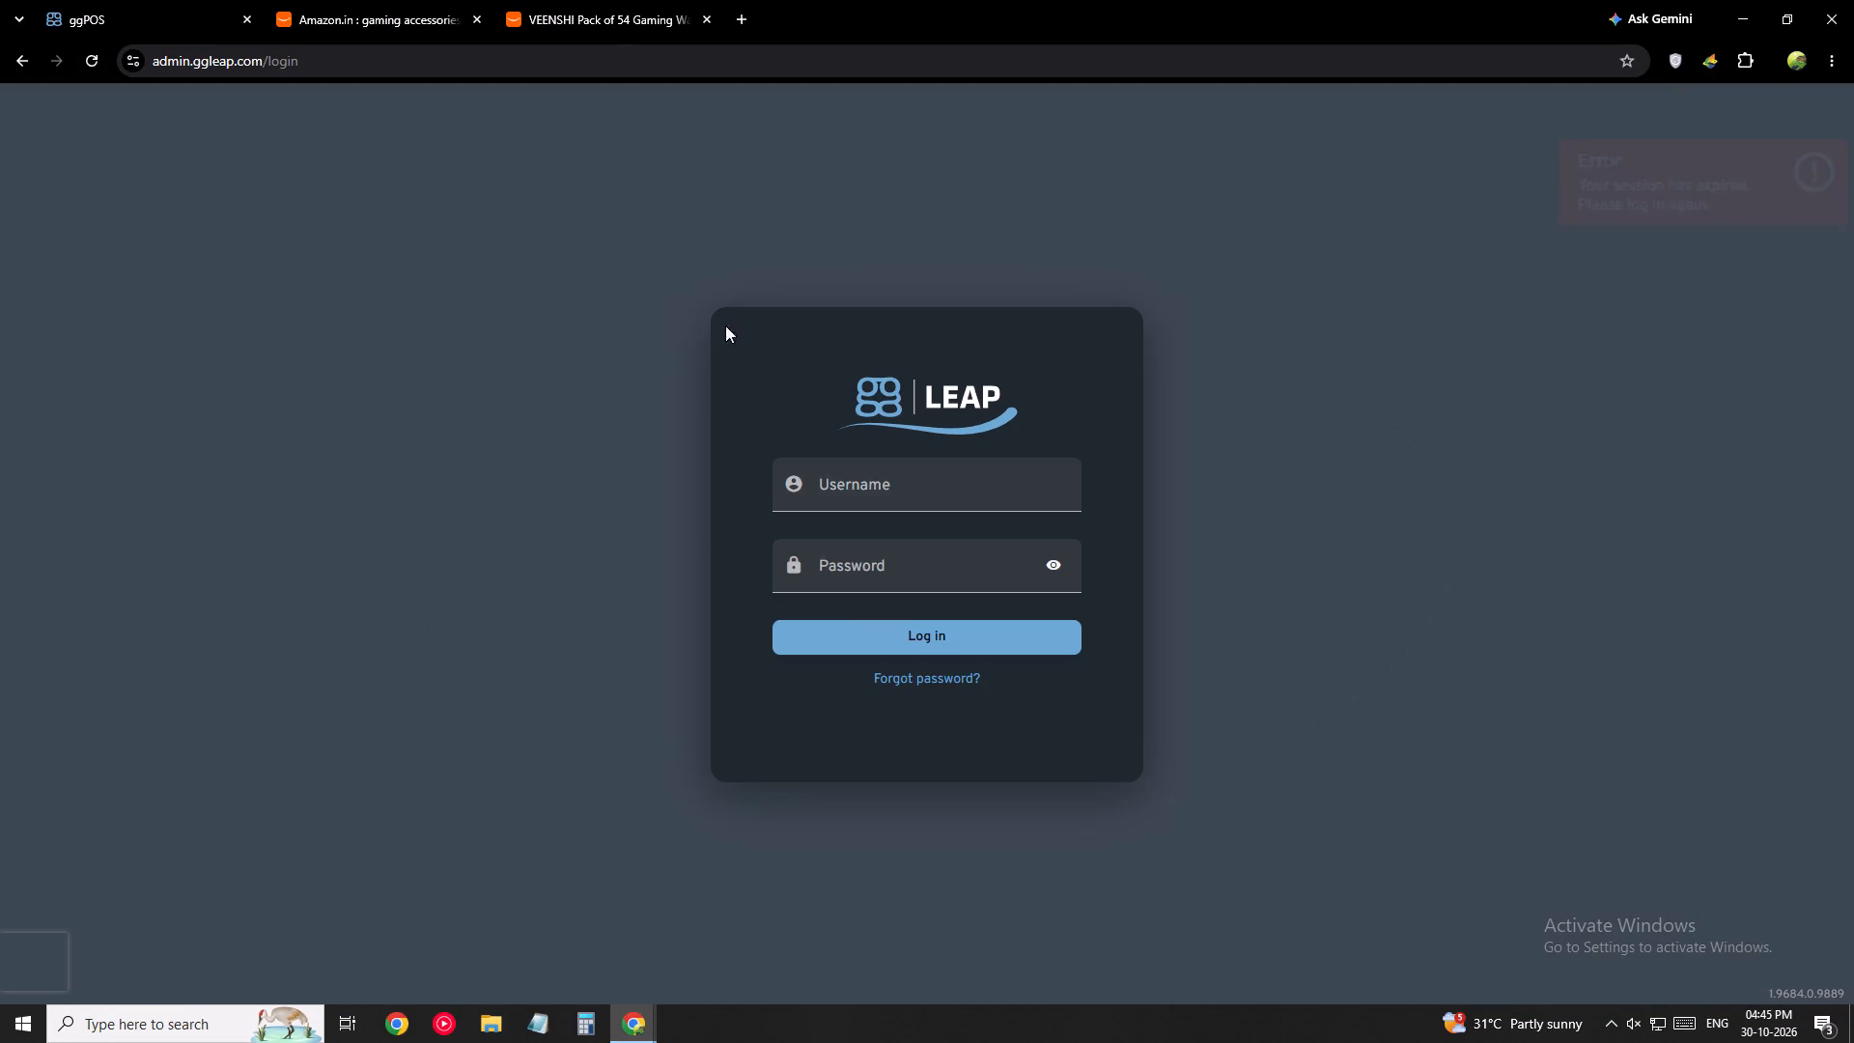
{"action": "left_click", "coordinate": [864, 620]}
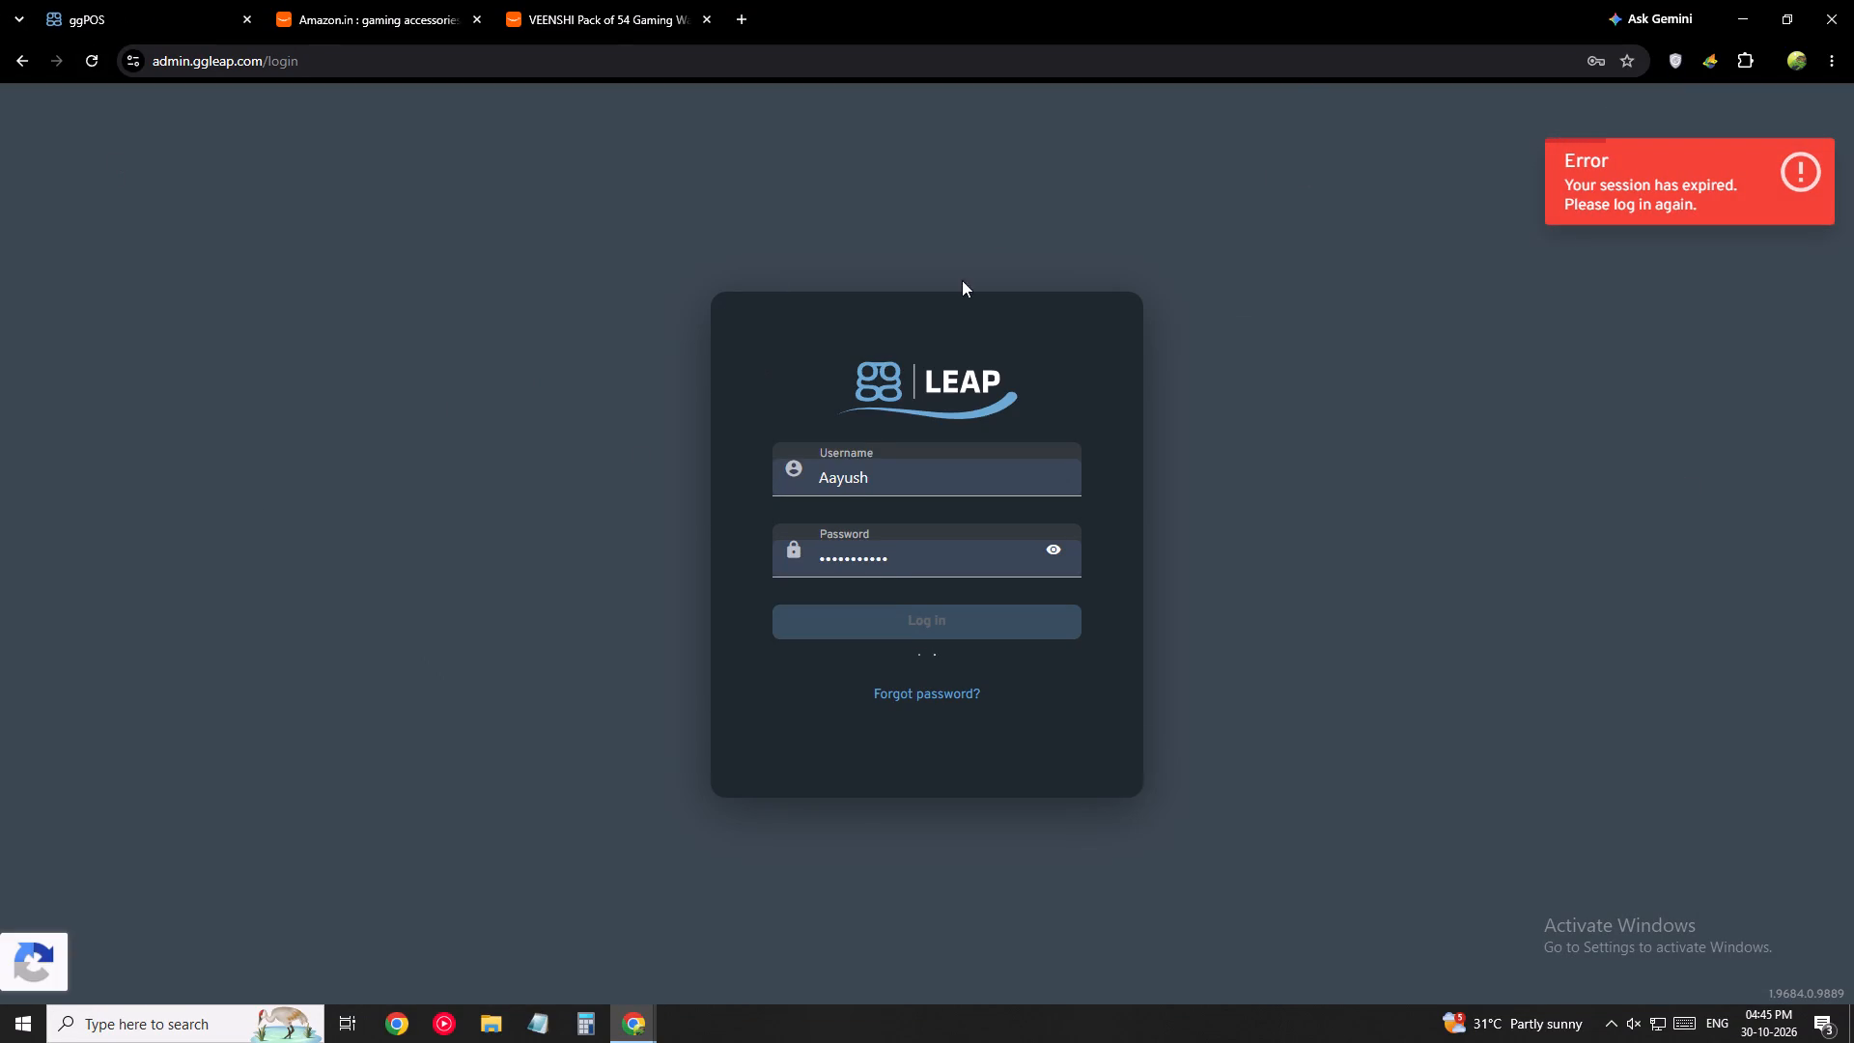
Open the Order History on the Orders page to check the status of the recent 5 Hr Pc Rental orders.
{"action": "left_click", "coordinate": [1, 314]}
{"action": "left_click", "coordinate": [7, 356]}
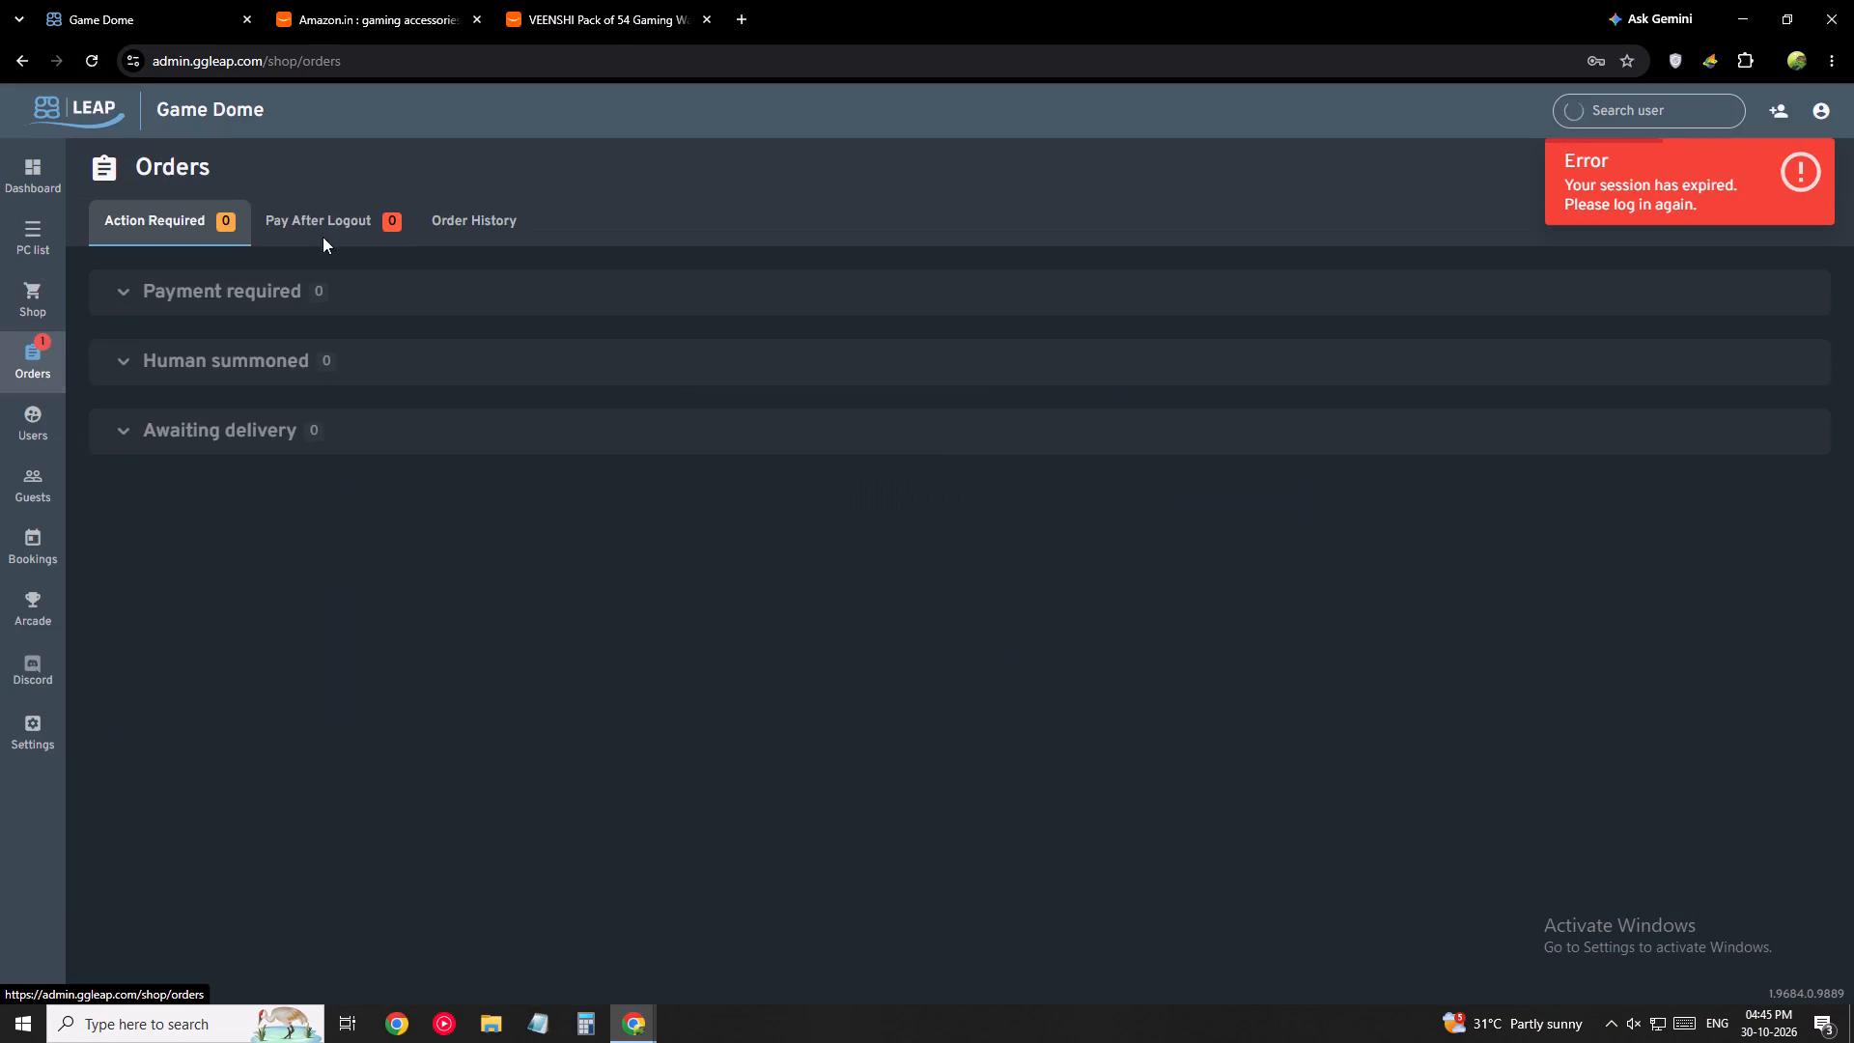
{"action": "left_click", "coordinate": [447, 238]}
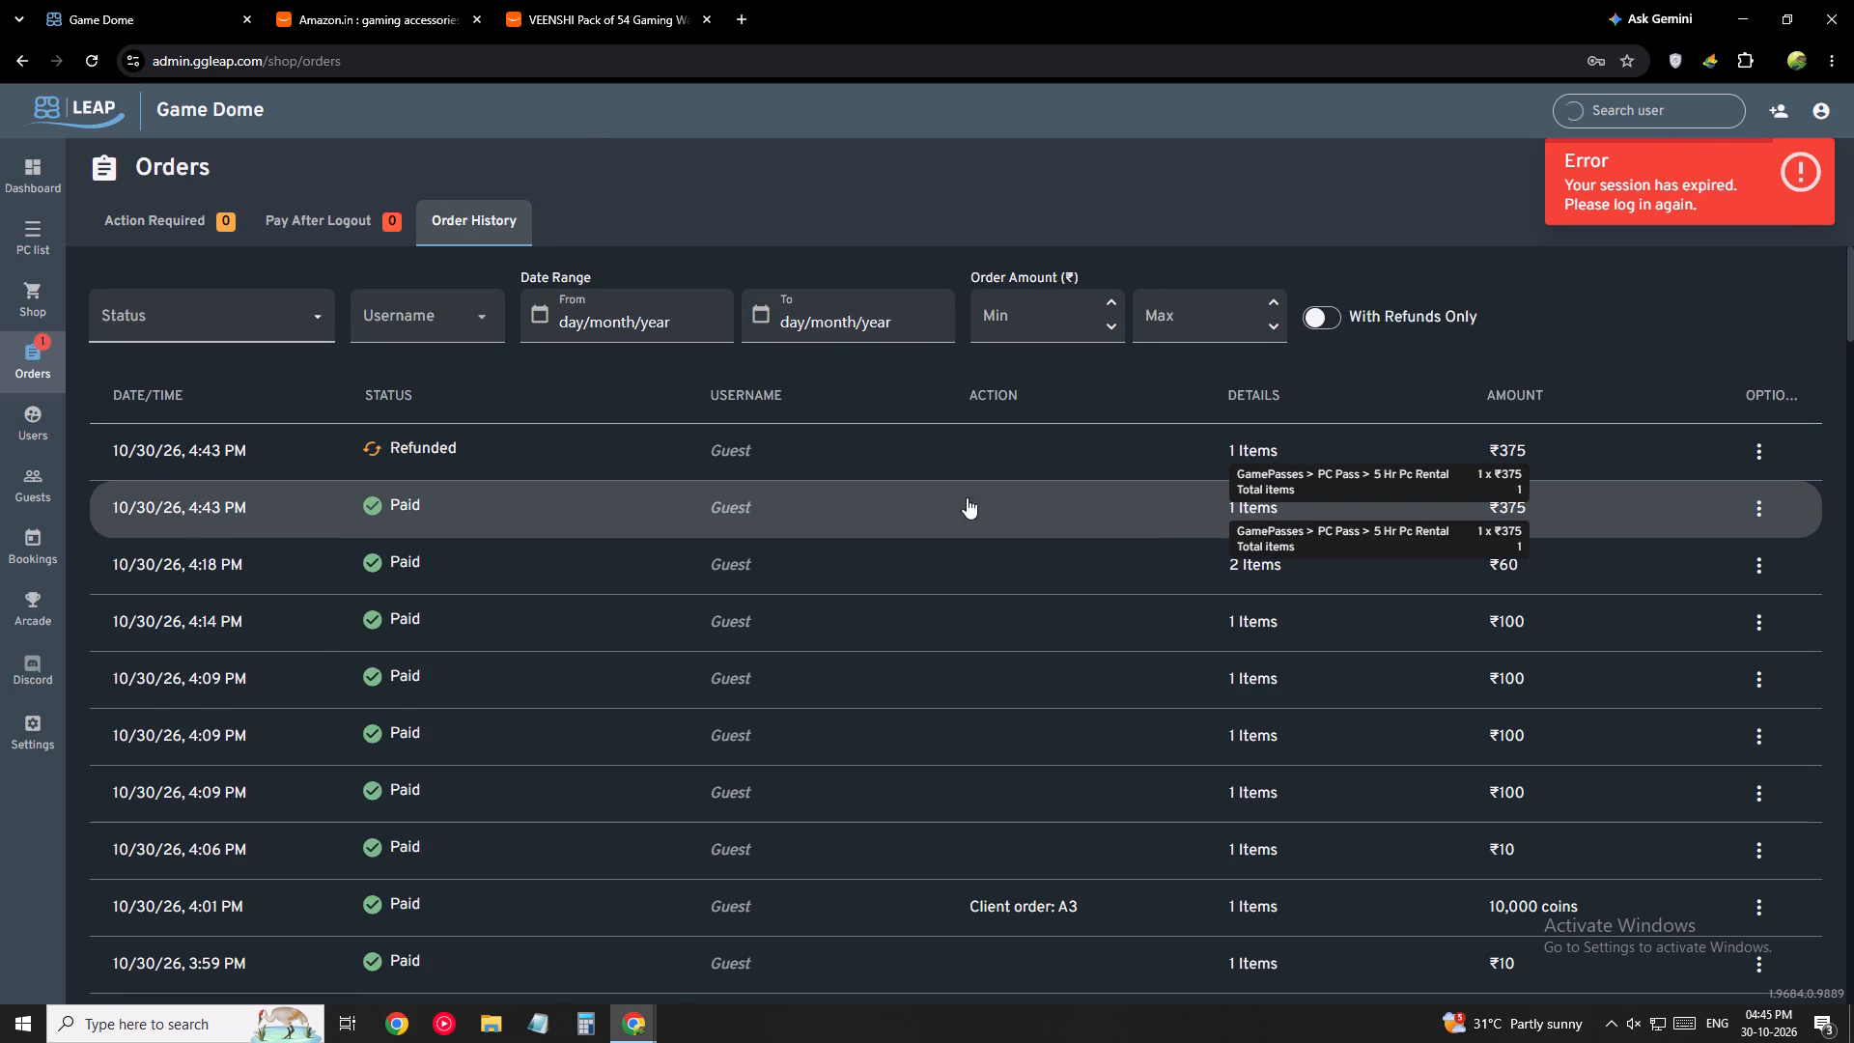
Open the PC list to check the status of the computers.
{"action": "left_click", "coordinate": [8, 236]}
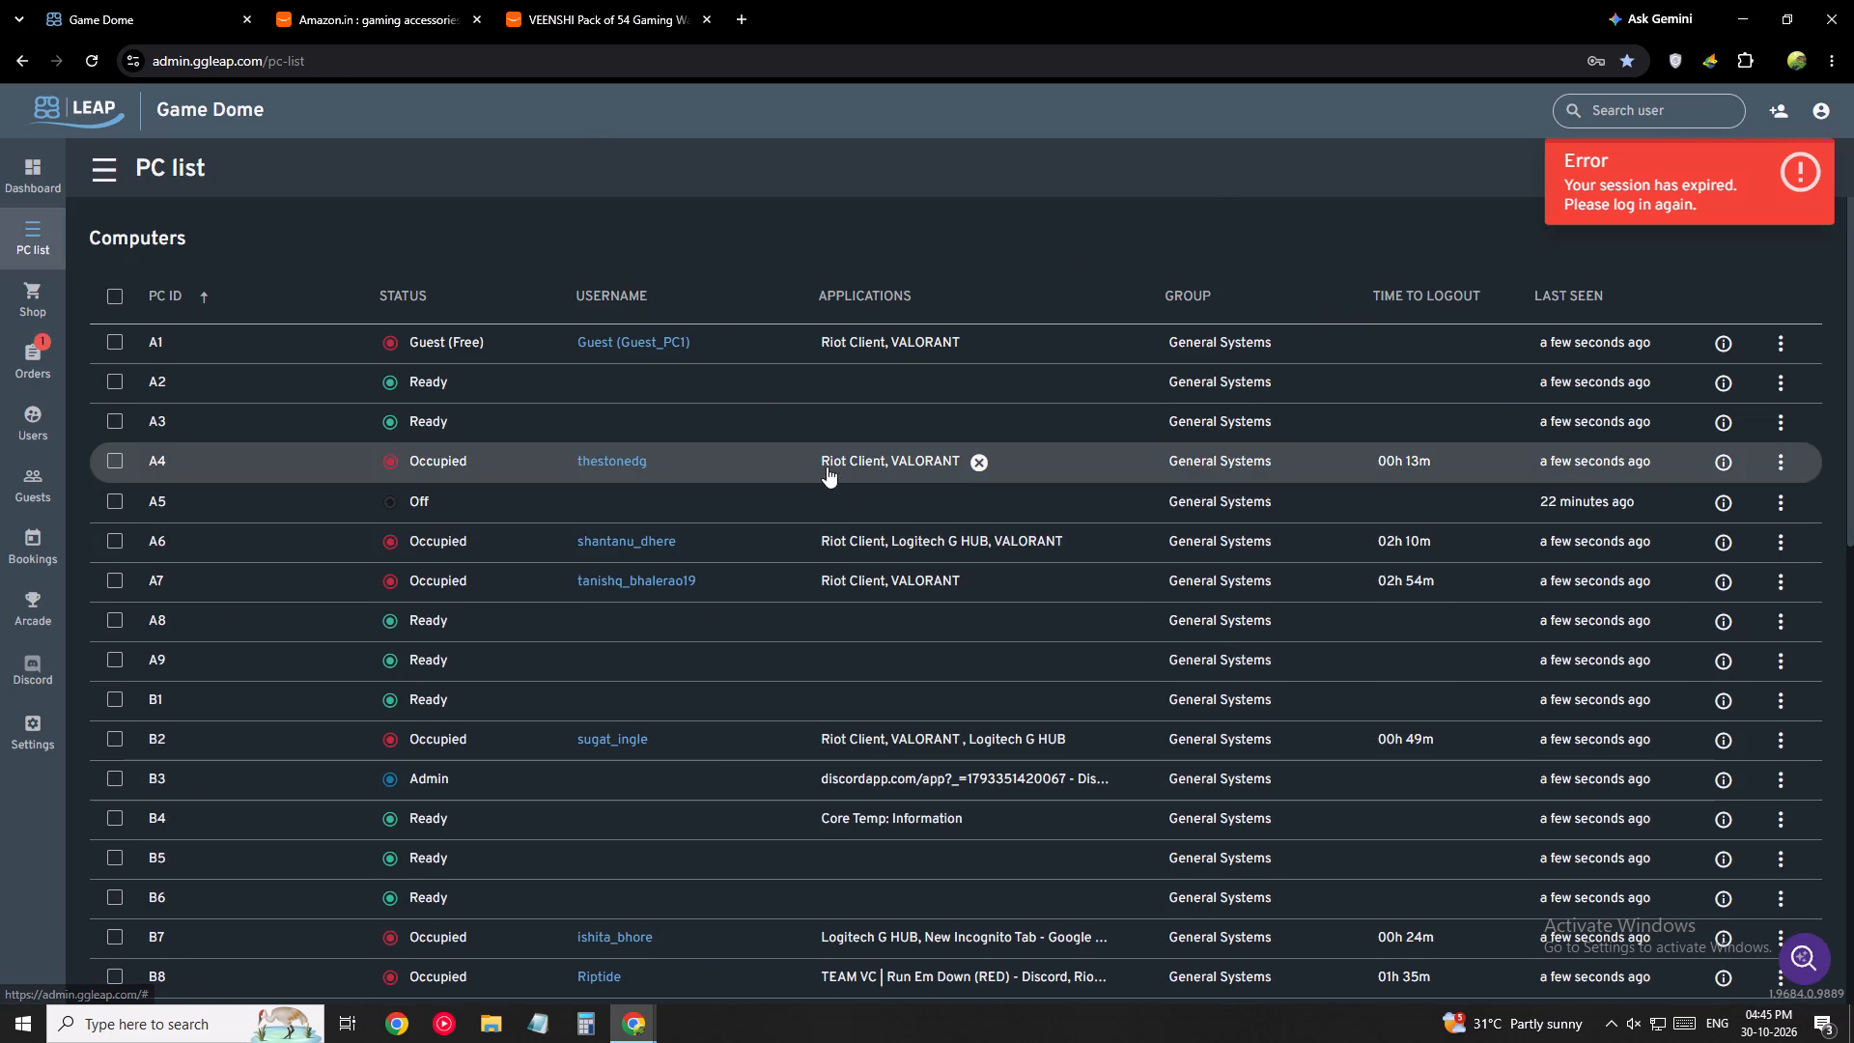
{"action": "scroll", "coordinate": [842, 550], "scroll_direction": "down", "scroll_amount": 3}
Switch to the Amazon results for gaming accessories for room and look through the remaining products down to the page end.
{"action": "left_click", "coordinate": [459, 0]}
{"action": "left_click", "coordinate": [569, 0]}
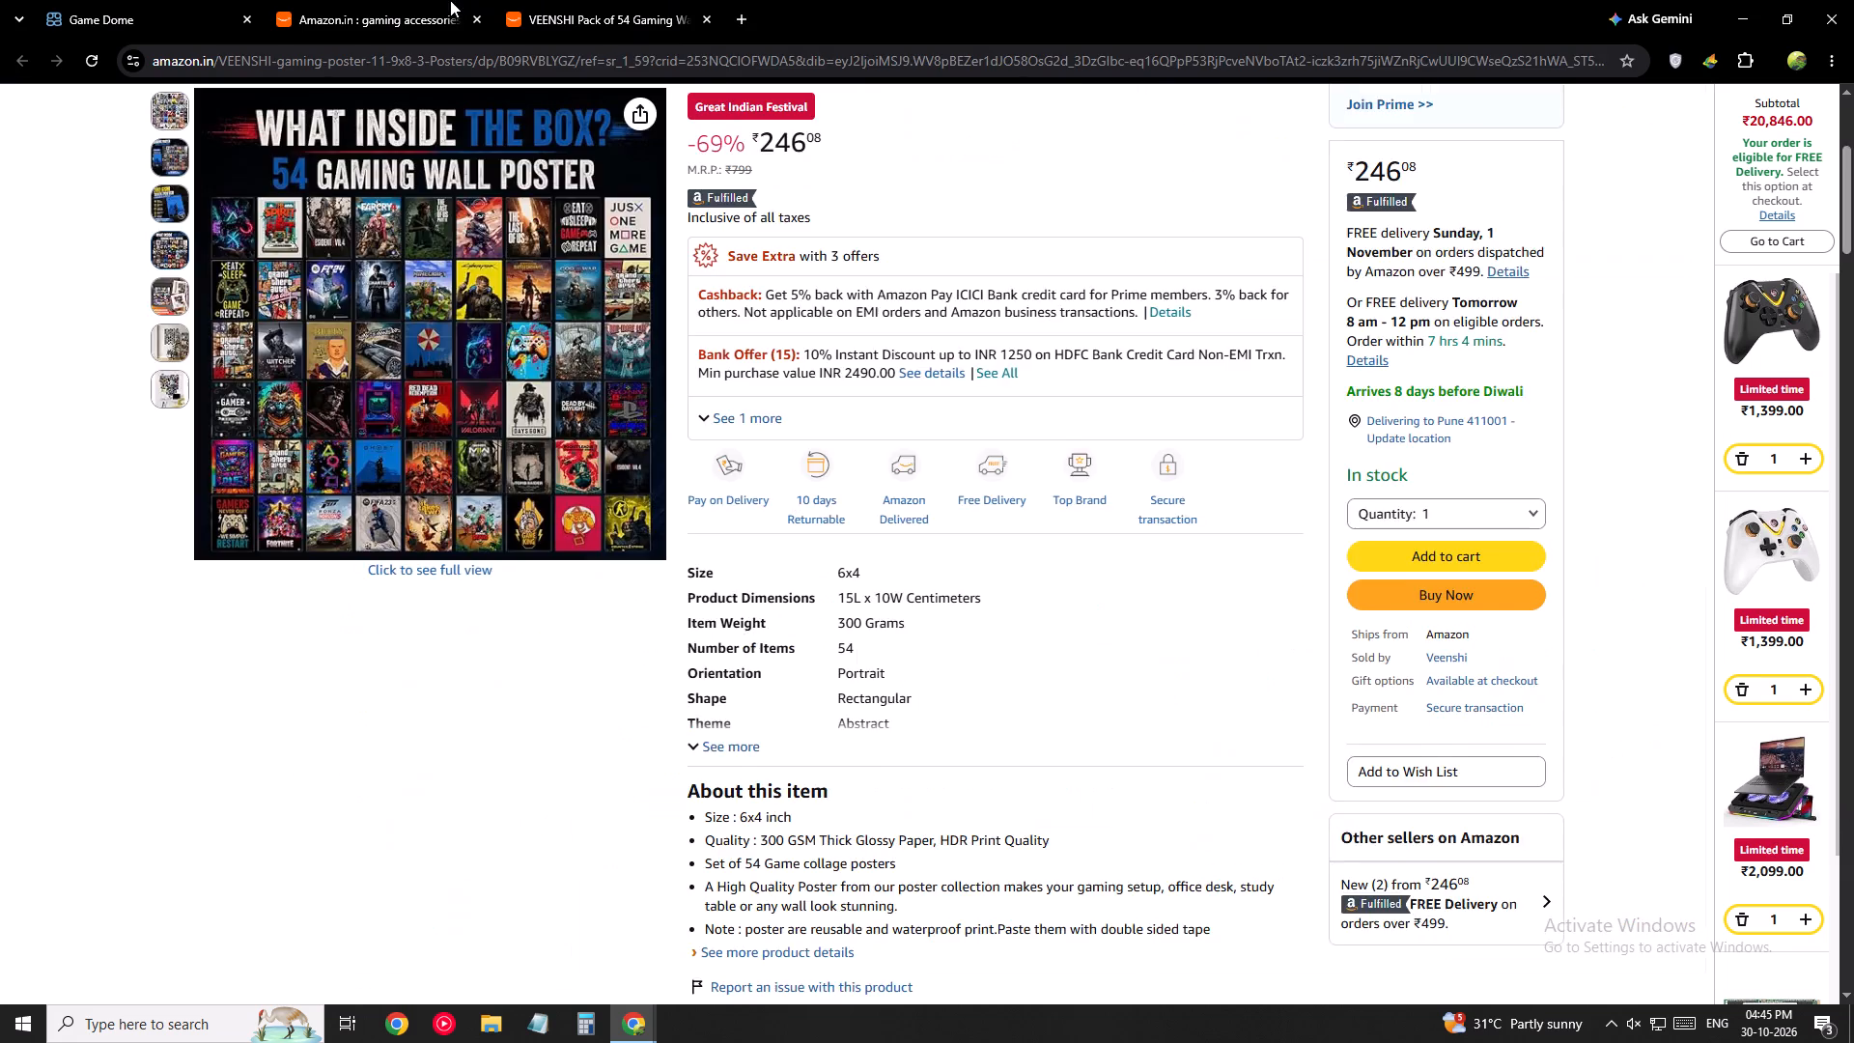
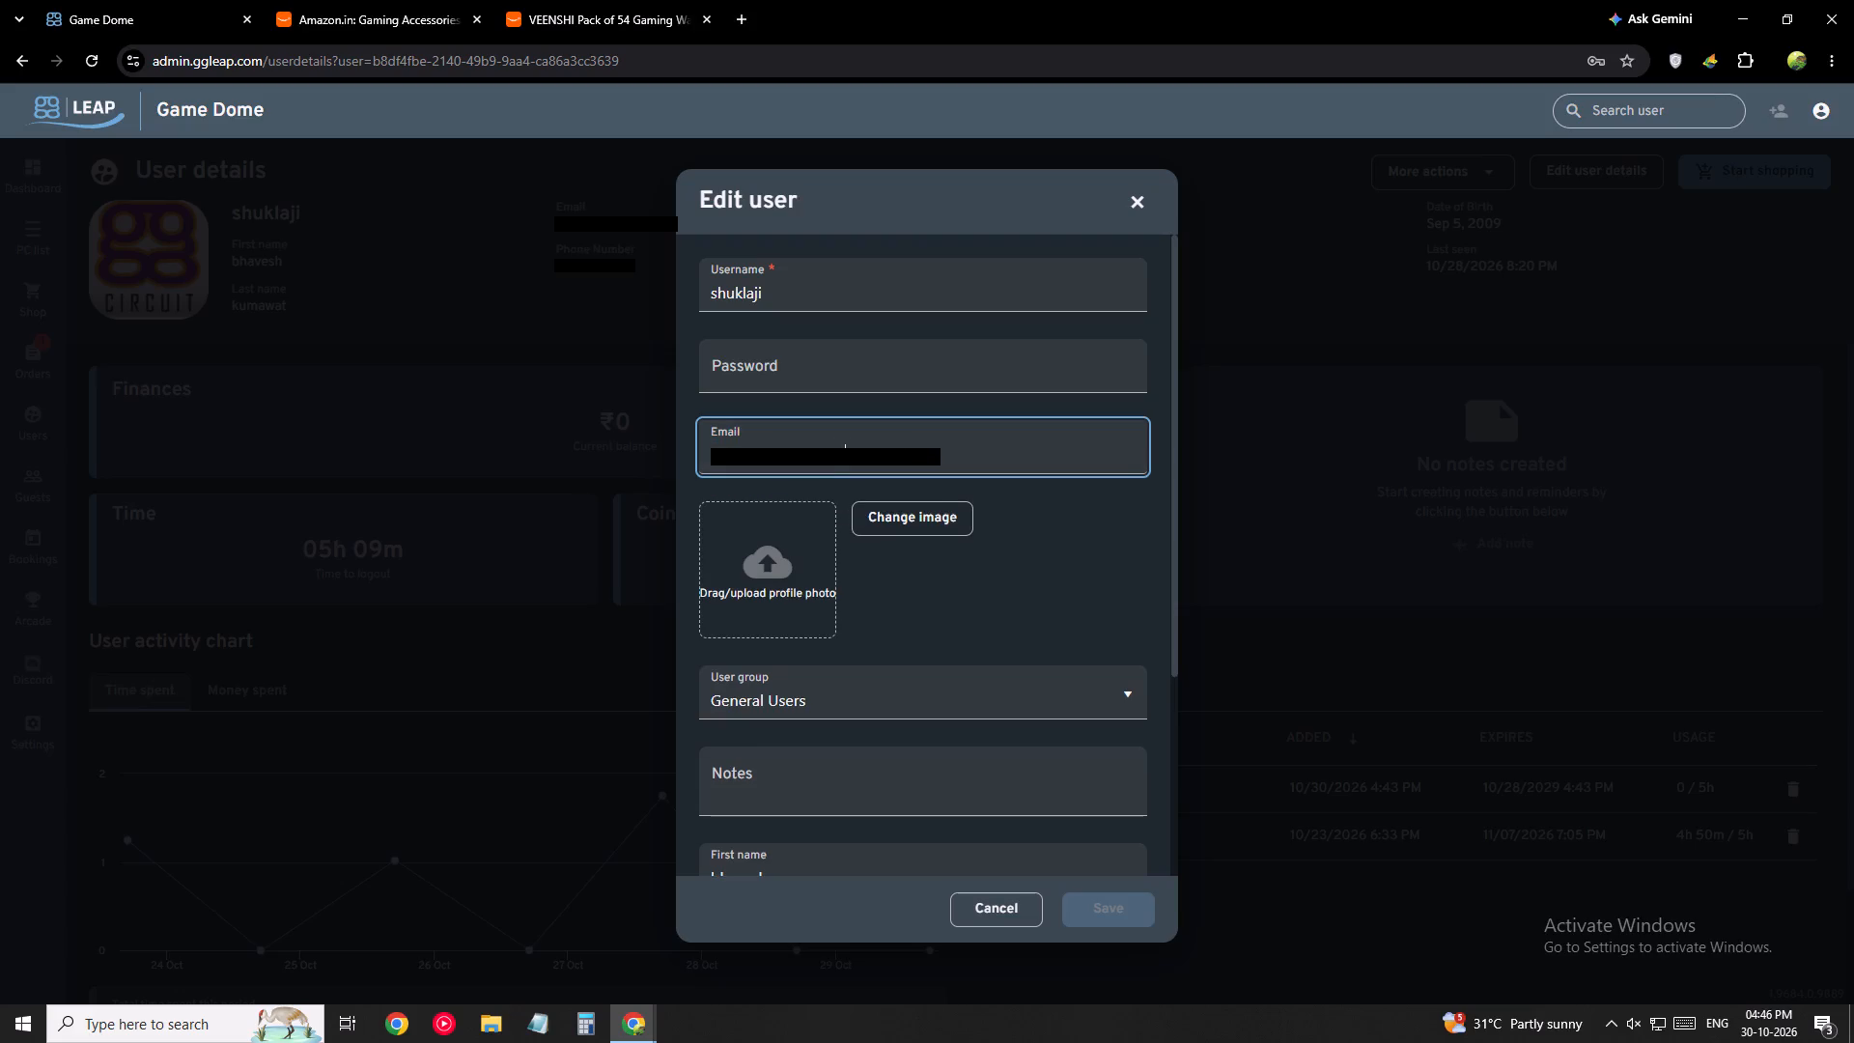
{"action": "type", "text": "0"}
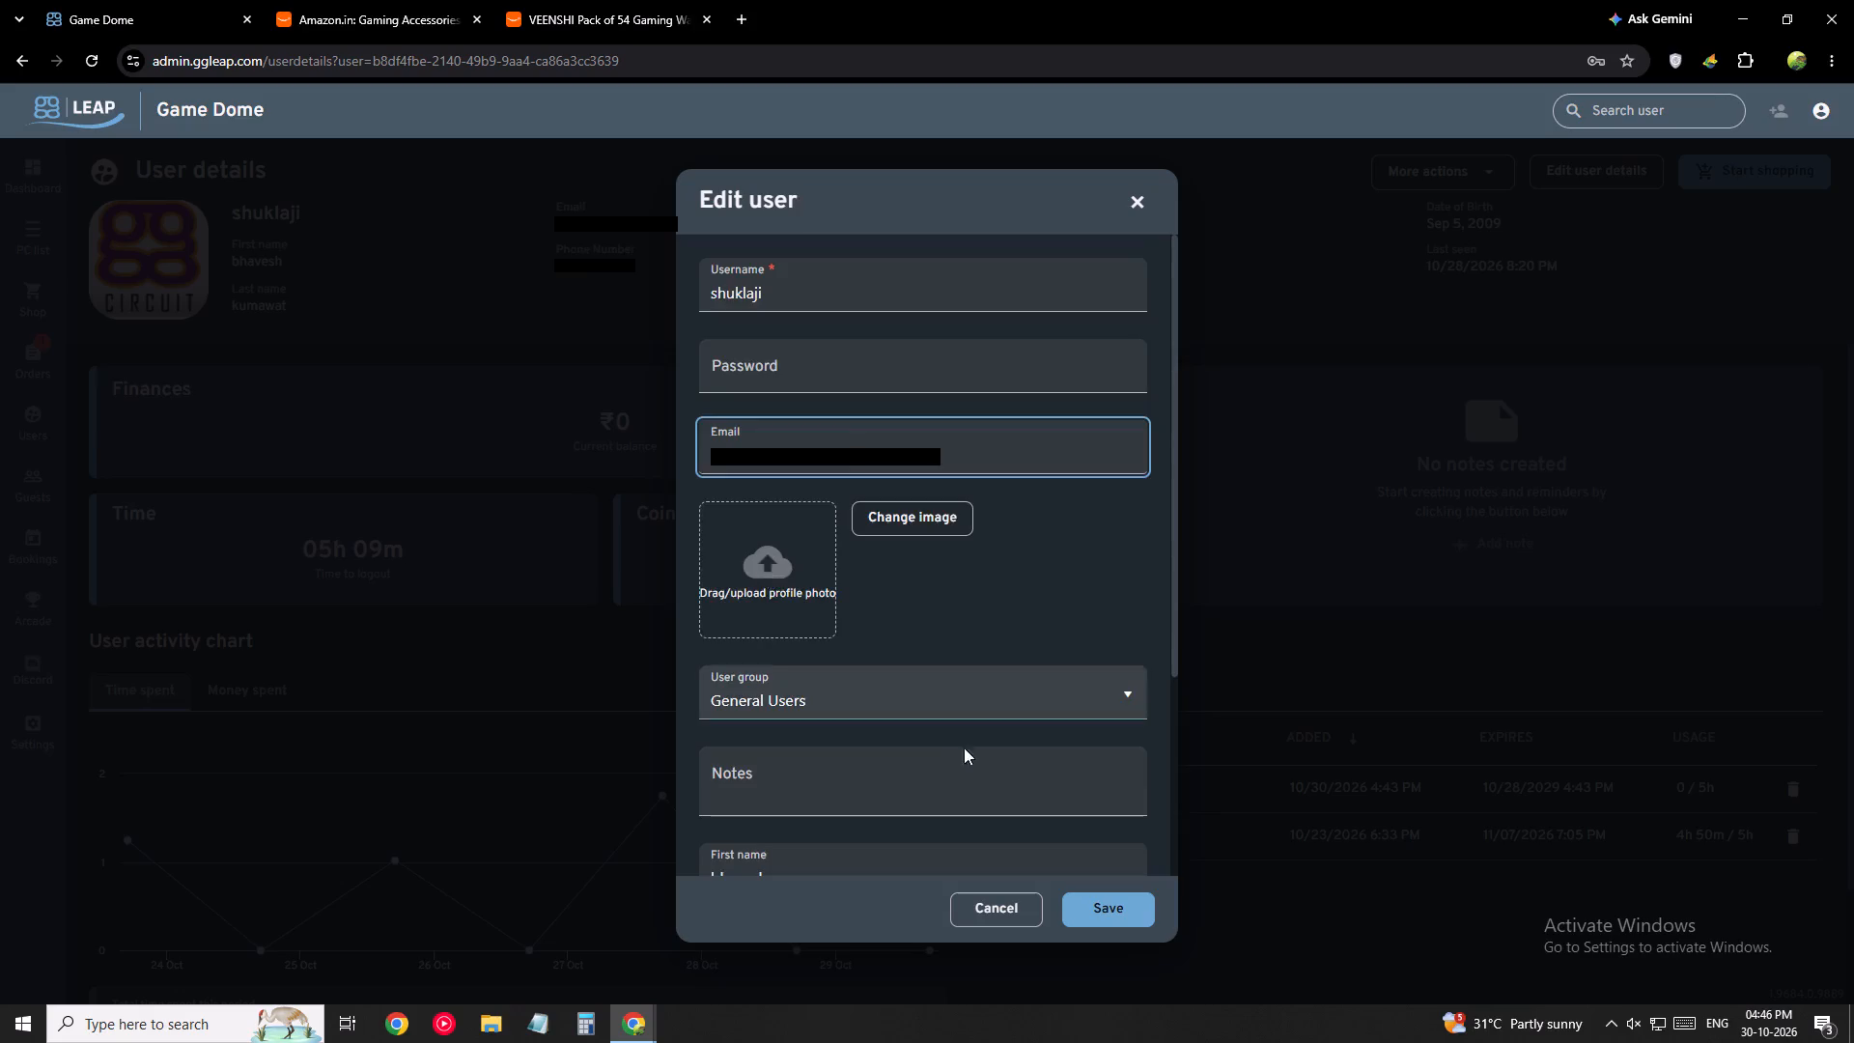
{"action": "scroll", "coordinate": [958, 755], "scroll_direction": "down", "scroll_amount": 5}
{"action": "left_click_drag", "start_coordinate": [848, 672], "coordinate": [568, 657]}
{"action": "key", "text": "BackSpace"}
{"action": "key", "text": "BackSpace"}
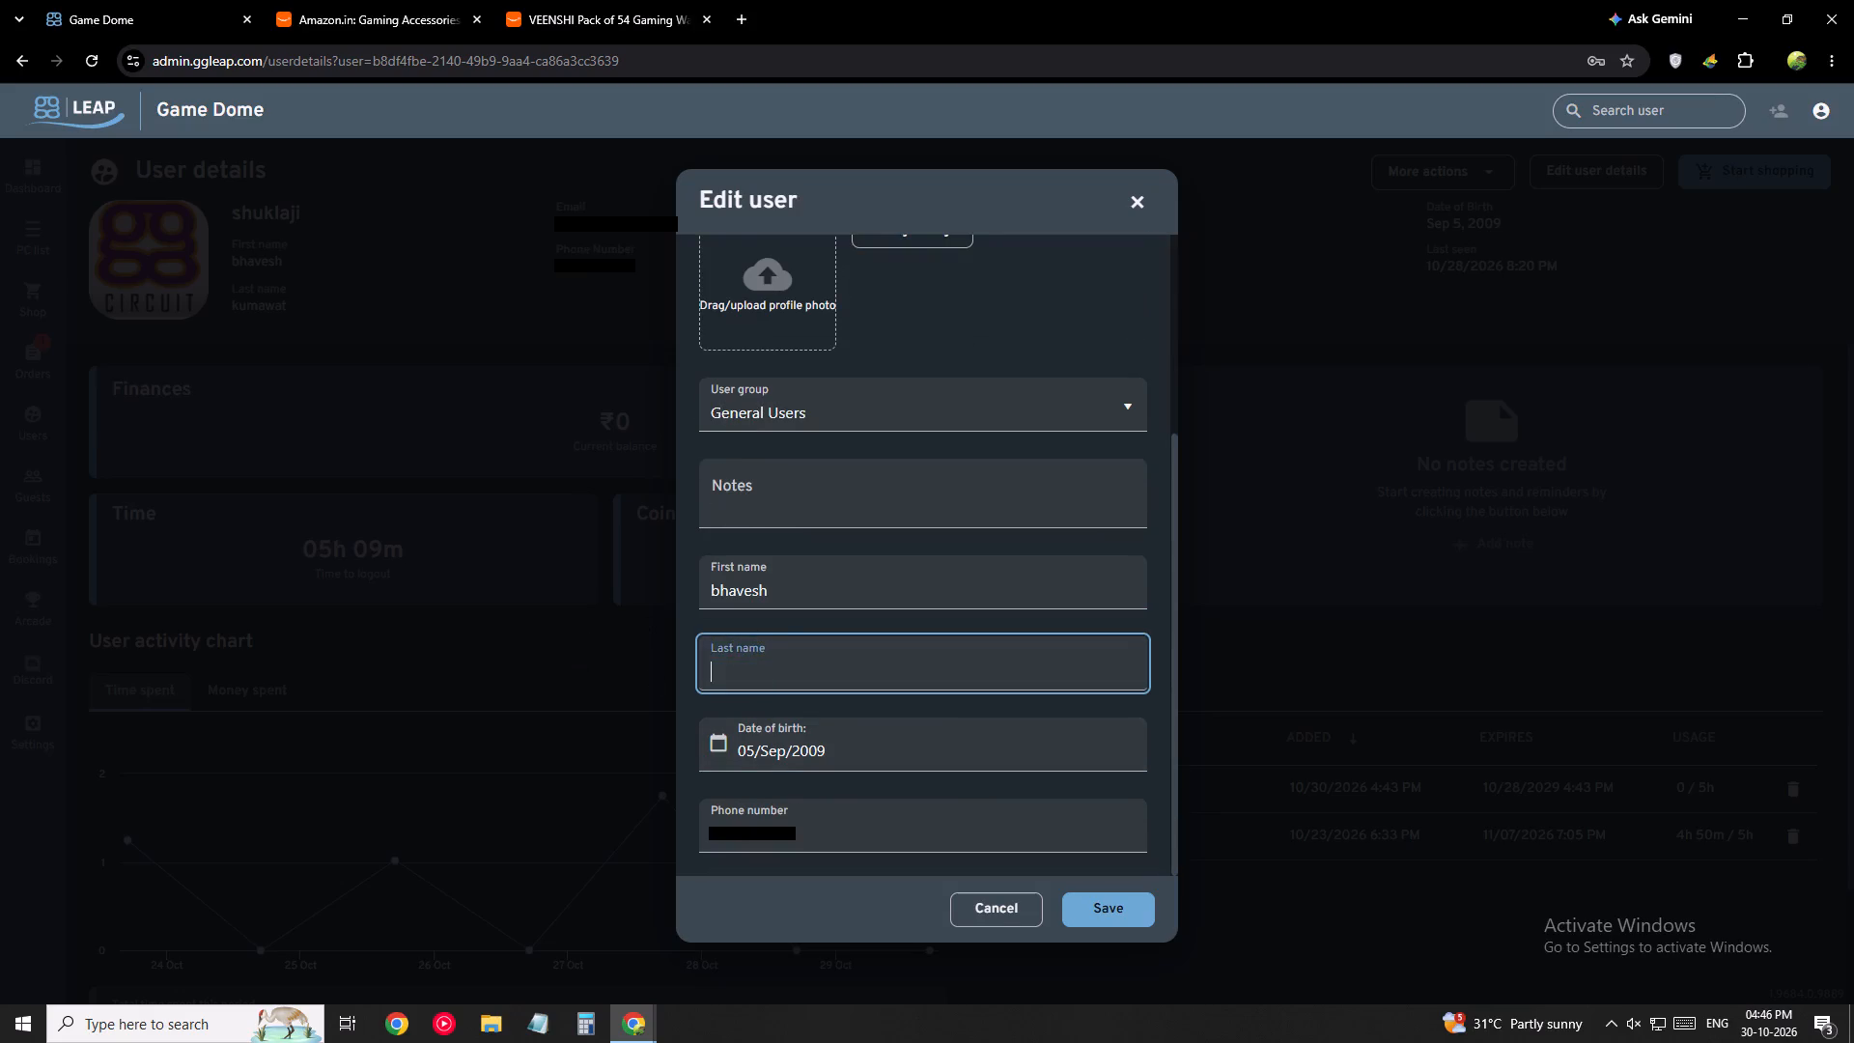
{"action": "left_click_drag", "start_coordinate": [794, 595], "coordinate": [549, 569]}
{"action": "key", "text": "BackSpace"}
{"action": "key", "text": "BackSpace"}
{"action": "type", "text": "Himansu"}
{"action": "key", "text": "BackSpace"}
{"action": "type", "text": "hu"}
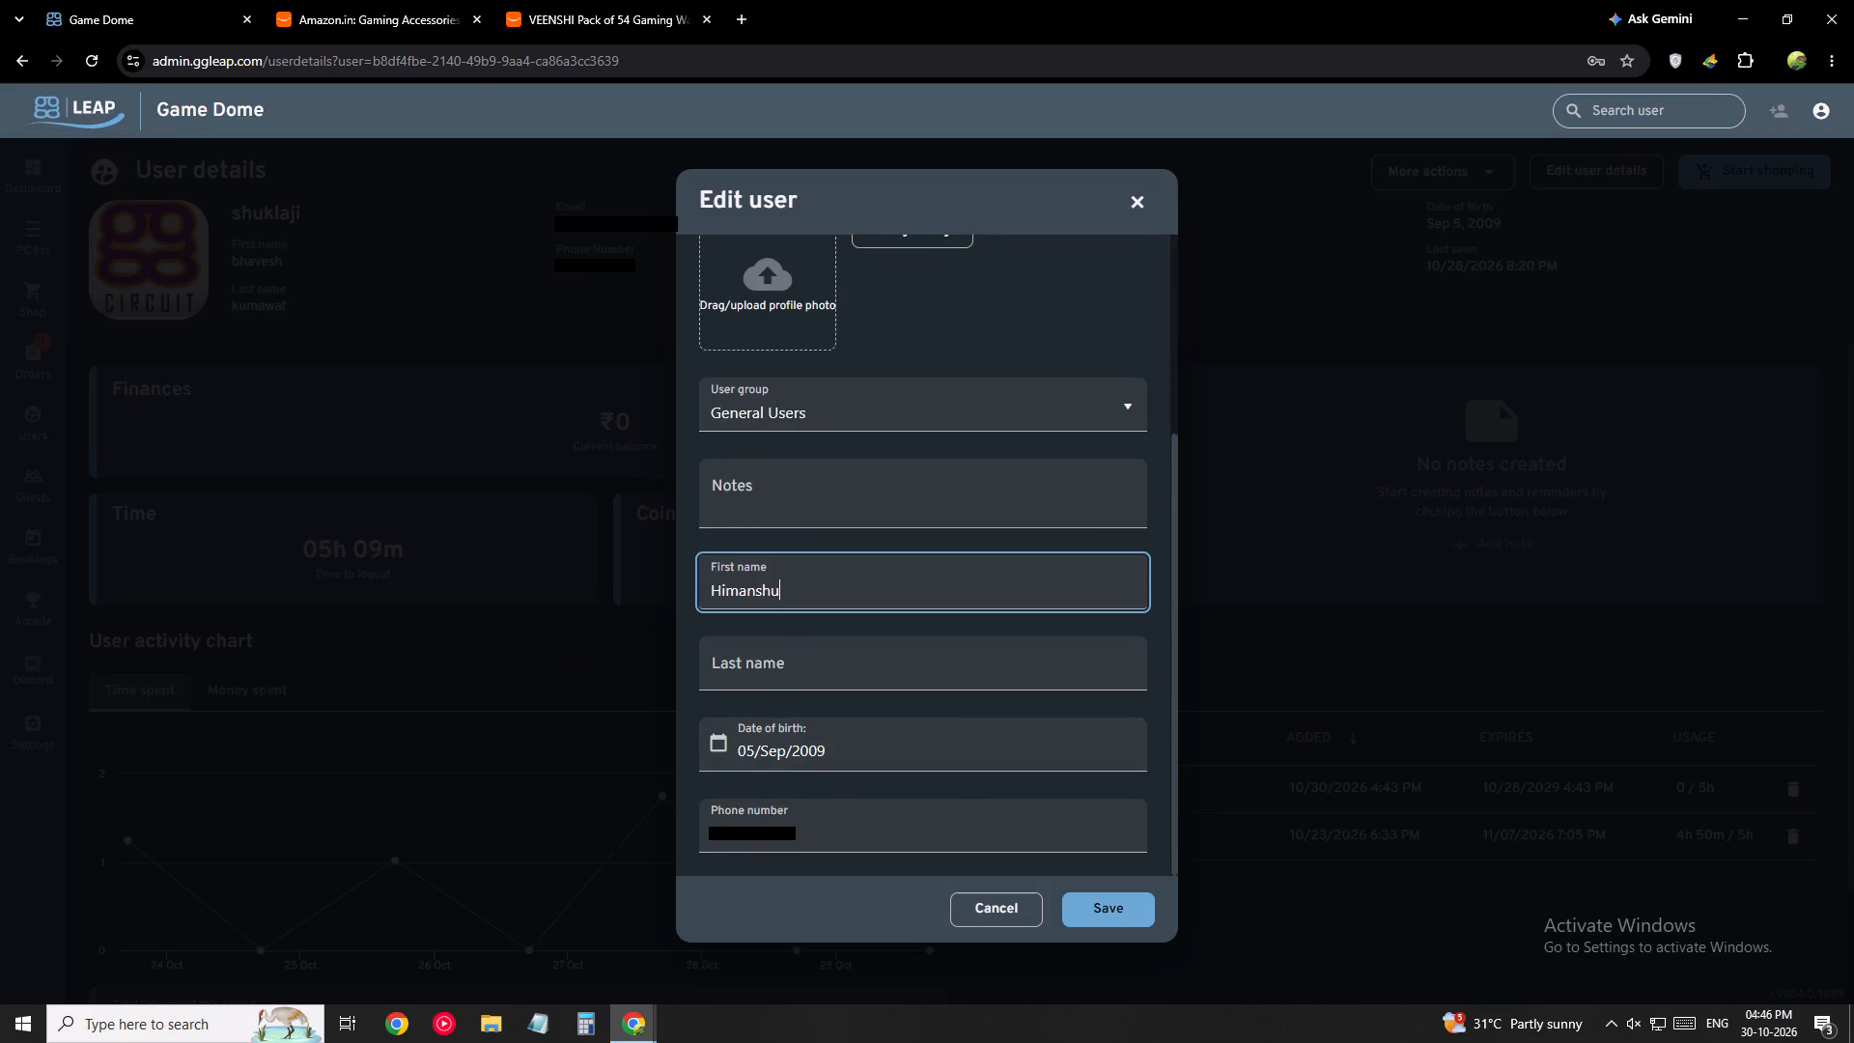
{"action": "left_click", "coordinate": [792, 660]}
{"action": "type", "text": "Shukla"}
Select the phone number and date of birth in shuklaji's user details for editing.
{"action": "left_click_drag", "start_coordinate": [893, 839], "coordinate": [481, 799]}
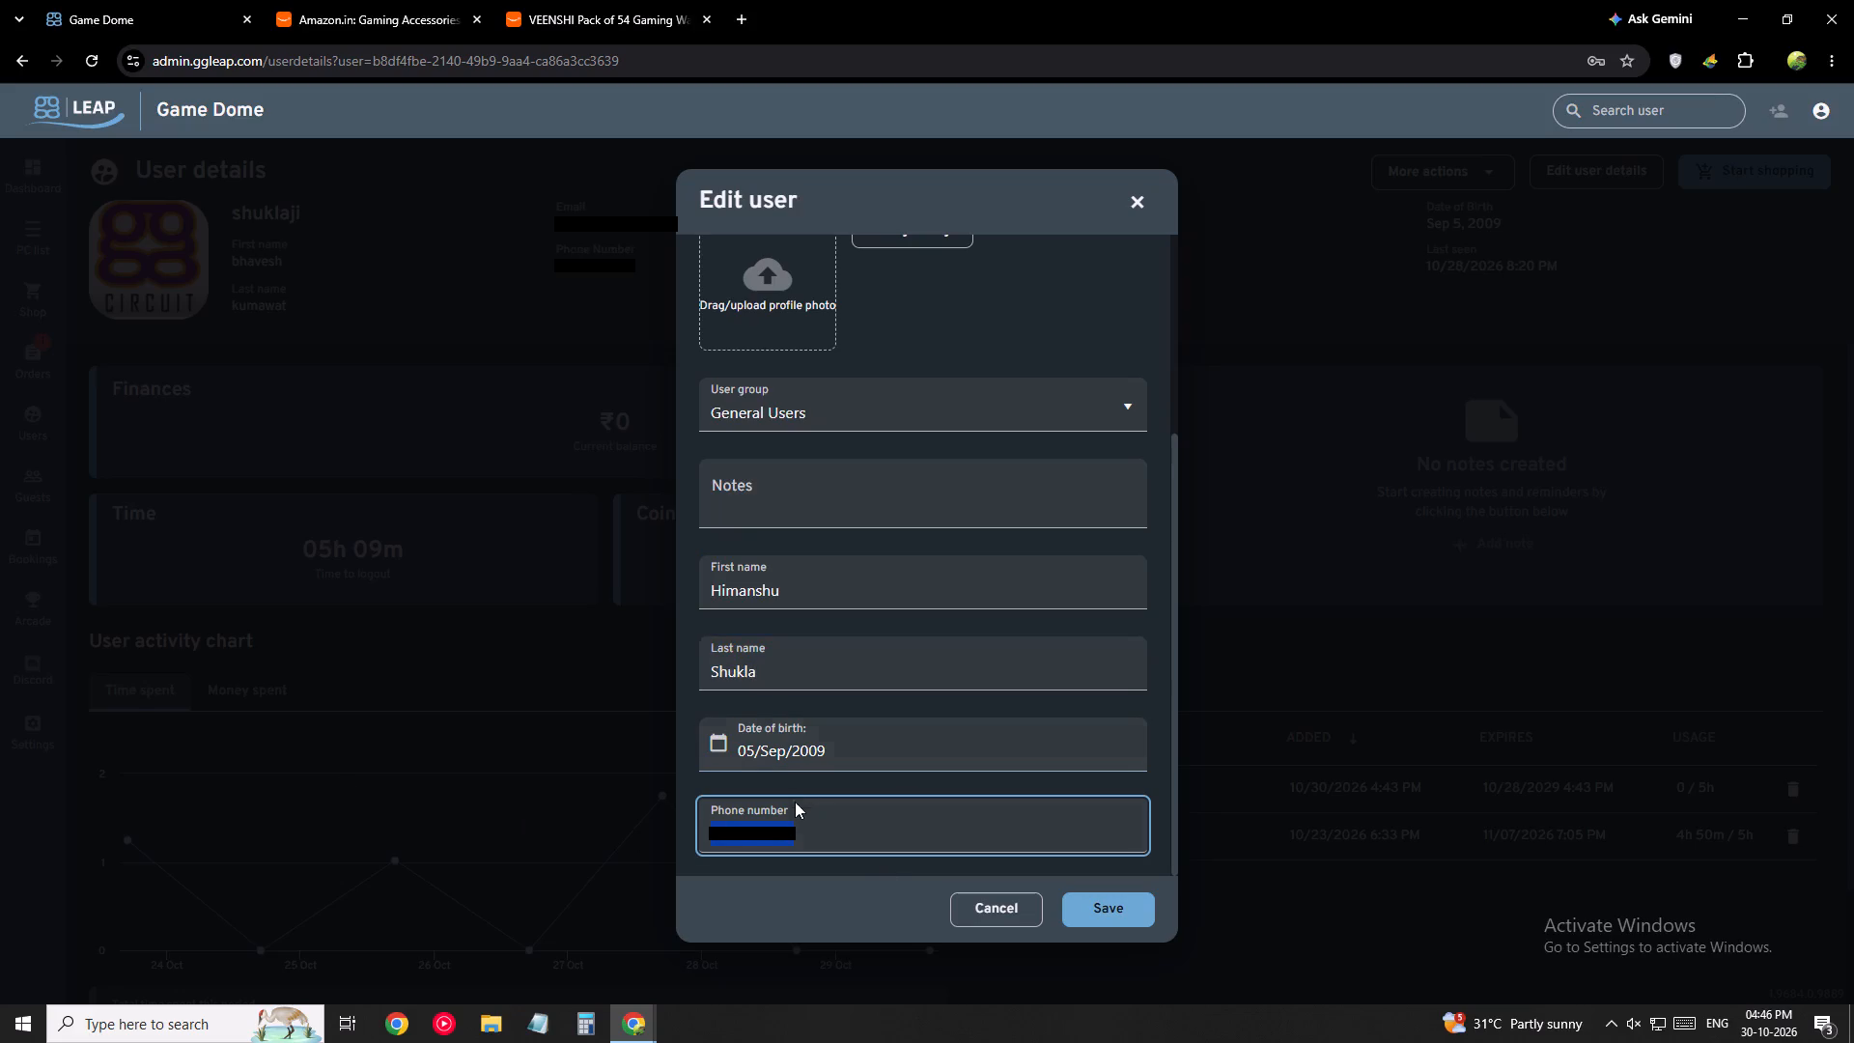
{"action": "left_click", "coordinate": [860, 749]}
{"action": "double_click", "coordinate": [751, 753]}
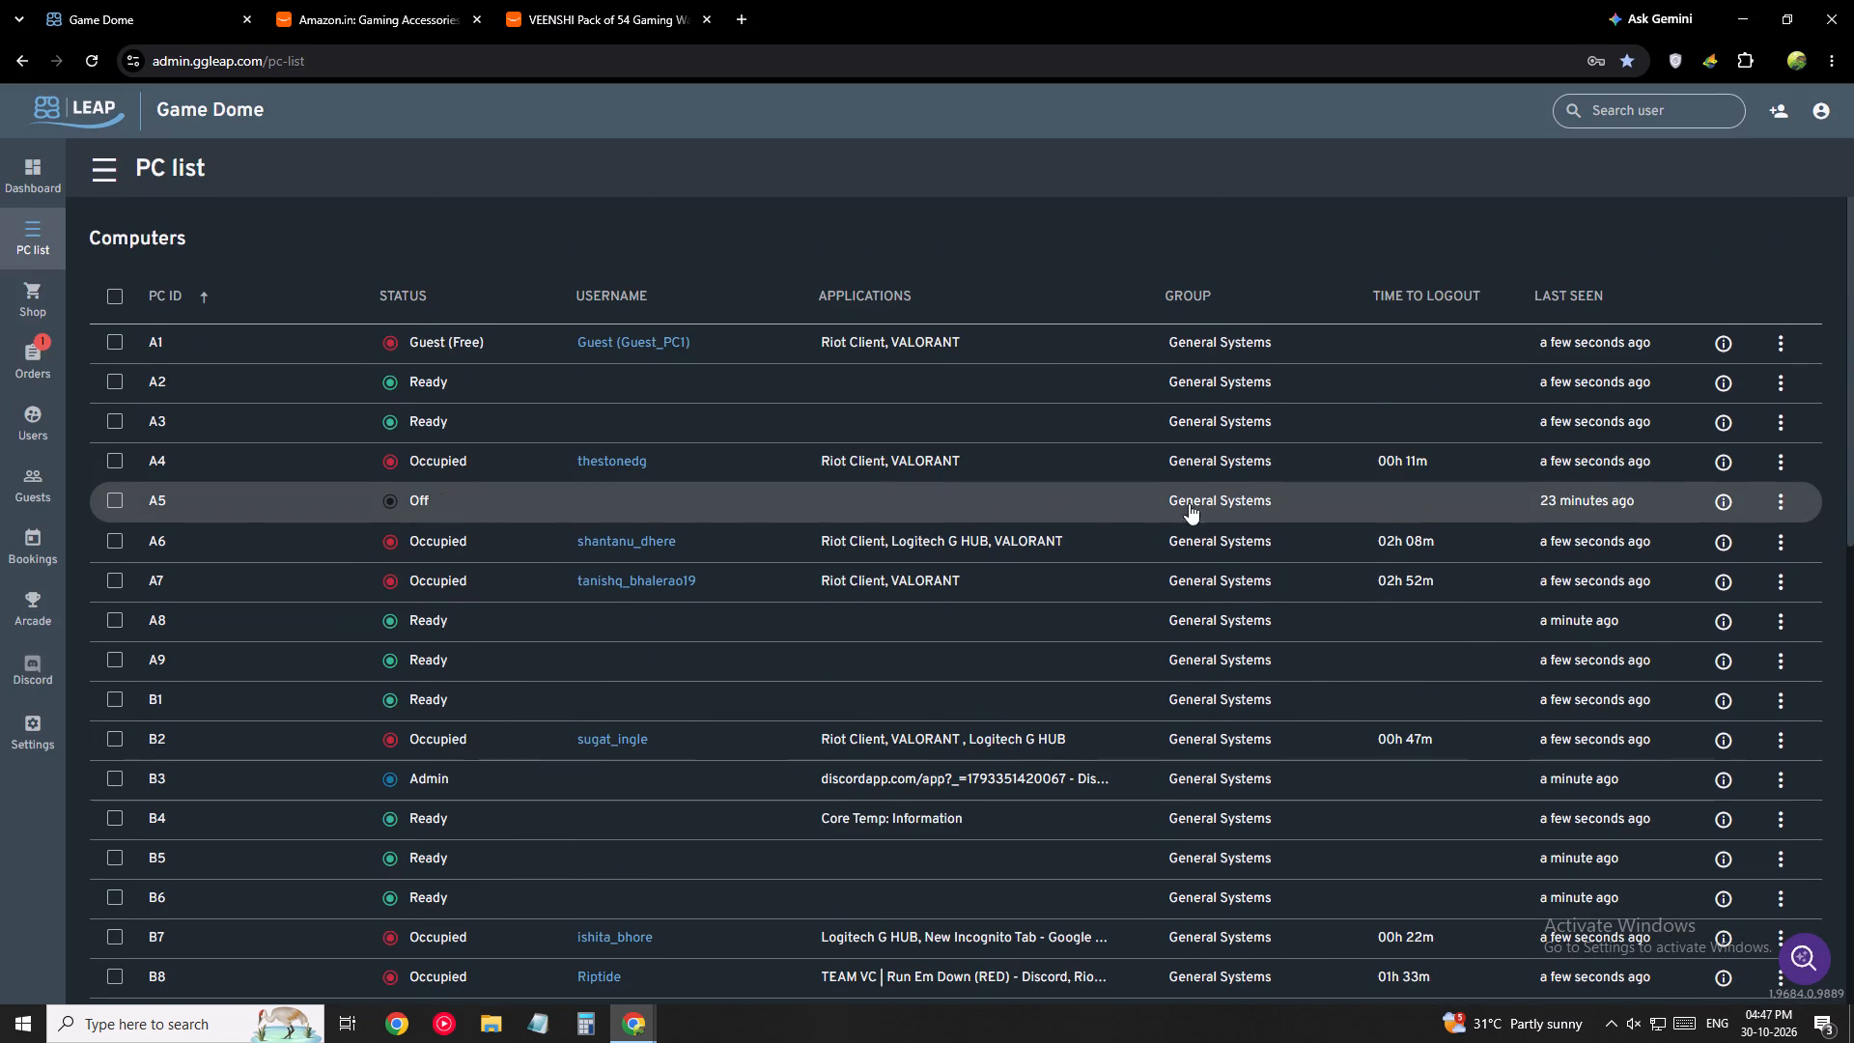
Look through the PC list to check the status, users and remaining time of the computers.
{"action": "scroll", "coordinate": [1218, 506], "scroll_direction": "down", "scroll_amount": 2}
{"action": "scroll", "coordinate": [660, 742], "scroll_direction": "down", "scroll_amount": 2}
{"action": "scroll", "coordinate": [660, 742], "scroll_direction": "up", "scroll_amount": 1}
{"action": "scroll", "coordinate": [660, 742], "scroll_direction": "down", "scroll_amount": 1}
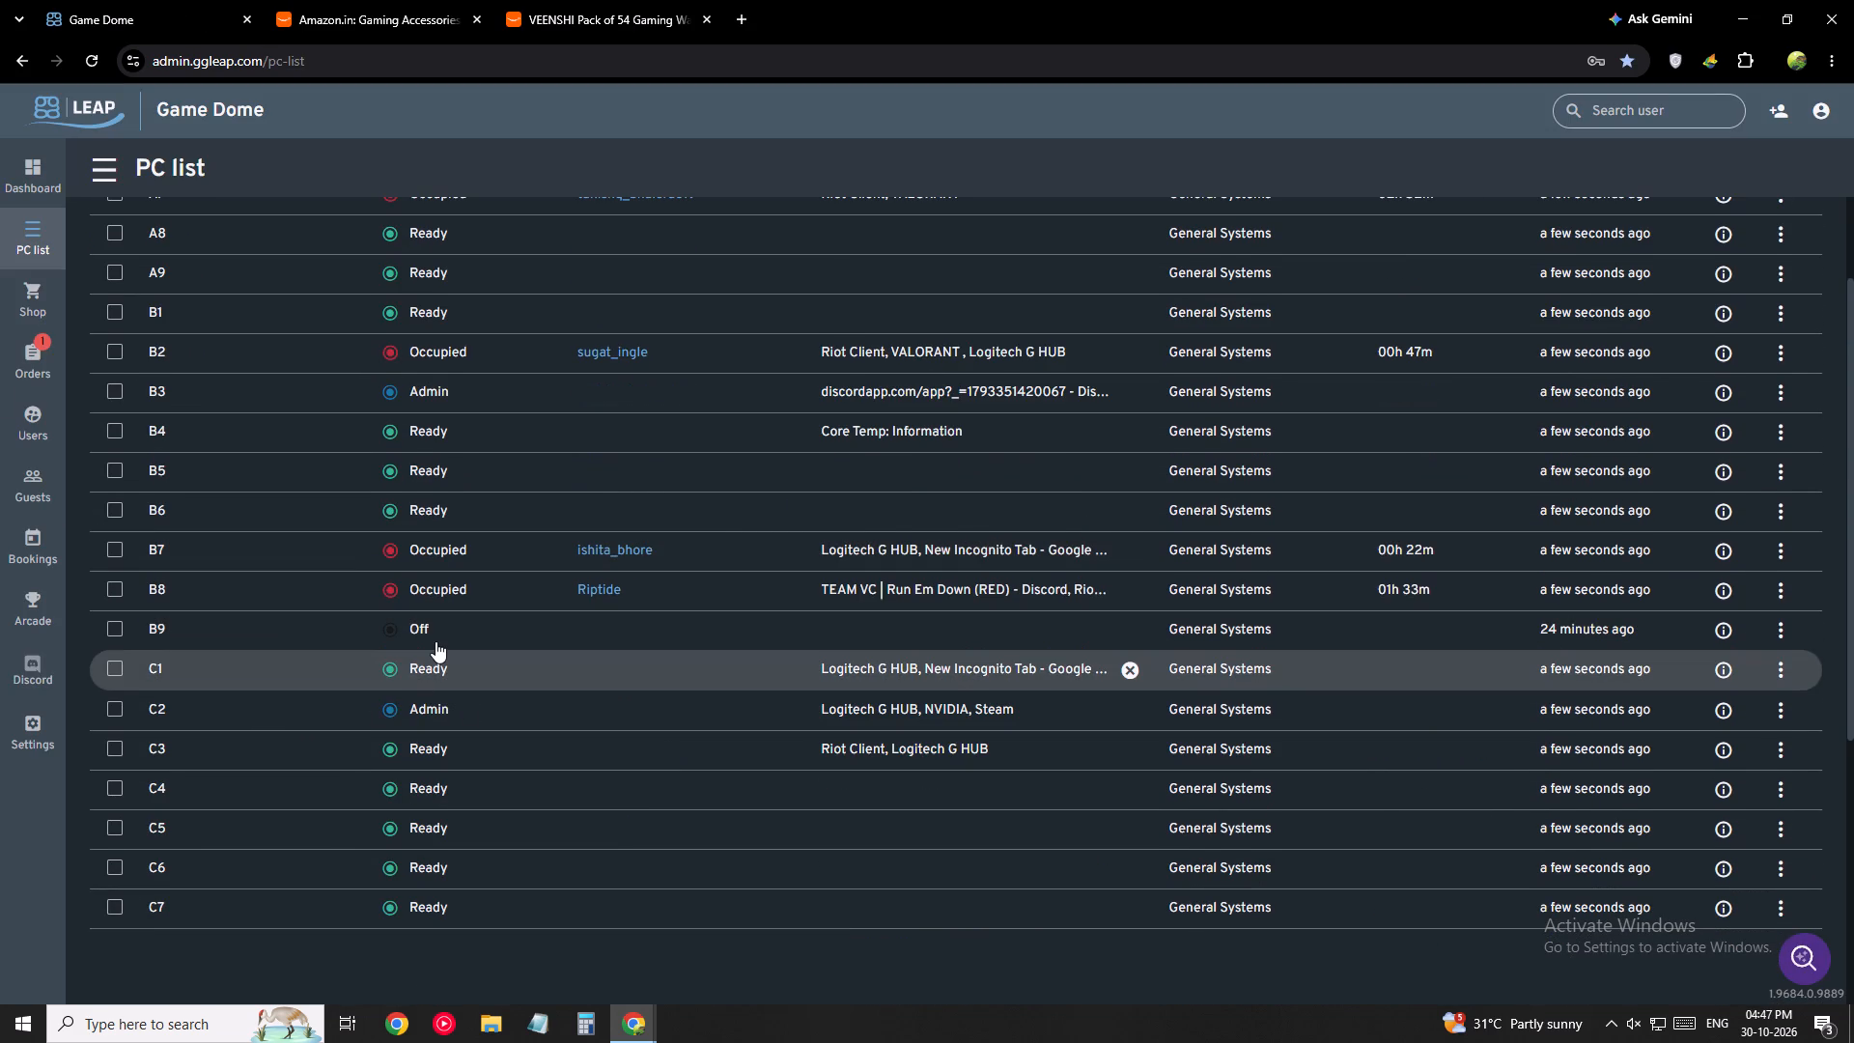
{"action": "scroll", "coordinate": [542, 511], "scroll_direction": "up", "scroll_amount": 6}
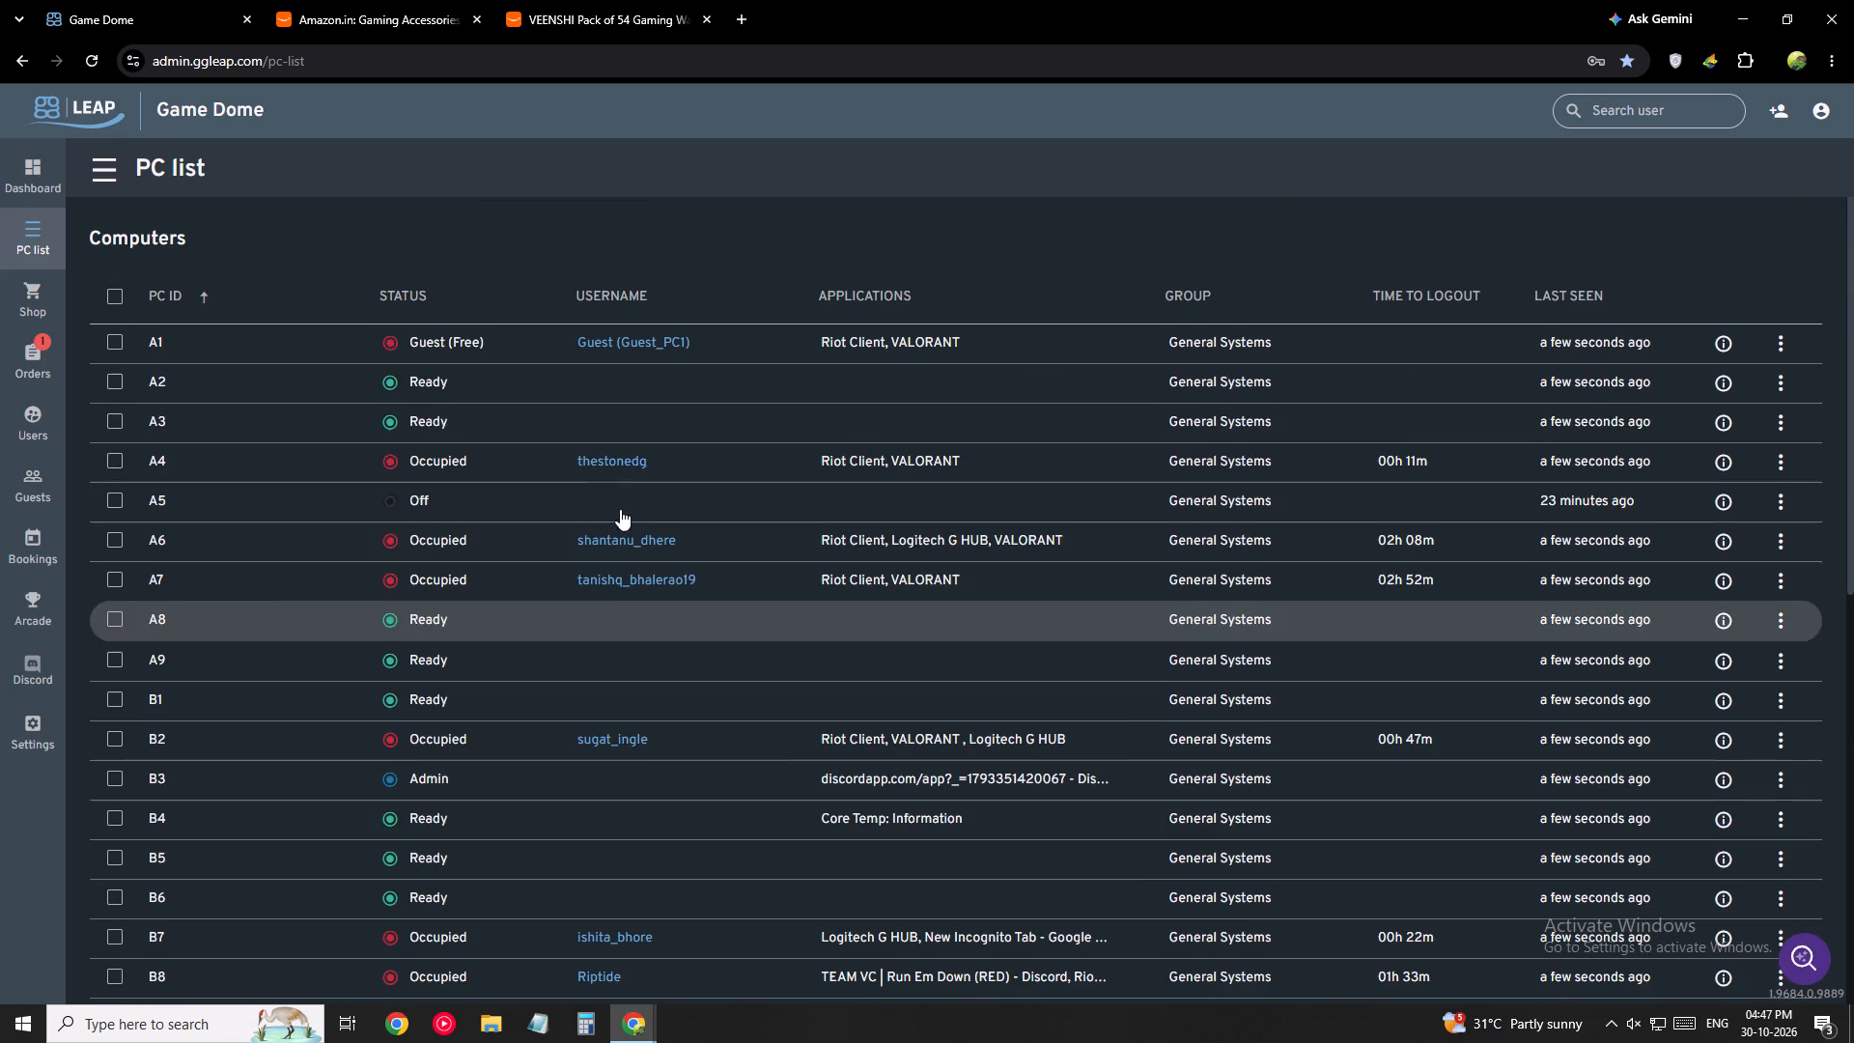
{"action": "scroll", "coordinate": [723, 737], "scroll_direction": "down", "scroll_amount": 2}
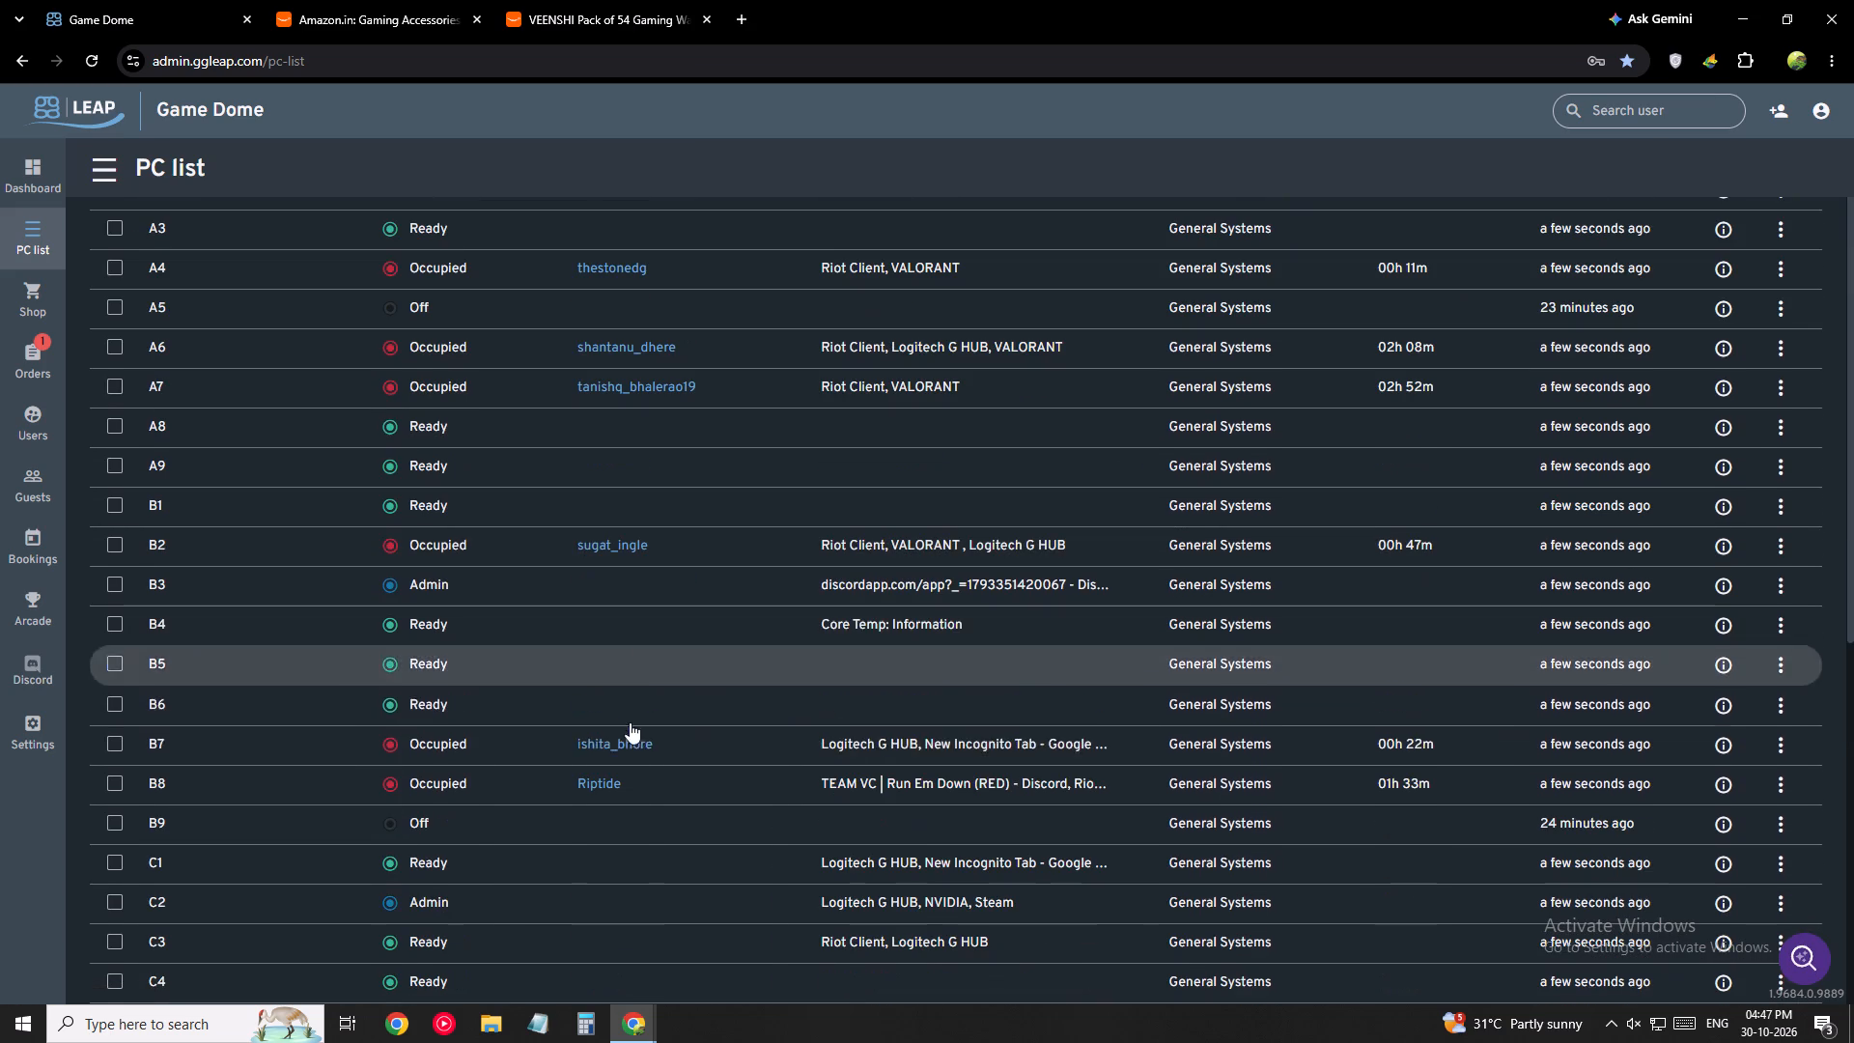
{"action": "scroll", "coordinate": [621, 750], "scroll_direction": "down", "scroll_amount": 2}
{"action": "scroll", "coordinate": [577, 534], "scroll_direction": "up", "scroll_amount": 4}
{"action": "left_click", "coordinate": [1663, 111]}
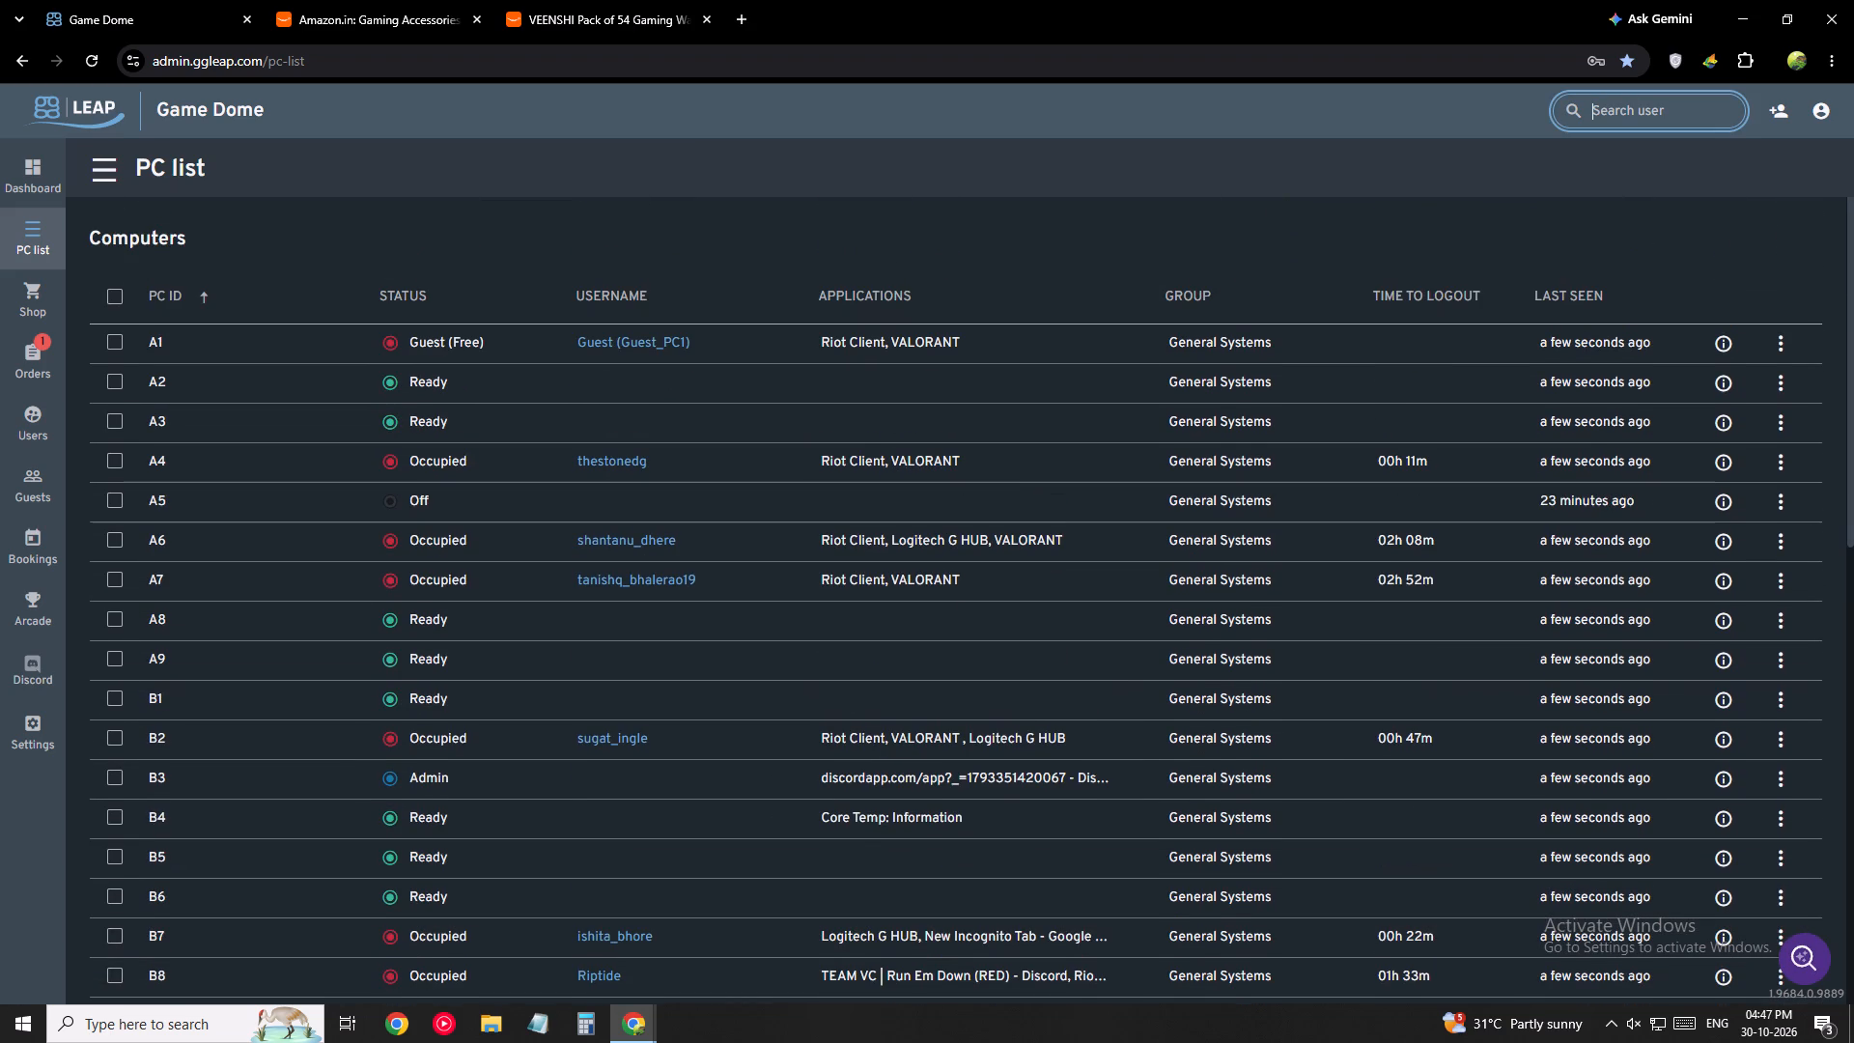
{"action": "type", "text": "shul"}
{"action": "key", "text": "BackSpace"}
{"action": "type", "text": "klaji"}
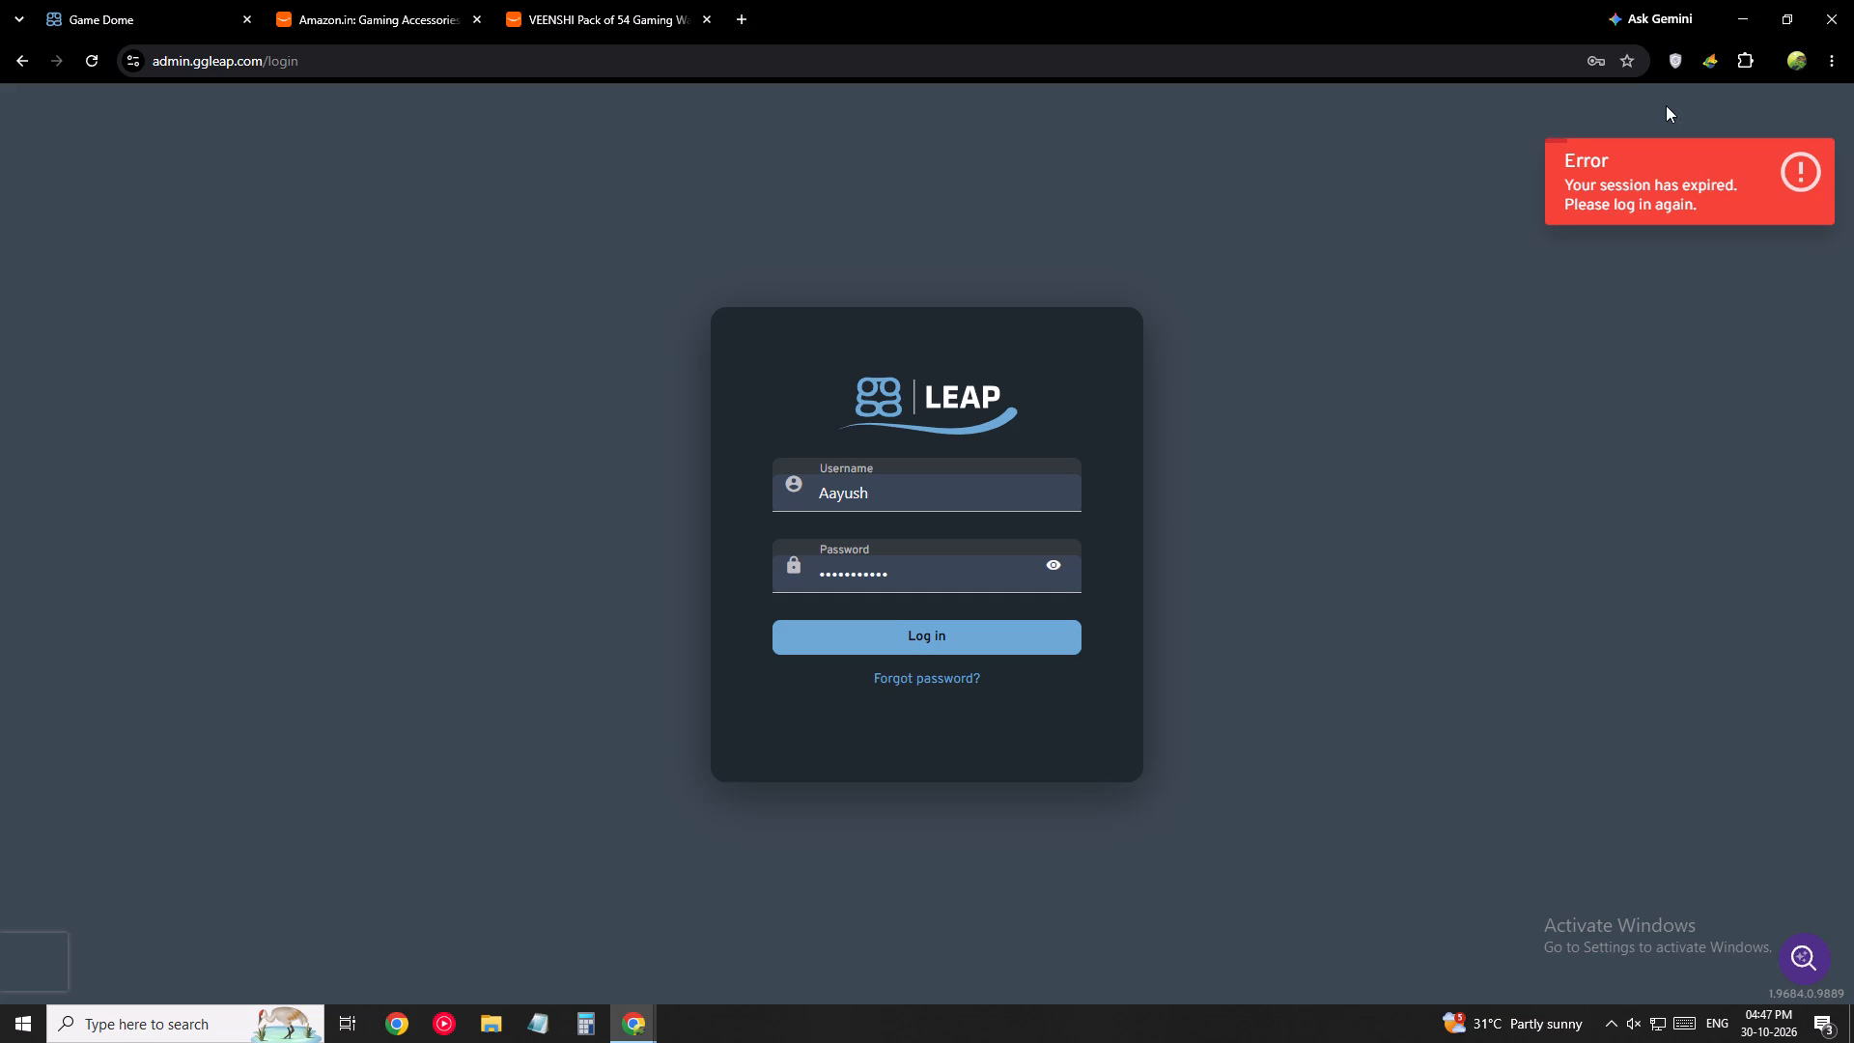
Log back in to the Game Dome admin with the saved credentials.
{"action": "left_click", "coordinate": [956, 644]}
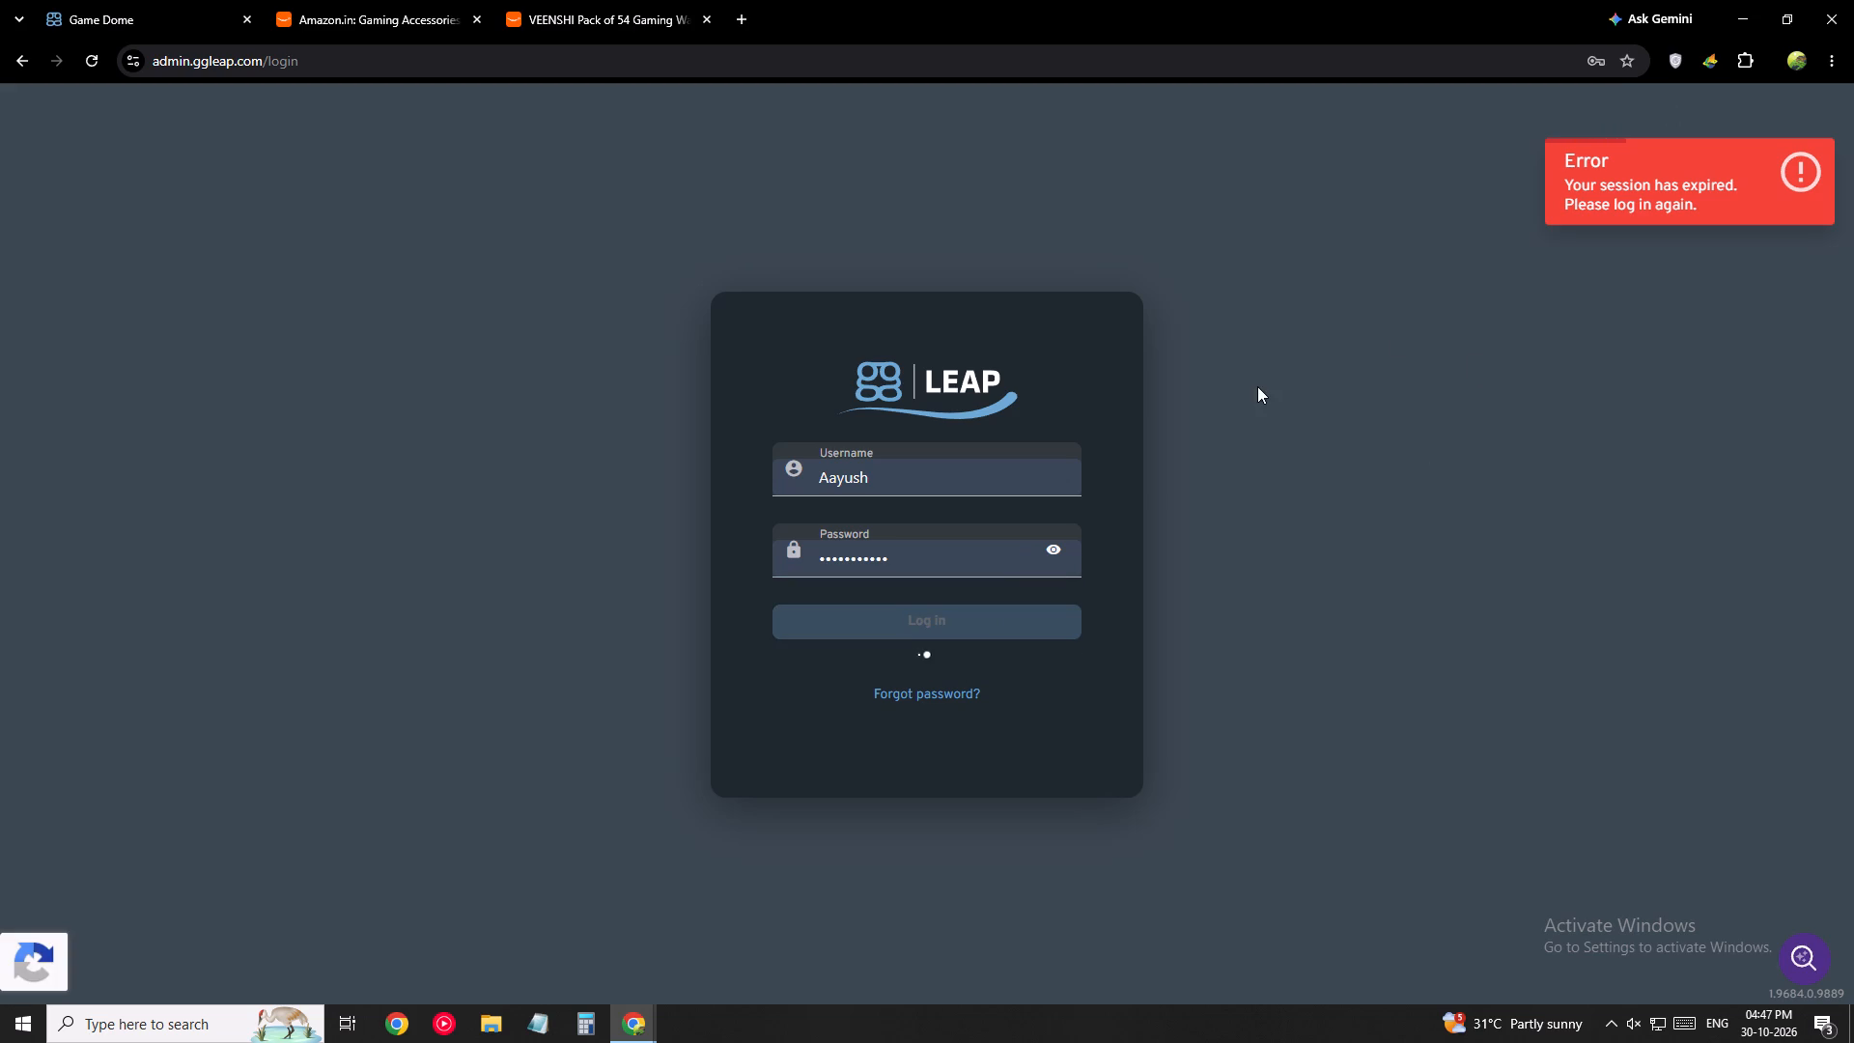
{"action": "left_click", "coordinate": [1683, 107]}
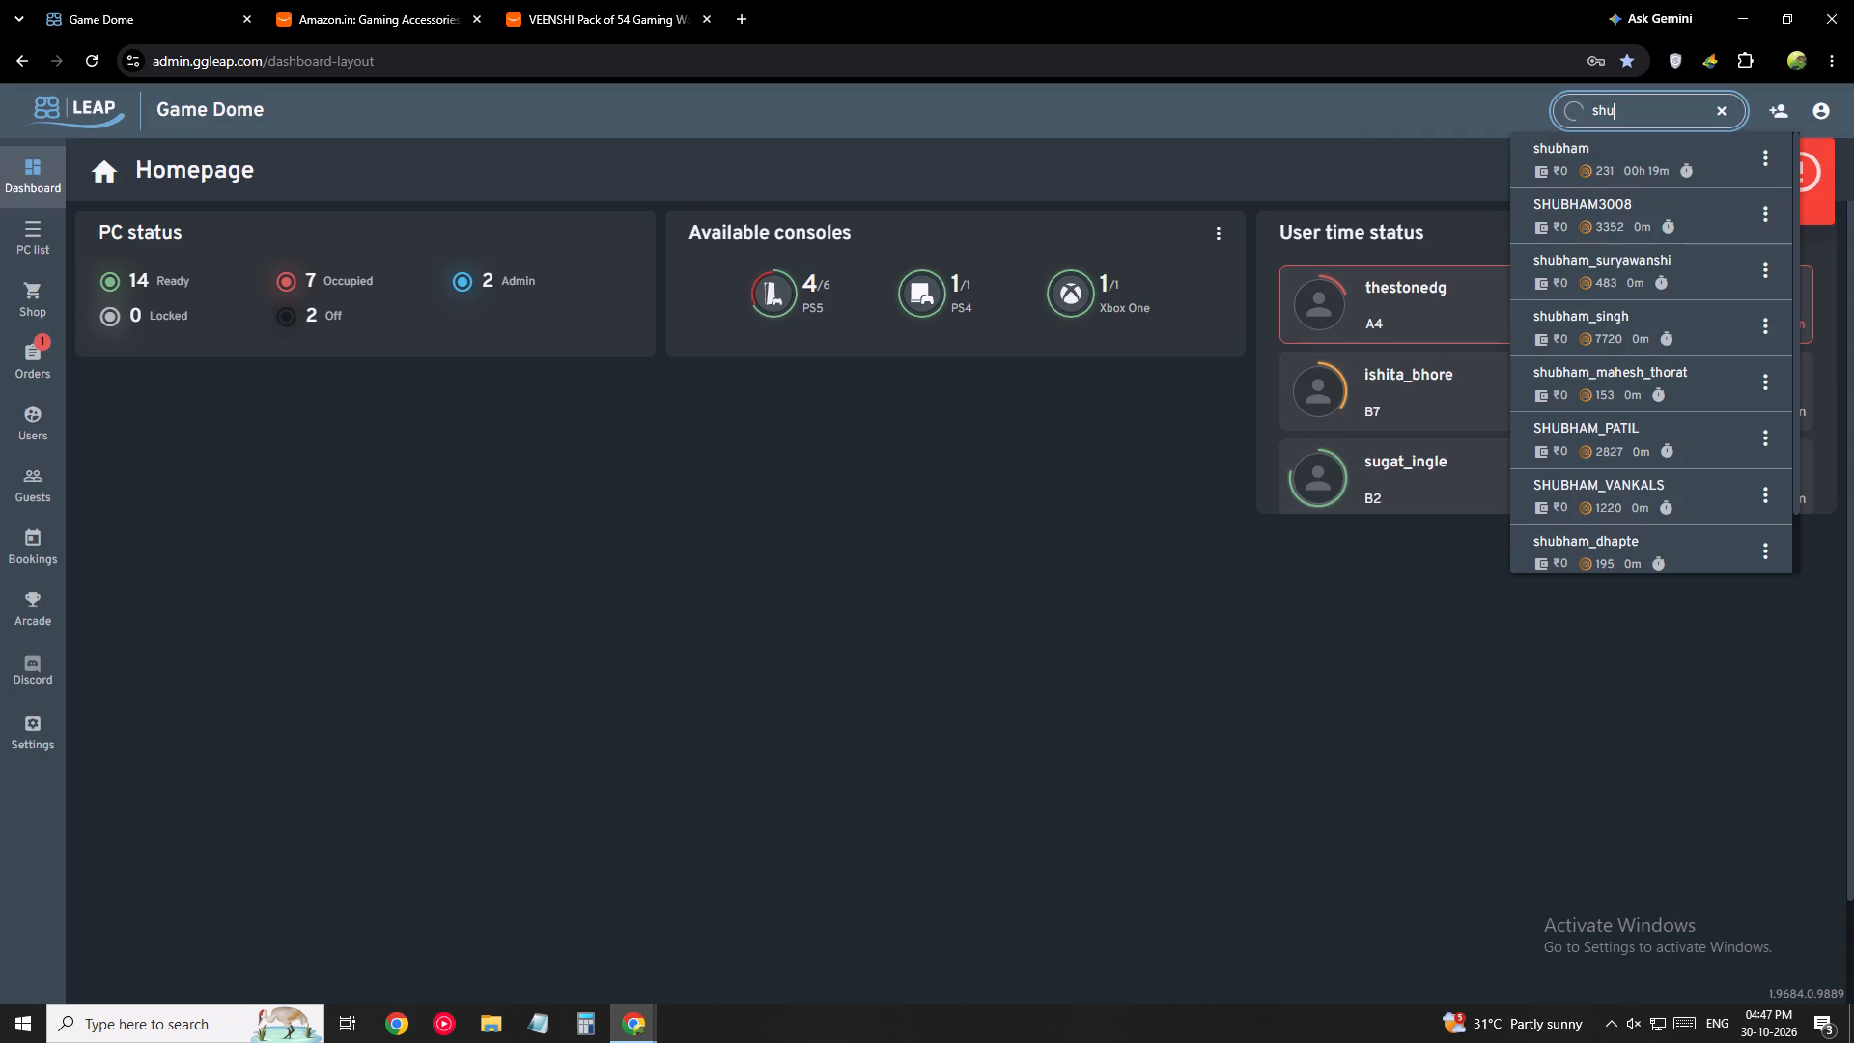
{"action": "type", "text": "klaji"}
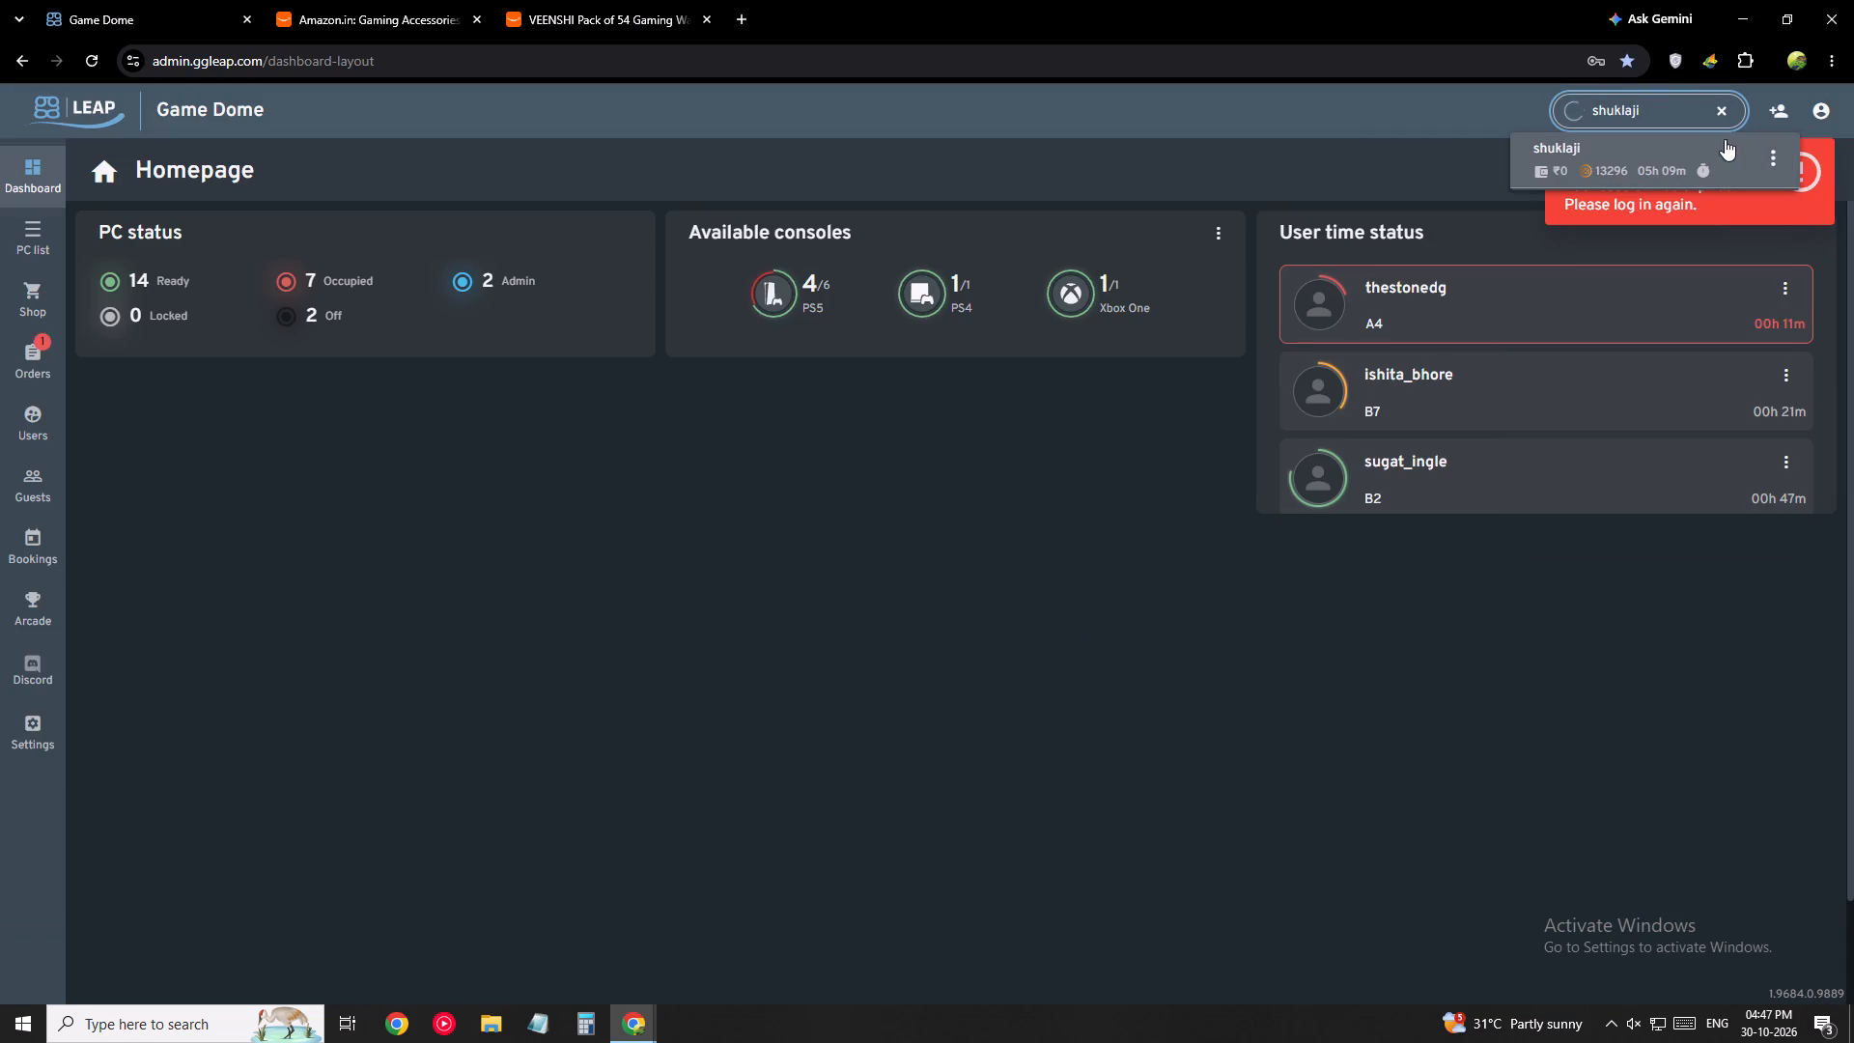
{"action": "left_click", "coordinate": [1768, 155]}
{"action": "left_click", "coordinate": [1806, 176]}
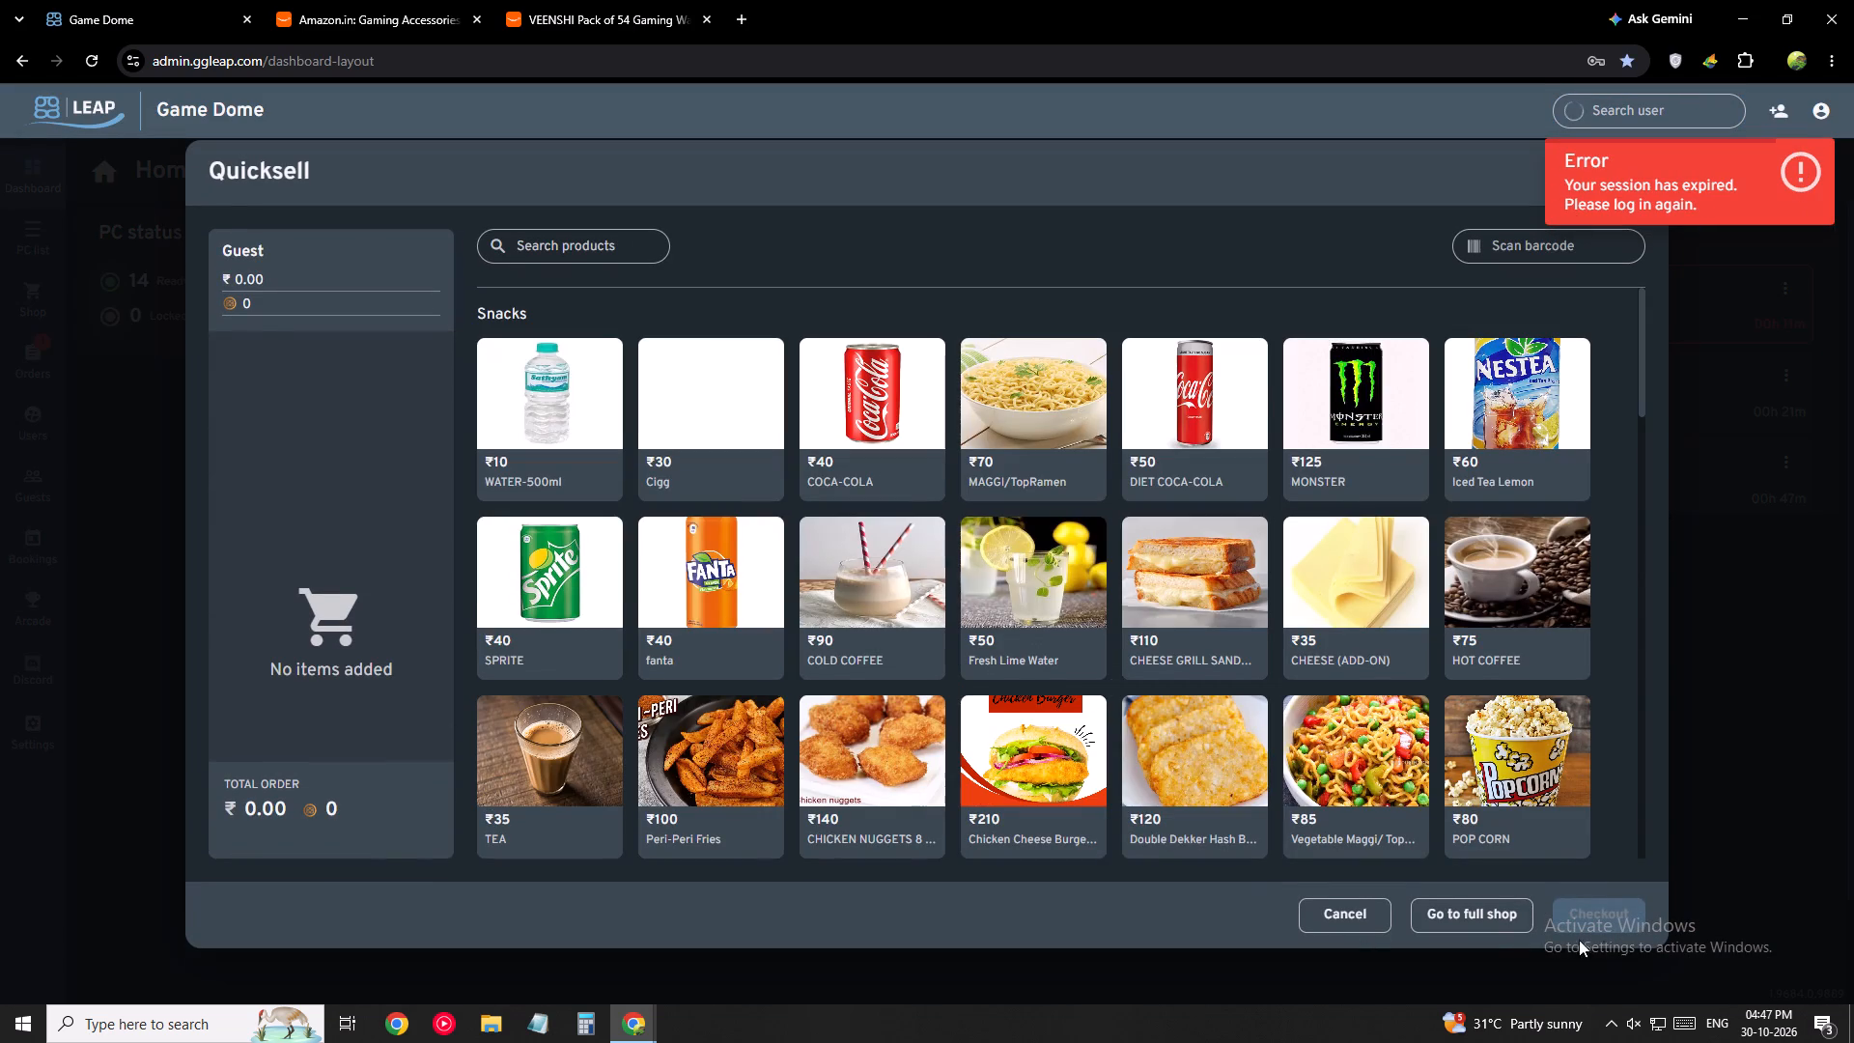
{"action": "left_click", "coordinate": [1476, 906]}
{"action": "left_click", "coordinate": [616, 296]}
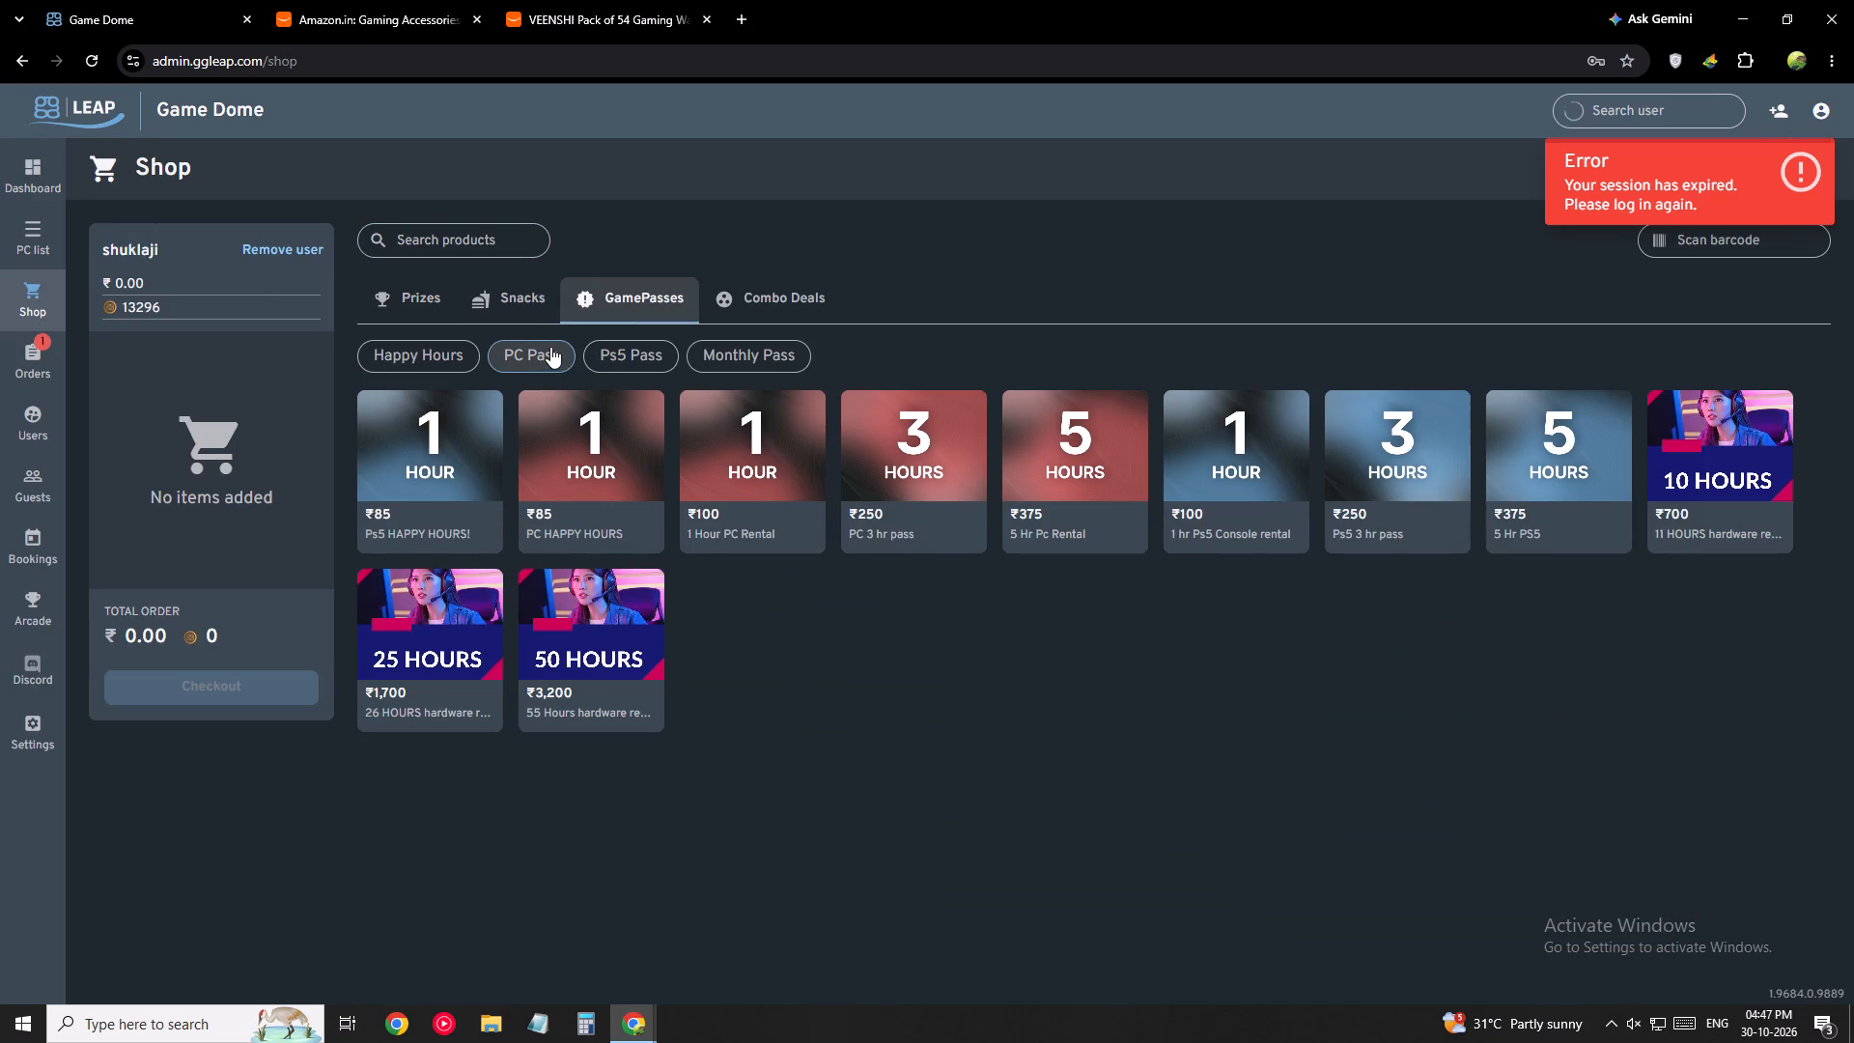
{"action": "left_click", "coordinate": [543, 311]}
{"action": "left_click", "coordinate": [630, 344]}
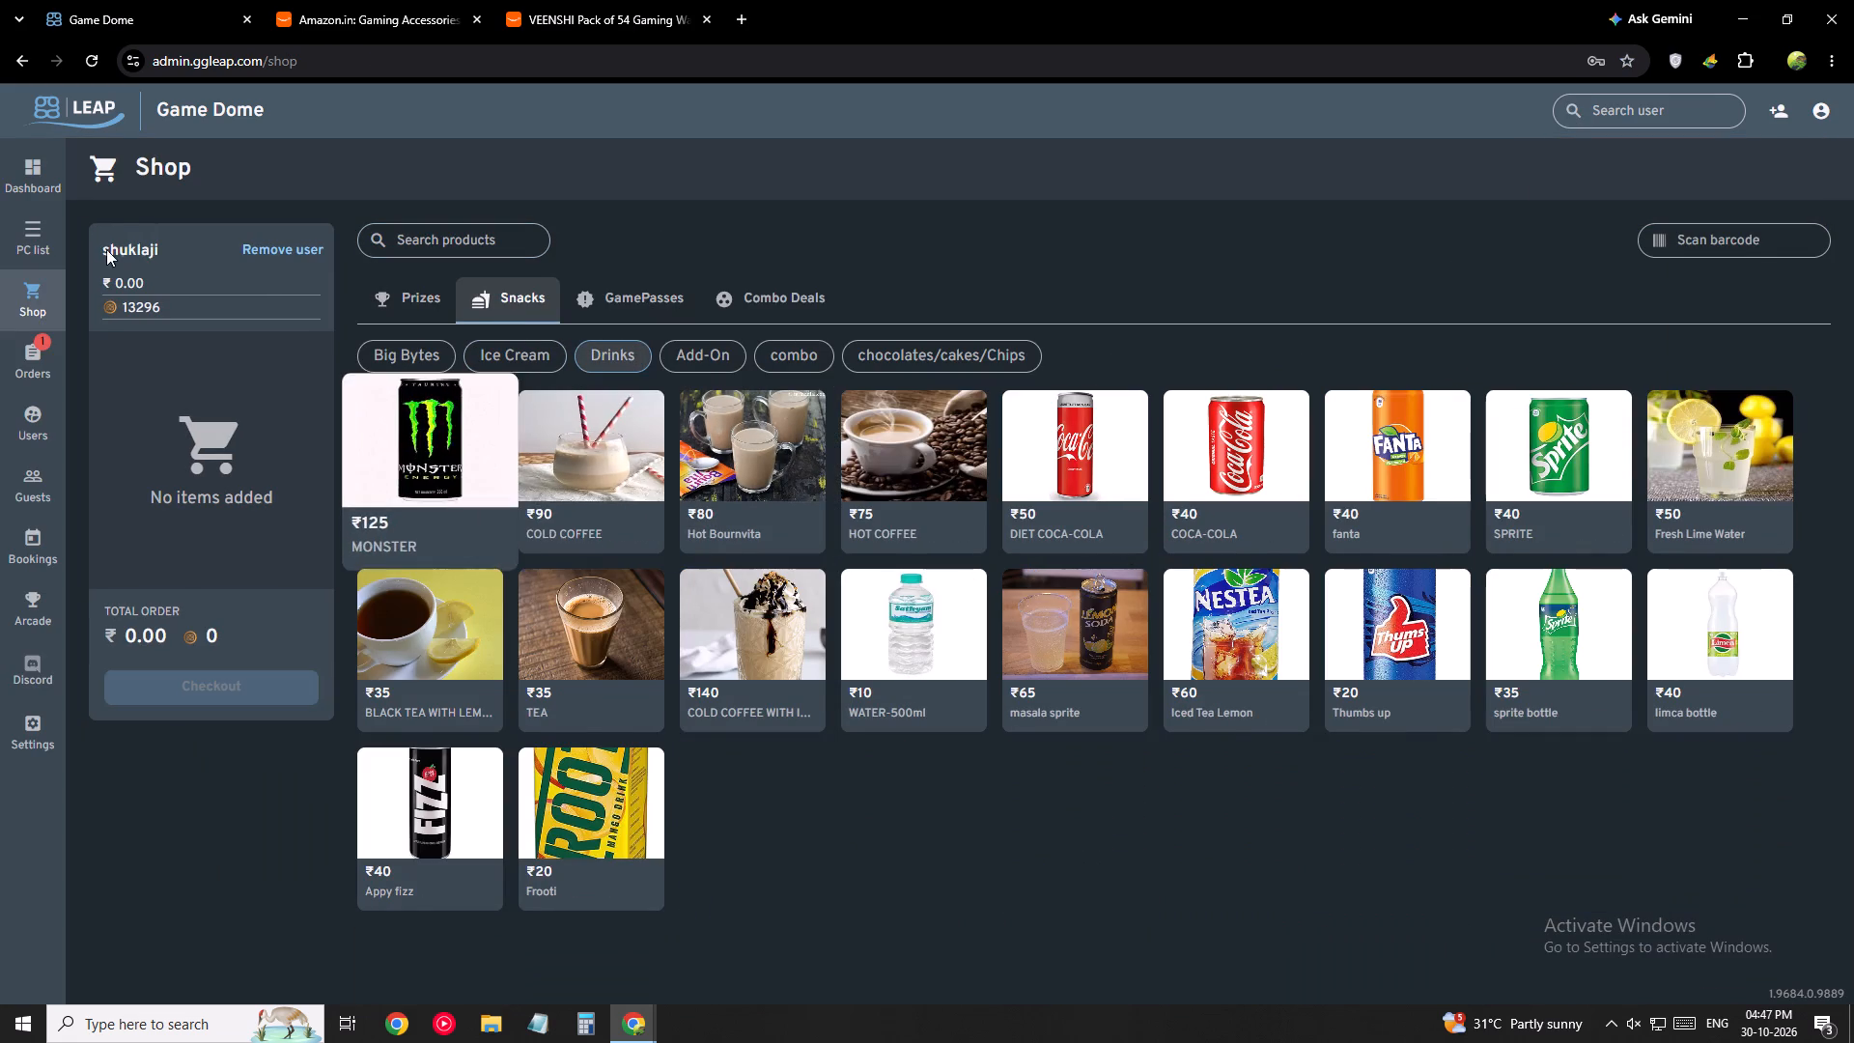
{"action": "left_click", "coordinate": [48, 223]}
{"action": "left_click", "coordinate": [1678, 114]}
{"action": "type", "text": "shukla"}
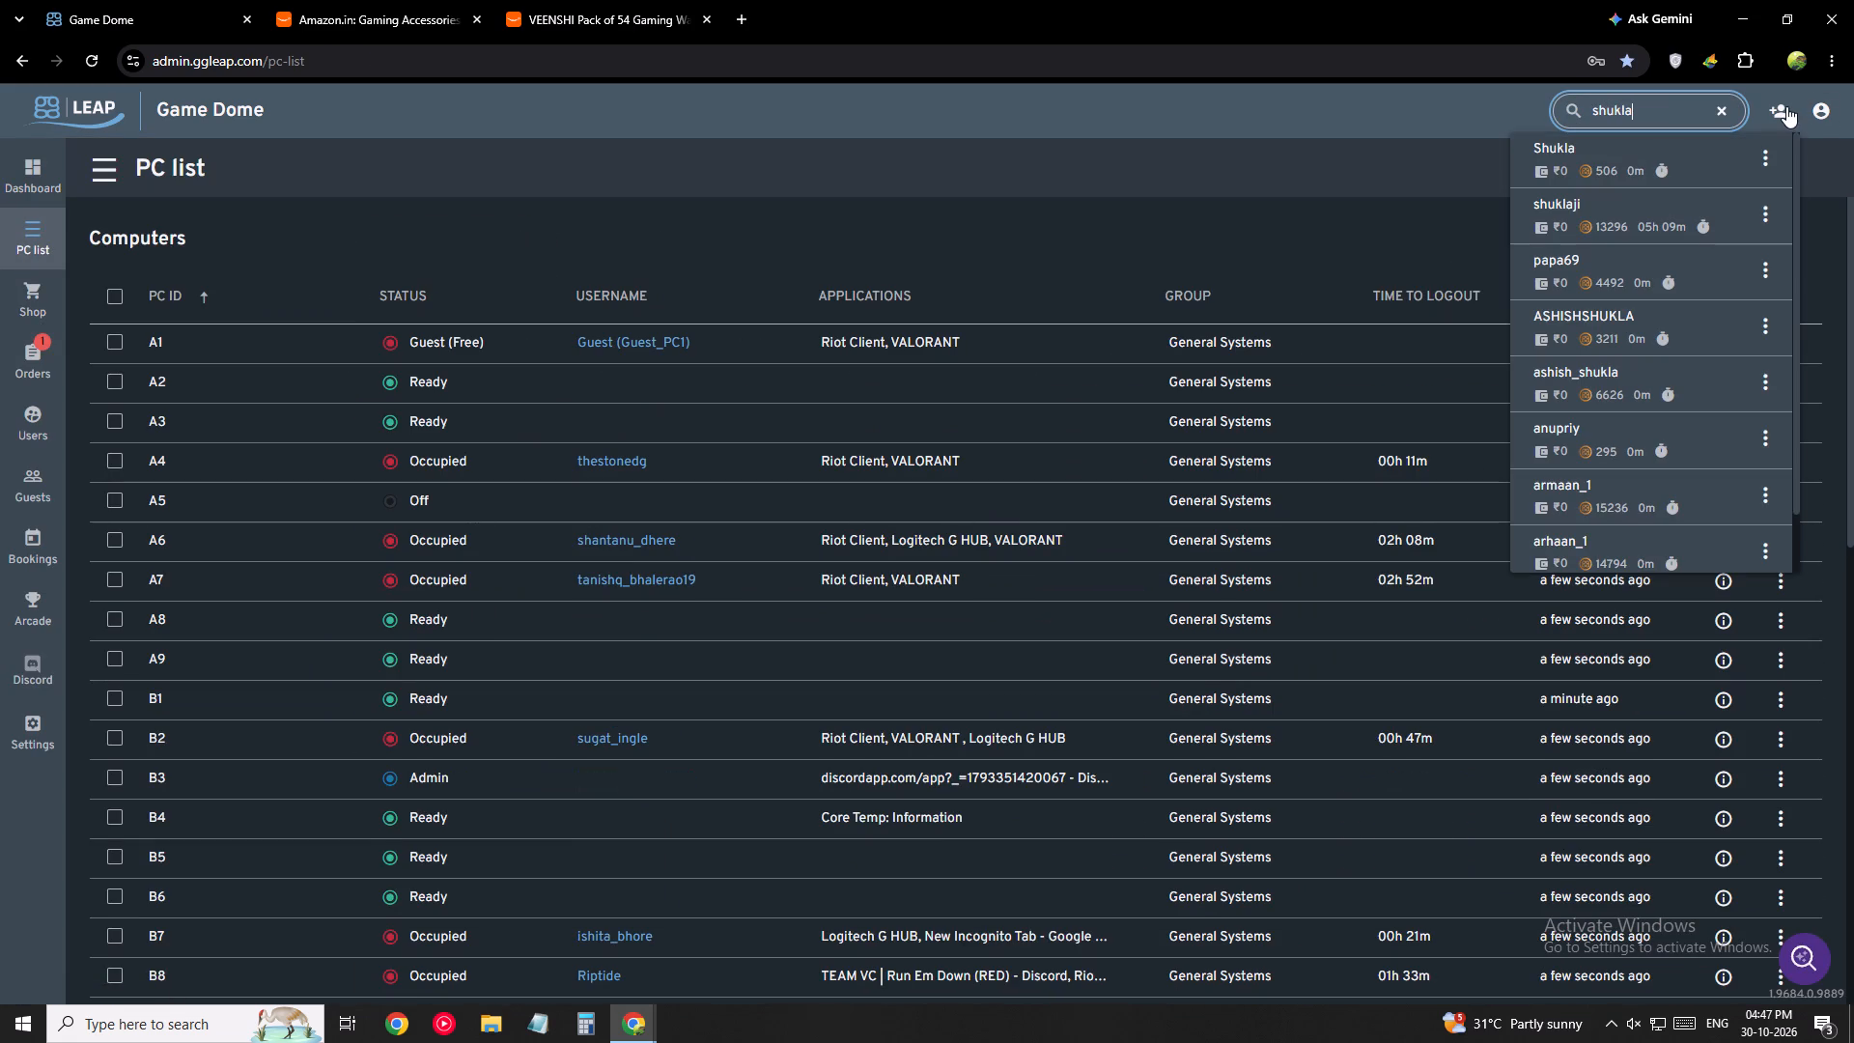
{"action": "left_click", "coordinate": [1774, 212]}
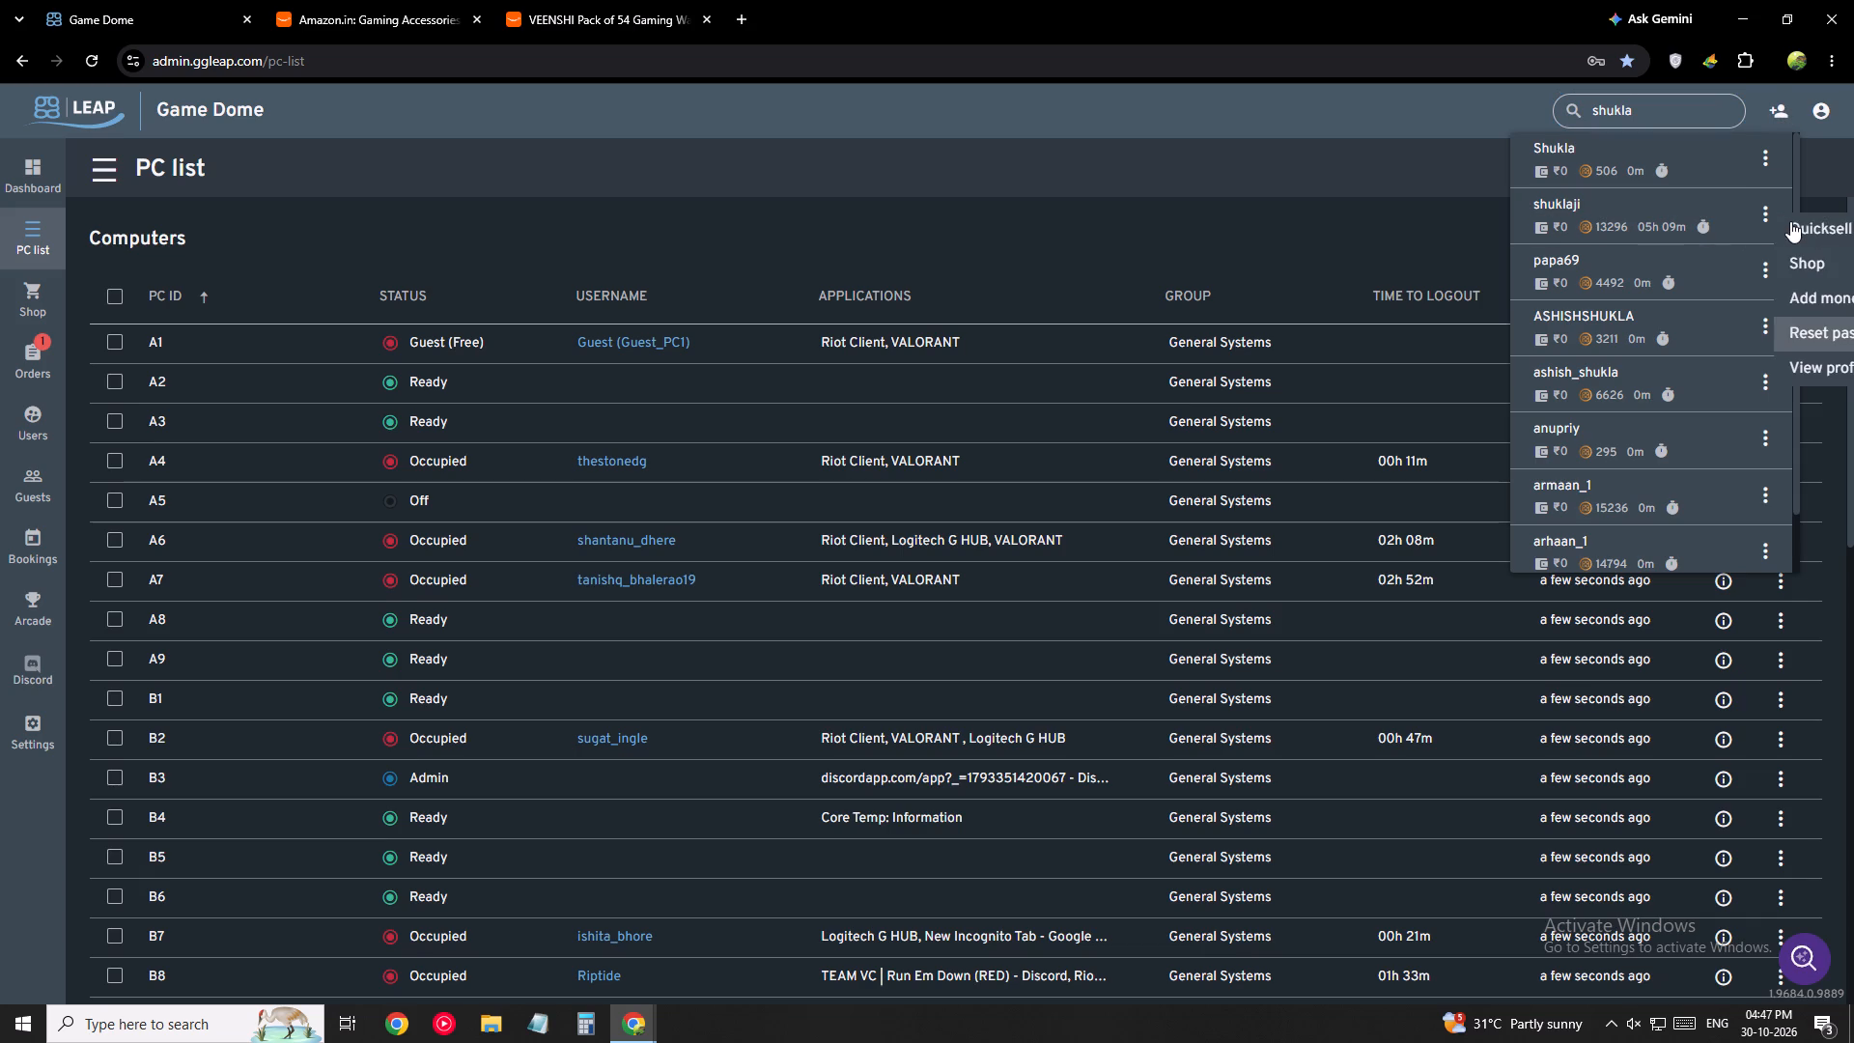
{"action": "left_click", "coordinate": [1790, 221]}
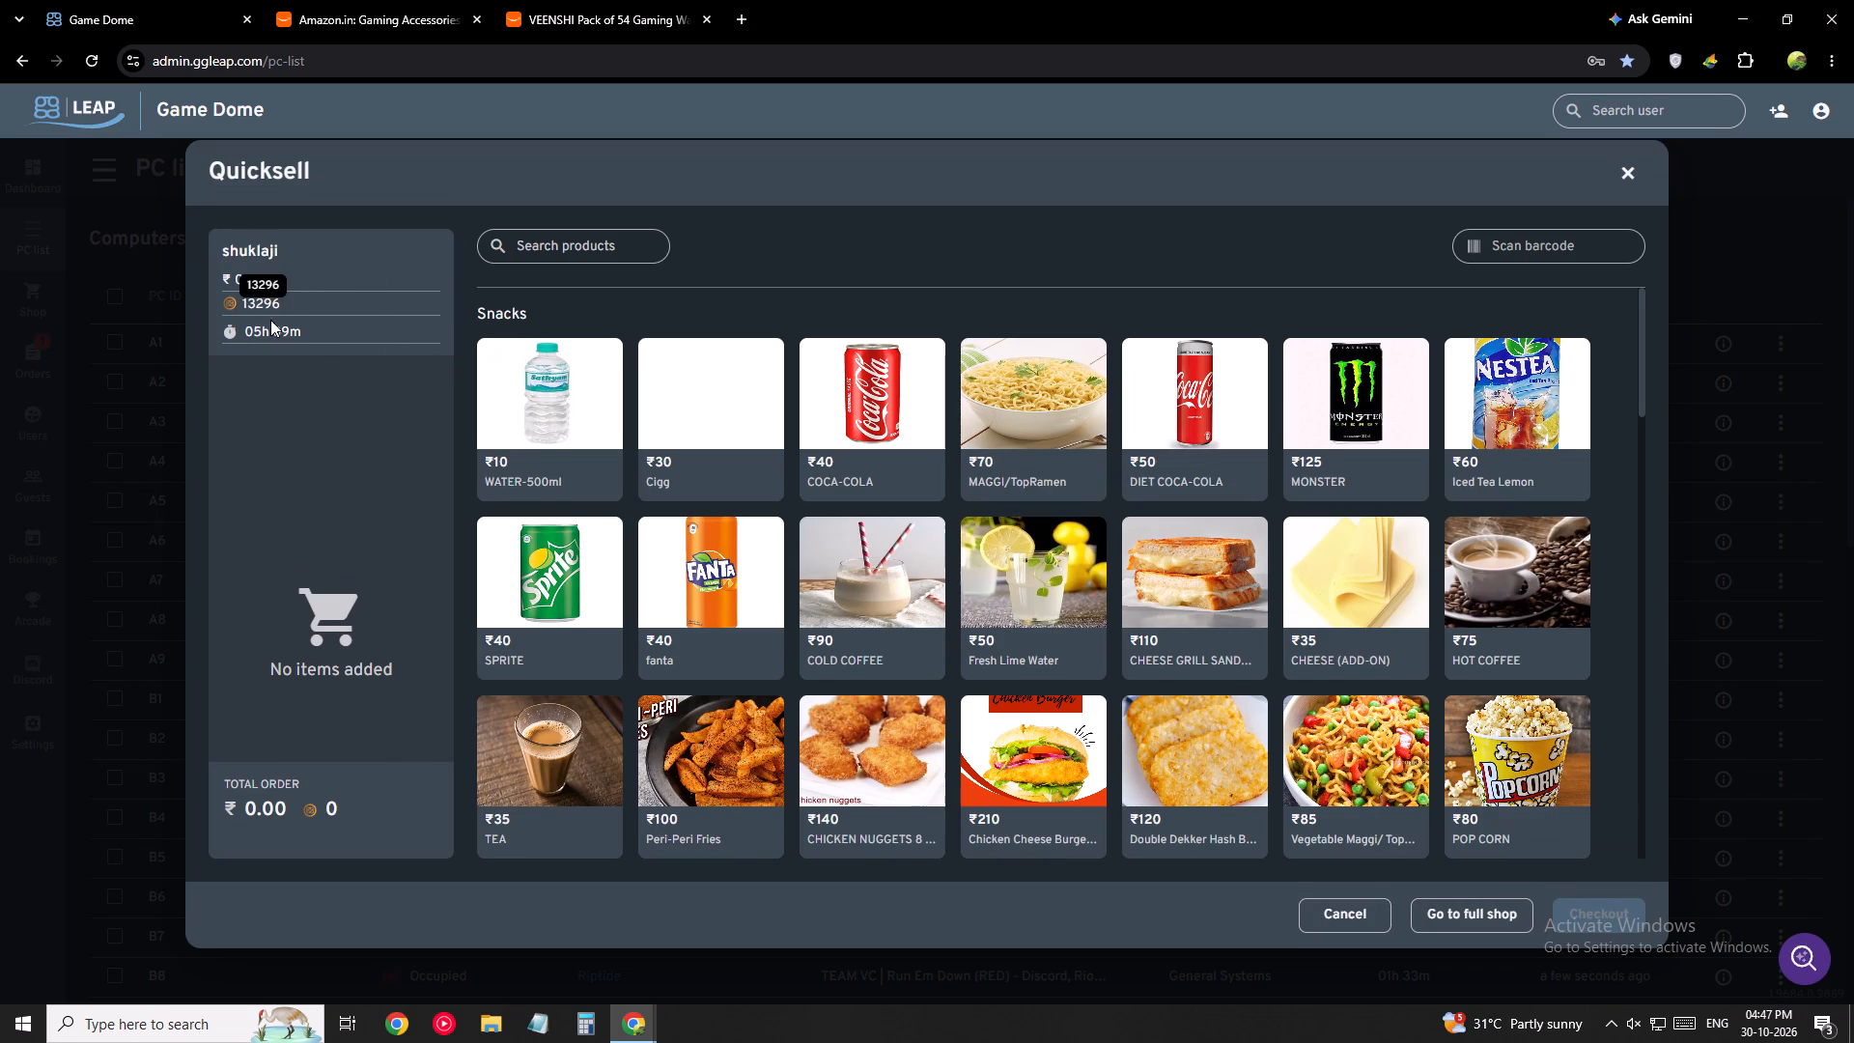
Pick Peri-Peri Fries and Tandoori Fries from the snacks for shuklaji's Quicksell order.
{"action": "left_click_drag", "start_coordinate": [294, 304], "coordinate": [229, 312]}
{"action": "scroll", "coordinate": [1198, 650], "scroll_direction": "down", "scroll_amount": 4}
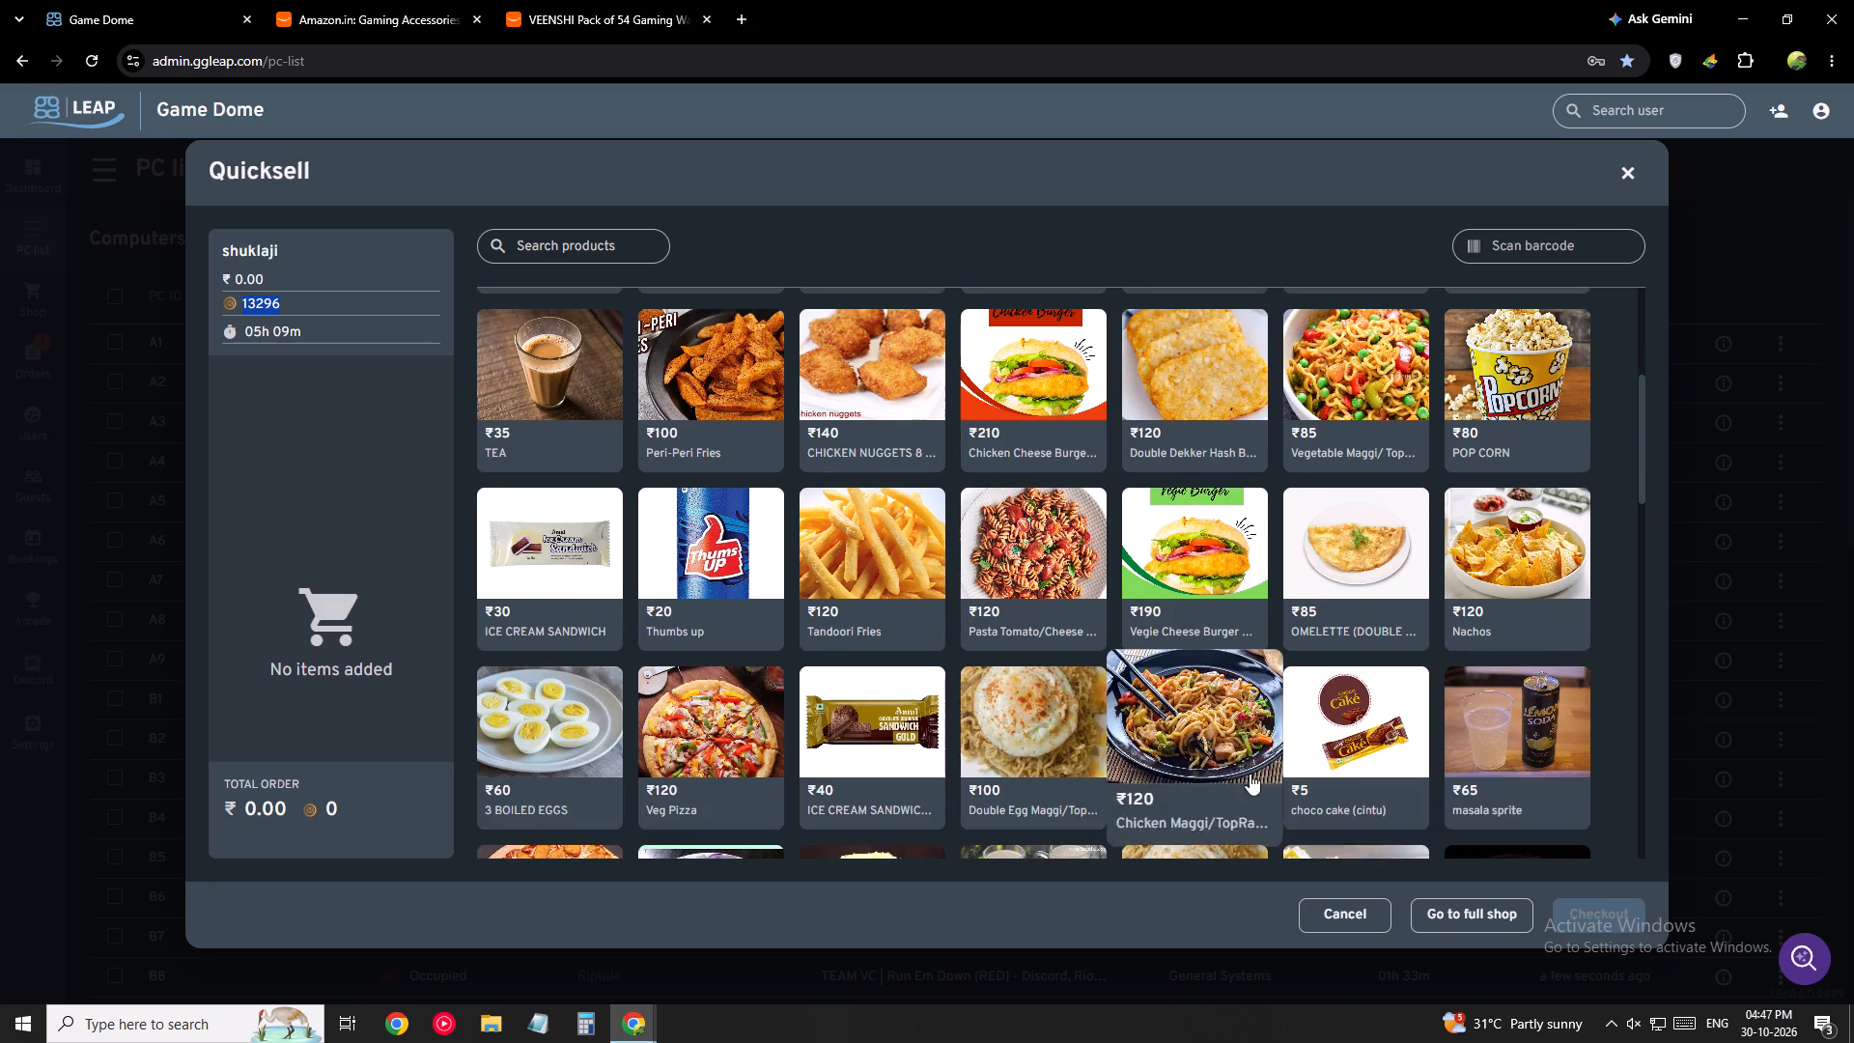
{"action": "scroll", "coordinate": [807, 644], "scroll_direction": "down", "scroll_amount": 4}
{"action": "scroll", "coordinate": [919, 673], "scroll_direction": "up", "scroll_amount": 2}
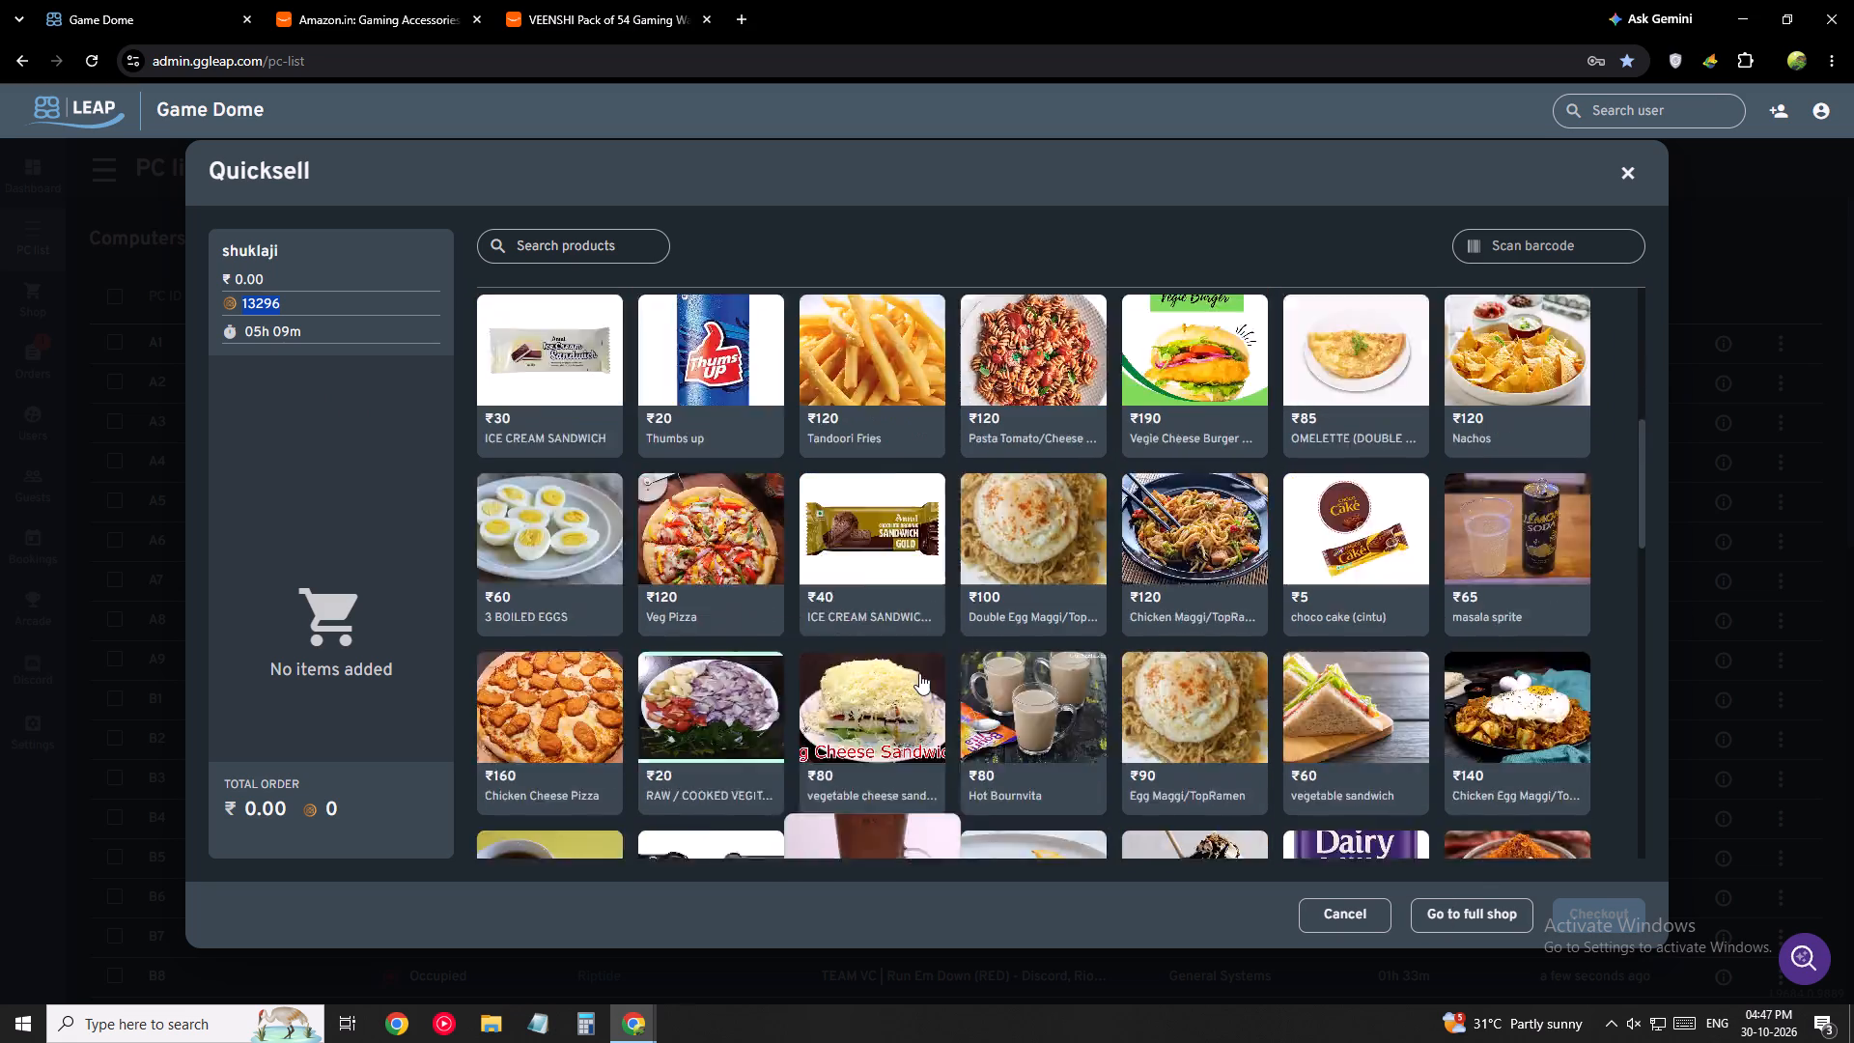
{"action": "scroll", "coordinate": [919, 673], "scroll_direction": "up", "scroll_amount": 2}
{"action": "scroll", "coordinate": [997, 680], "scroll_direction": "down", "scroll_amount": 1}
{"action": "scroll", "coordinate": [997, 680], "scroll_direction": "up", "scroll_amount": 1}
{"action": "scroll", "coordinate": [997, 680], "scroll_direction": "down", "scroll_amount": 1}
{"action": "scroll", "coordinate": [997, 680], "scroll_direction": "up", "scroll_amount": 1}
{"action": "scroll", "coordinate": [660, 439], "scroll_direction": "up", "scroll_amount": 6}
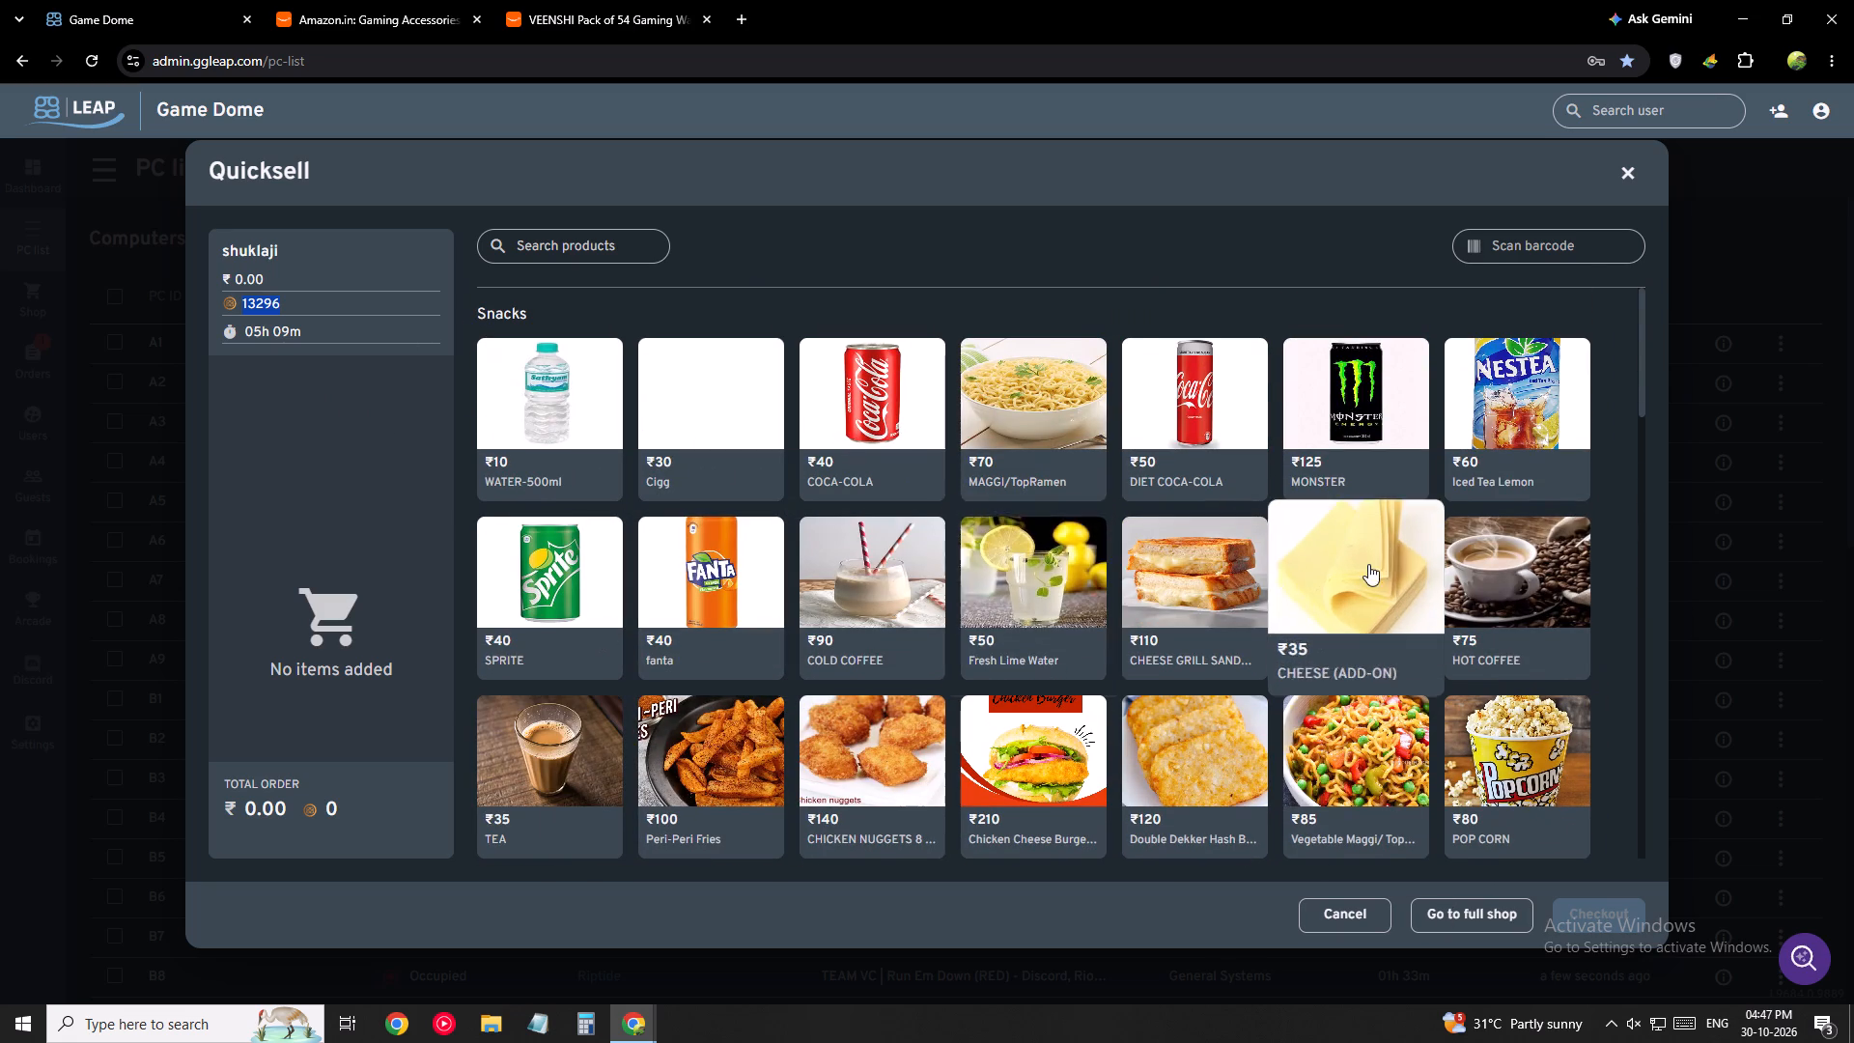
{"action": "scroll", "coordinate": [699, 726], "scroll_direction": "down", "scroll_amount": 3}
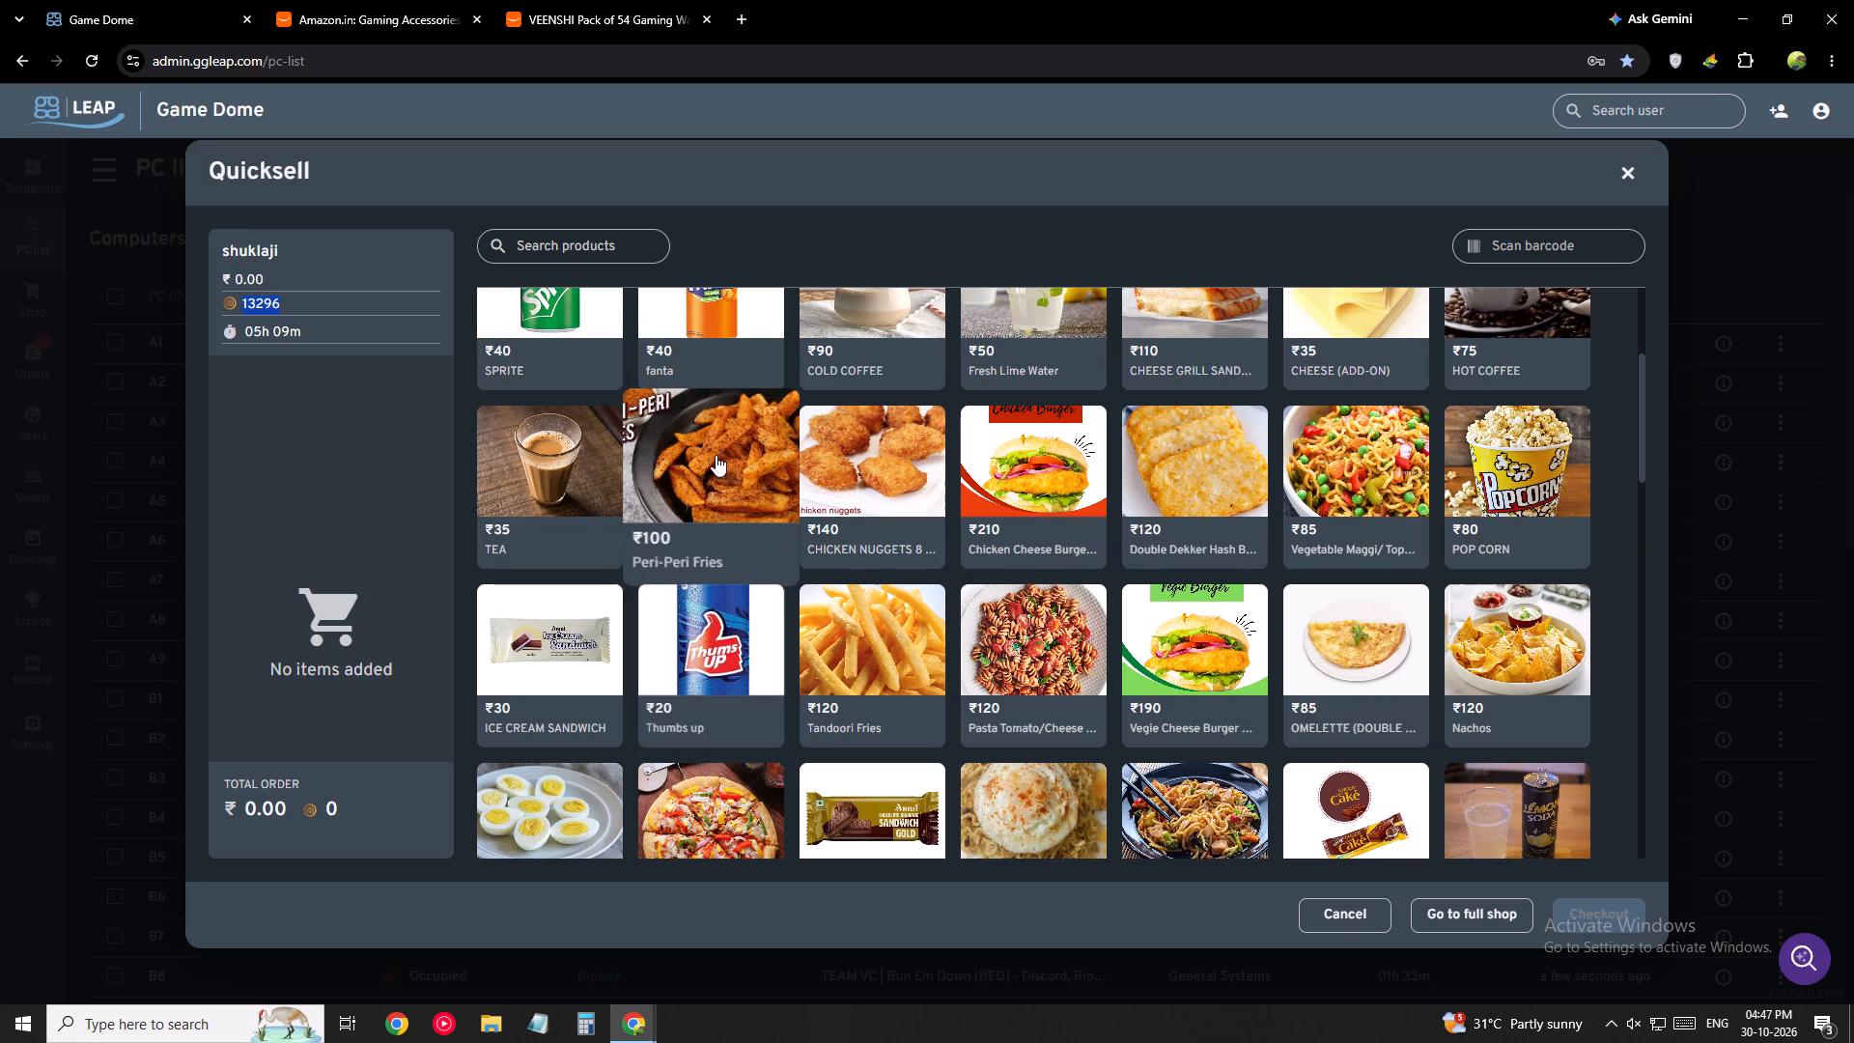
{"action": "left_click", "coordinate": [714, 459]}
{"action": "left_click", "coordinate": [863, 645]}
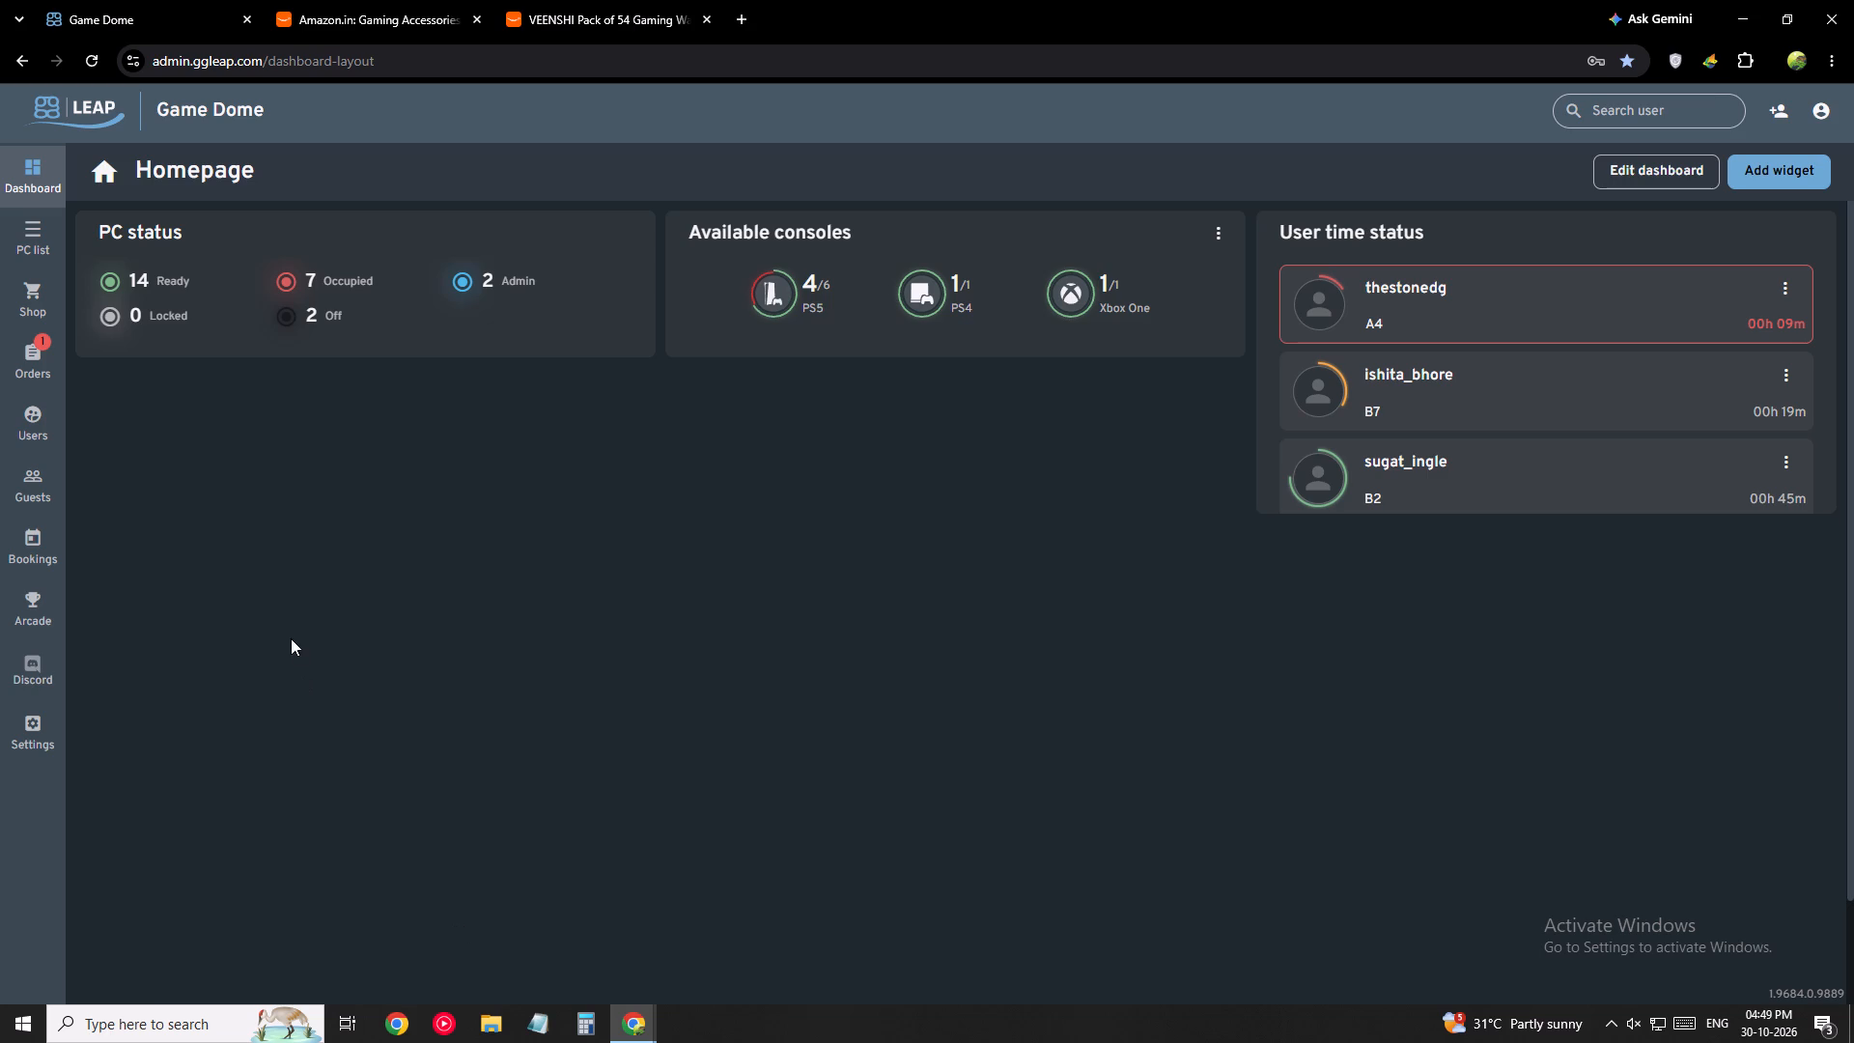
Open the PC list and check the status of the computers and consoles.
{"action": "left_click", "coordinate": [0, 243]}
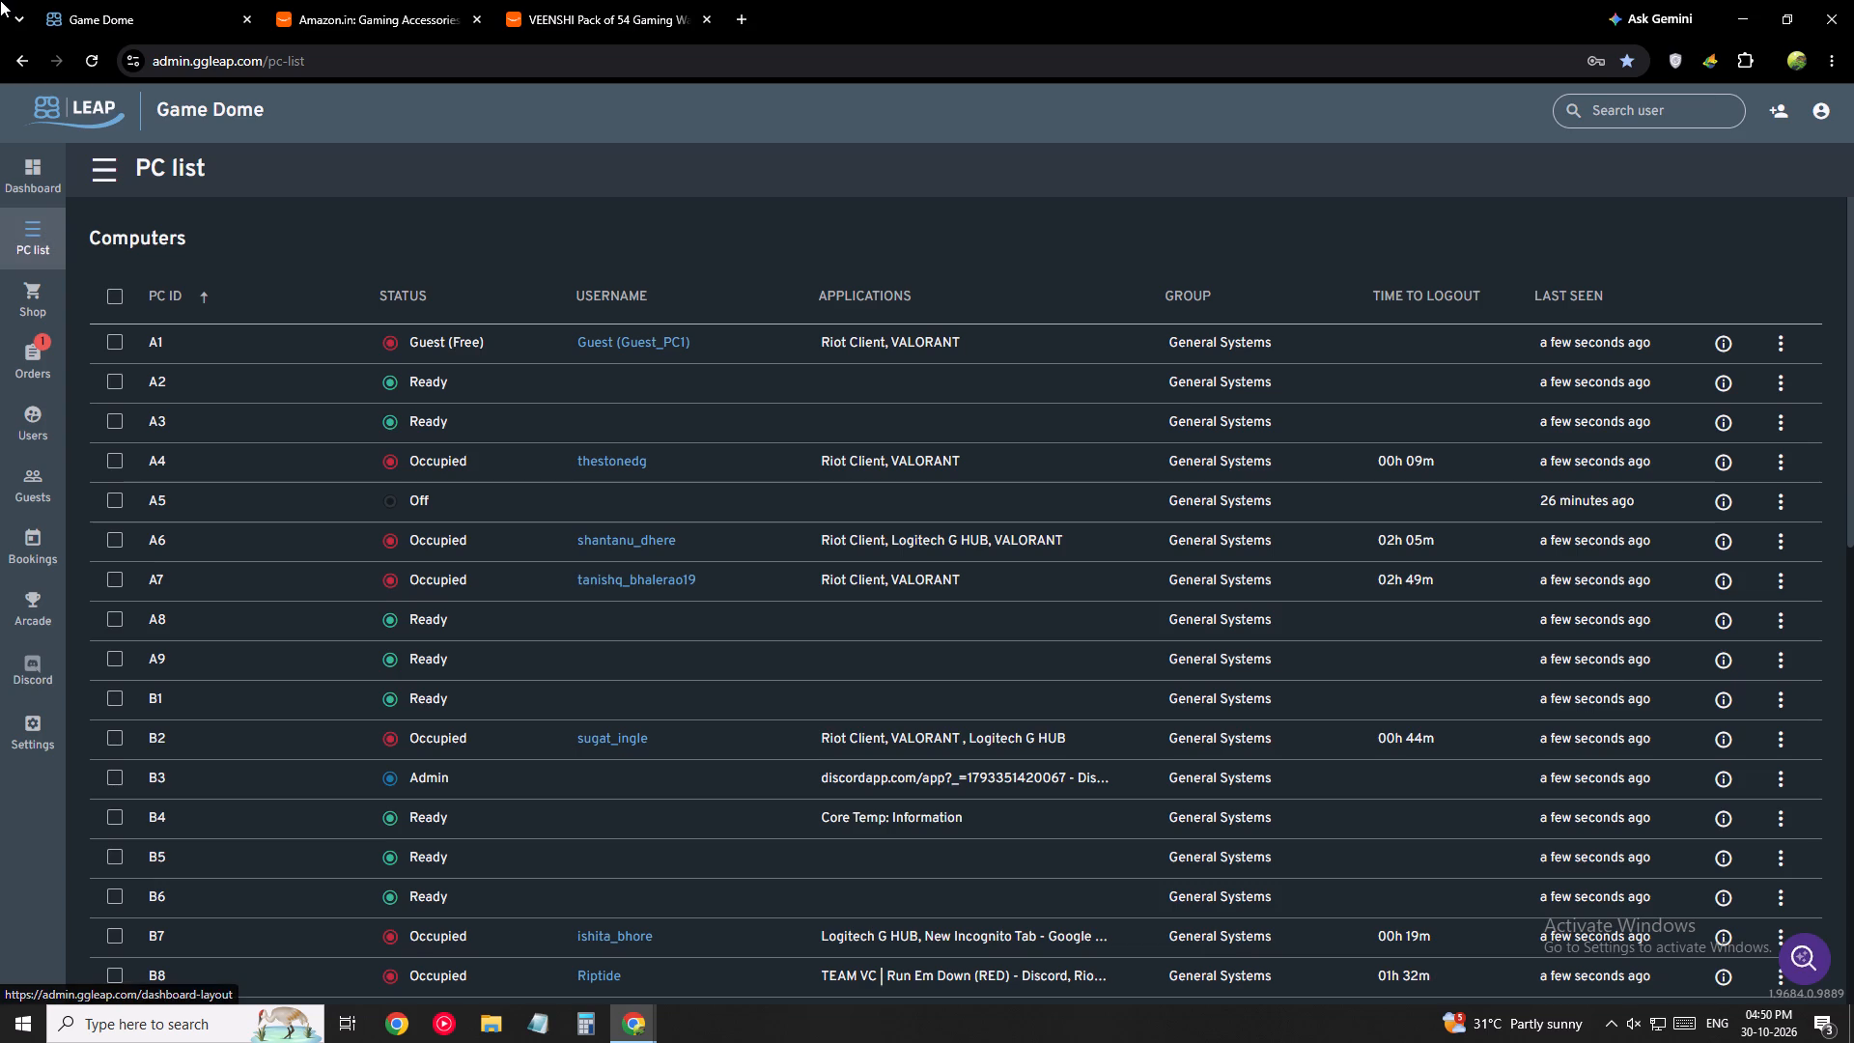
{"action": "scroll", "coordinate": [250, 609], "scroll_direction": "down", "scroll_amount": 10}
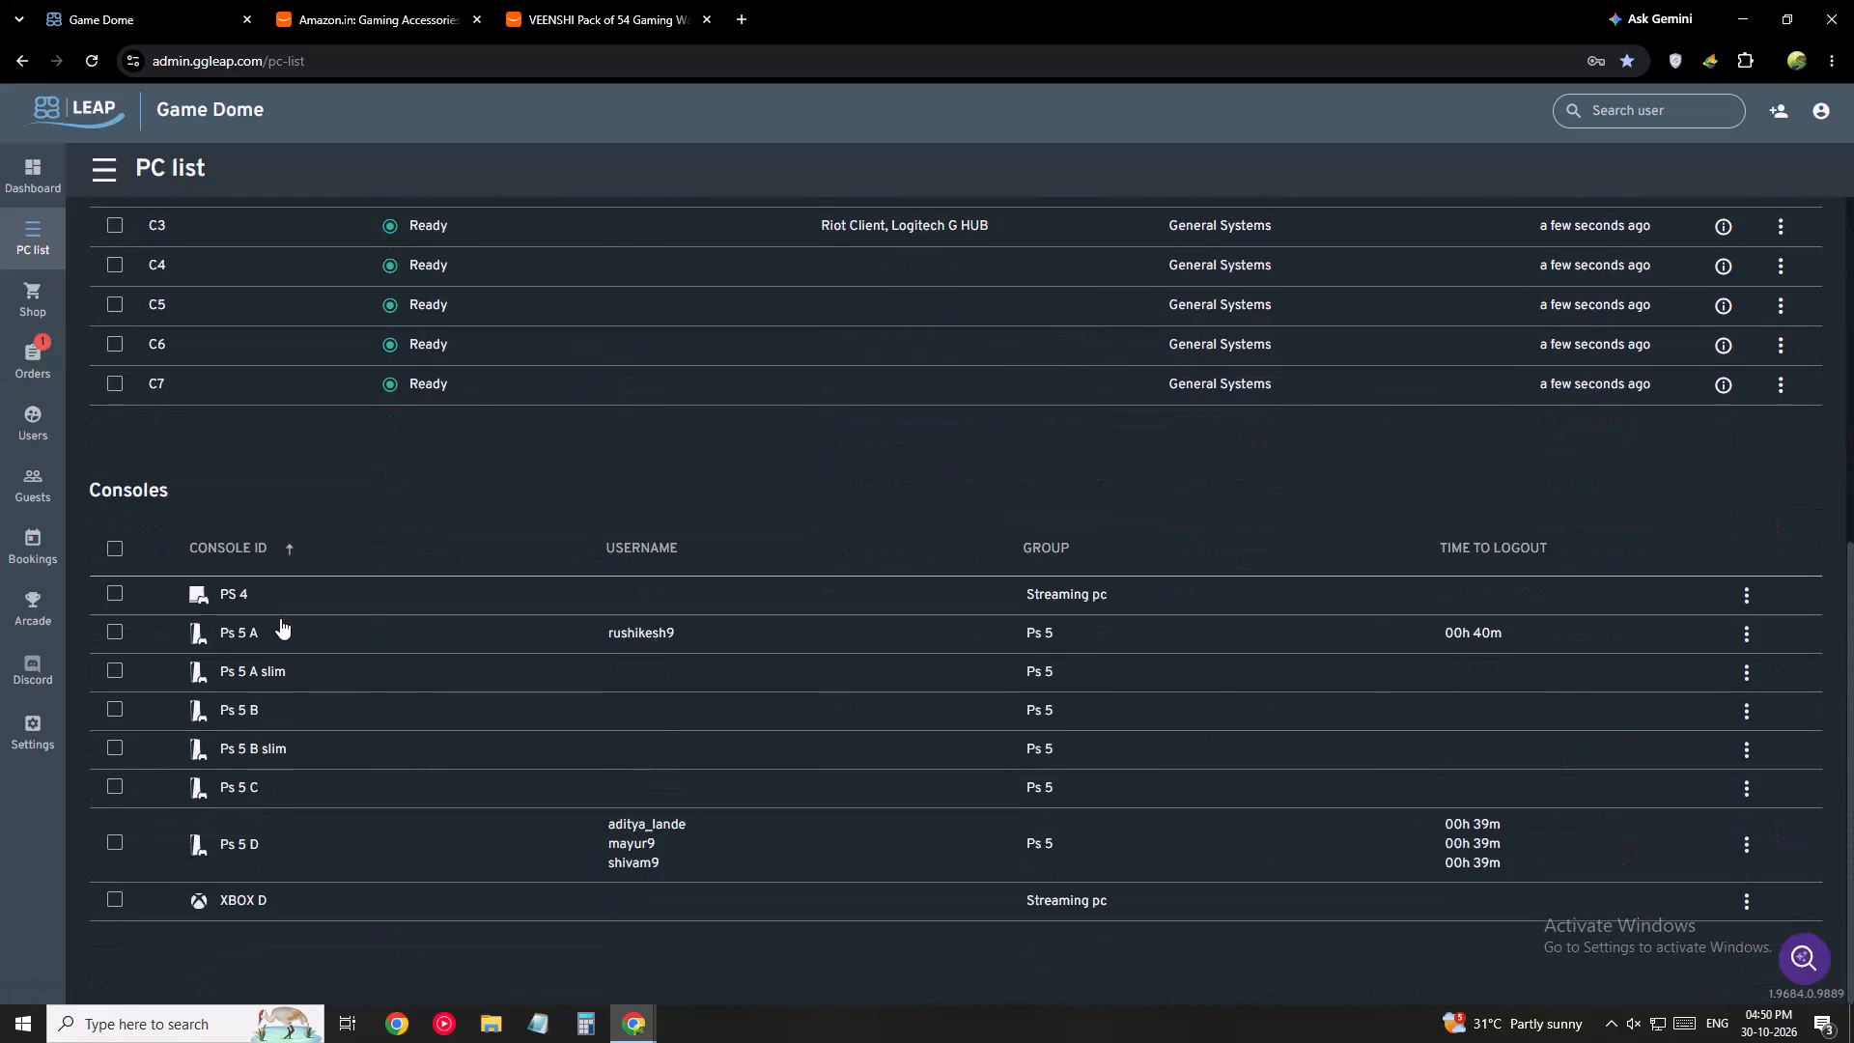
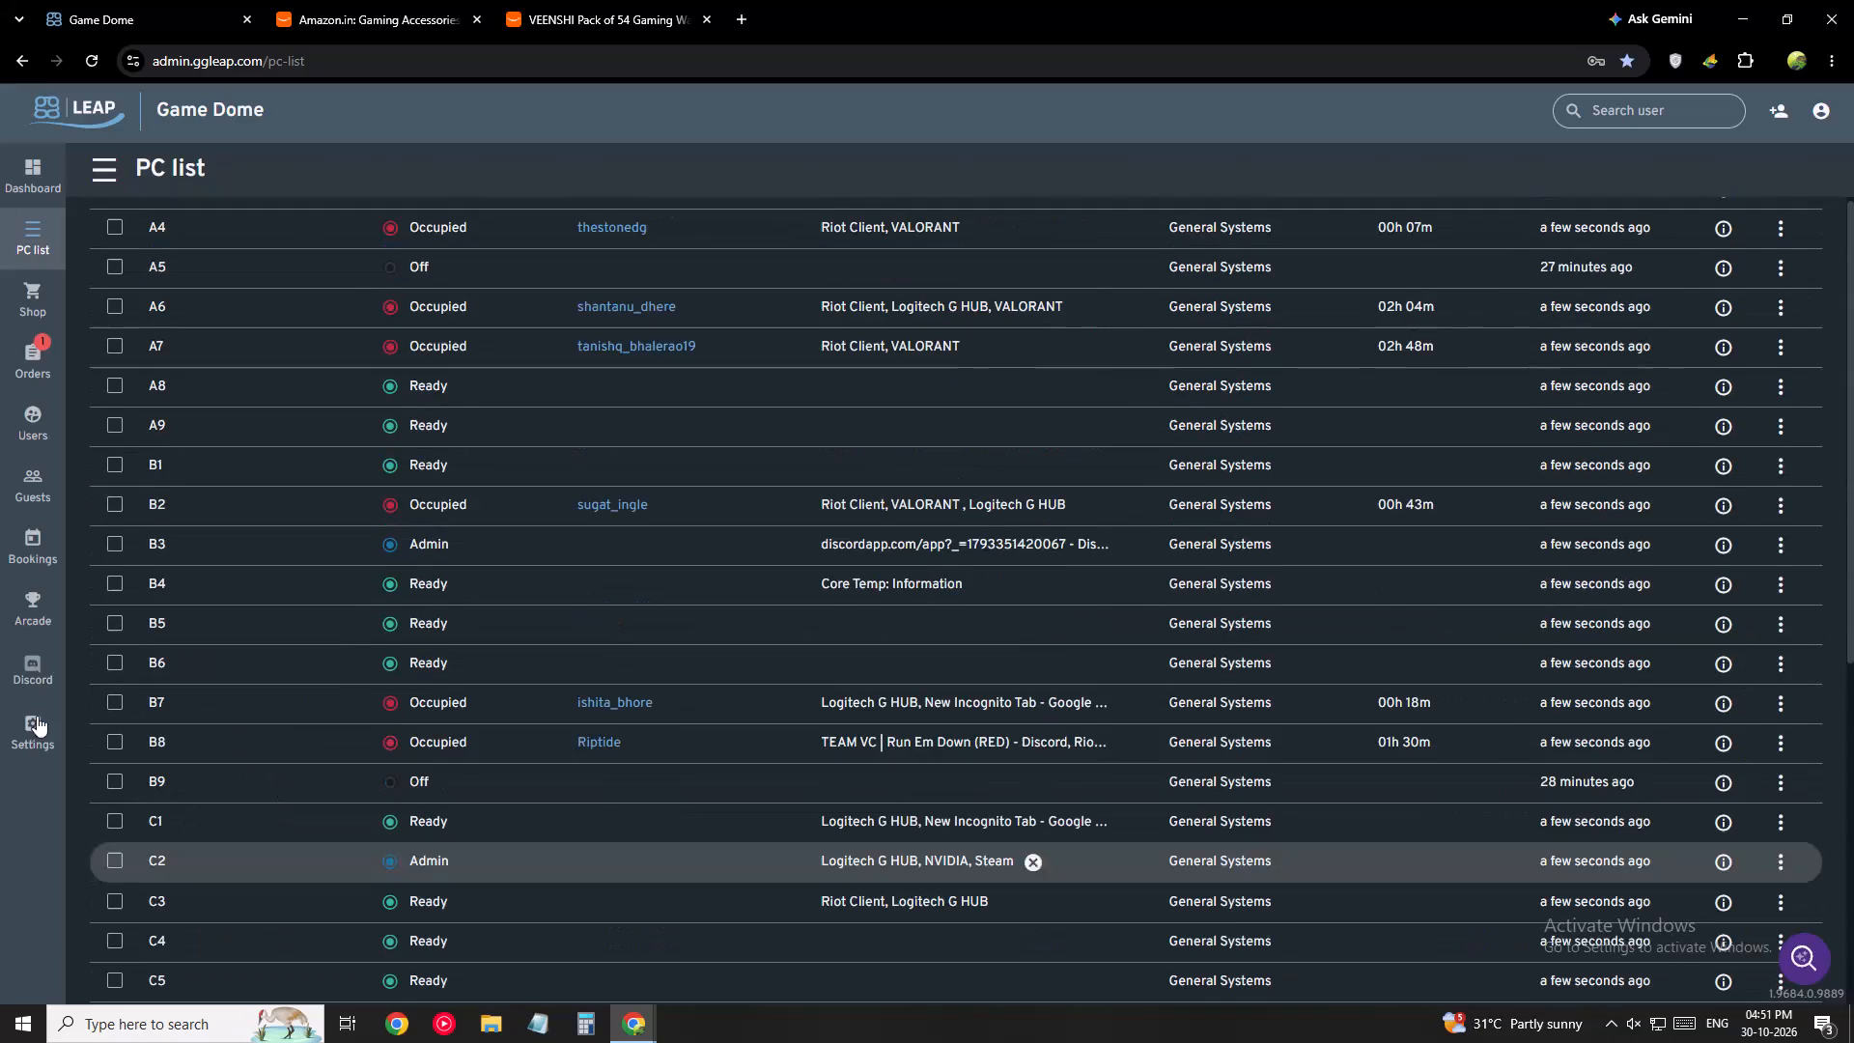
{"action": "scroll", "coordinate": [572, 438], "scroll_direction": "up", "scroll_amount": 2}
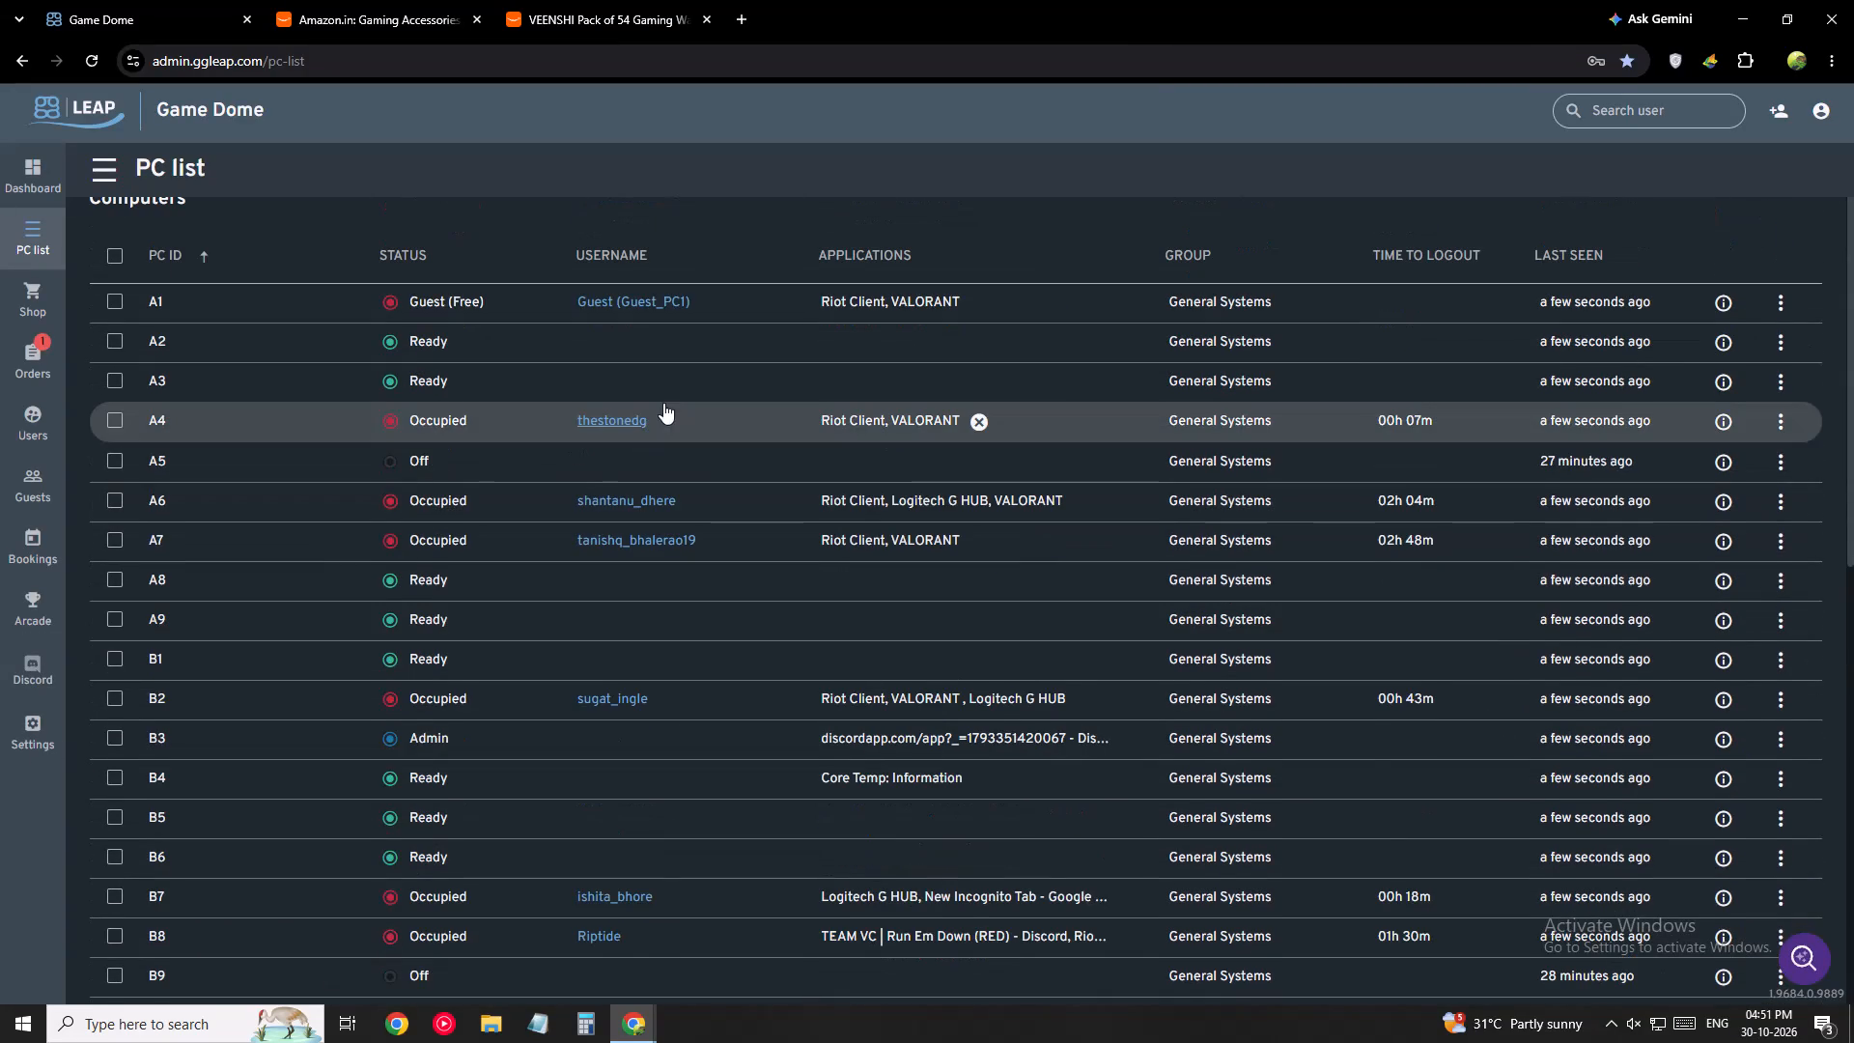
{"action": "left_click", "coordinate": [630, 429]}
{"action": "left_click", "coordinate": [675, 449]}
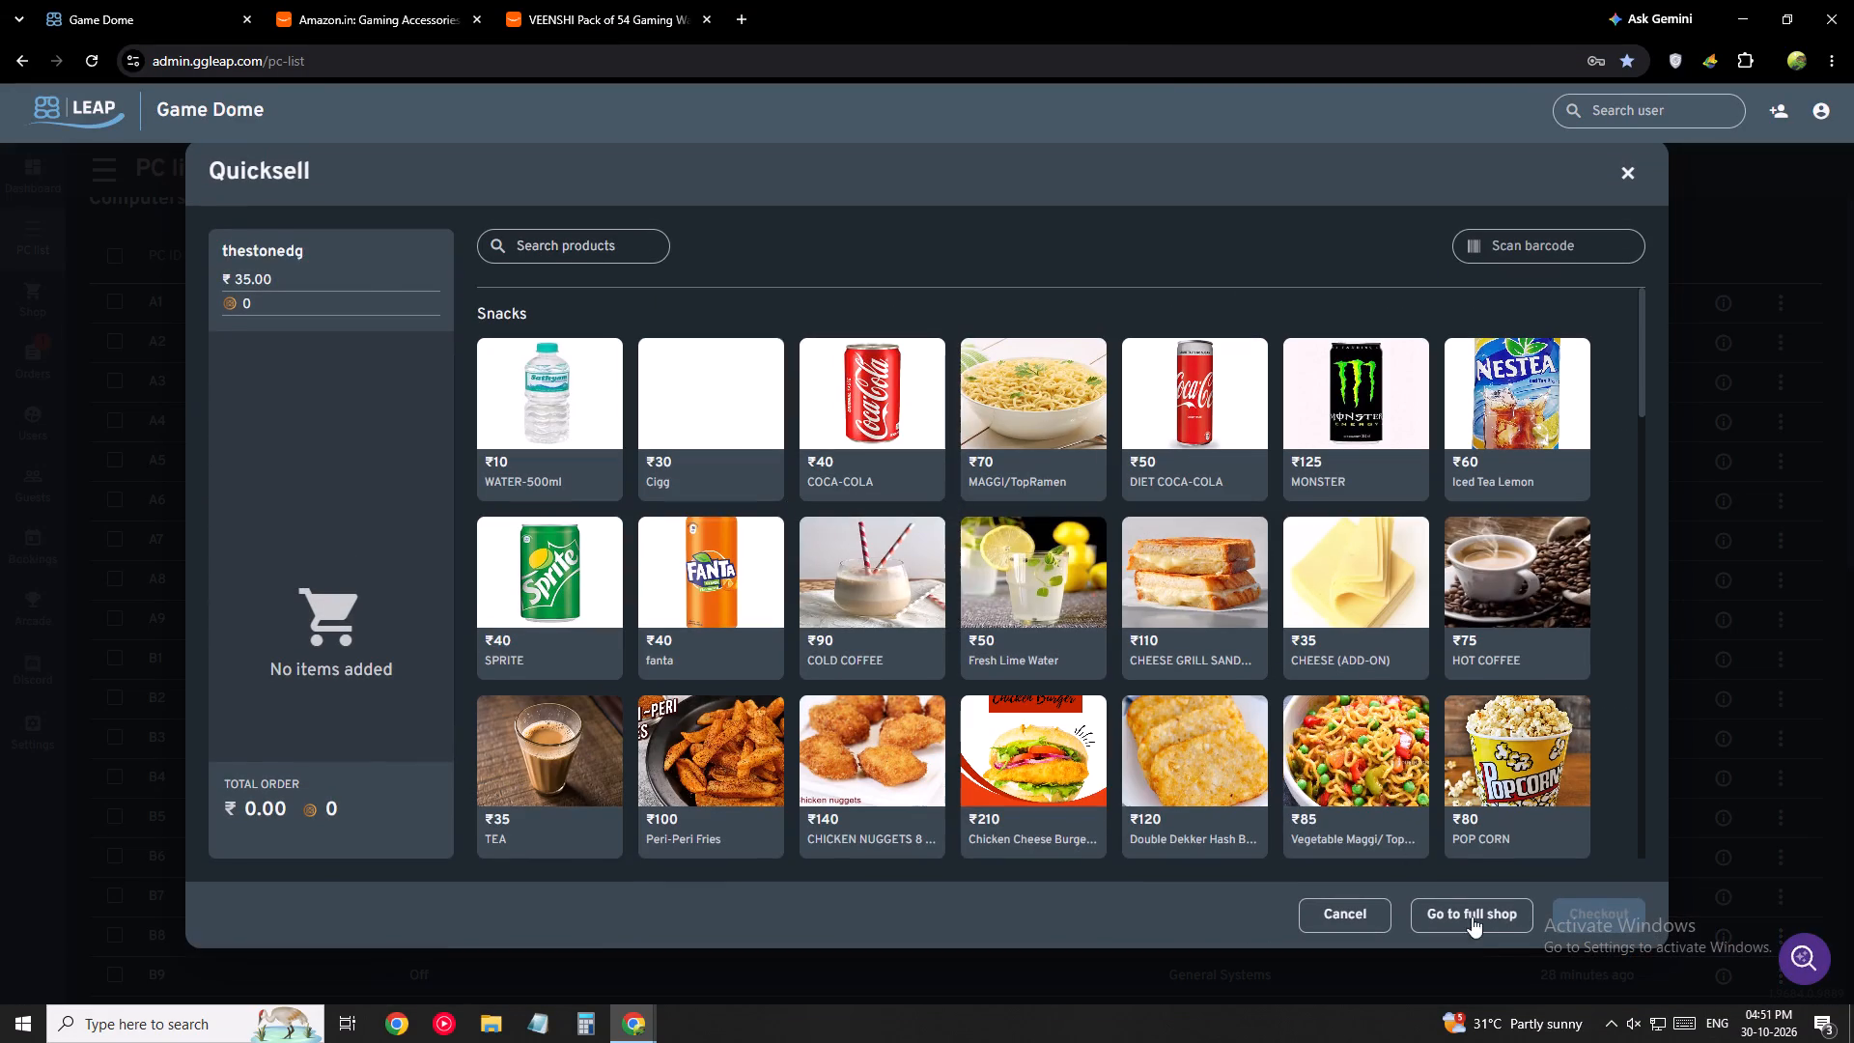
{"action": "left_click", "coordinate": [1472, 916]}
{"action": "left_click", "coordinate": [597, 290]}
{"action": "left_click", "coordinate": [548, 342]}
{"action": "left_click_drag", "start_coordinate": [390, 438], "coordinate": [161, 469]}
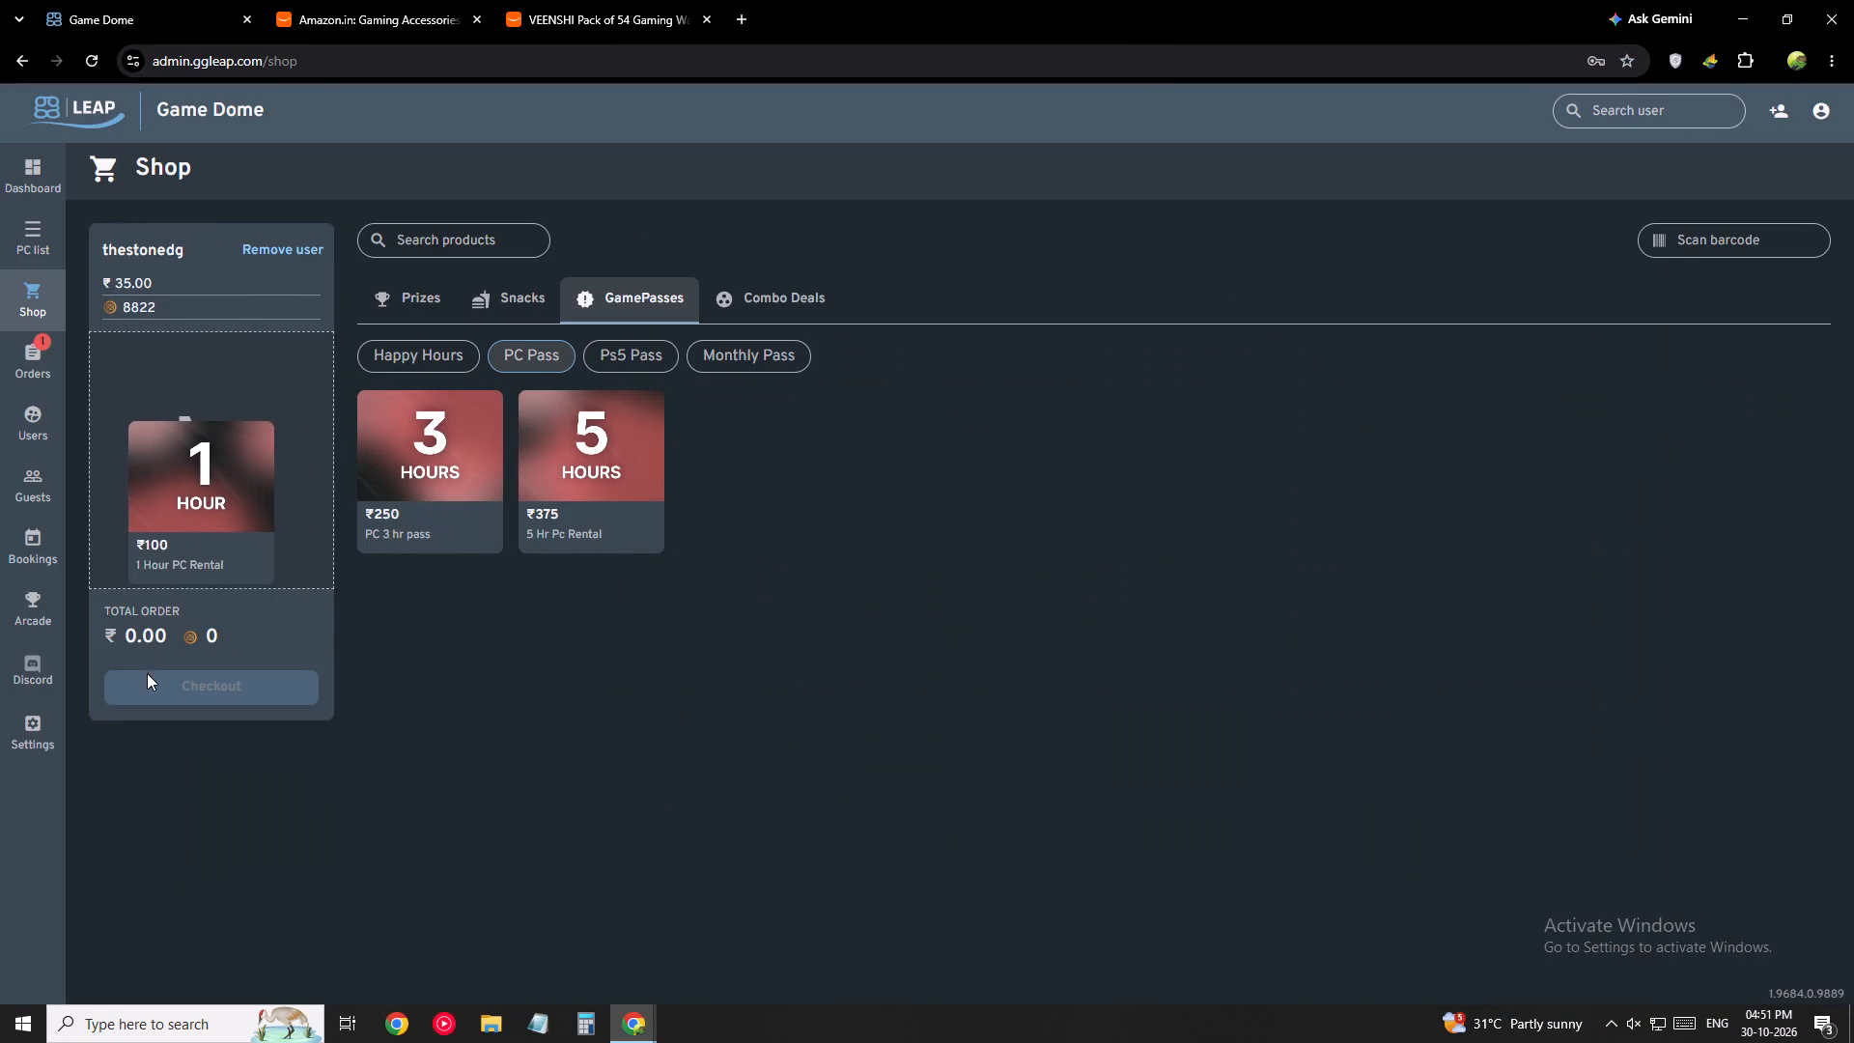
{"action": "left_click", "coordinate": [176, 686]}
{"action": "left_click", "coordinate": [486, 547]}
{"action": "left_click", "coordinate": [533, 828]}
{"action": "left_click", "coordinate": [529, 835]}
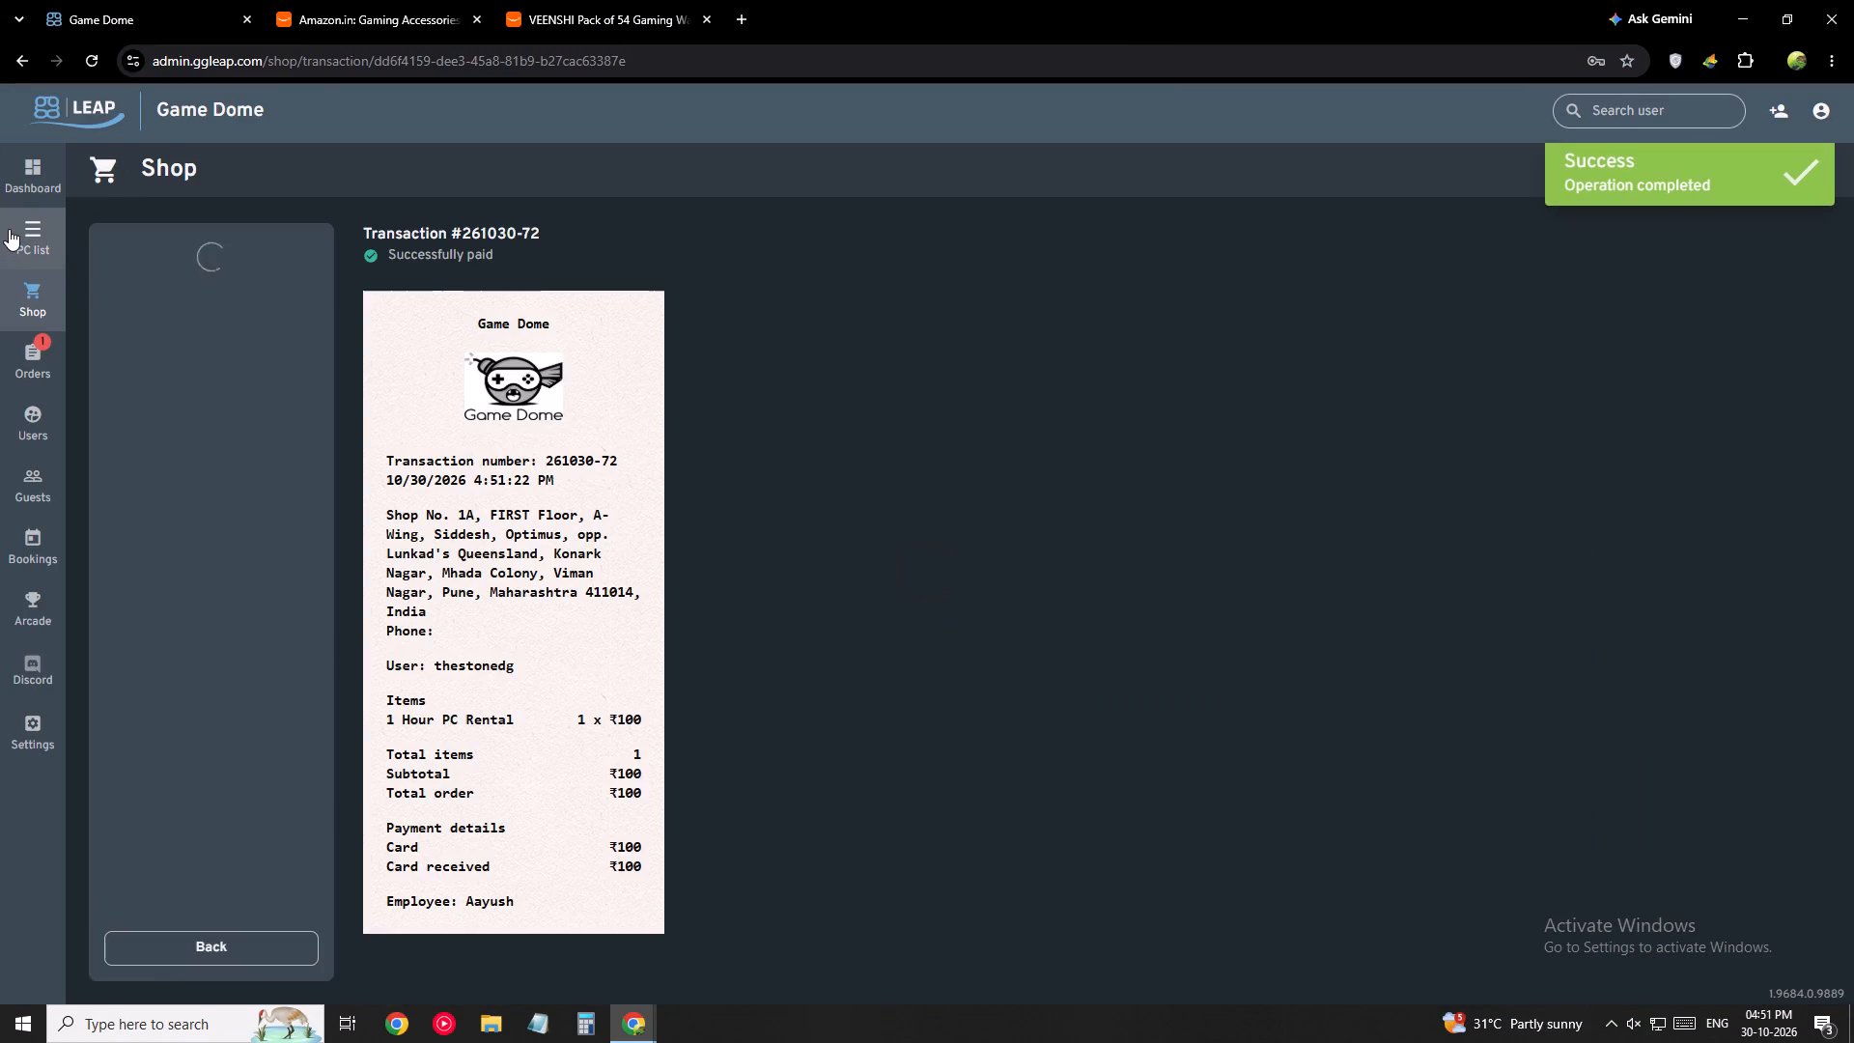
Return to the PC list and check the computers' status and the time to logout of the occupied ones.
{"action": "left_click", "coordinate": [9, 229]}
{"action": "scroll", "coordinate": [681, 680], "scroll_direction": "down", "scroll_amount": 4}
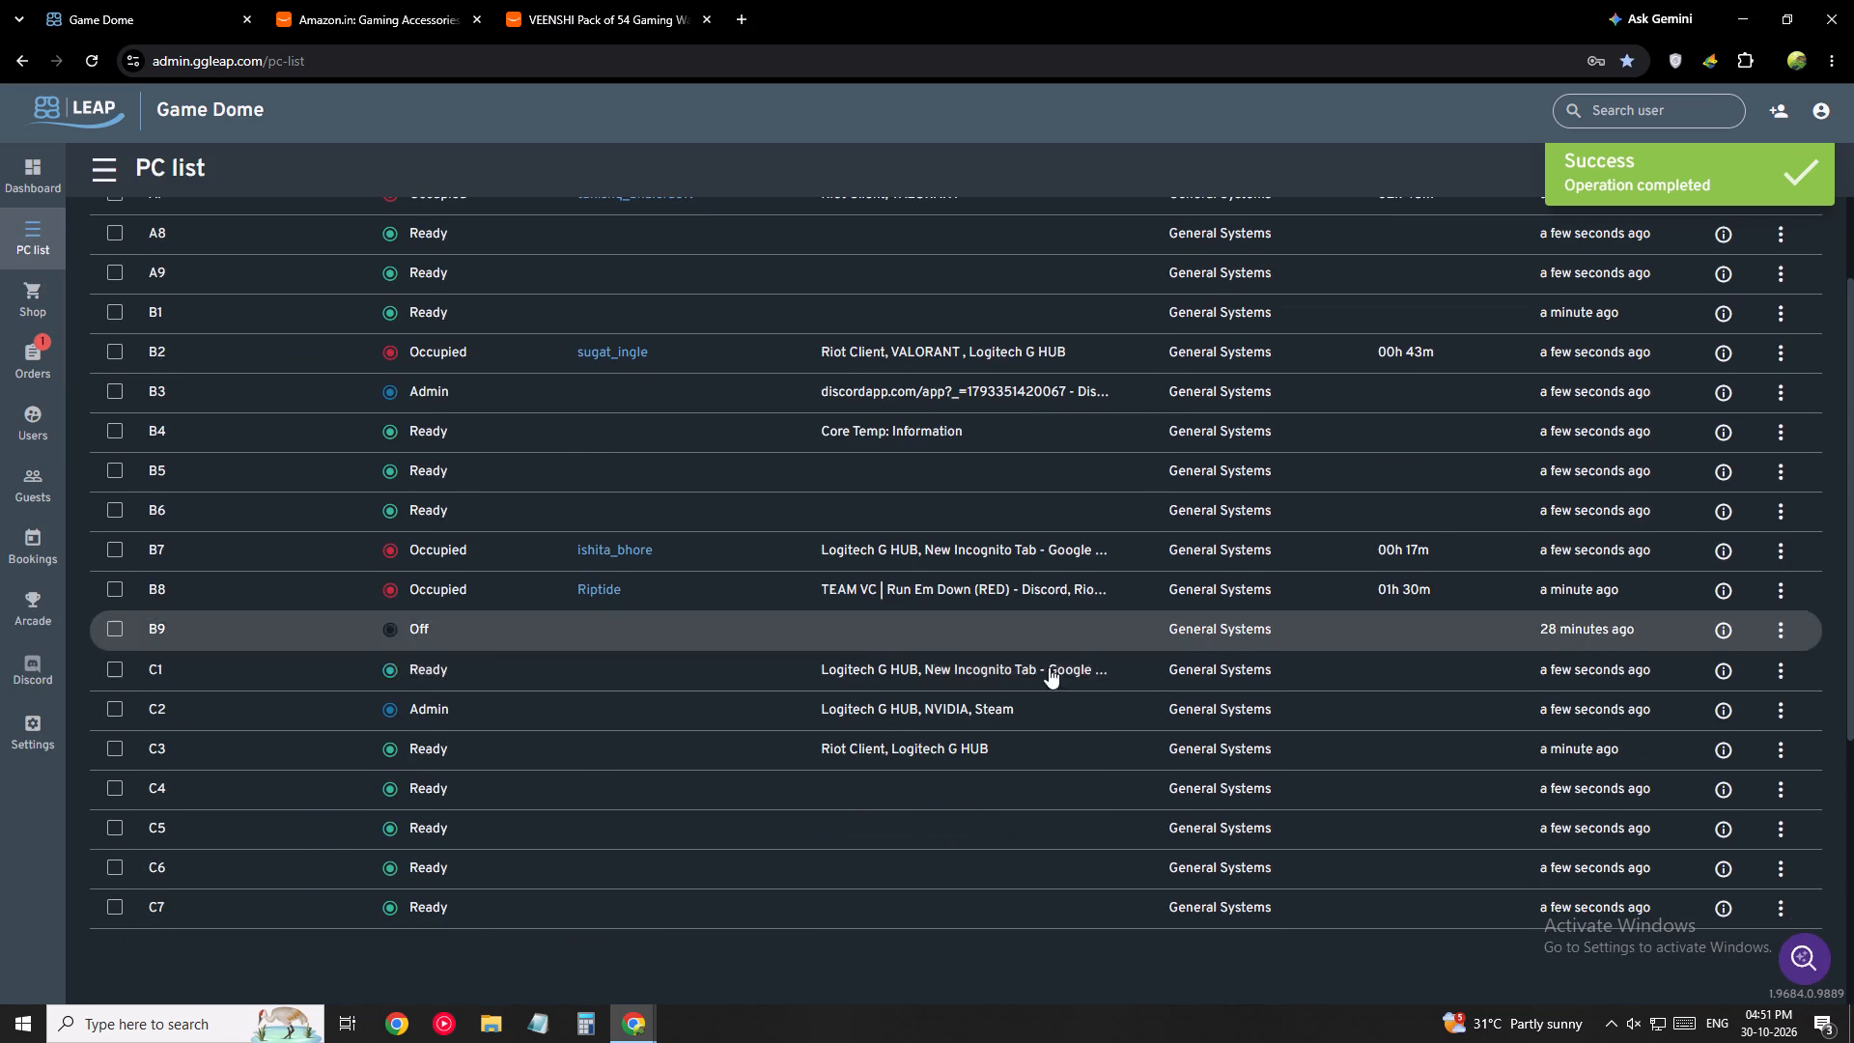
{"action": "scroll", "coordinate": [801, 642], "scroll_direction": "up", "scroll_amount": 2}
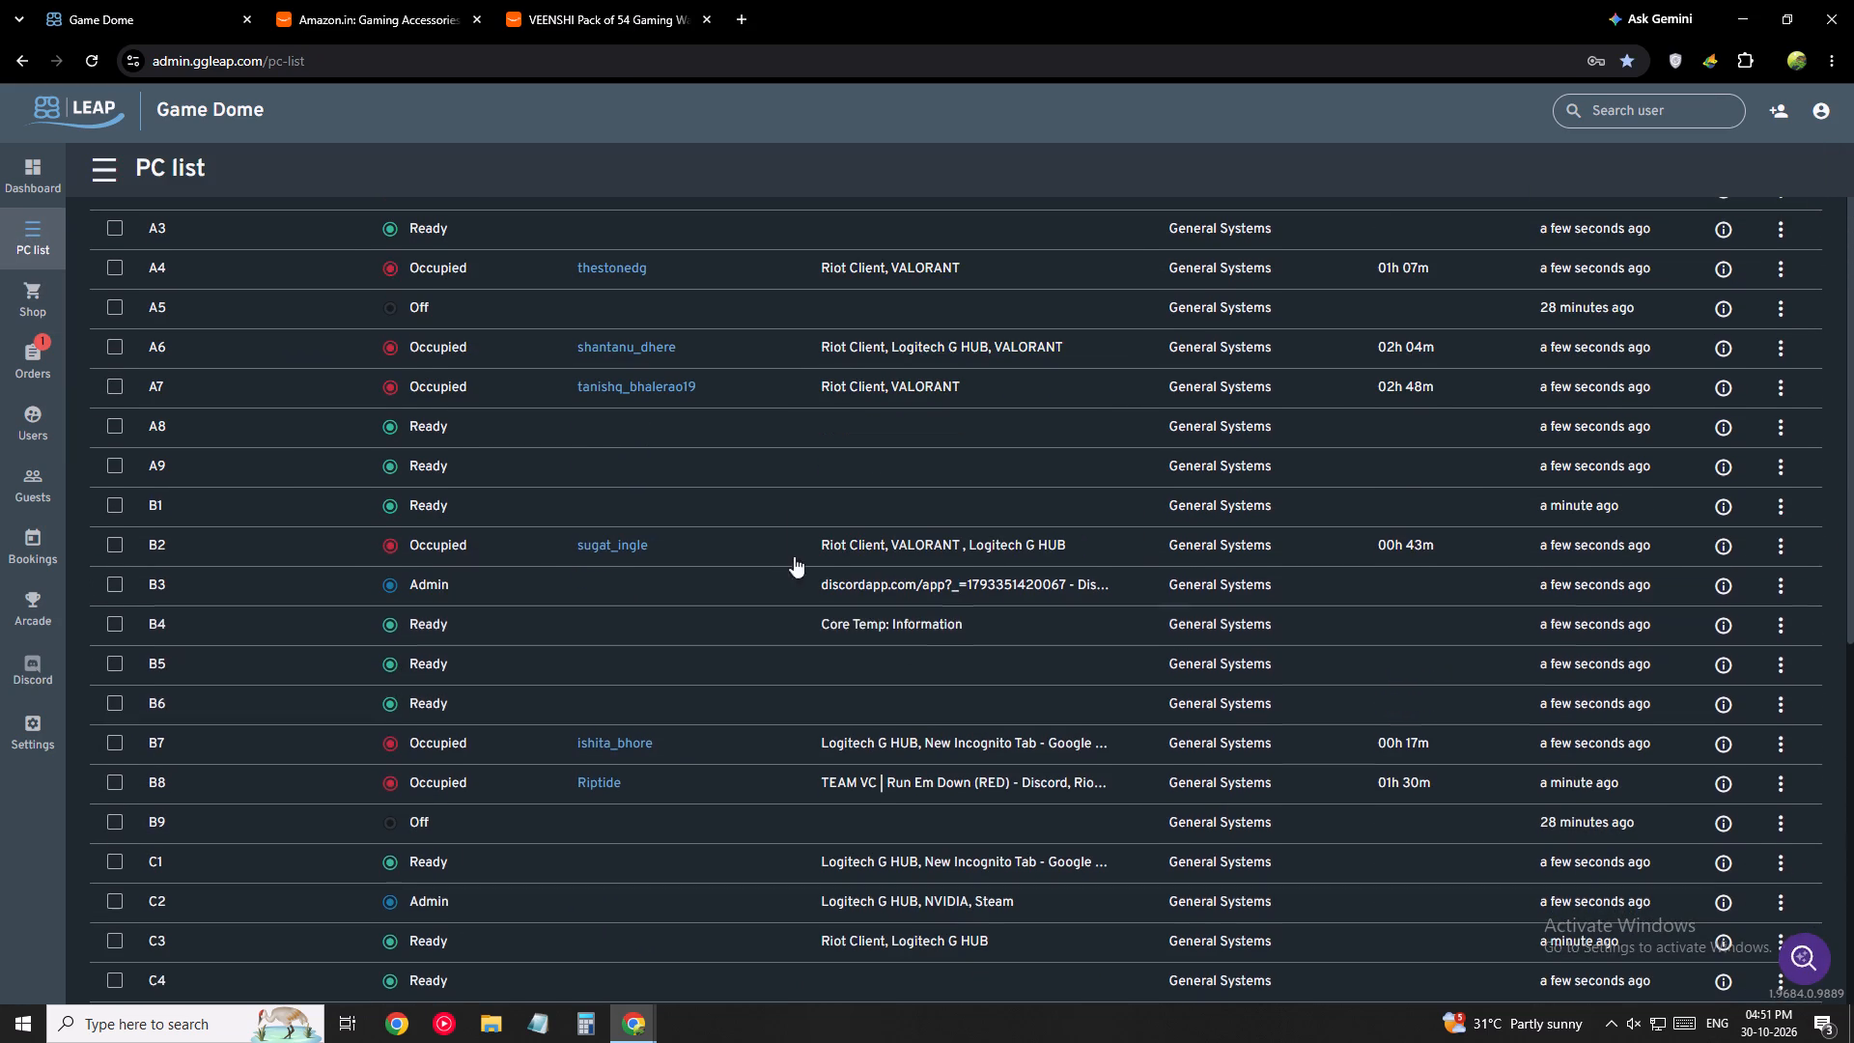
{"action": "scroll", "coordinate": [945, 617], "scroll_direction": "up", "scroll_amount": 3}
{"action": "scroll", "coordinate": [859, 656], "scroll_direction": "up", "scroll_amount": 3}
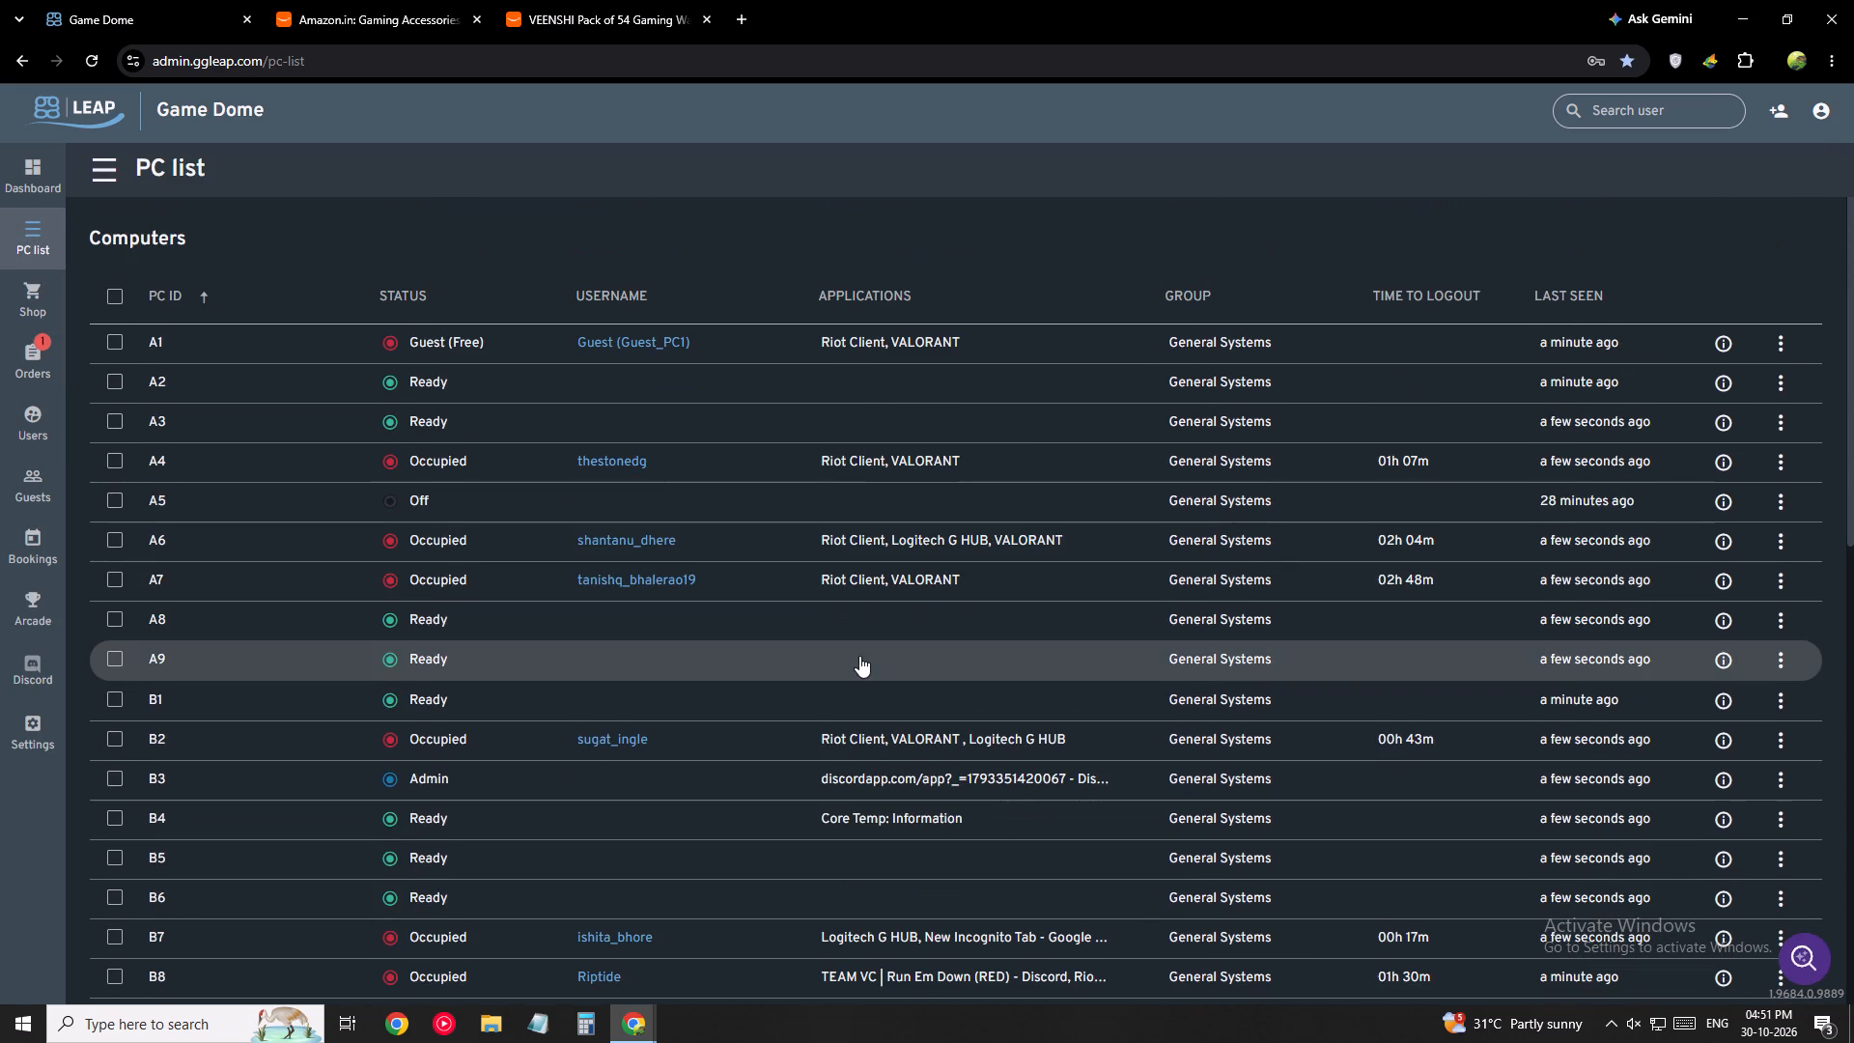
{"action": "scroll", "coordinate": [844, 719], "scroll_direction": "down", "scroll_amount": 5}
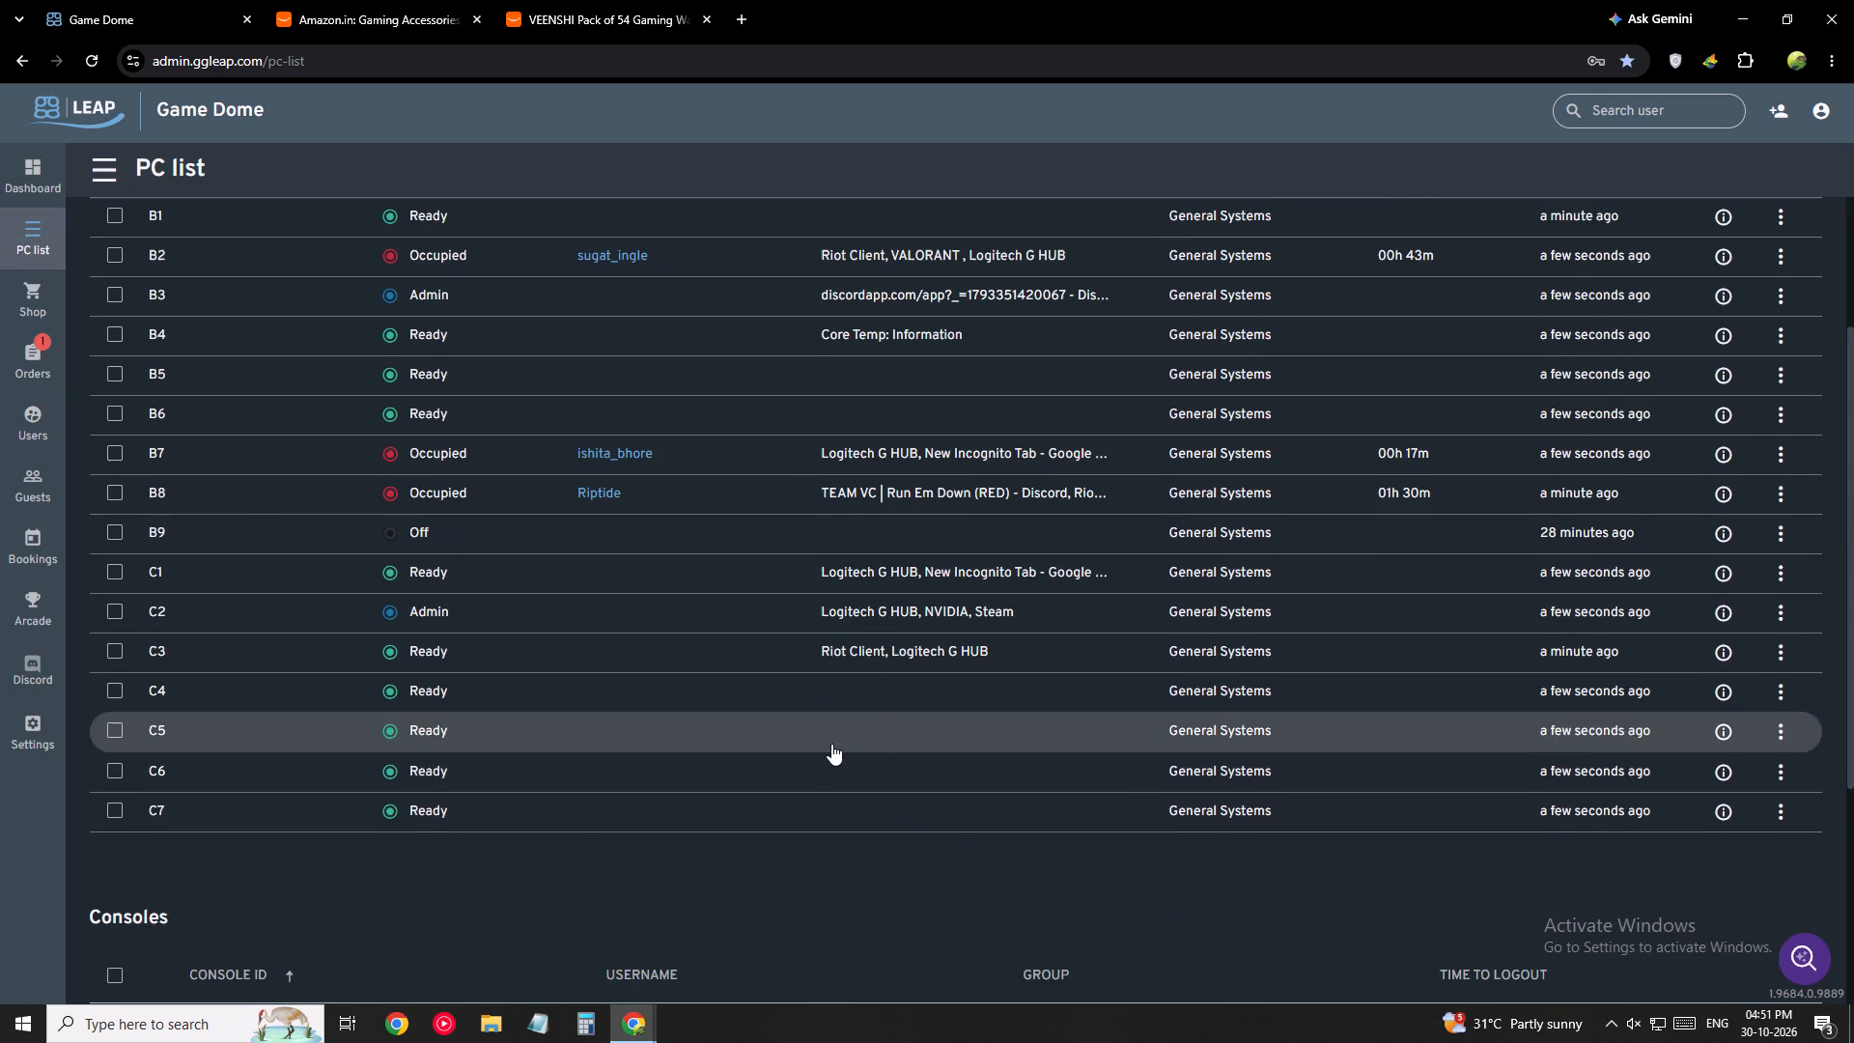
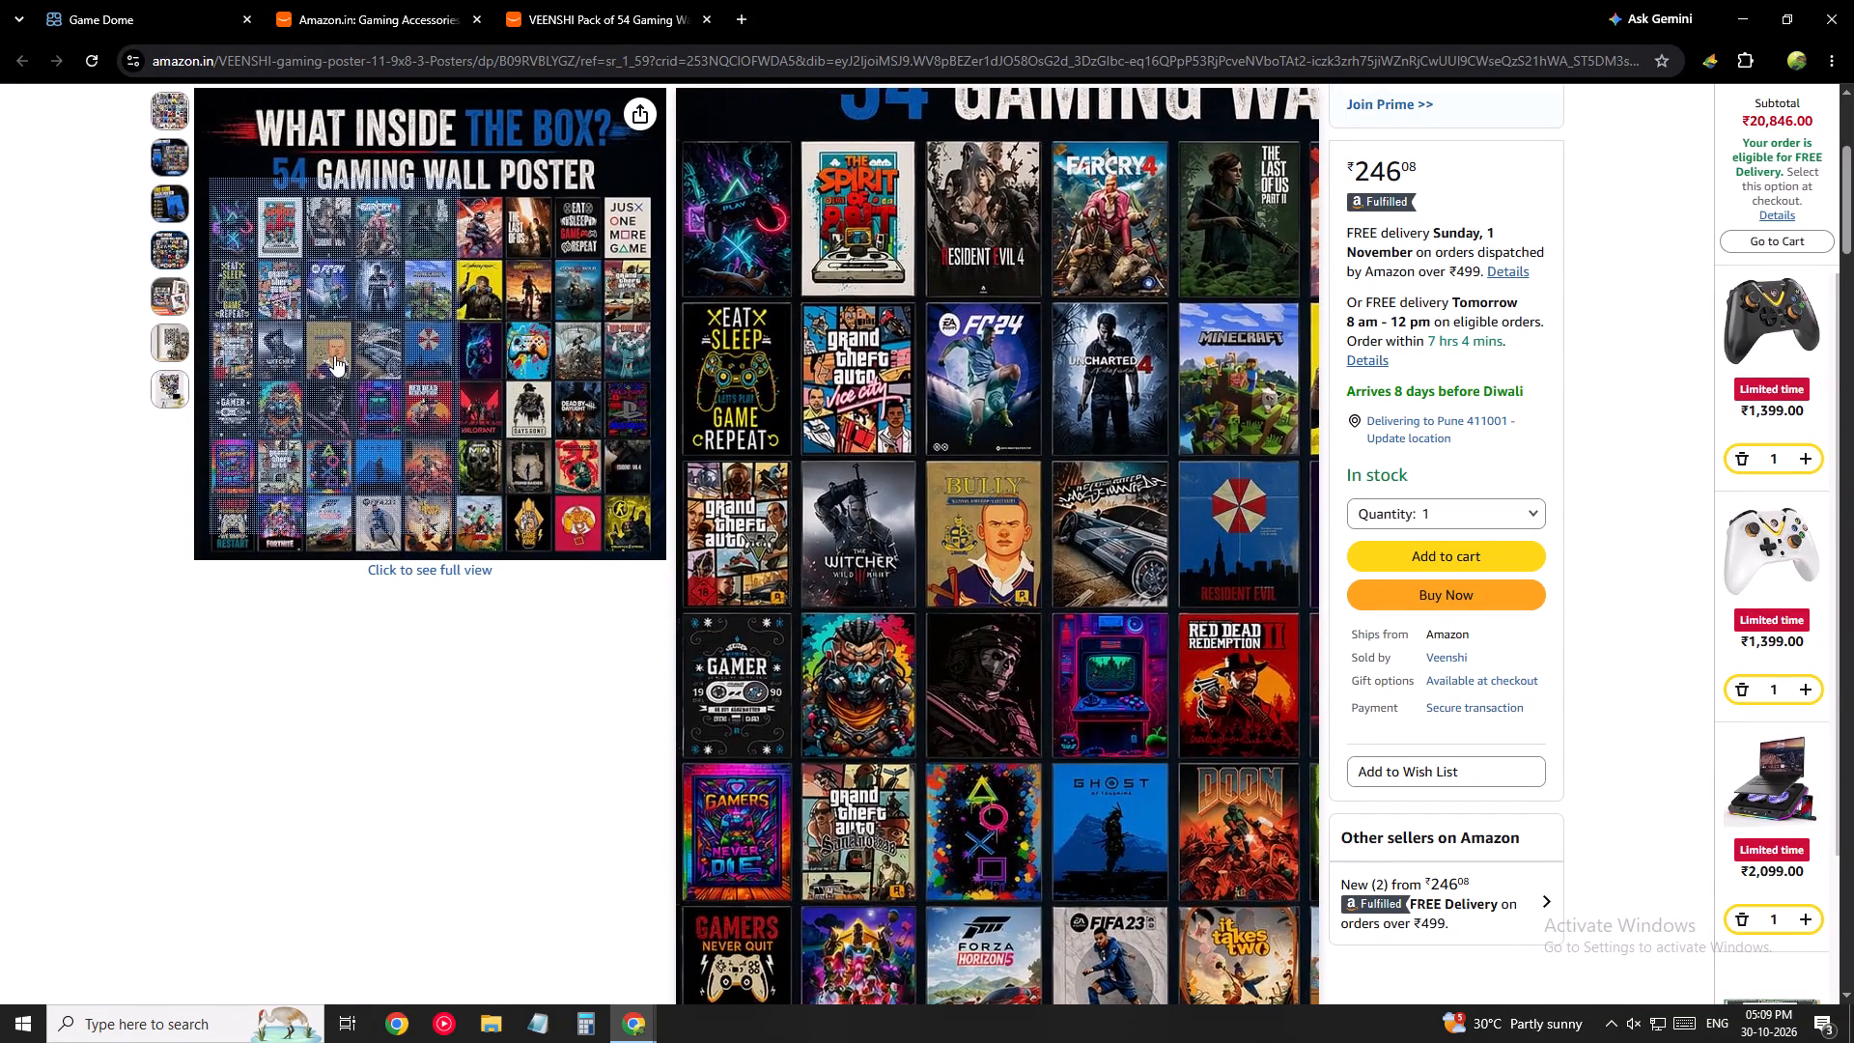
Switch from the Amazon poster page to the Game Dome admin and open the order history.
{"action": "left_click", "coordinate": [331, 0]}
{"action": "left_click", "coordinate": [111, 0]}
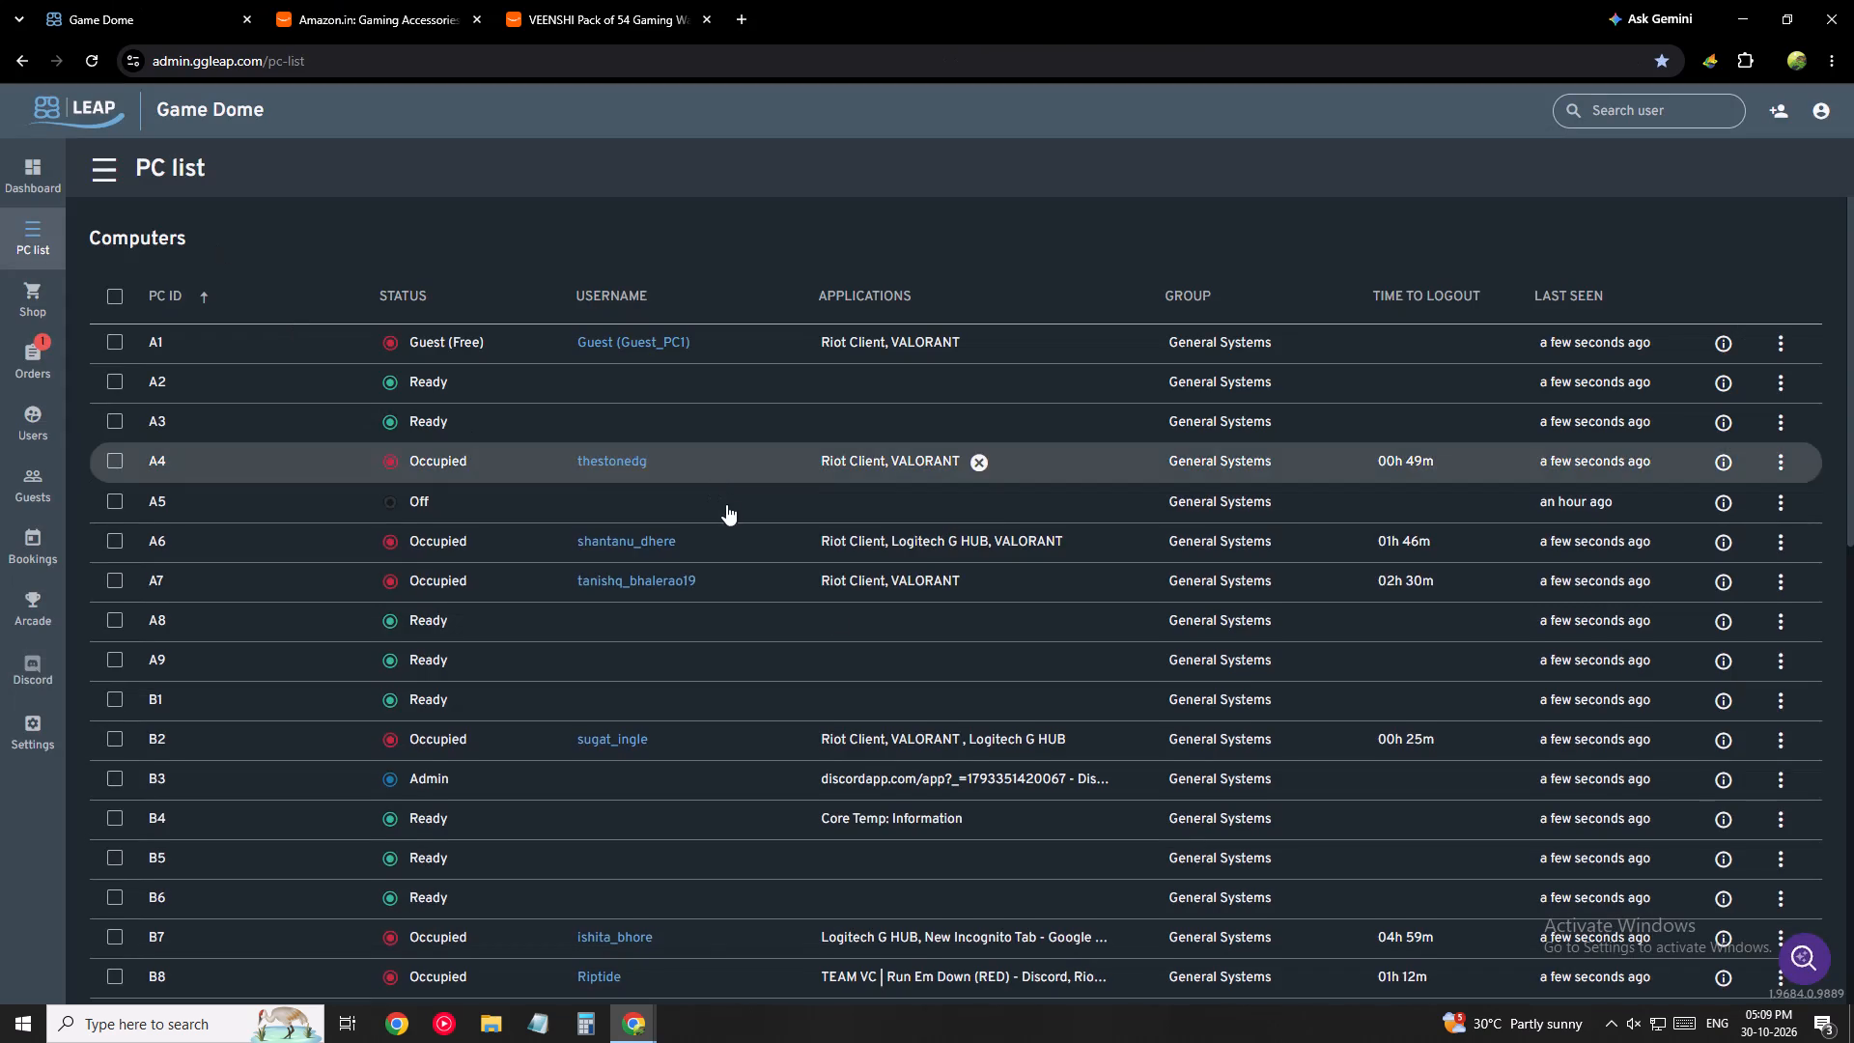
{"action": "left_click", "coordinate": [41, 354]}
{"action": "left_click", "coordinate": [336, 191]}
{"action": "left_click", "coordinate": [425, 225]}
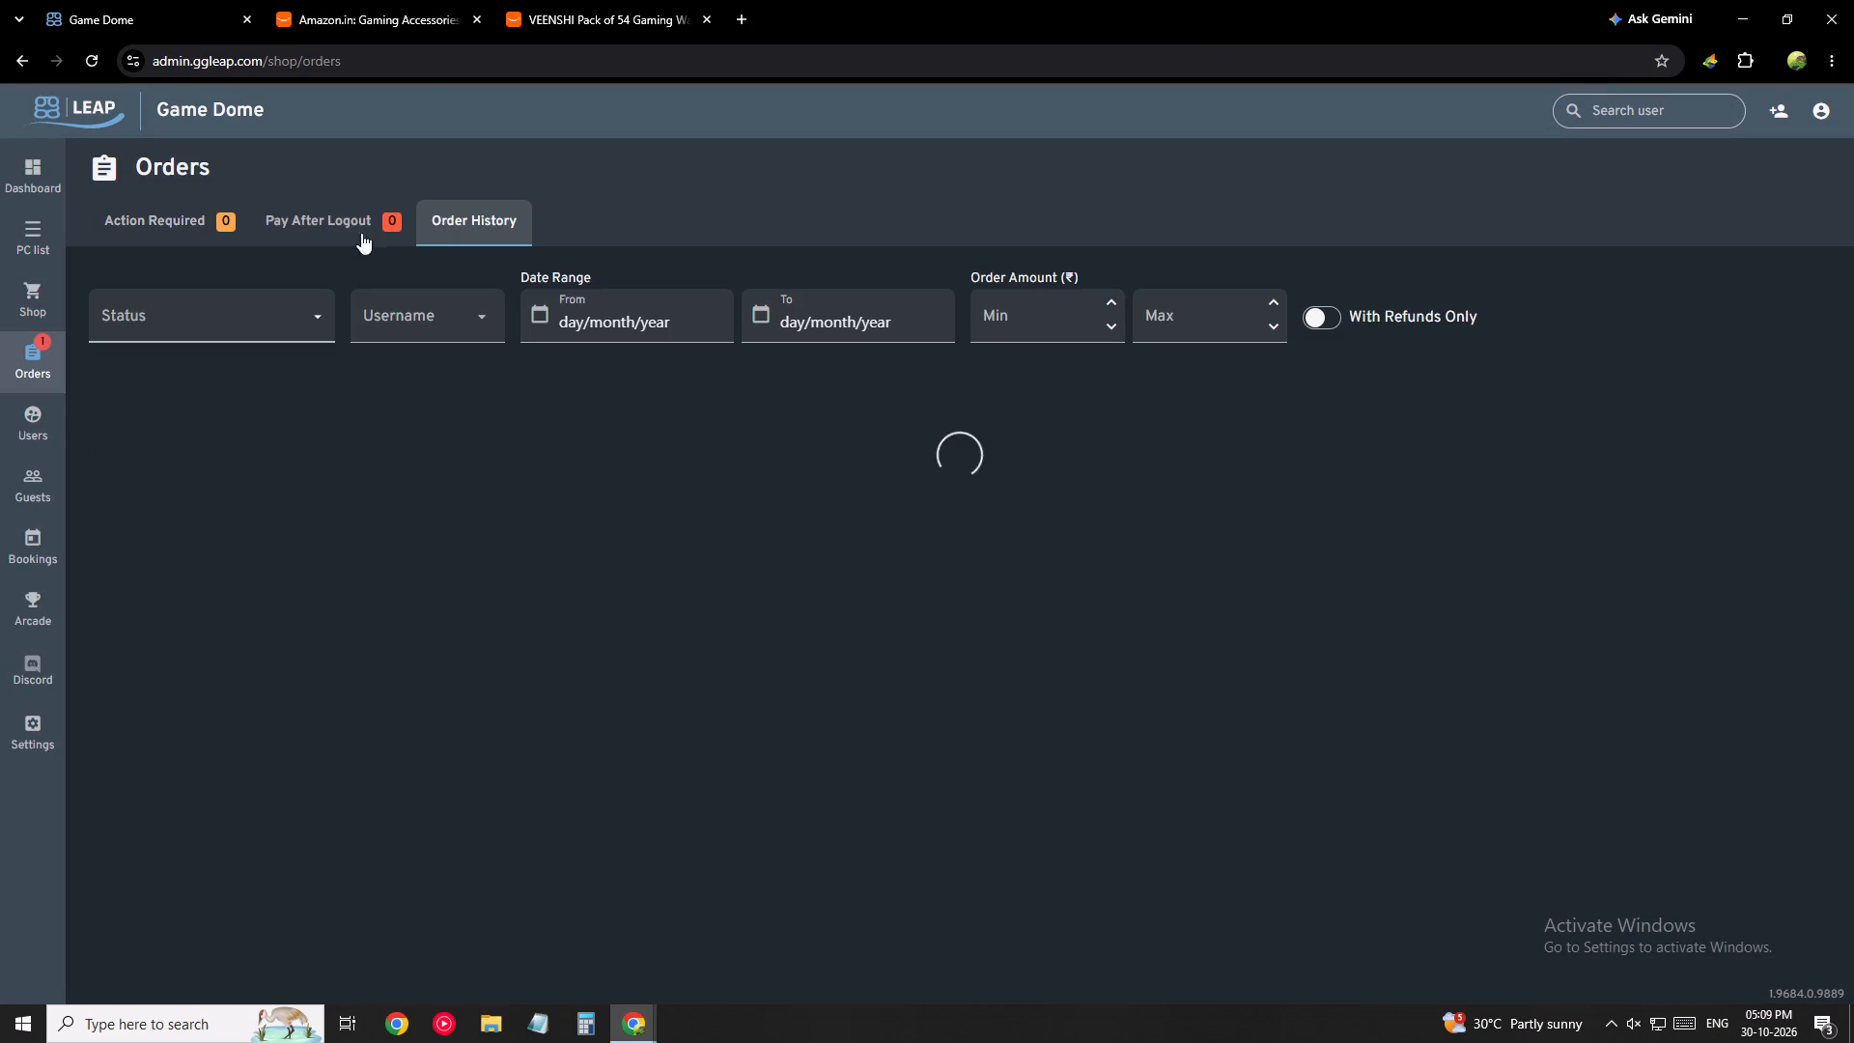
Log back in to the Game Dome admin with the filled-in credentials and open the PC list.
{"action": "left_click", "coordinate": [927, 625]}
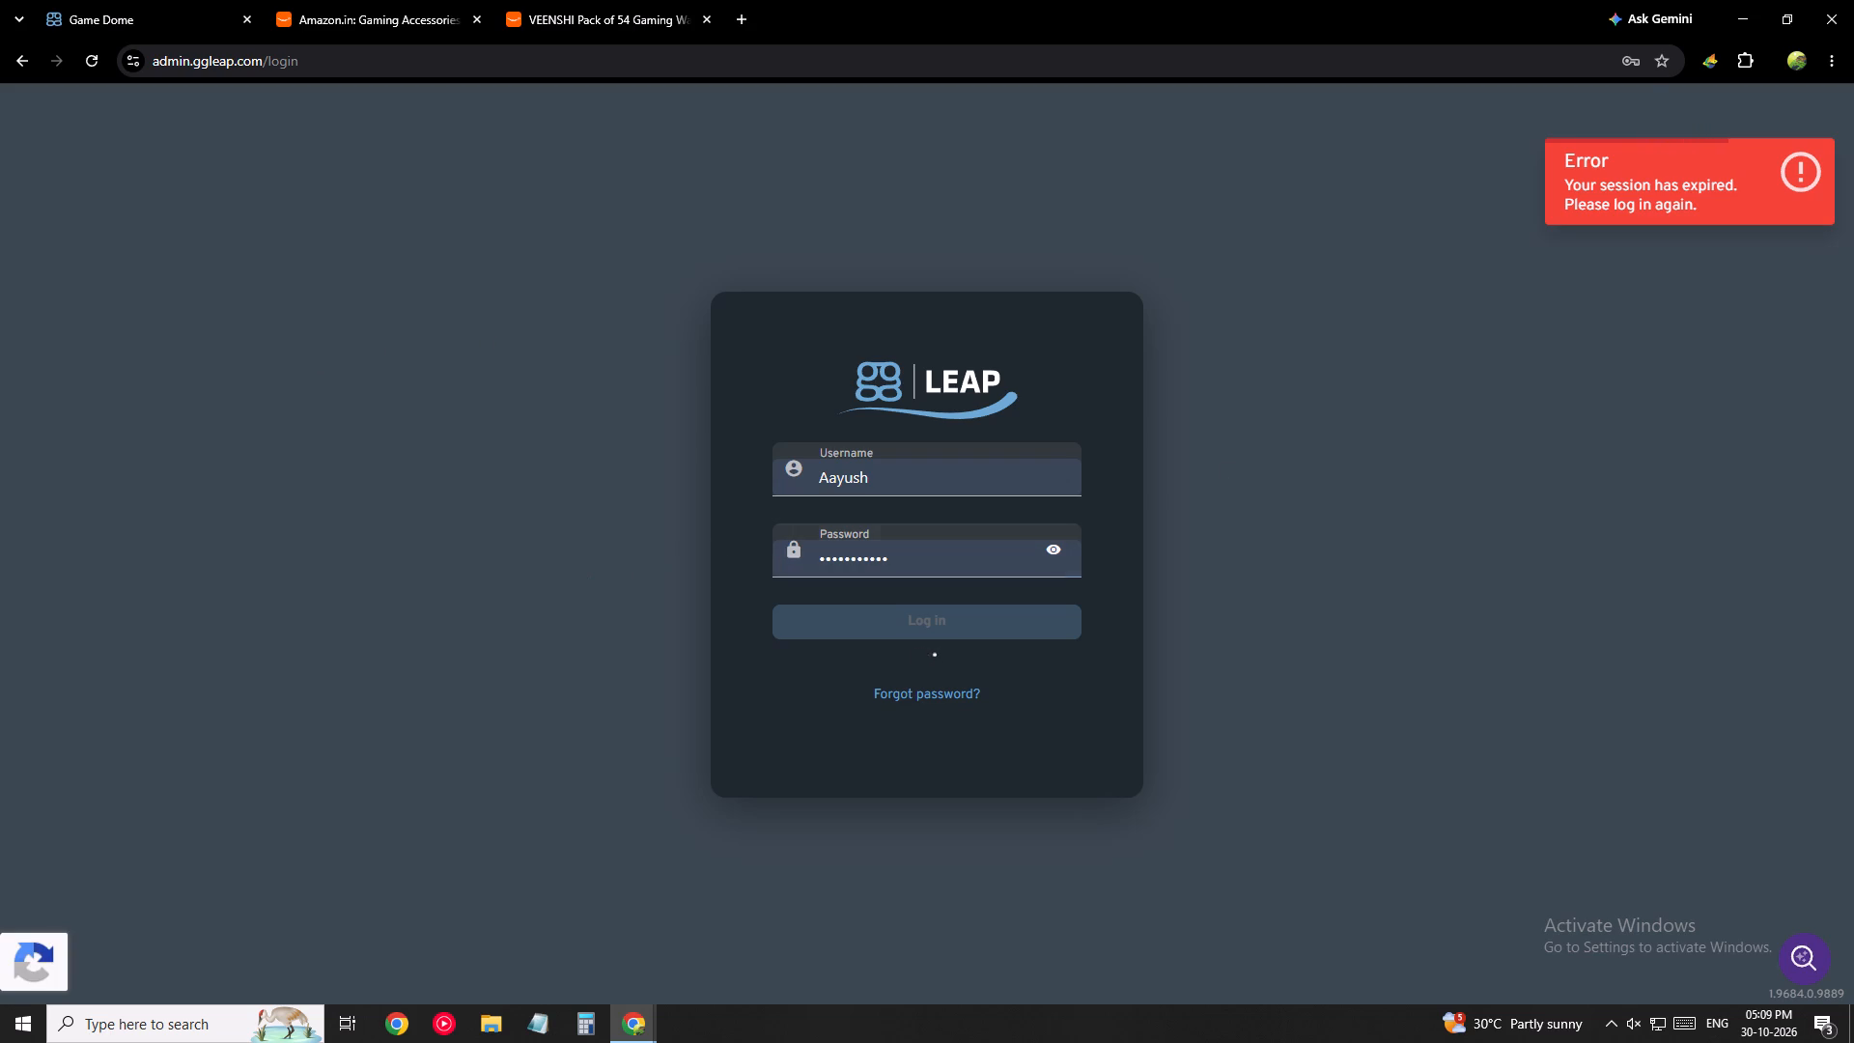
{"action": "left_click", "coordinate": [44, 253]}
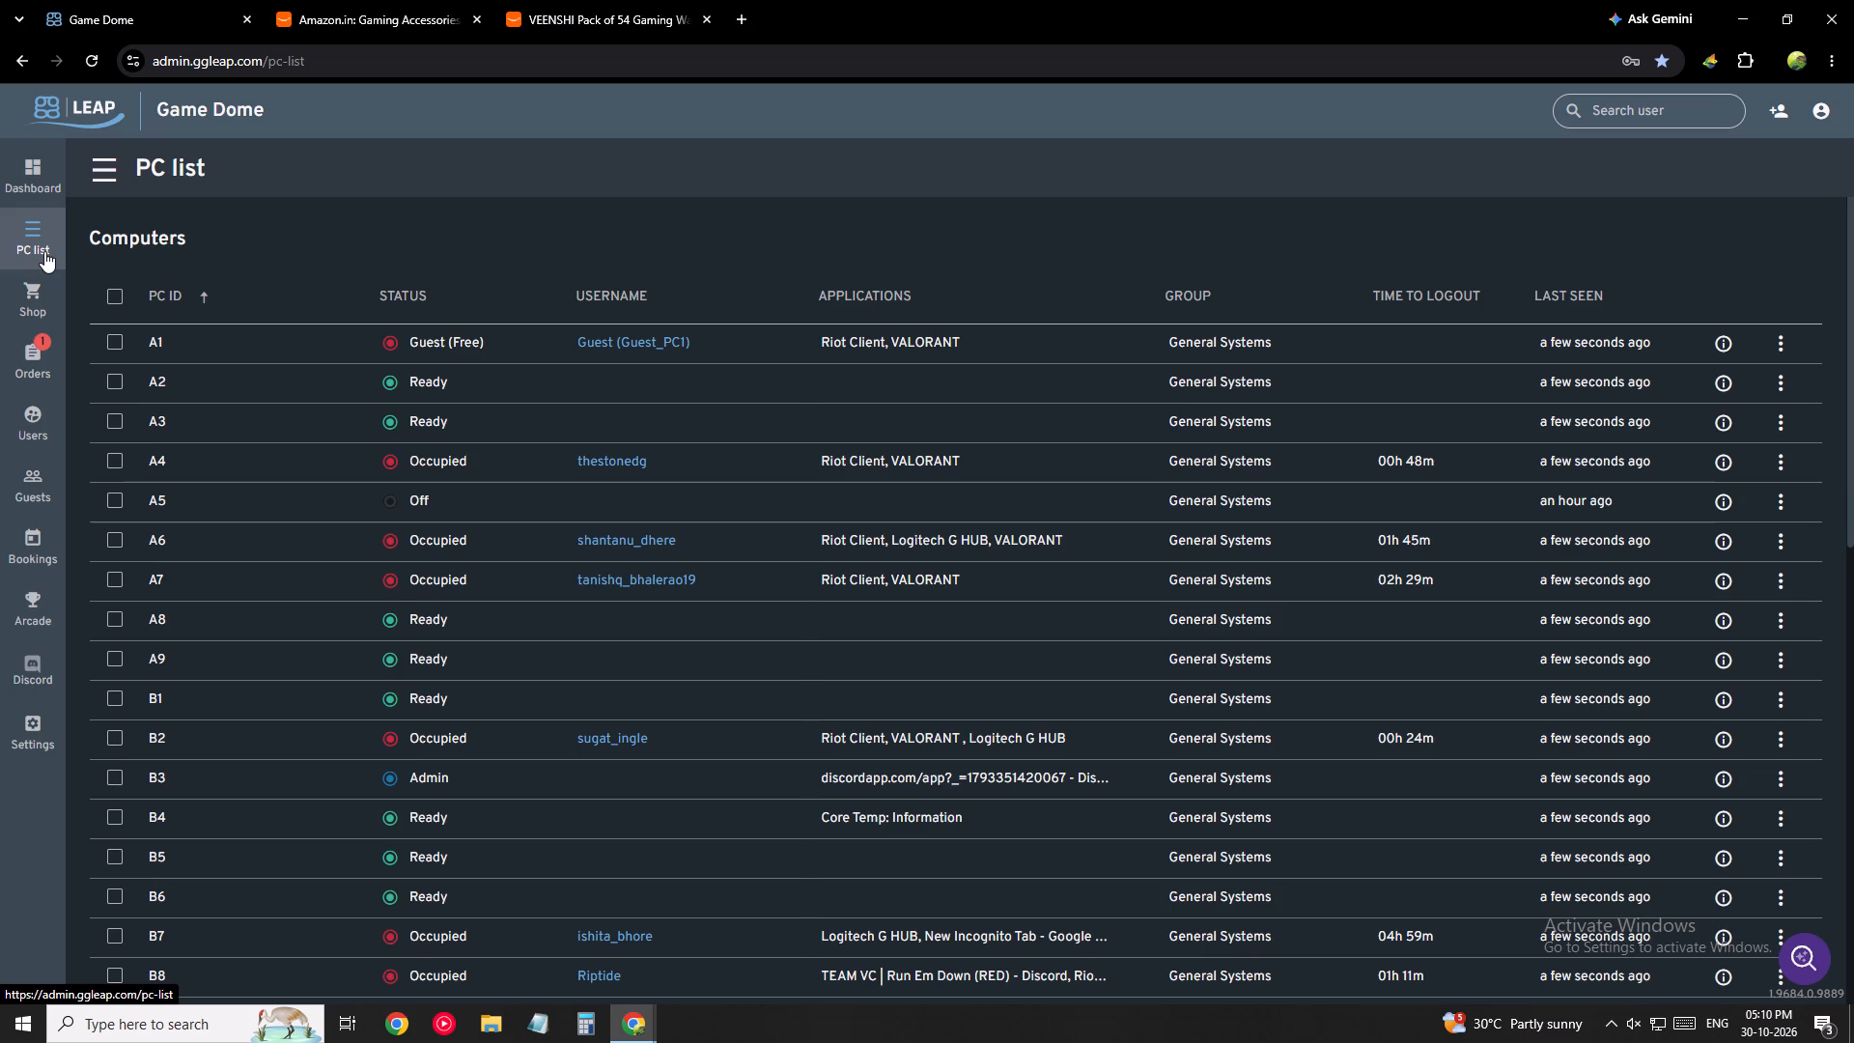
Open Calculator and multiply 15 by 10.
{"action": "type", "text": "cal"}
{"action": "key", "text": "Return"}
{"action": "type", "text": "15"}
{"action": "type", "text": "*2"}
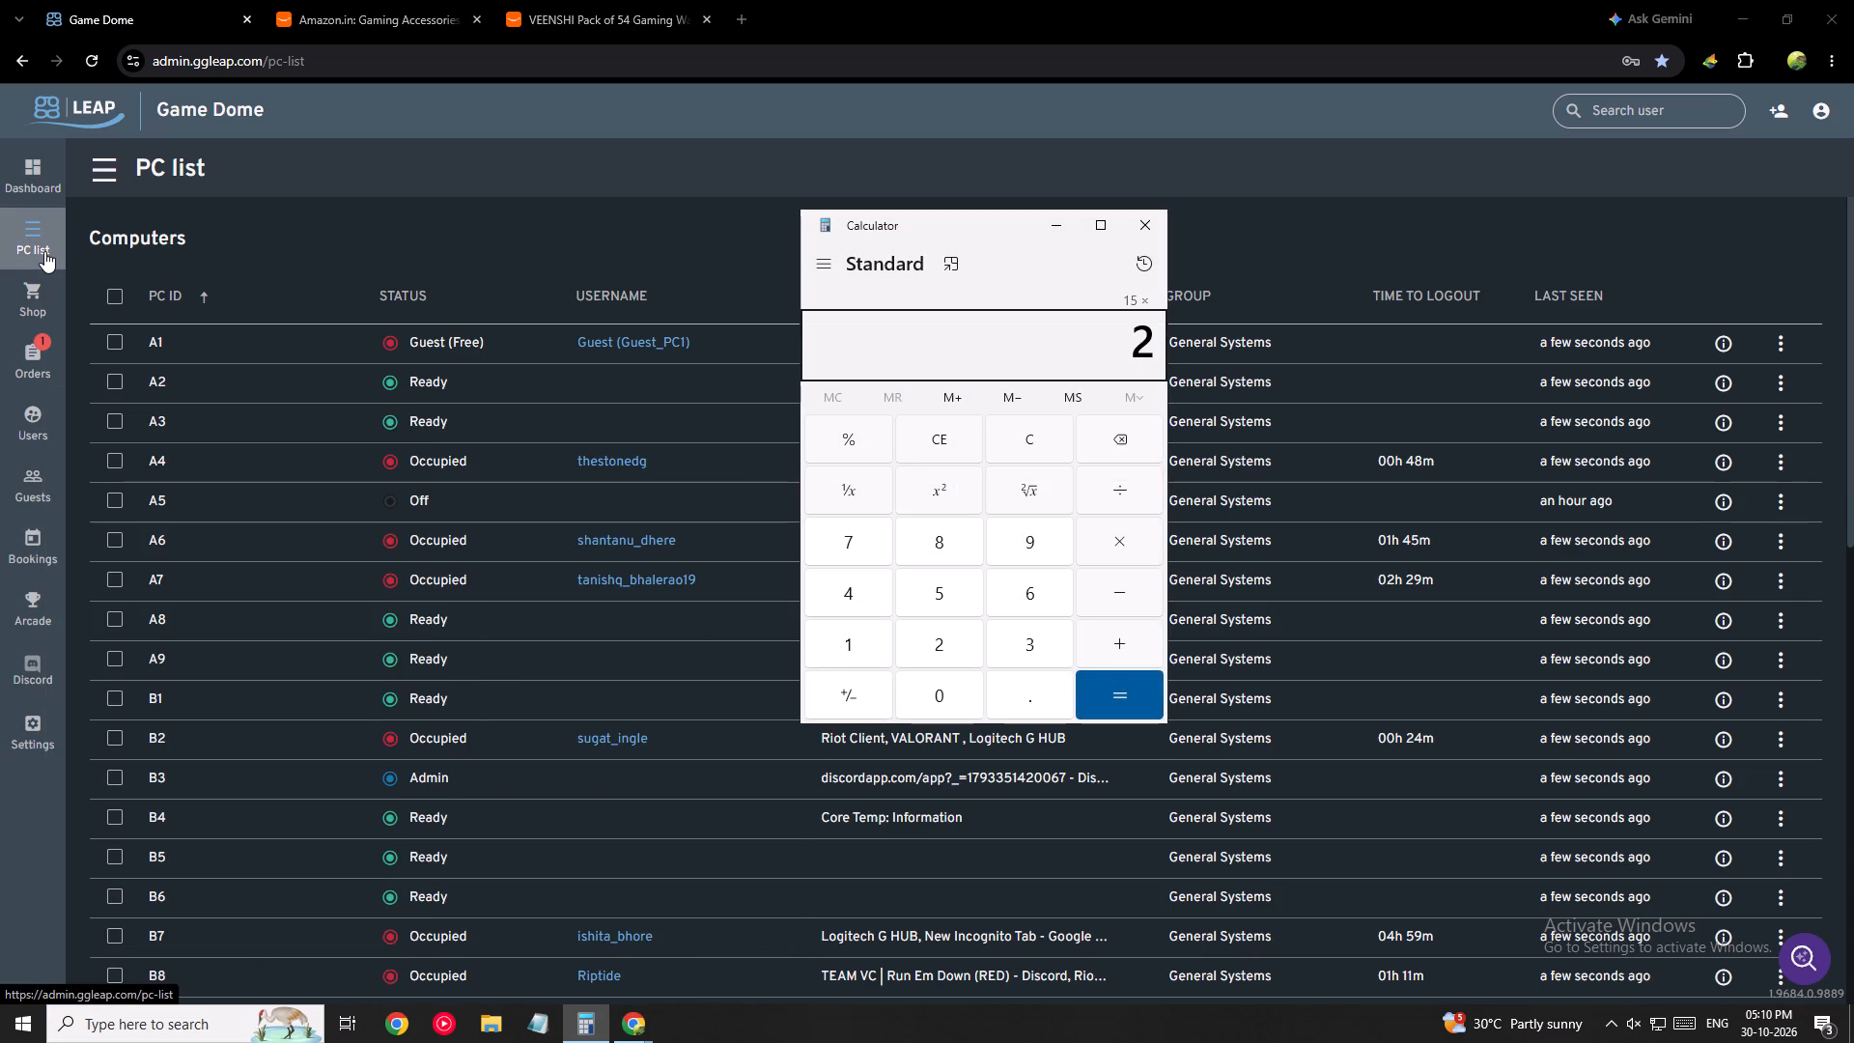
{"action": "key", "text": "BackSpace"}
{"action": "type", "text": "10"}
{"action": "key", "text": "Return"}
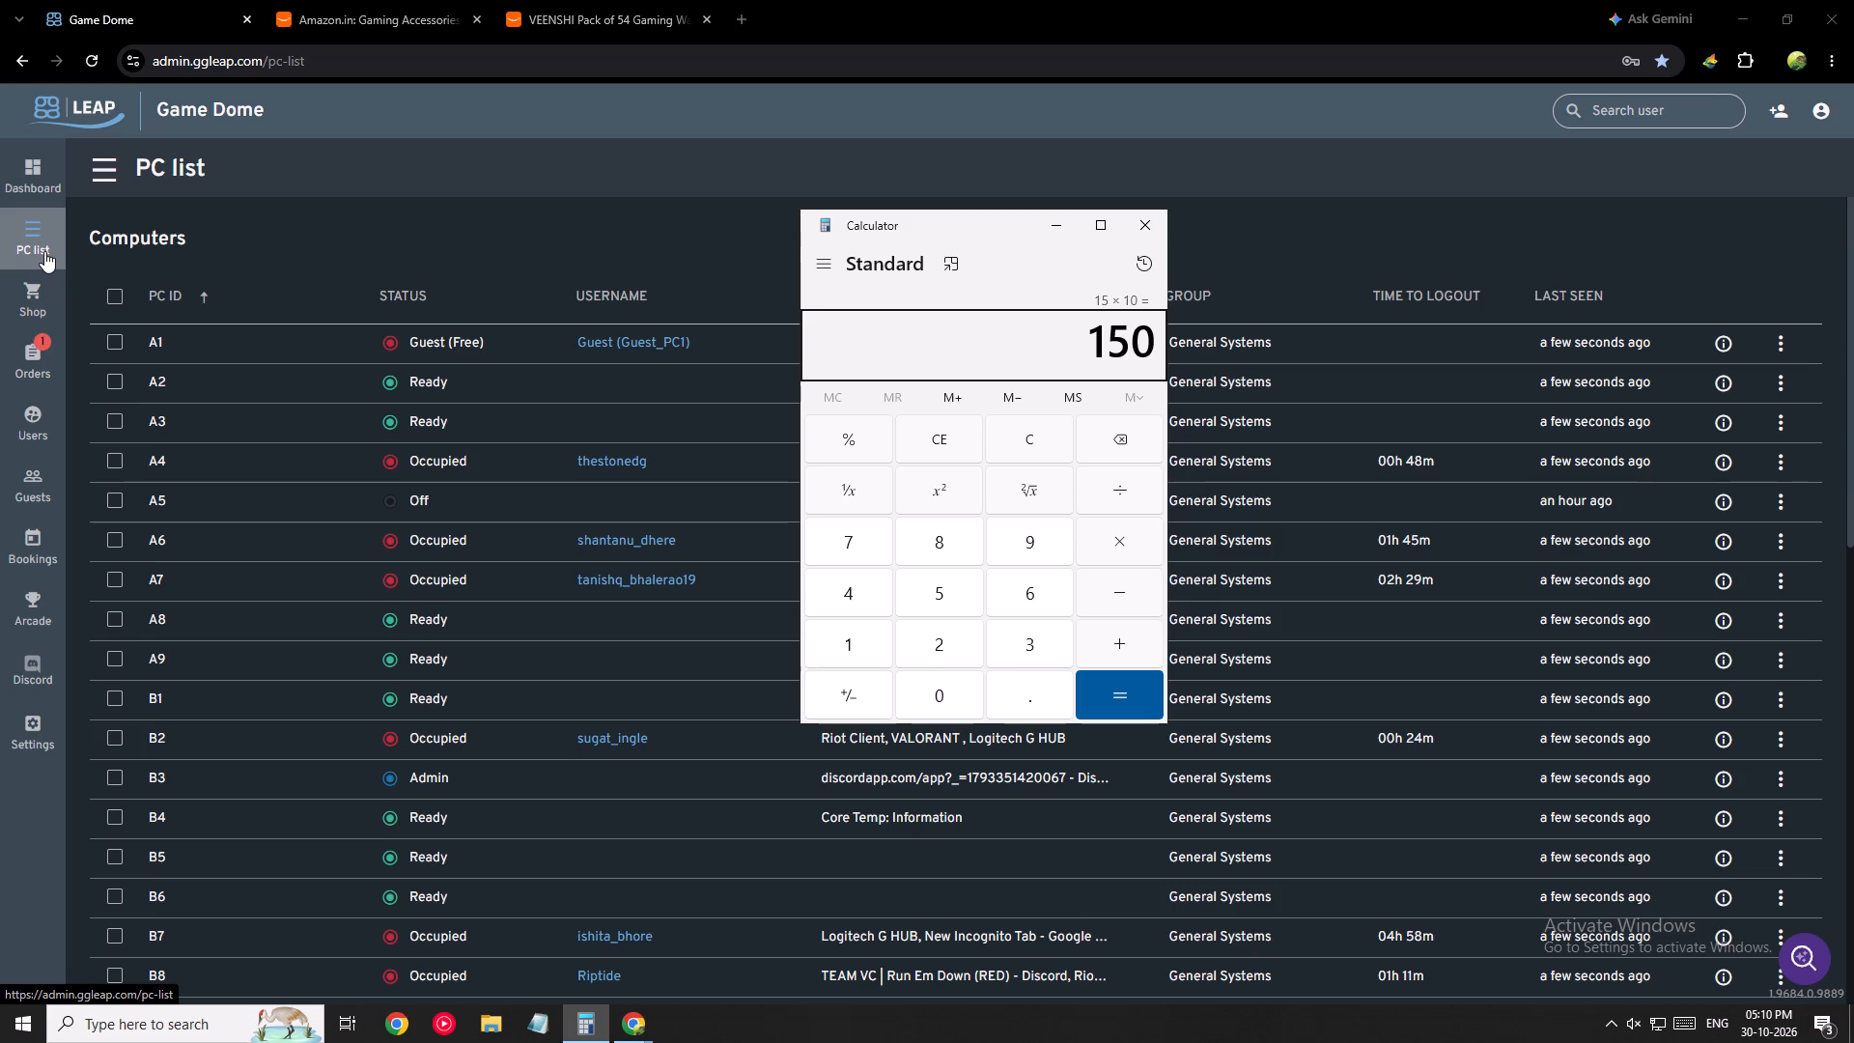
Clear the calculator and compute 15 × 10 again.
{"action": "double_click", "coordinate": [1023, 448]}
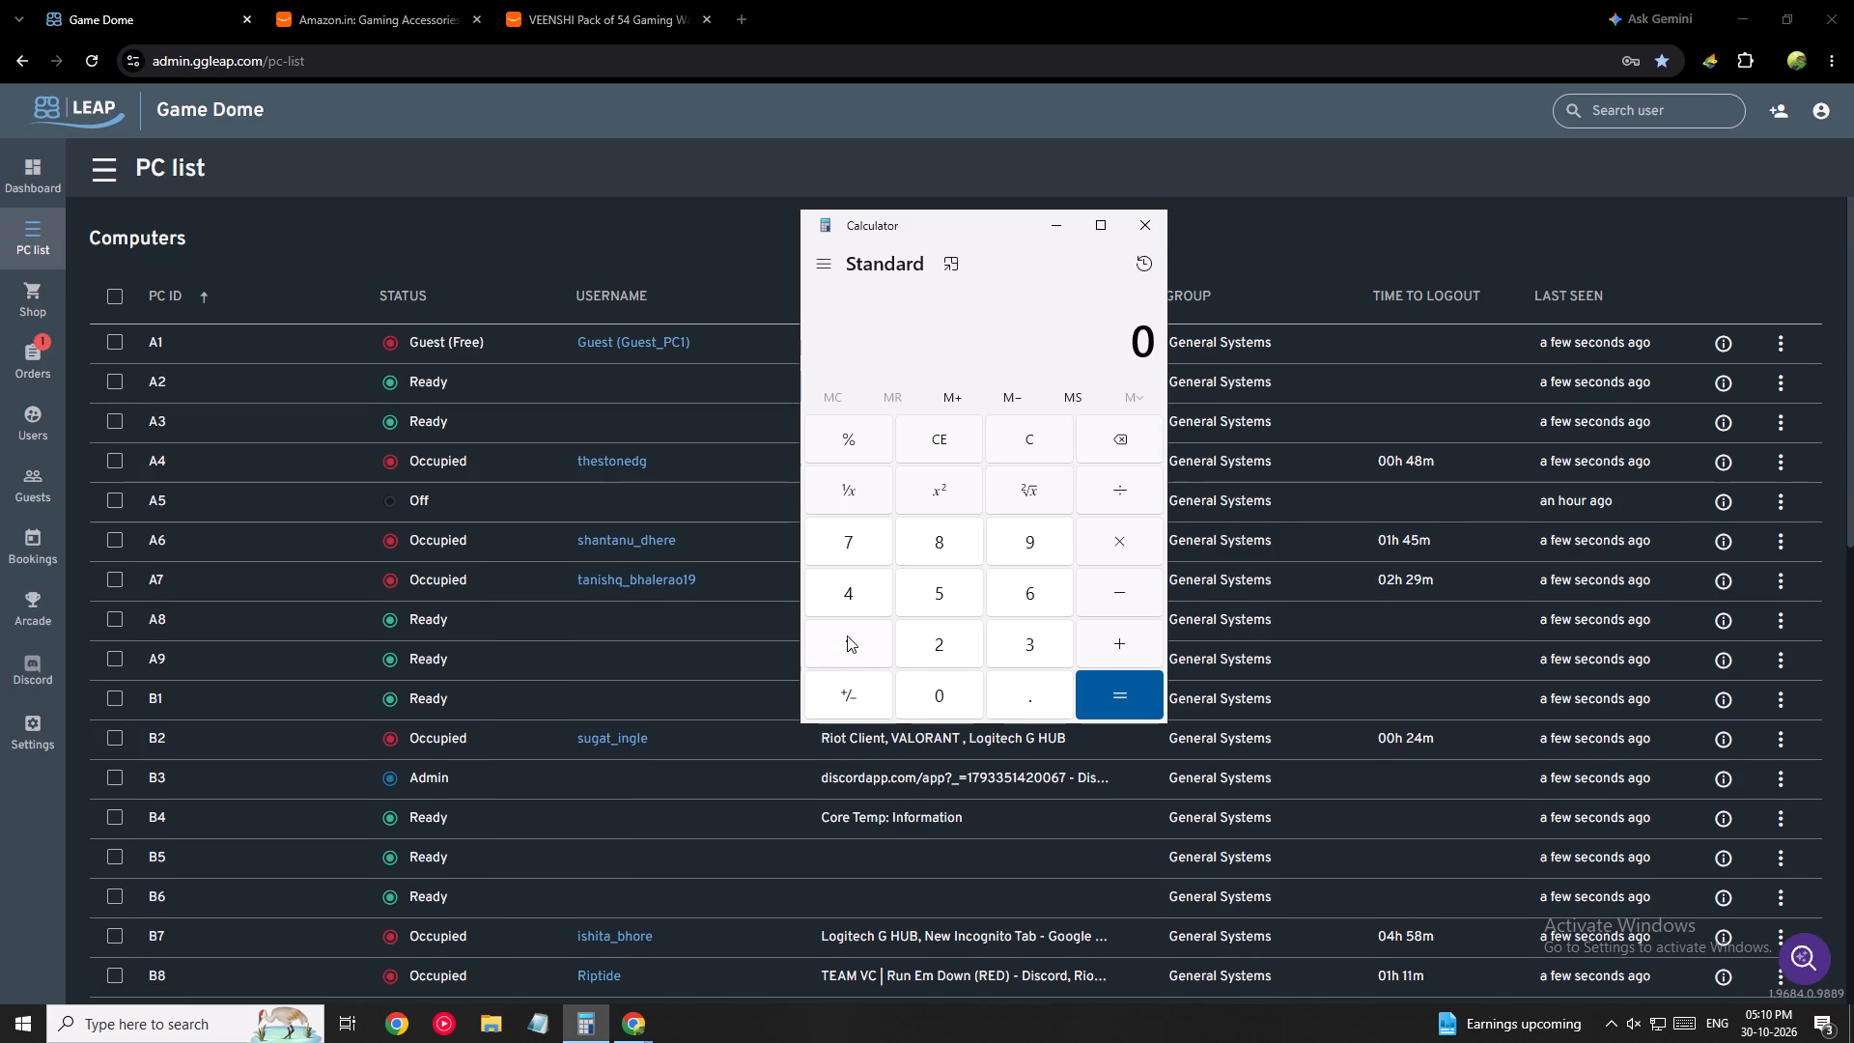
{"action": "left_click", "coordinate": [854, 634]}
{"action": "left_click", "coordinate": [971, 592]}
{"action": "left_click", "coordinate": [1125, 542]}
{"action": "left_click", "coordinate": [867, 639]}
{"action": "left_click", "coordinate": [946, 702]}
{"action": "left_click", "coordinate": [1129, 697]}
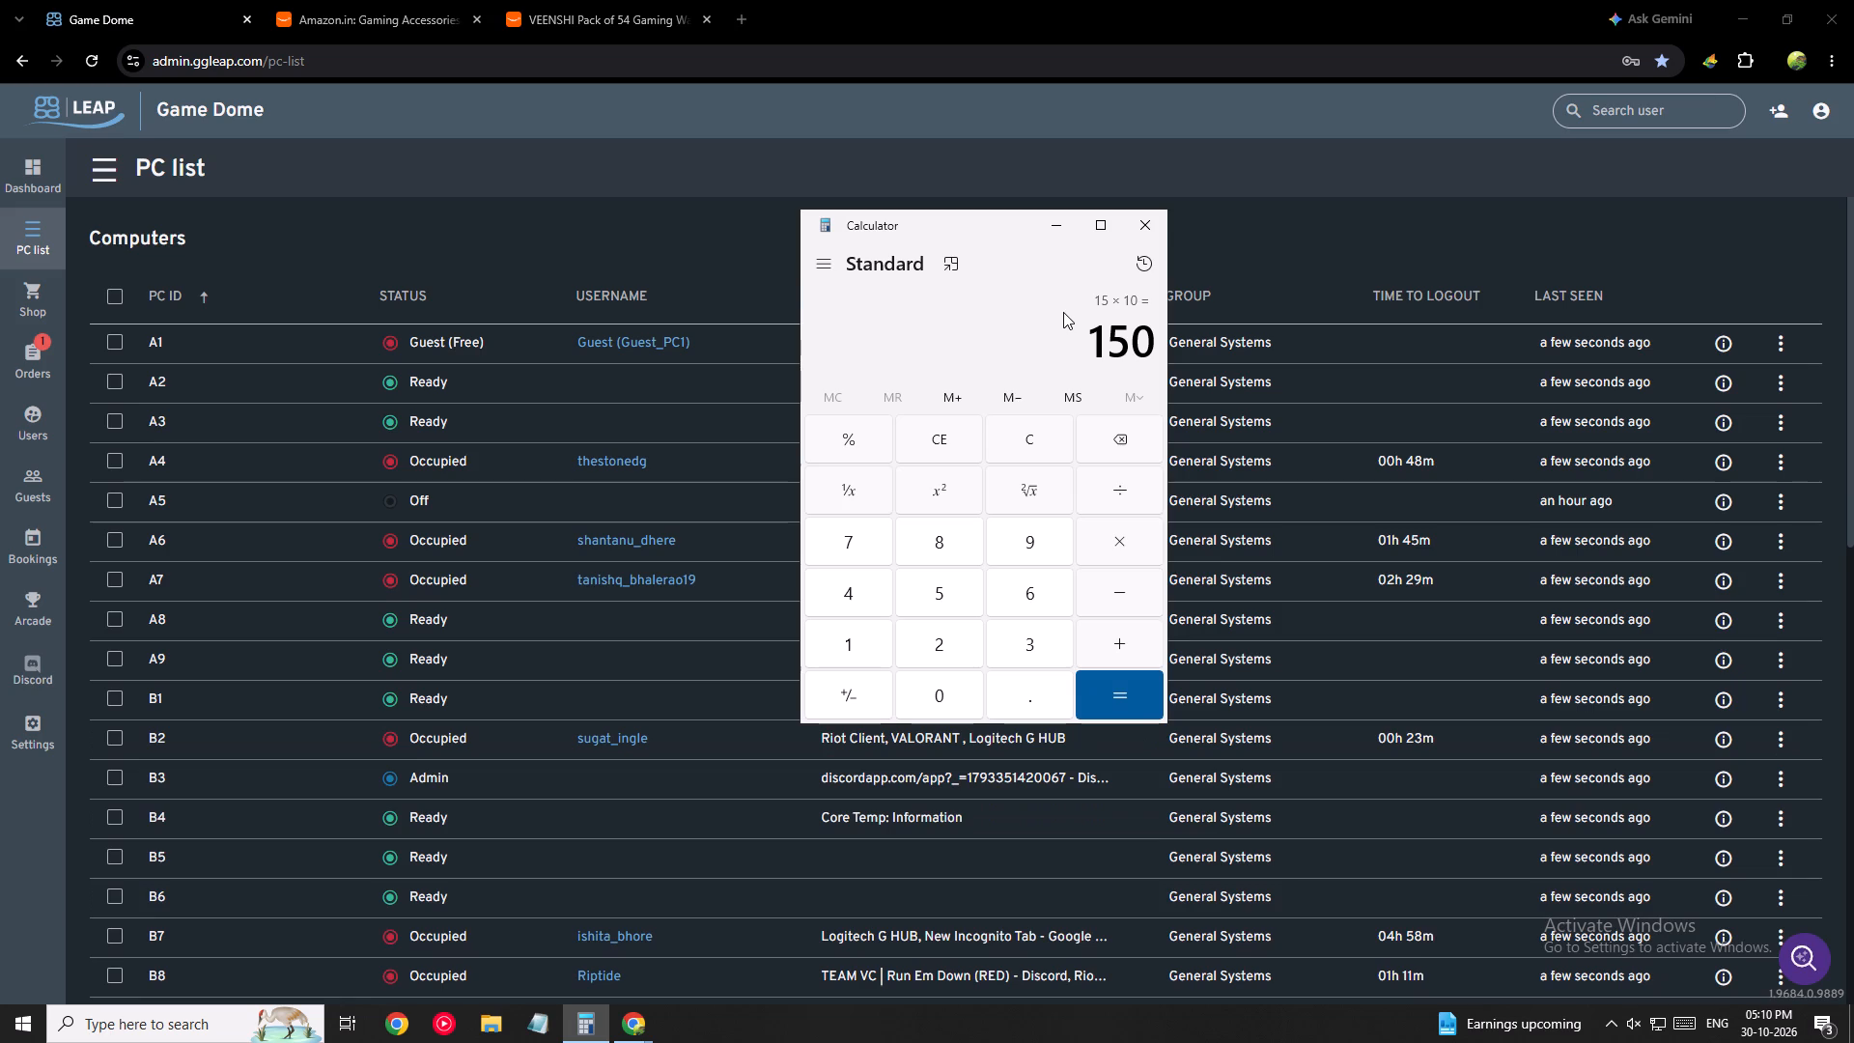
Switch to the GD VIMAN MNAGAR spreadsheet with the daily exp sheet.
{"action": "key", "text": "alt+Tab"}
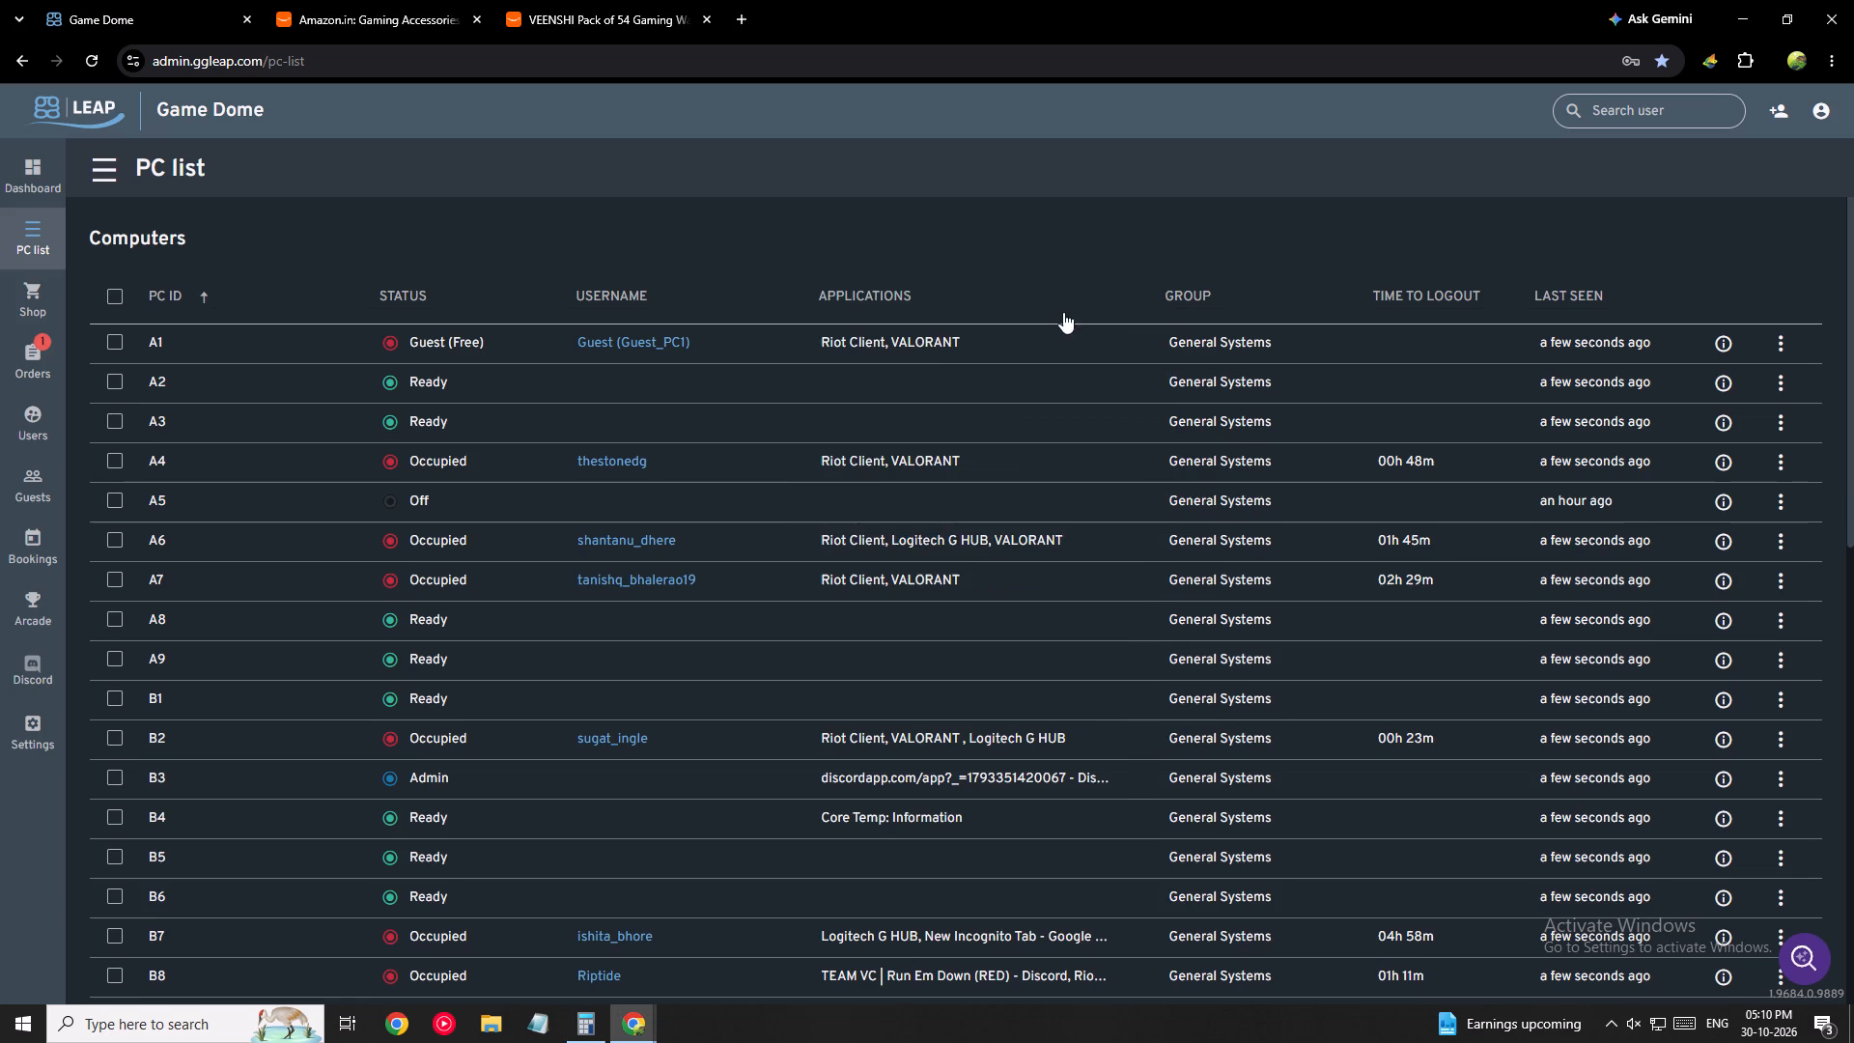
{"action": "key", "text": "alt+Tab"}
{"action": "key", "text": "alt+Tab"}
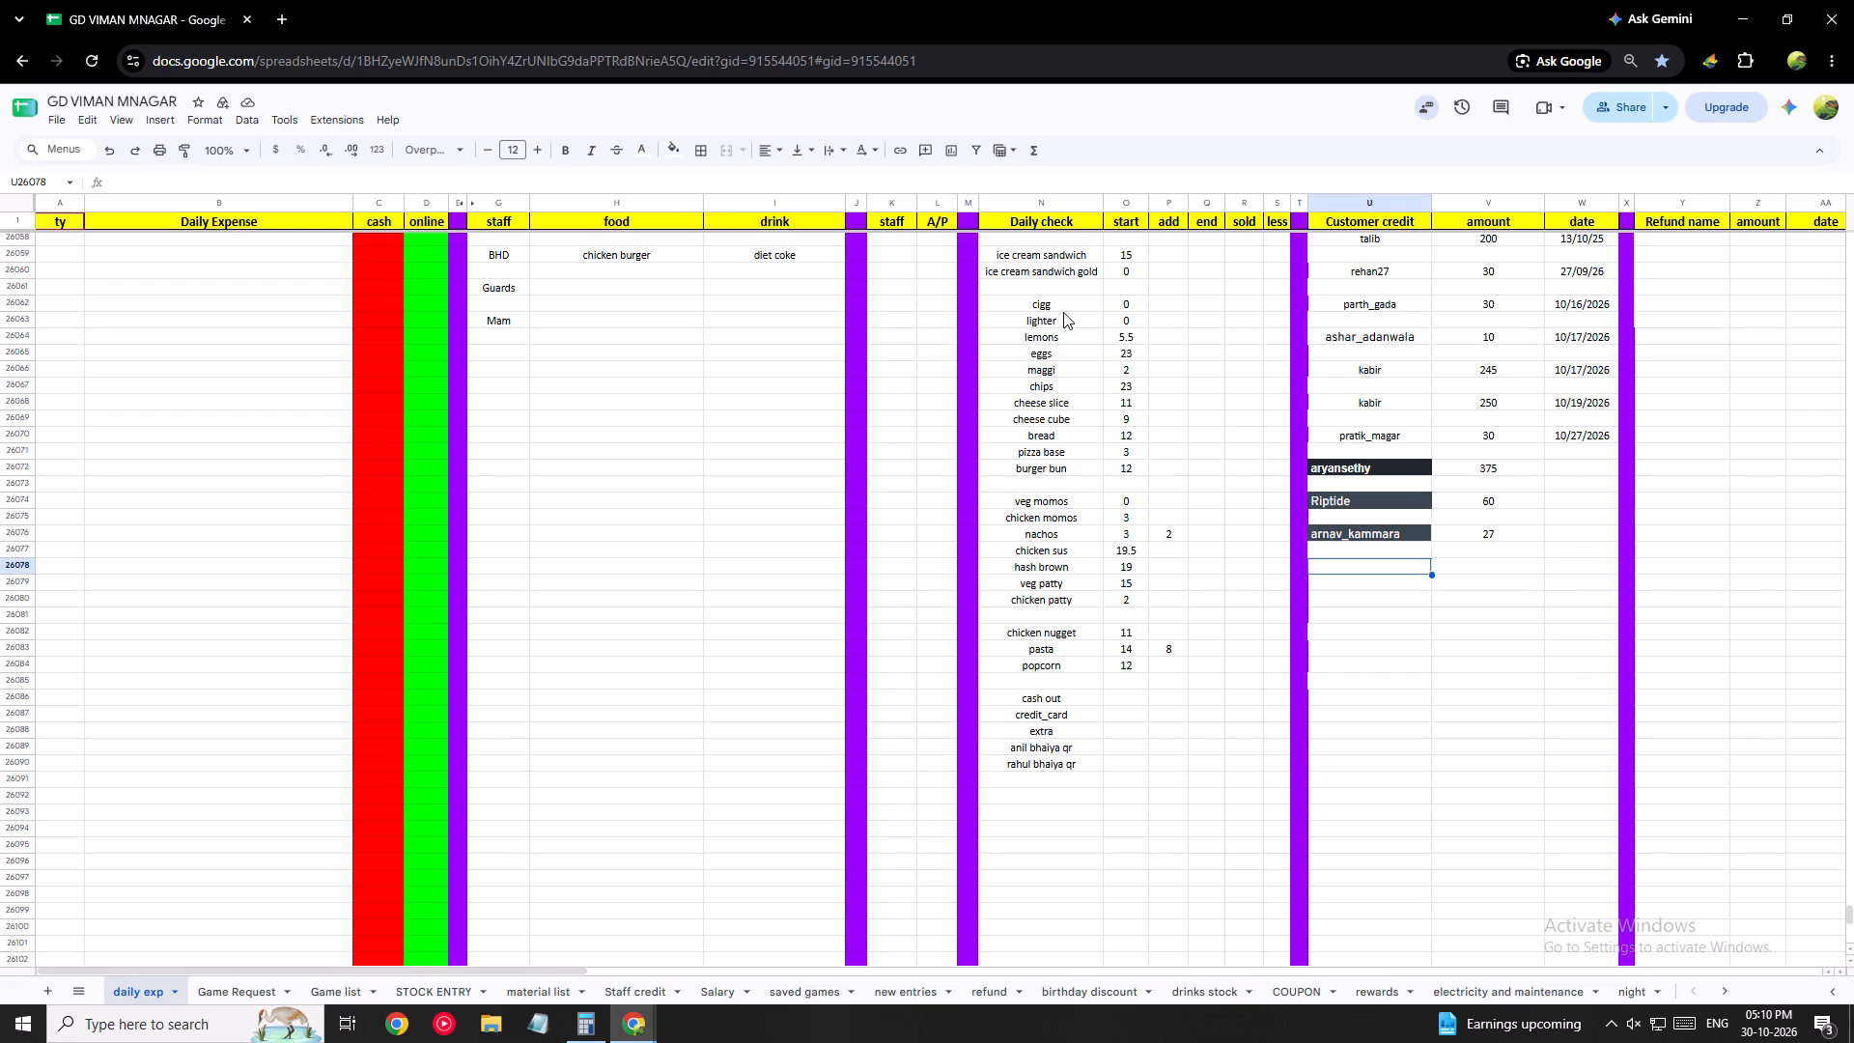
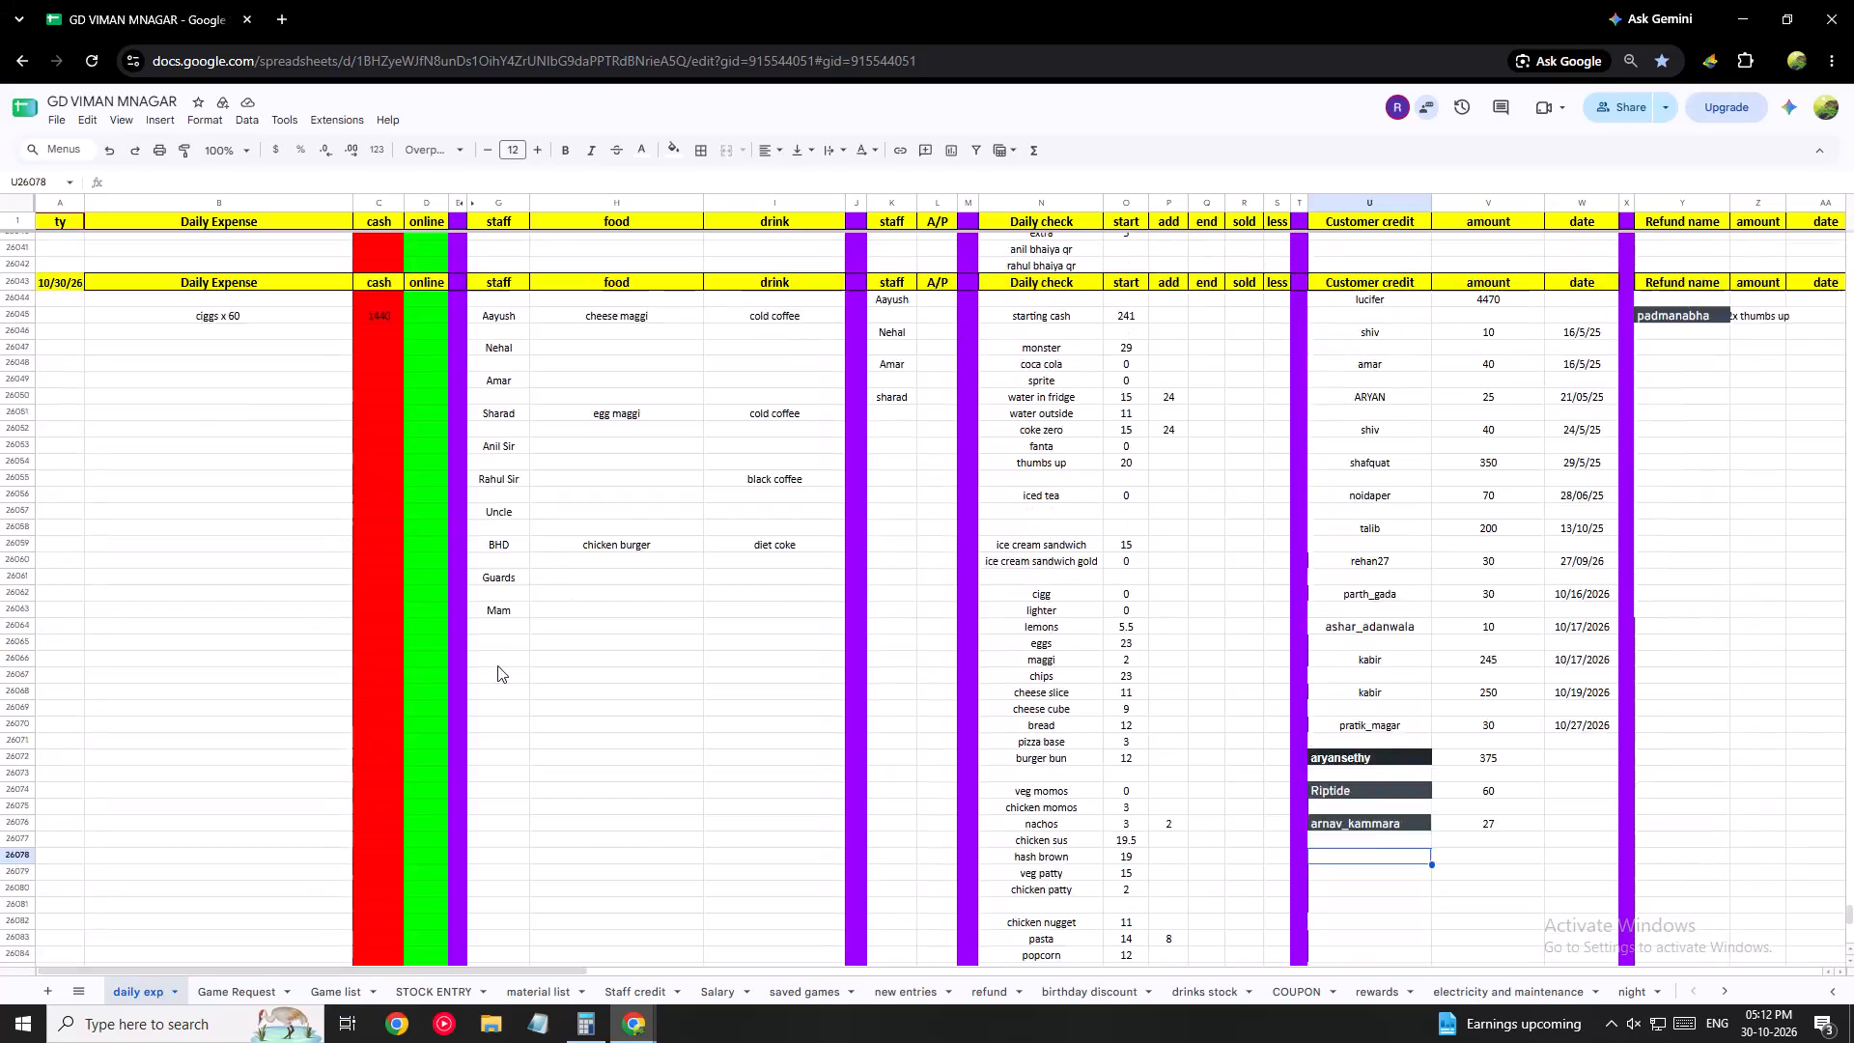
Review the earlier daily expense entries from 10/27/26 to 10/29/26, checking the cash amount for the samosa*5 expense on 10/28/26.
{"action": "scroll", "coordinate": [460, 558], "scroll_direction": "down", "scroll_amount": 1}
{"action": "scroll", "coordinate": [460, 558], "scroll_direction": "up", "scroll_amount": 1}
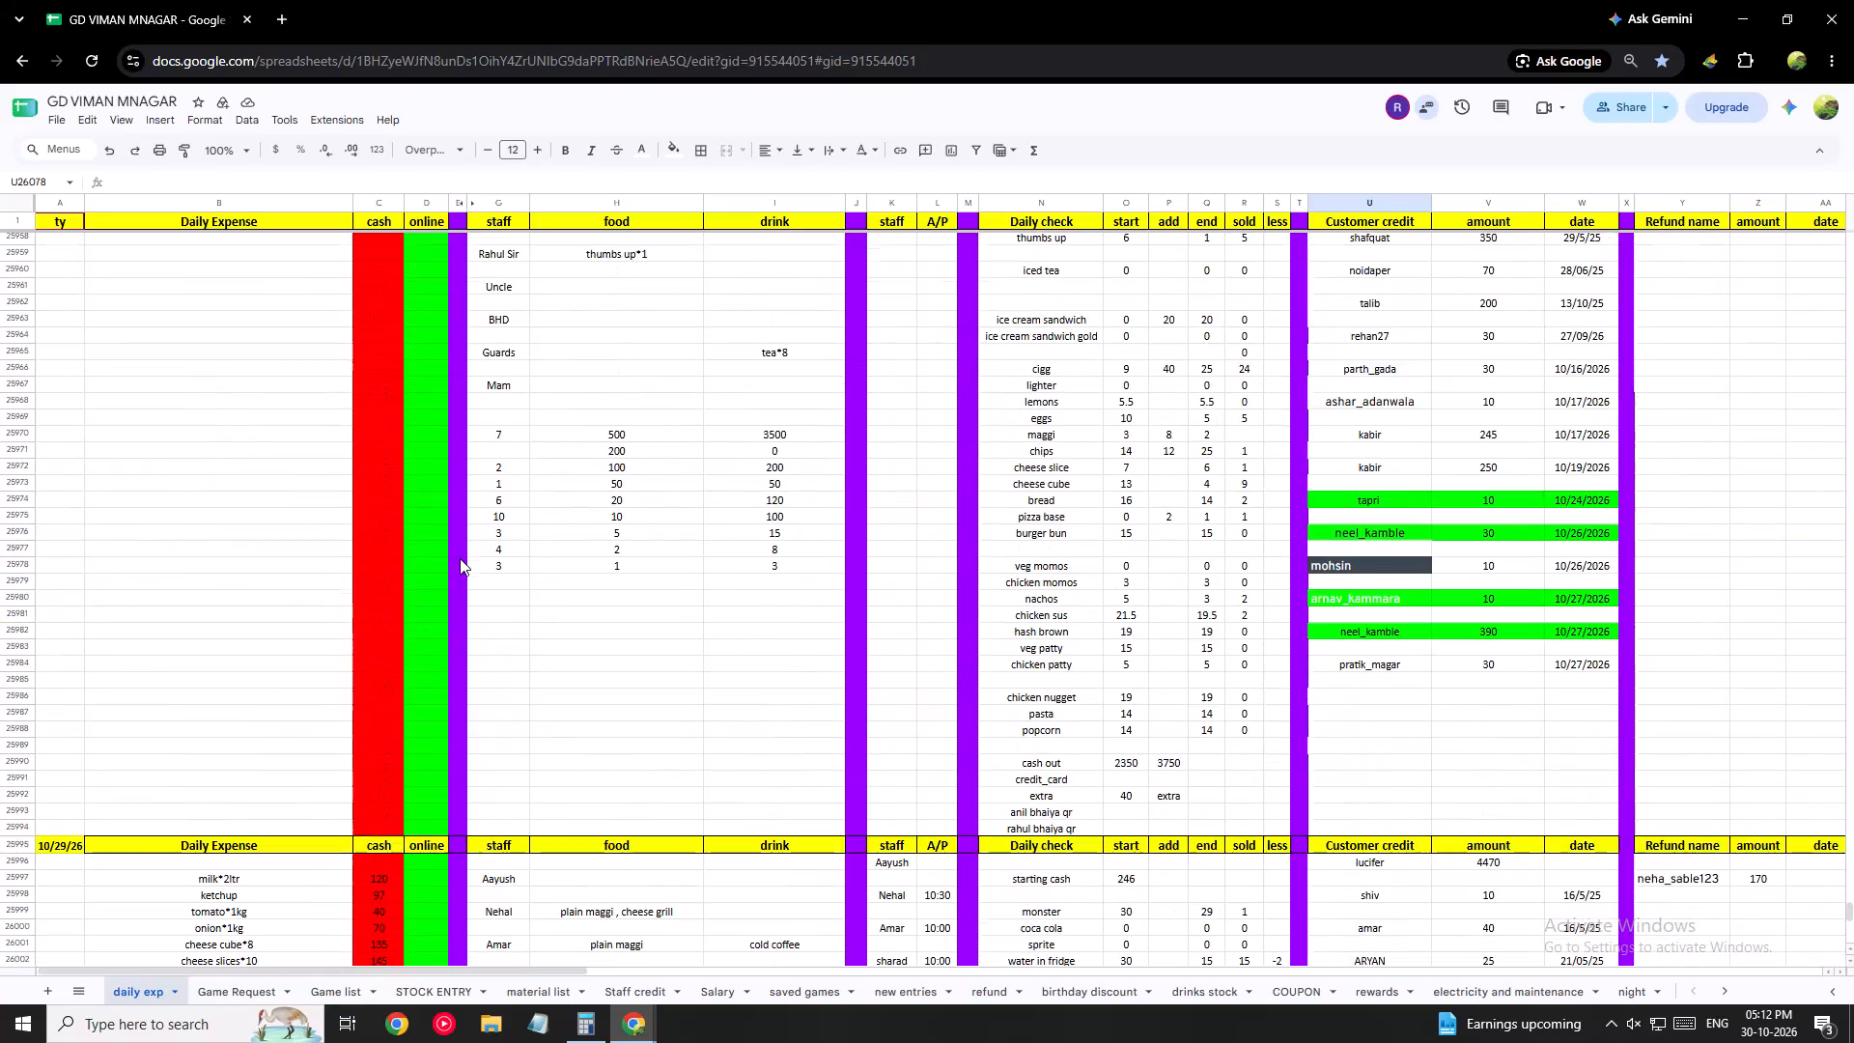
{"action": "scroll", "coordinate": [460, 558], "scroll_direction": "up", "scroll_amount": 2}
{"action": "scroll", "coordinate": [459, 553], "scroll_direction": "down", "scroll_amount": 1}
{"action": "scroll", "coordinate": [459, 553], "scroll_direction": "up", "scroll_amount": 1}
{"action": "scroll", "coordinate": [356, 633], "scroll_direction": "up", "scroll_amount": 4}
{"action": "left_click", "coordinate": [379, 777]}
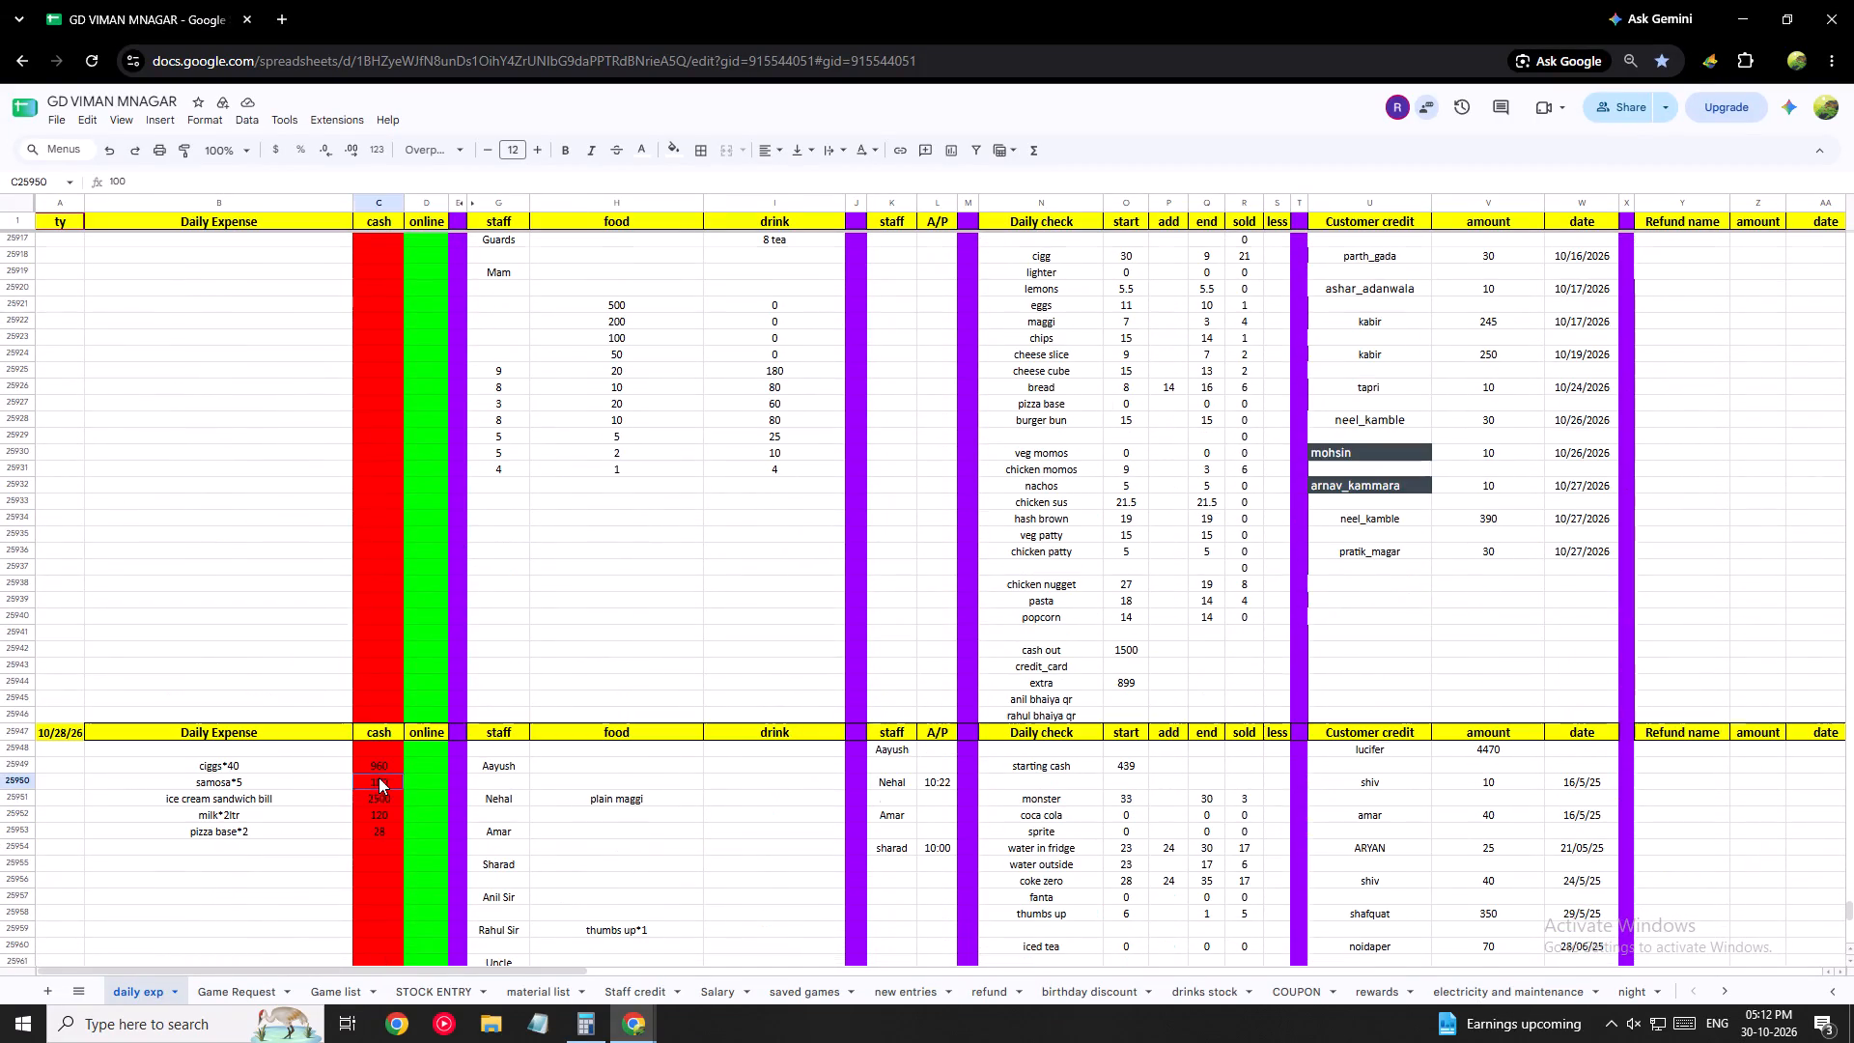
{"action": "scroll", "coordinate": [381, 812], "scroll_direction": "down", "scroll_amount": 3}
{"action": "scroll", "coordinate": [363, 792], "scroll_direction": "up", "scroll_amount": 1}
{"action": "scroll", "coordinate": [363, 792], "scroll_direction": "down", "scroll_amount": 5}
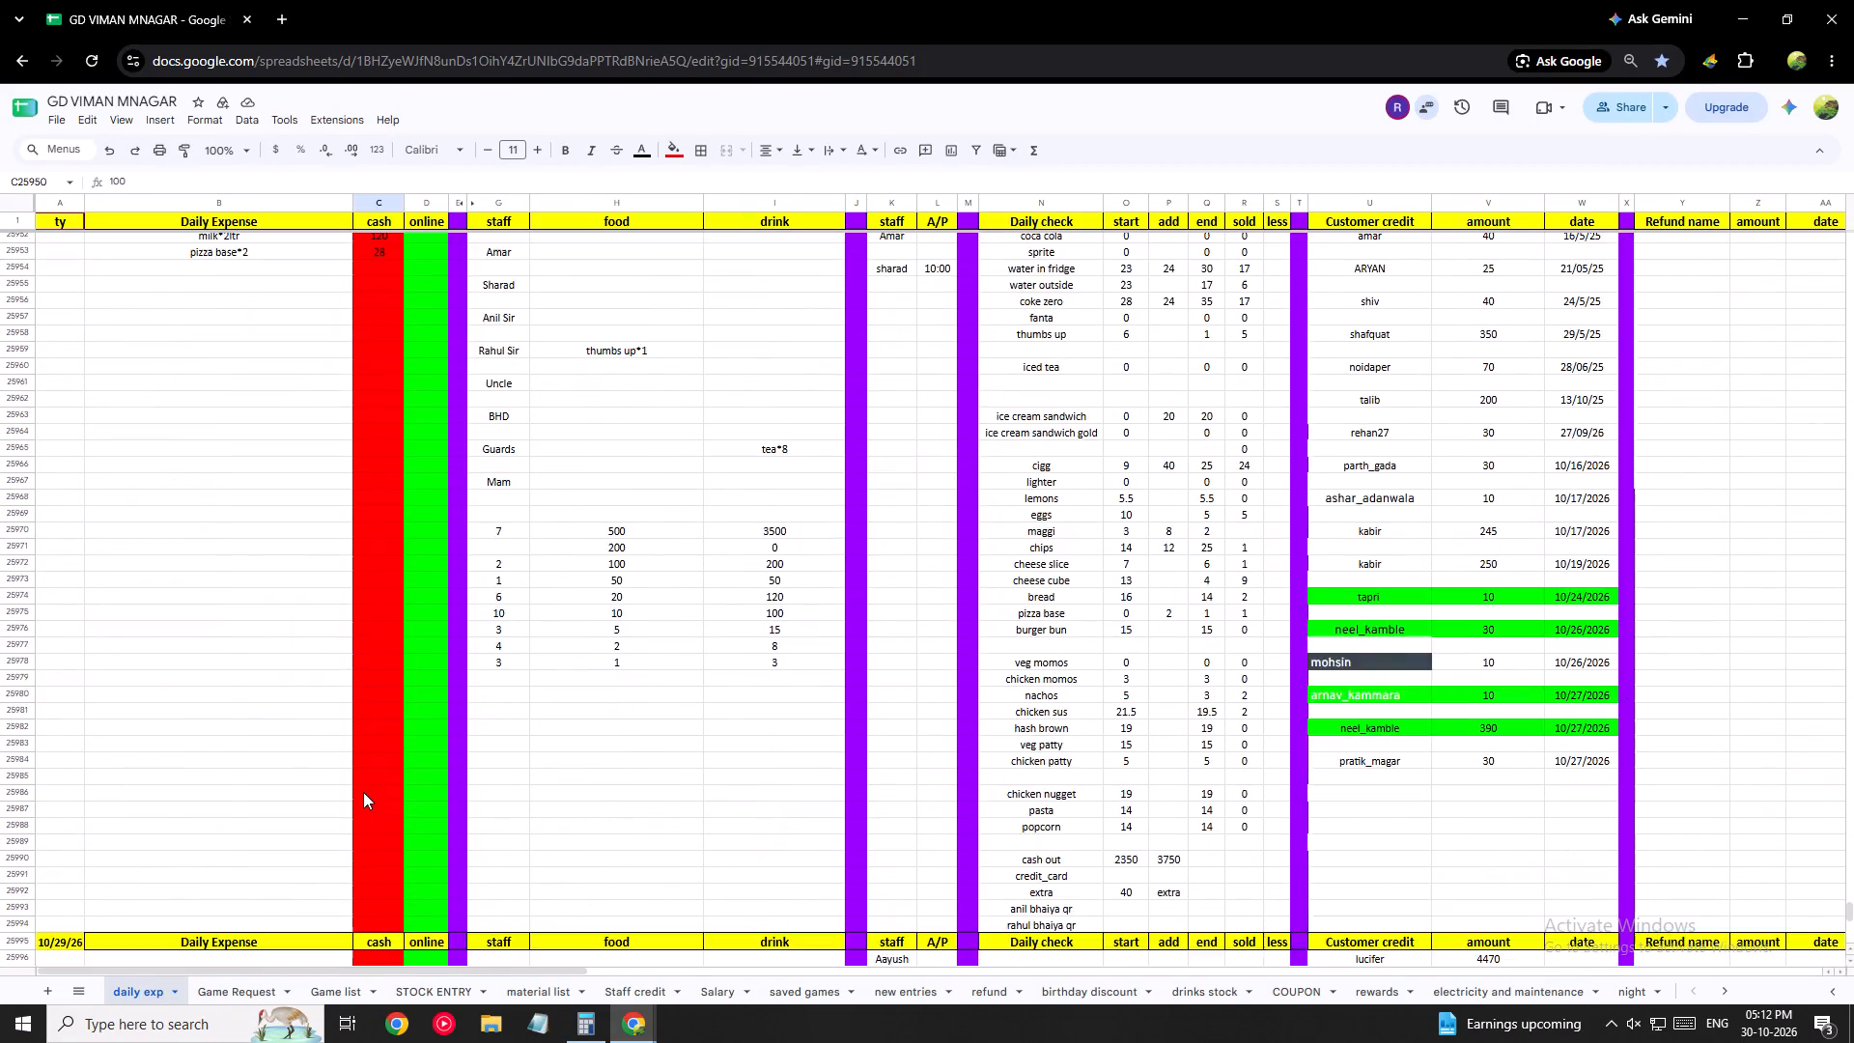
{"action": "scroll", "coordinate": [363, 792], "scroll_direction": "down", "scroll_amount": 3}
{"action": "scroll", "coordinate": [335, 722], "scroll_direction": "up", "scroll_amount": 1}
{"action": "scroll", "coordinate": [335, 722], "scroll_direction": "down", "scroll_amount": 1}
{"action": "scroll", "coordinate": [335, 722], "scroll_direction": "up", "scroll_amount": 4}
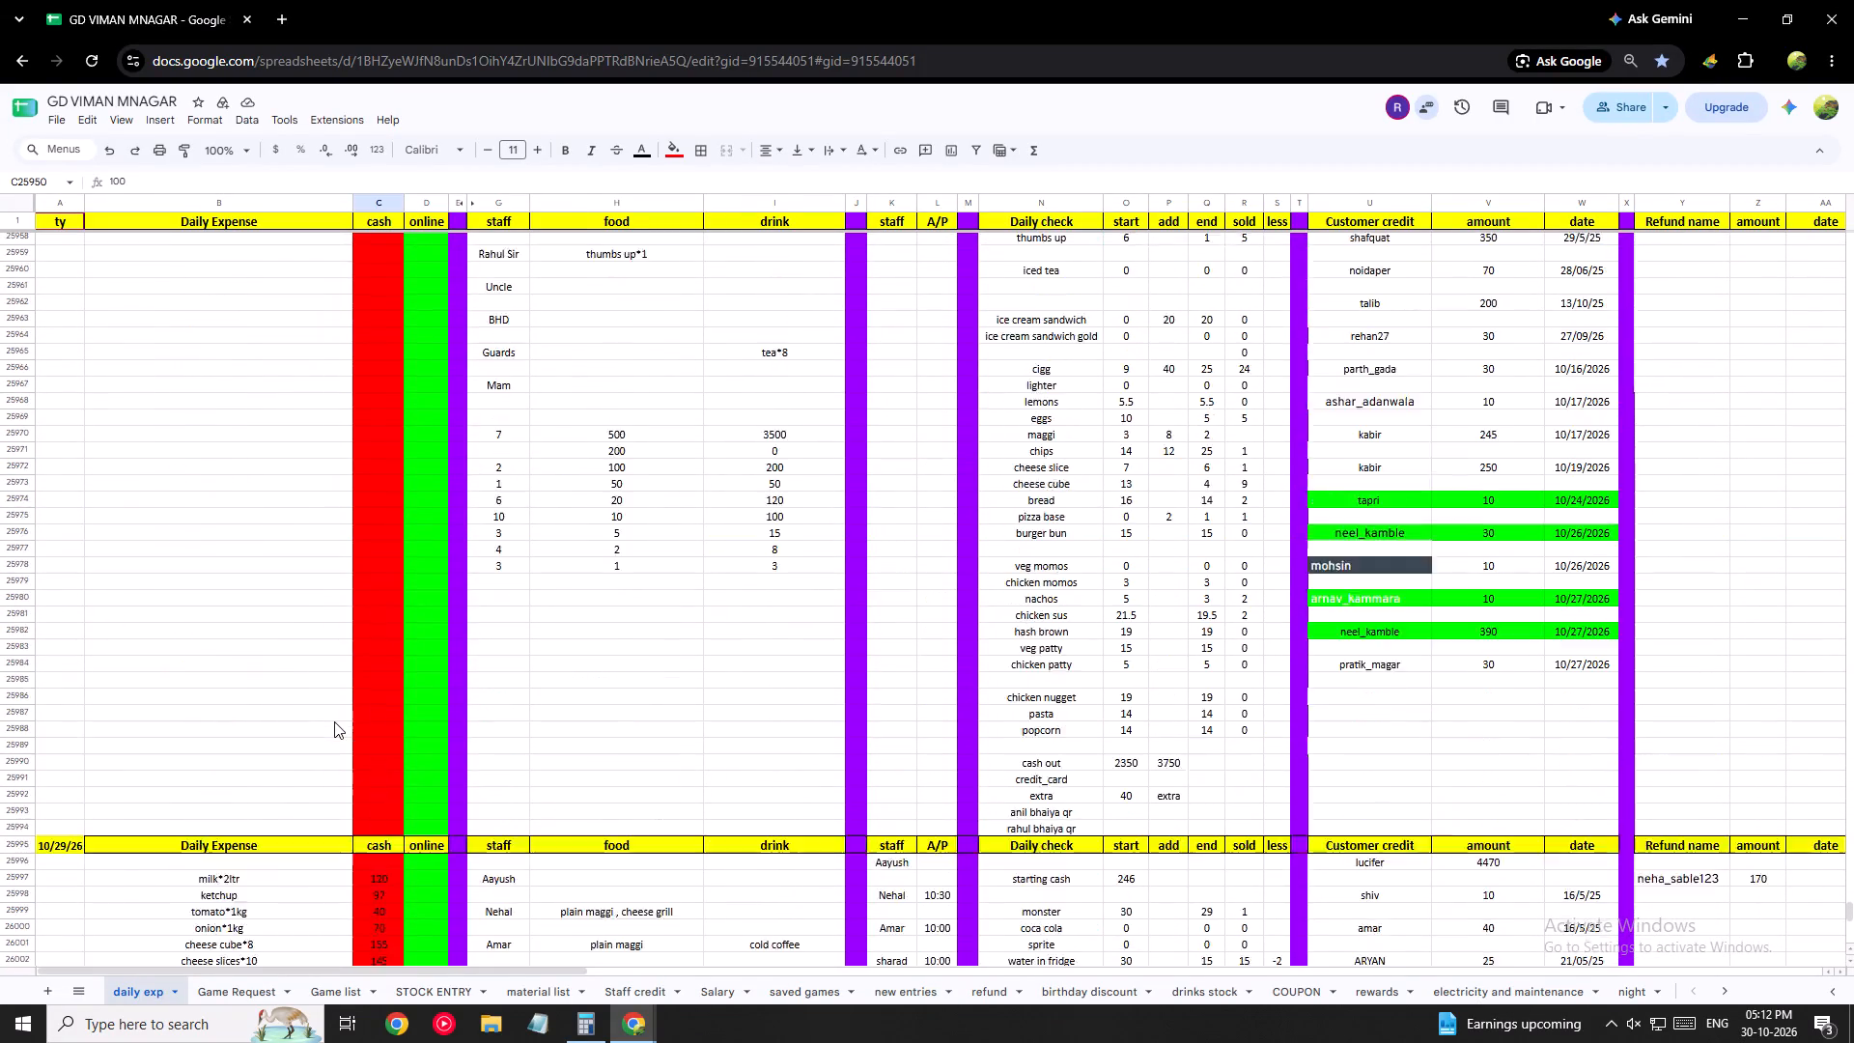
{"action": "scroll", "coordinate": [334, 721], "scroll_direction": "up", "scroll_amount": 4}
{"action": "scroll", "coordinate": [339, 628], "scroll_direction": "up", "scroll_amount": 8}
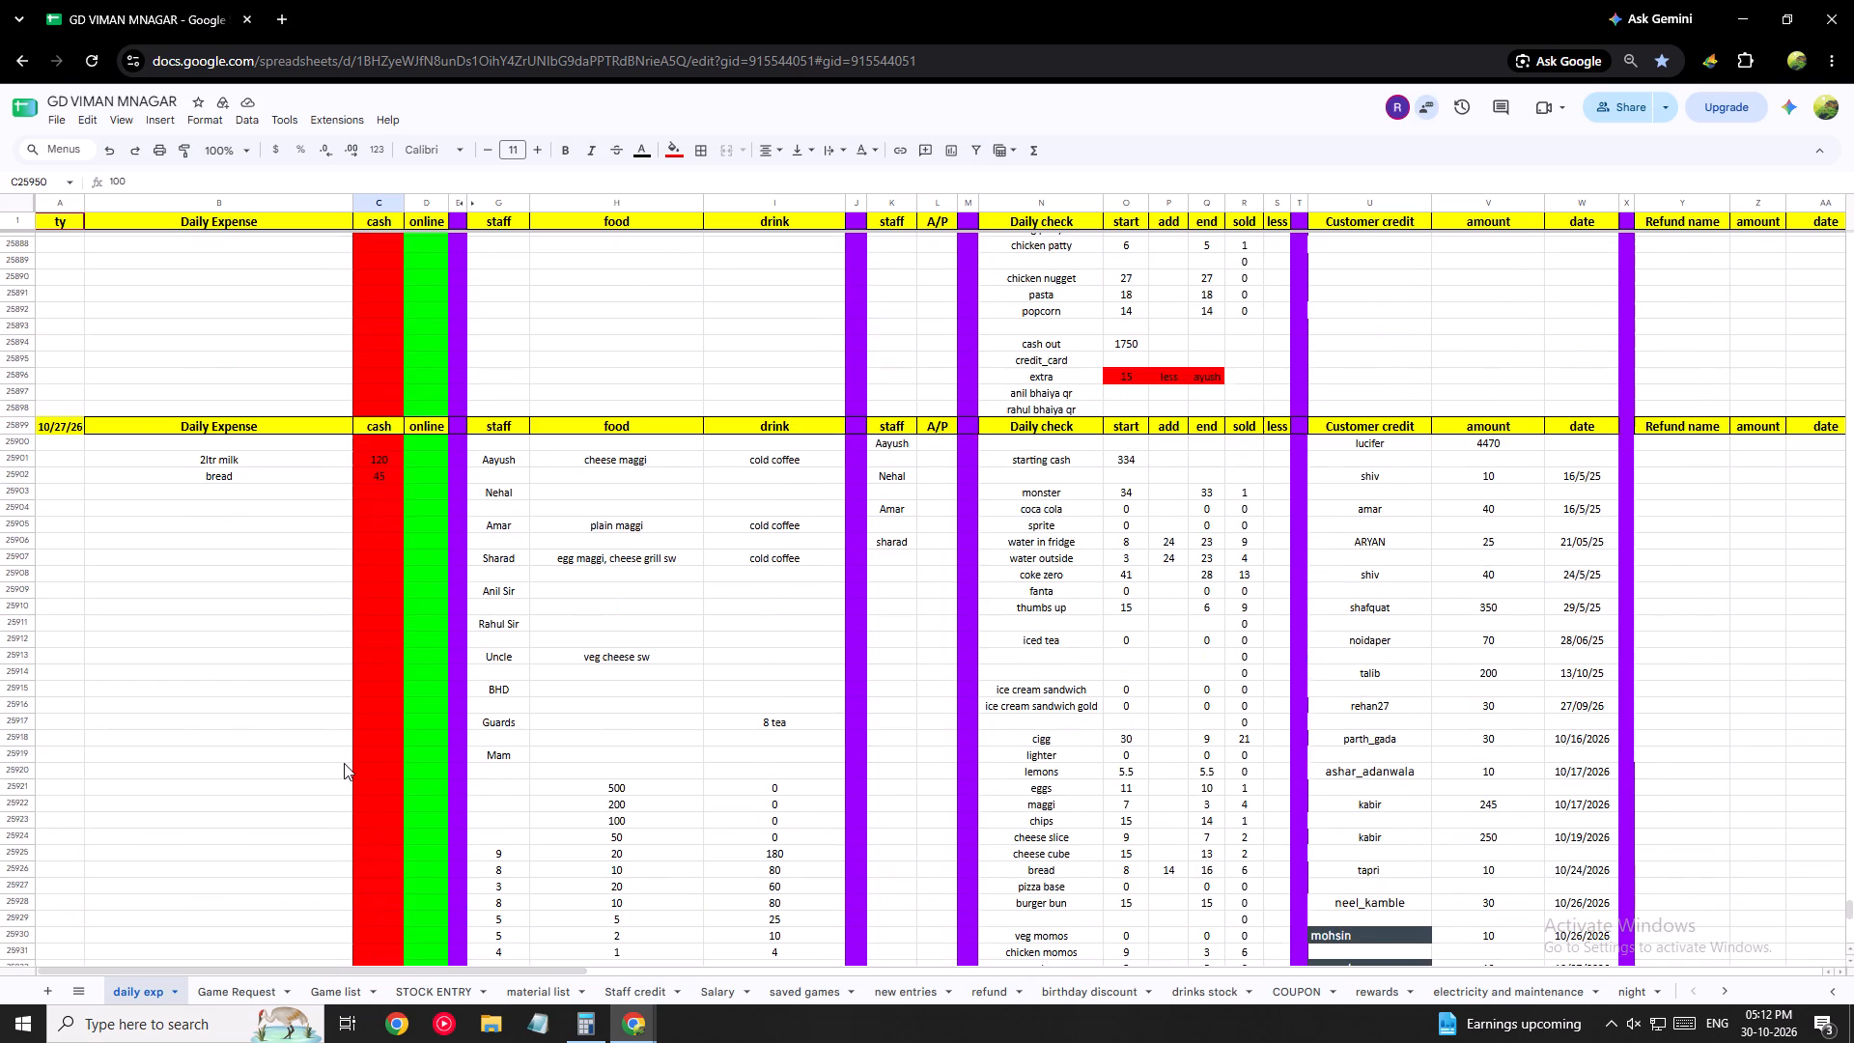
{"action": "scroll", "coordinate": [344, 763], "scroll_direction": "up", "scroll_amount": 7}
{"action": "scroll", "coordinate": [344, 763], "scroll_direction": "down", "scroll_amount": 12}
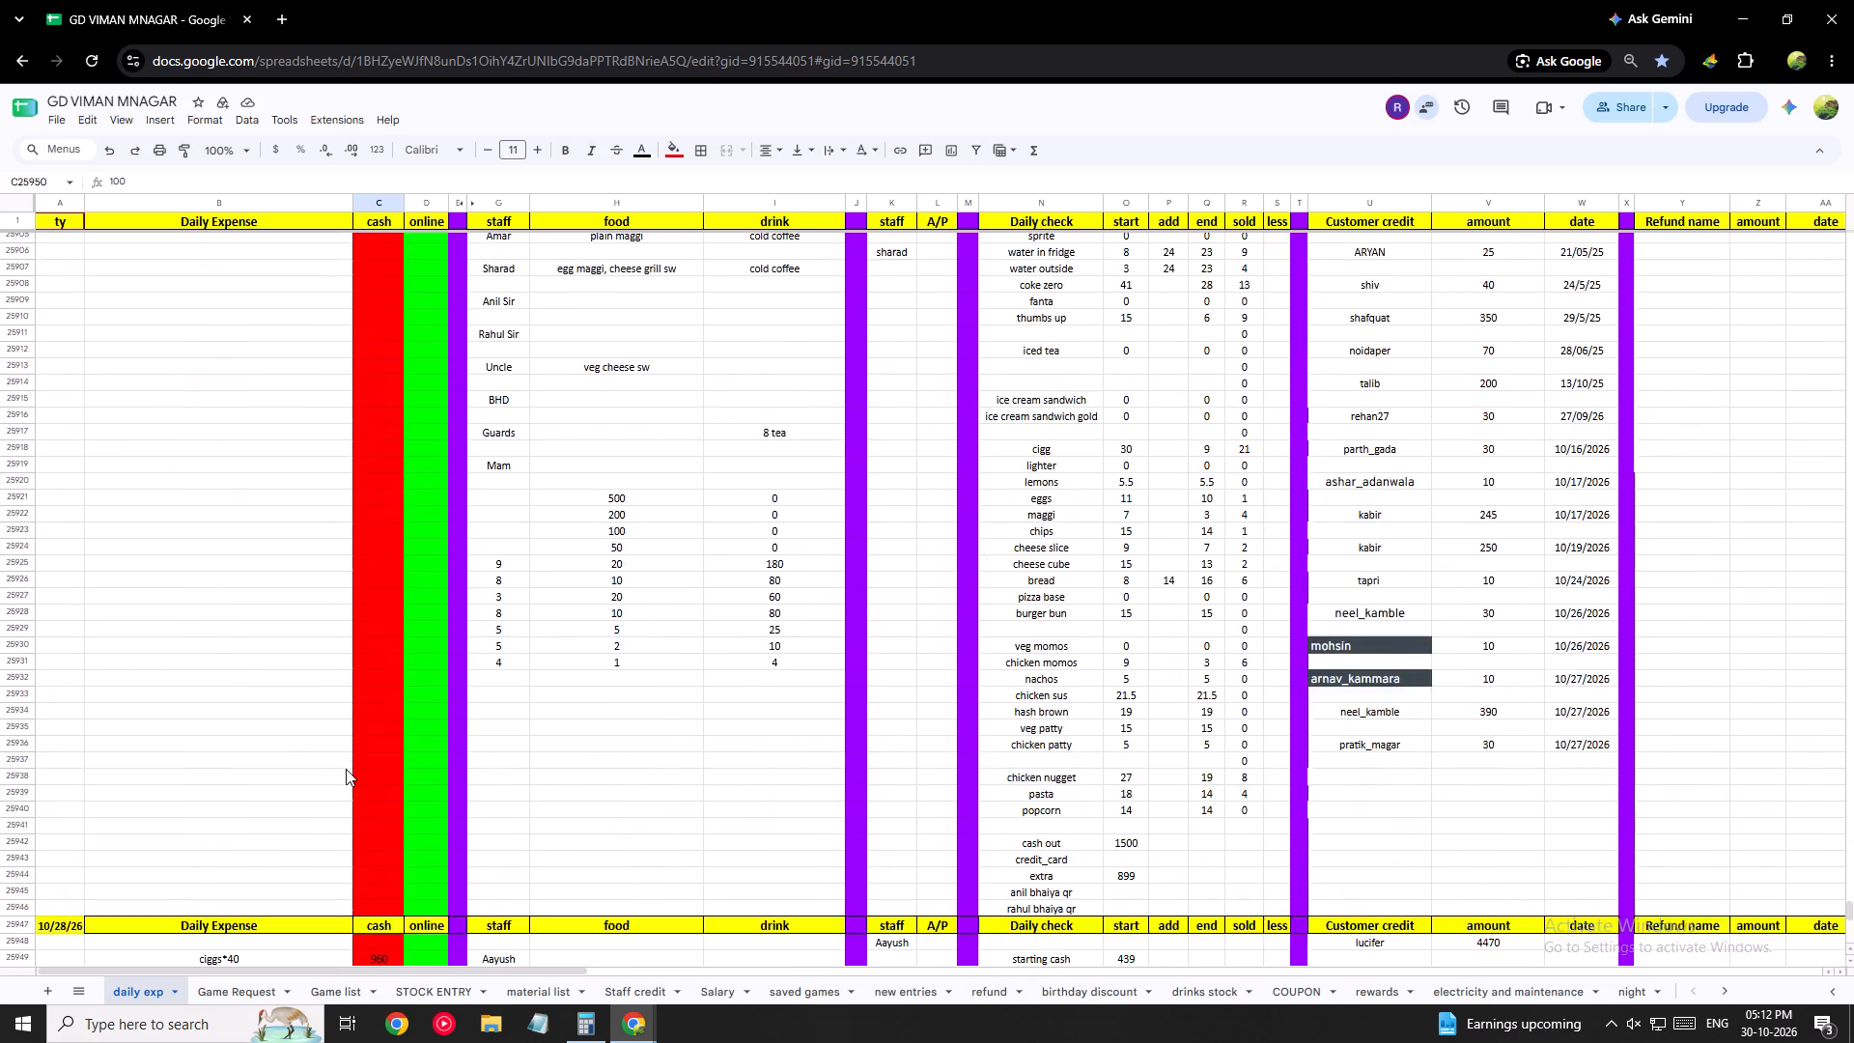
{"action": "scroll", "coordinate": [346, 769], "scroll_direction": "down", "scroll_amount": 3}
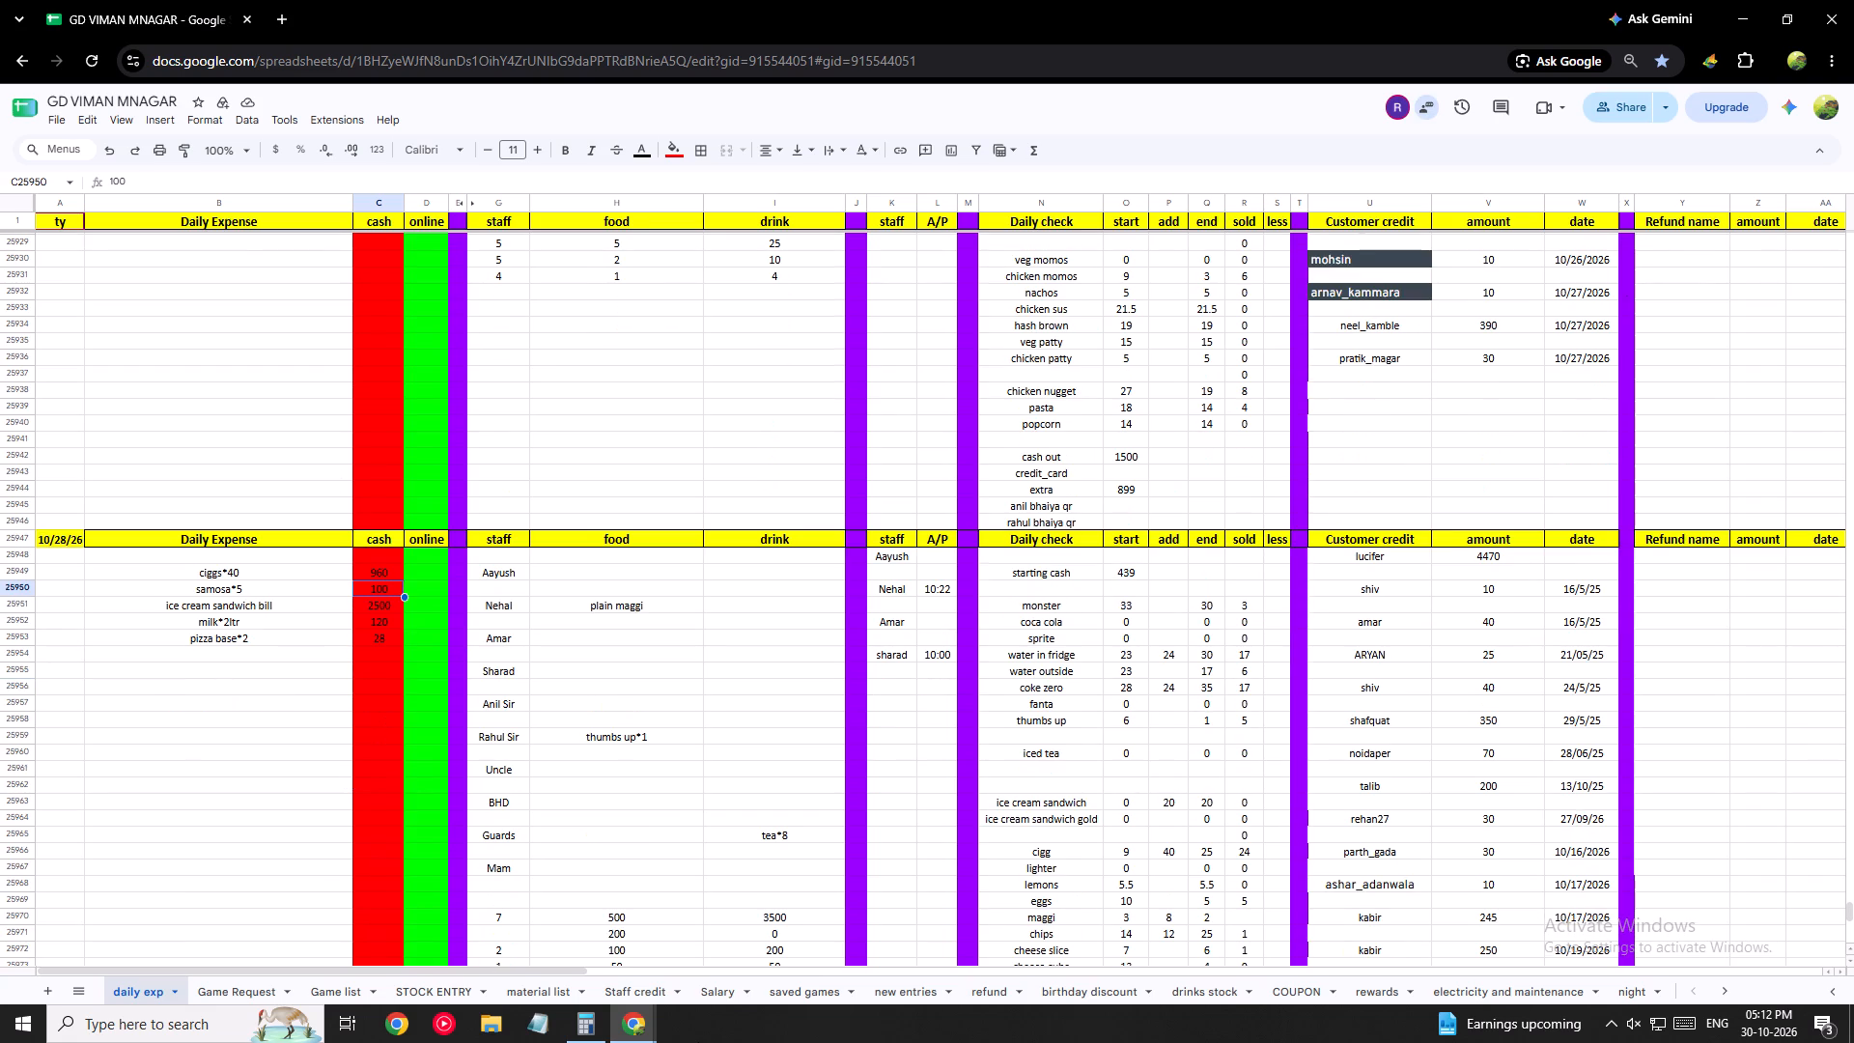
Go back to the 10/30/26 section of the daily exp sheet and look over its expense entries.
{"action": "scroll", "coordinate": [438, 952], "scroll_direction": "down", "scroll_amount": 4}
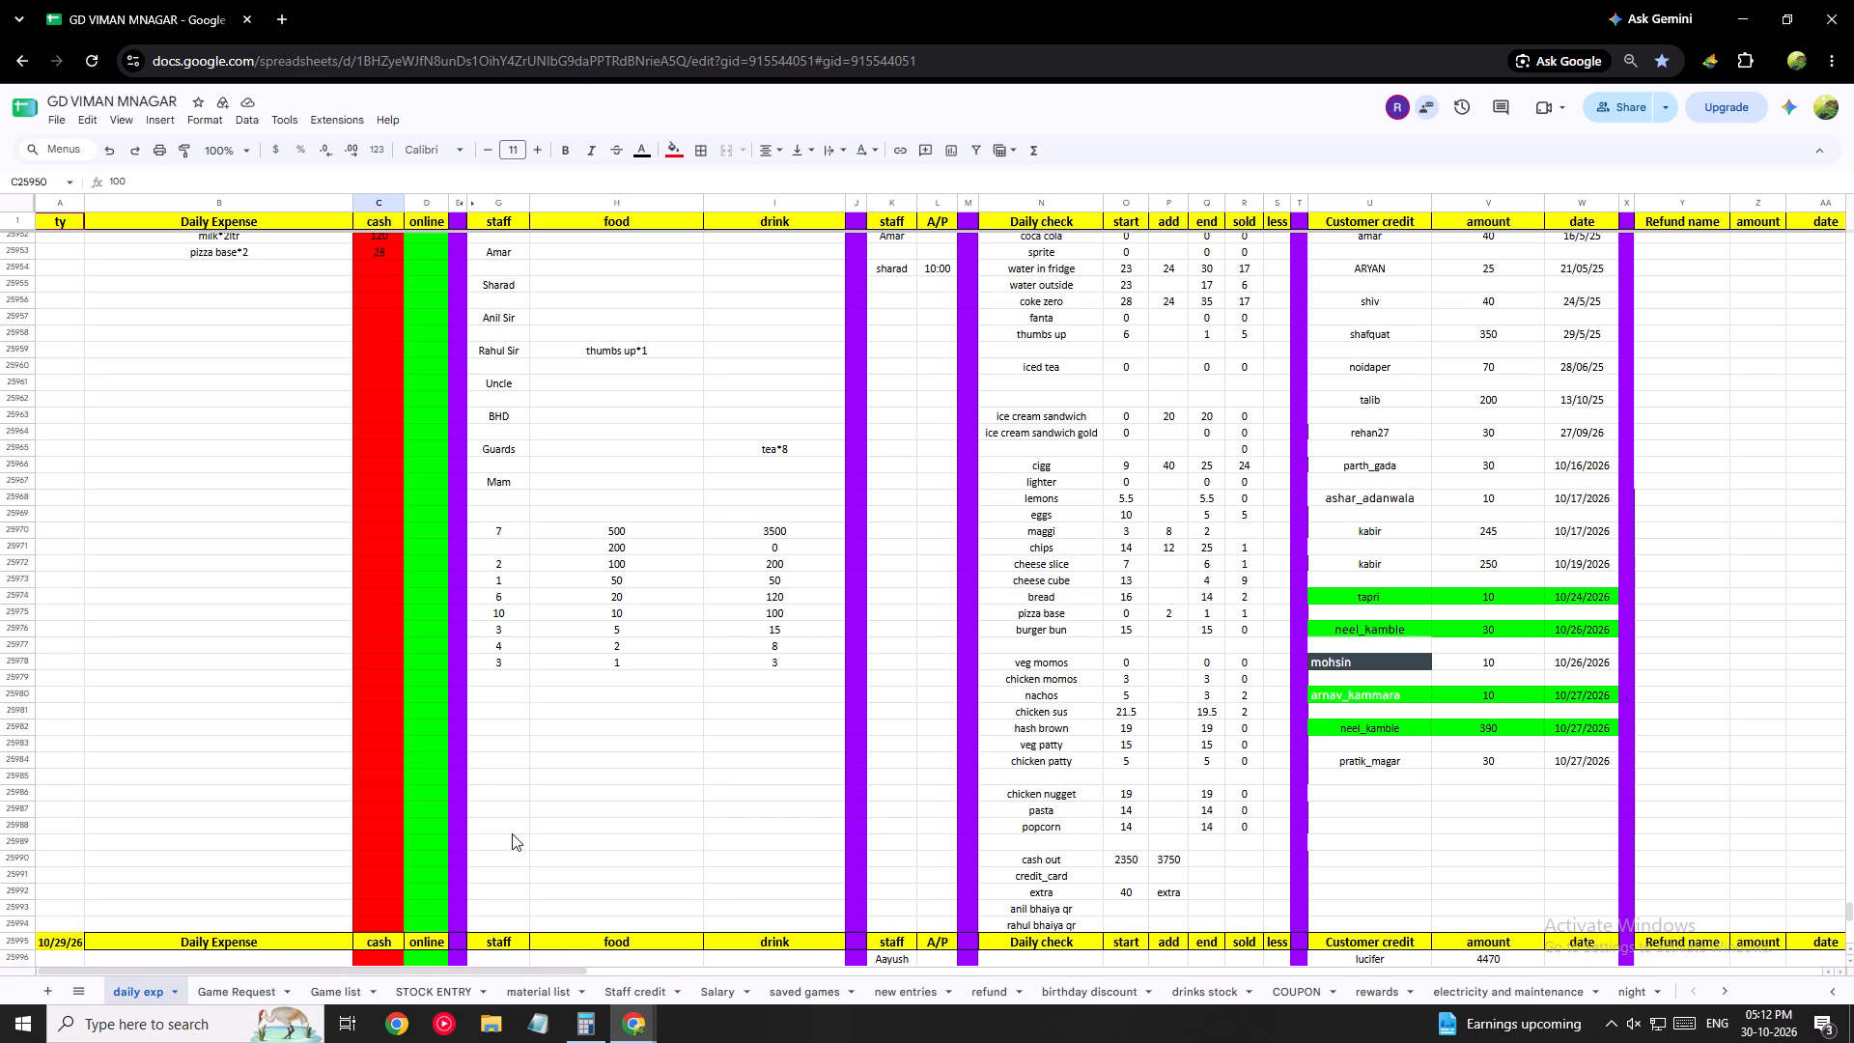
{"action": "scroll", "coordinate": [488, 930], "scroll_direction": "down", "scroll_amount": 13}
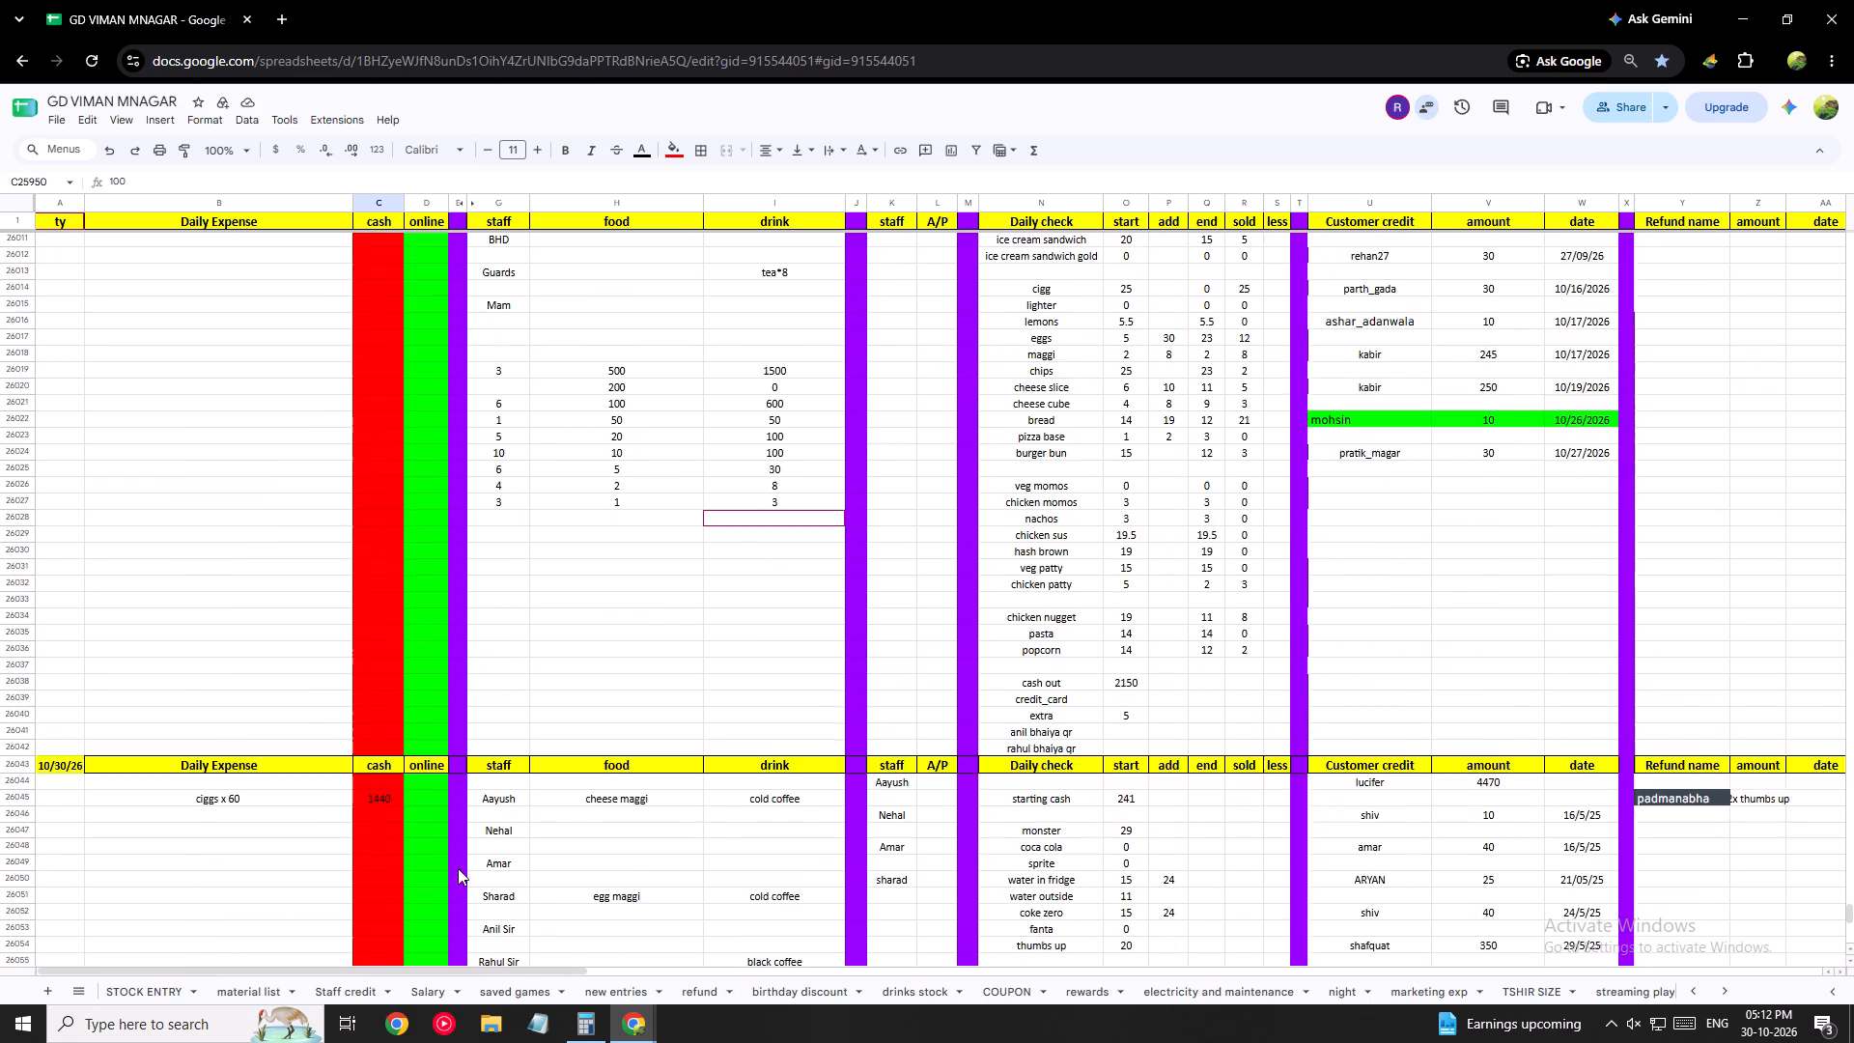
{"action": "scroll", "coordinate": [458, 868], "scroll_direction": "down", "scroll_amount": 3}
{"action": "scroll", "coordinate": [447, 848], "scroll_direction": "up", "scroll_amount": 1}
{"action": "scroll", "coordinate": [447, 848], "scroll_direction": "down", "scroll_amount": 8}
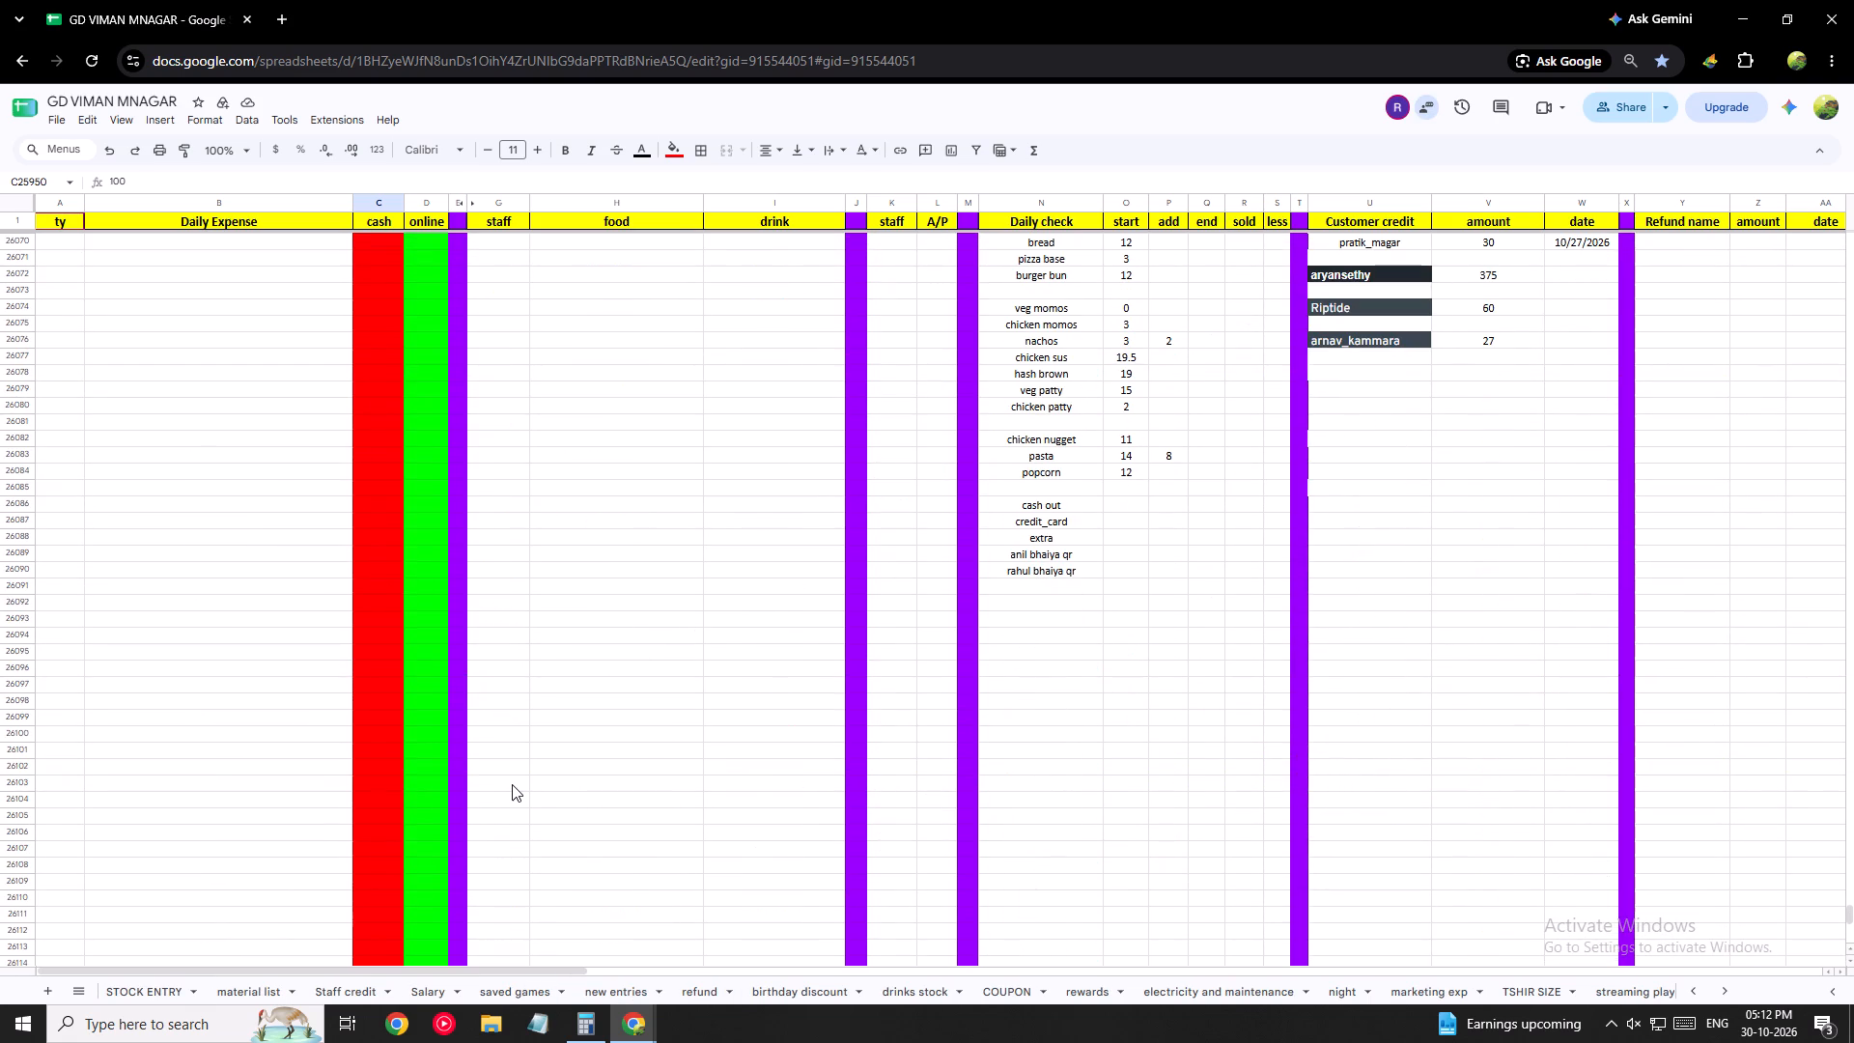
{"action": "scroll", "coordinate": [369, 899], "scroll_direction": "down", "scroll_amount": 5}
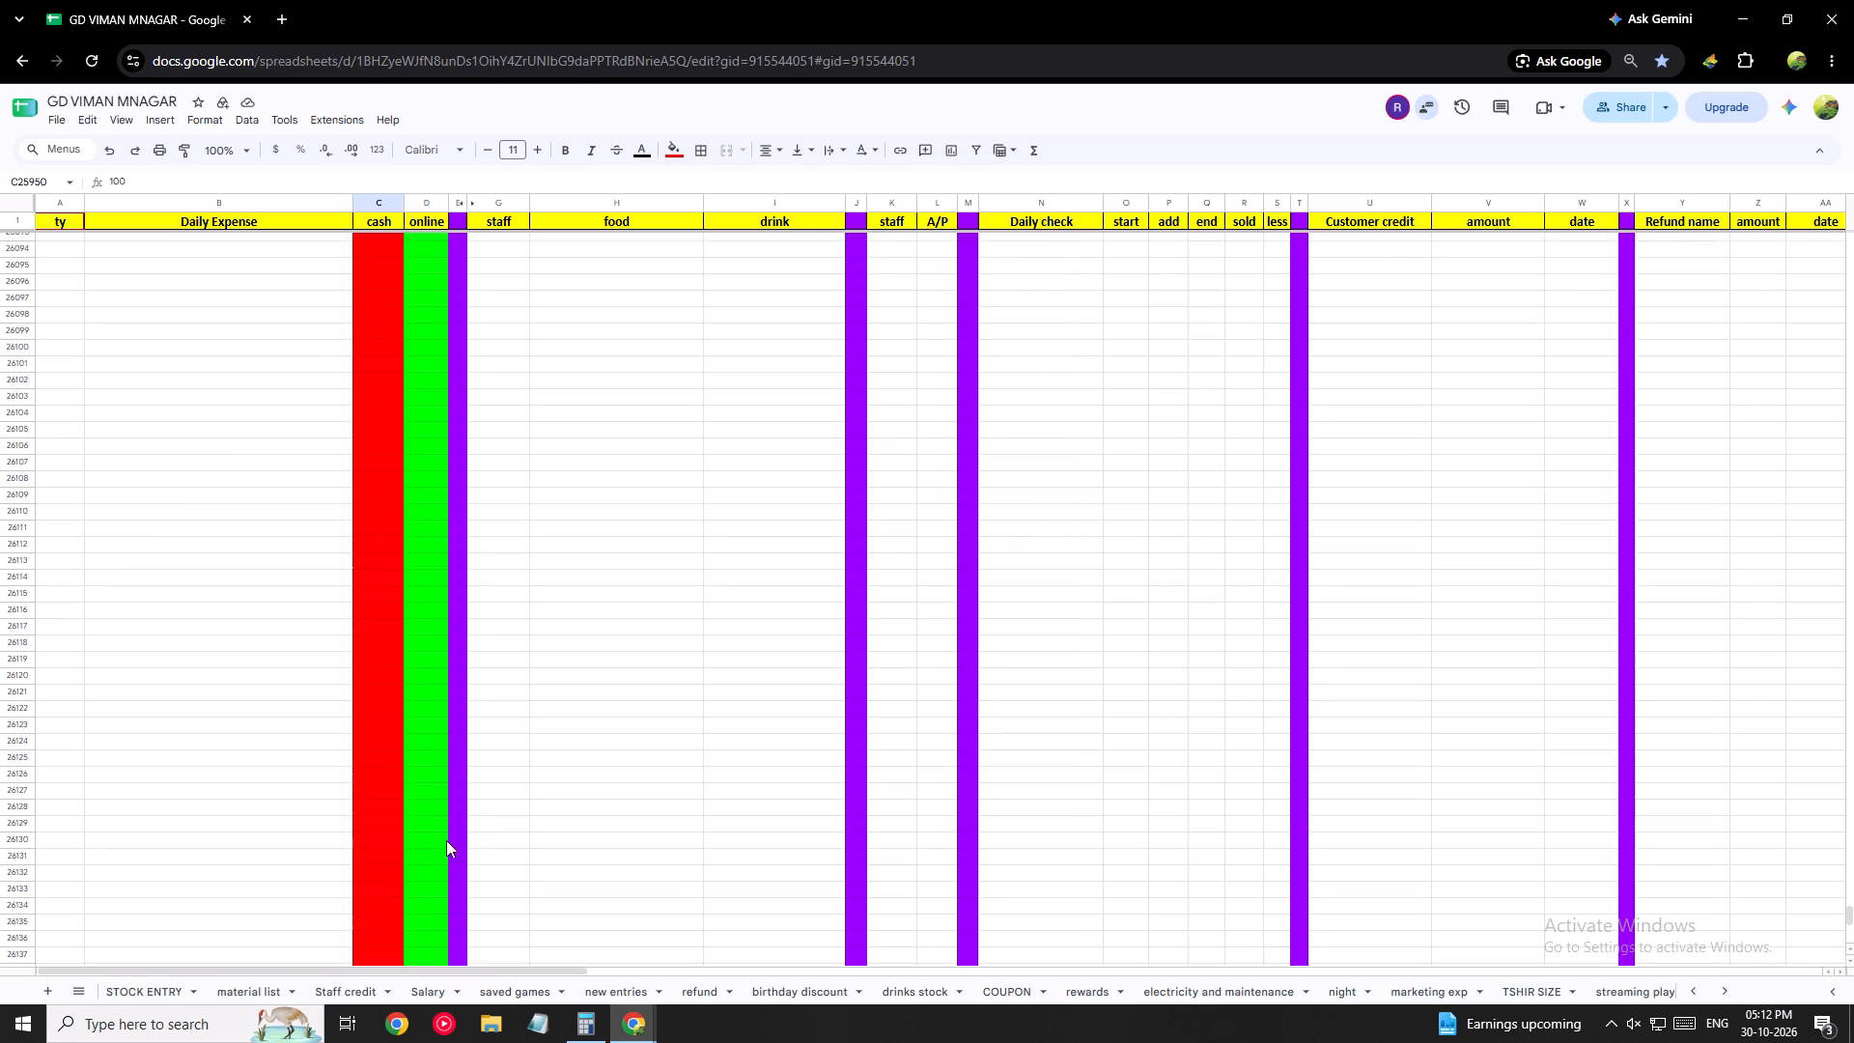
{"action": "scroll", "coordinate": [437, 841], "scroll_direction": "up", "scroll_amount": 6}
{"action": "scroll", "coordinate": [440, 825], "scroll_direction": "down", "scroll_amount": 1}
{"action": "scroll", "coordinate": [440, 825], "scroll_direction": "up", "scroll_amount": 3}
{"action": "scroll", "coordinate": [440, 825], "scroll_direction": "down", "scroll_amount": 1}
{"action": "scroll", "coordinate": [440, 825], "scroll_direction": "up", "scroll_amount": 7}
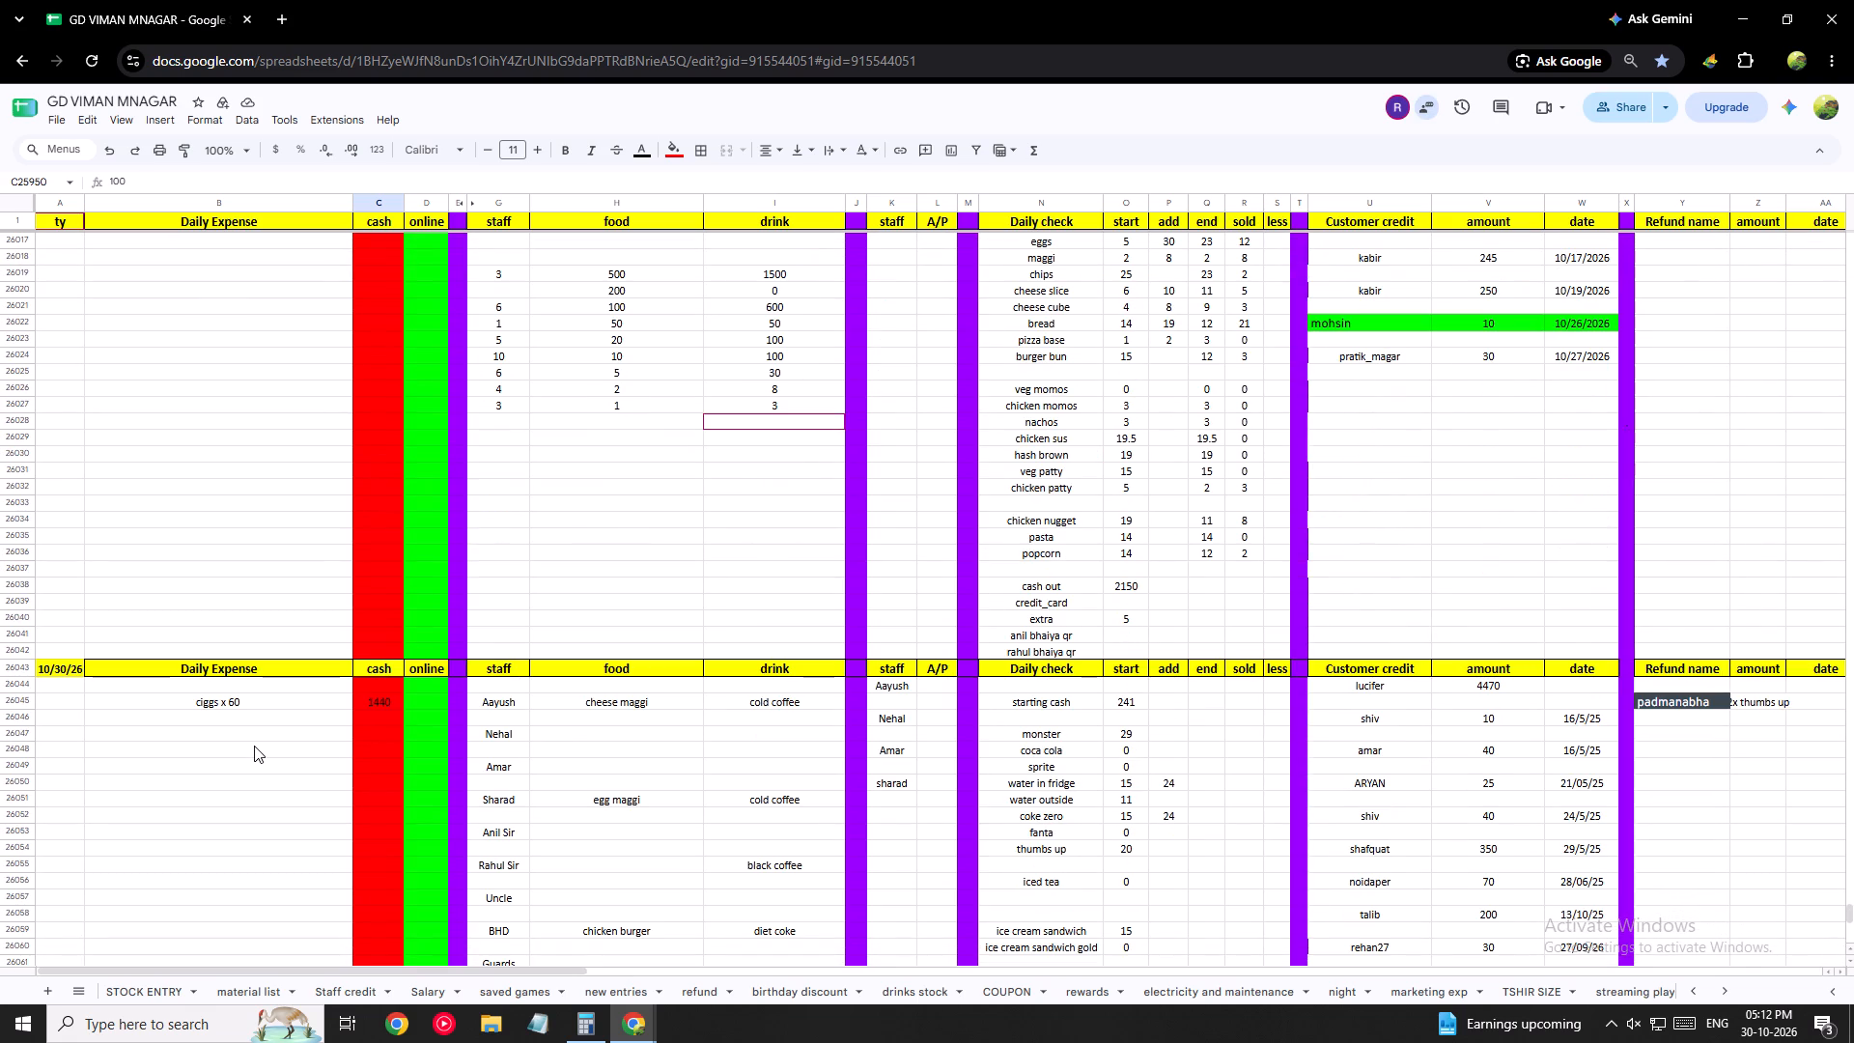
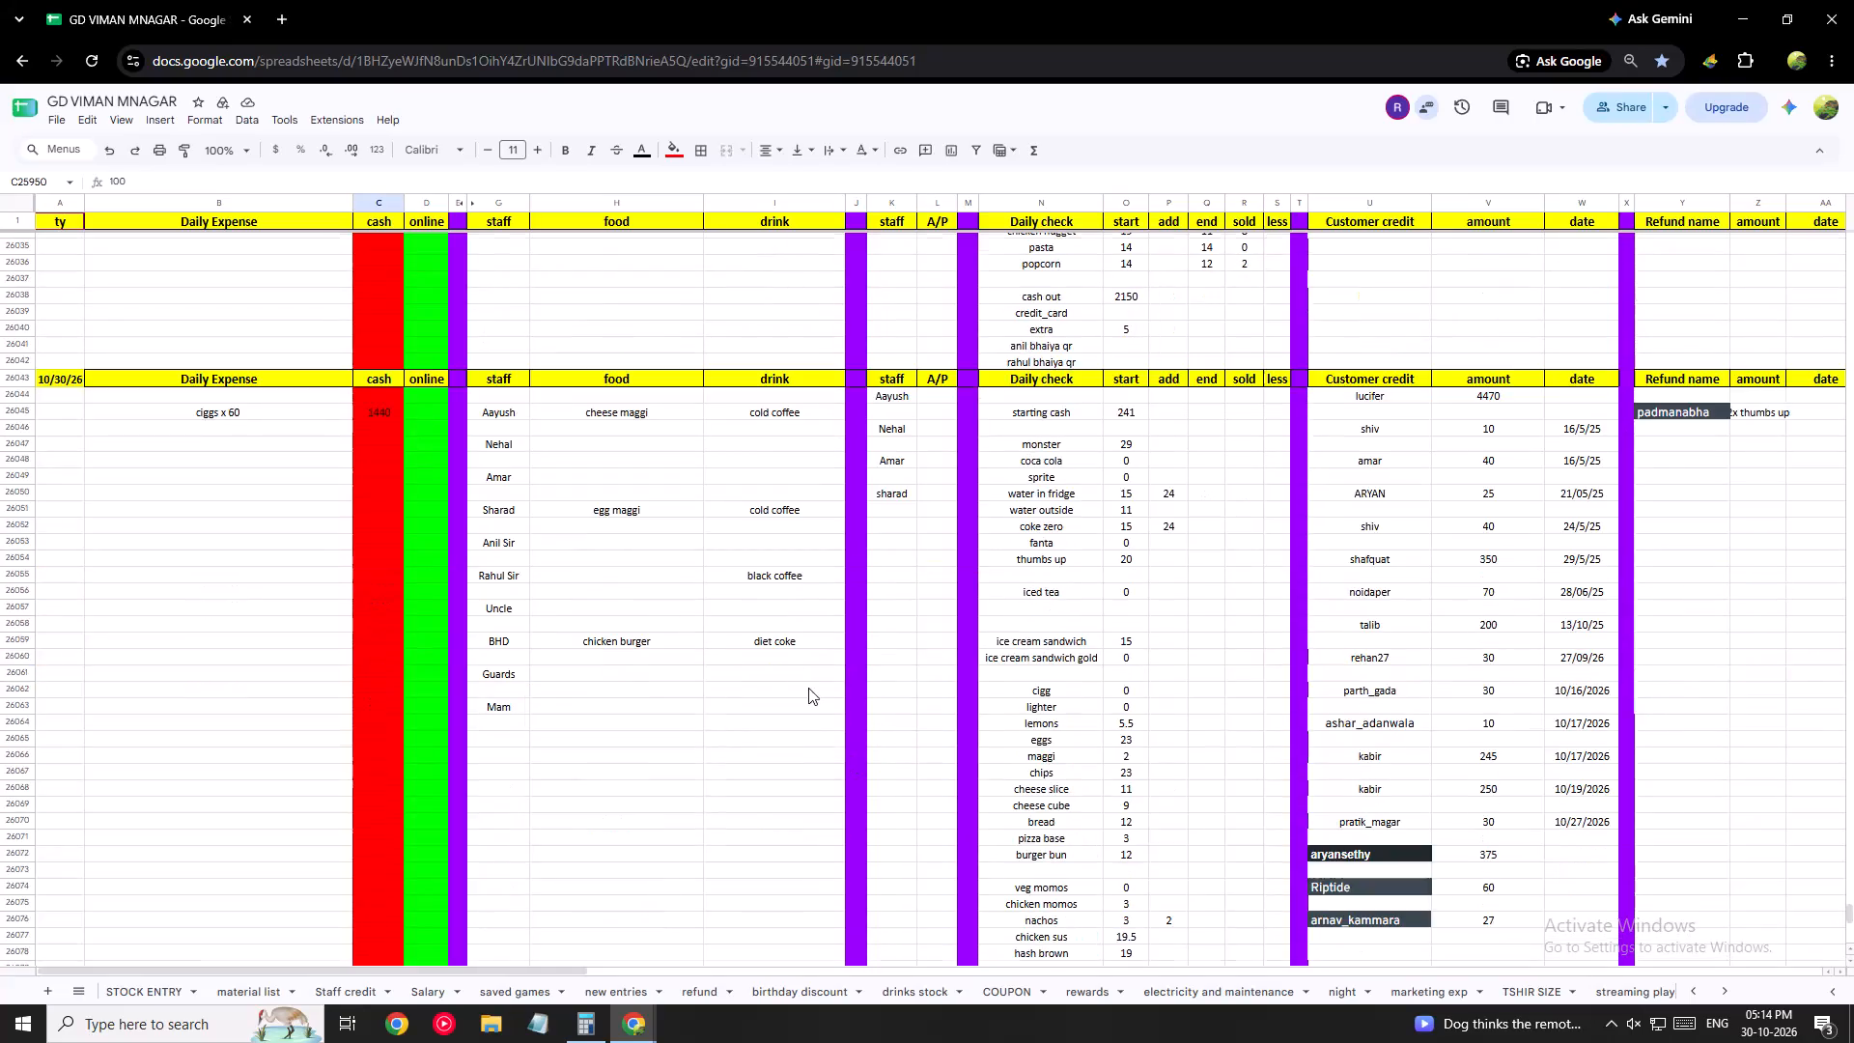
Look over the daily check stock and the latest customer credit amounts in the 10/30/26 section of the sheet.
{"action": "scroll", "coordinate": [1138, 617], "scroll_direction": "down", "scroll_amount": 9}
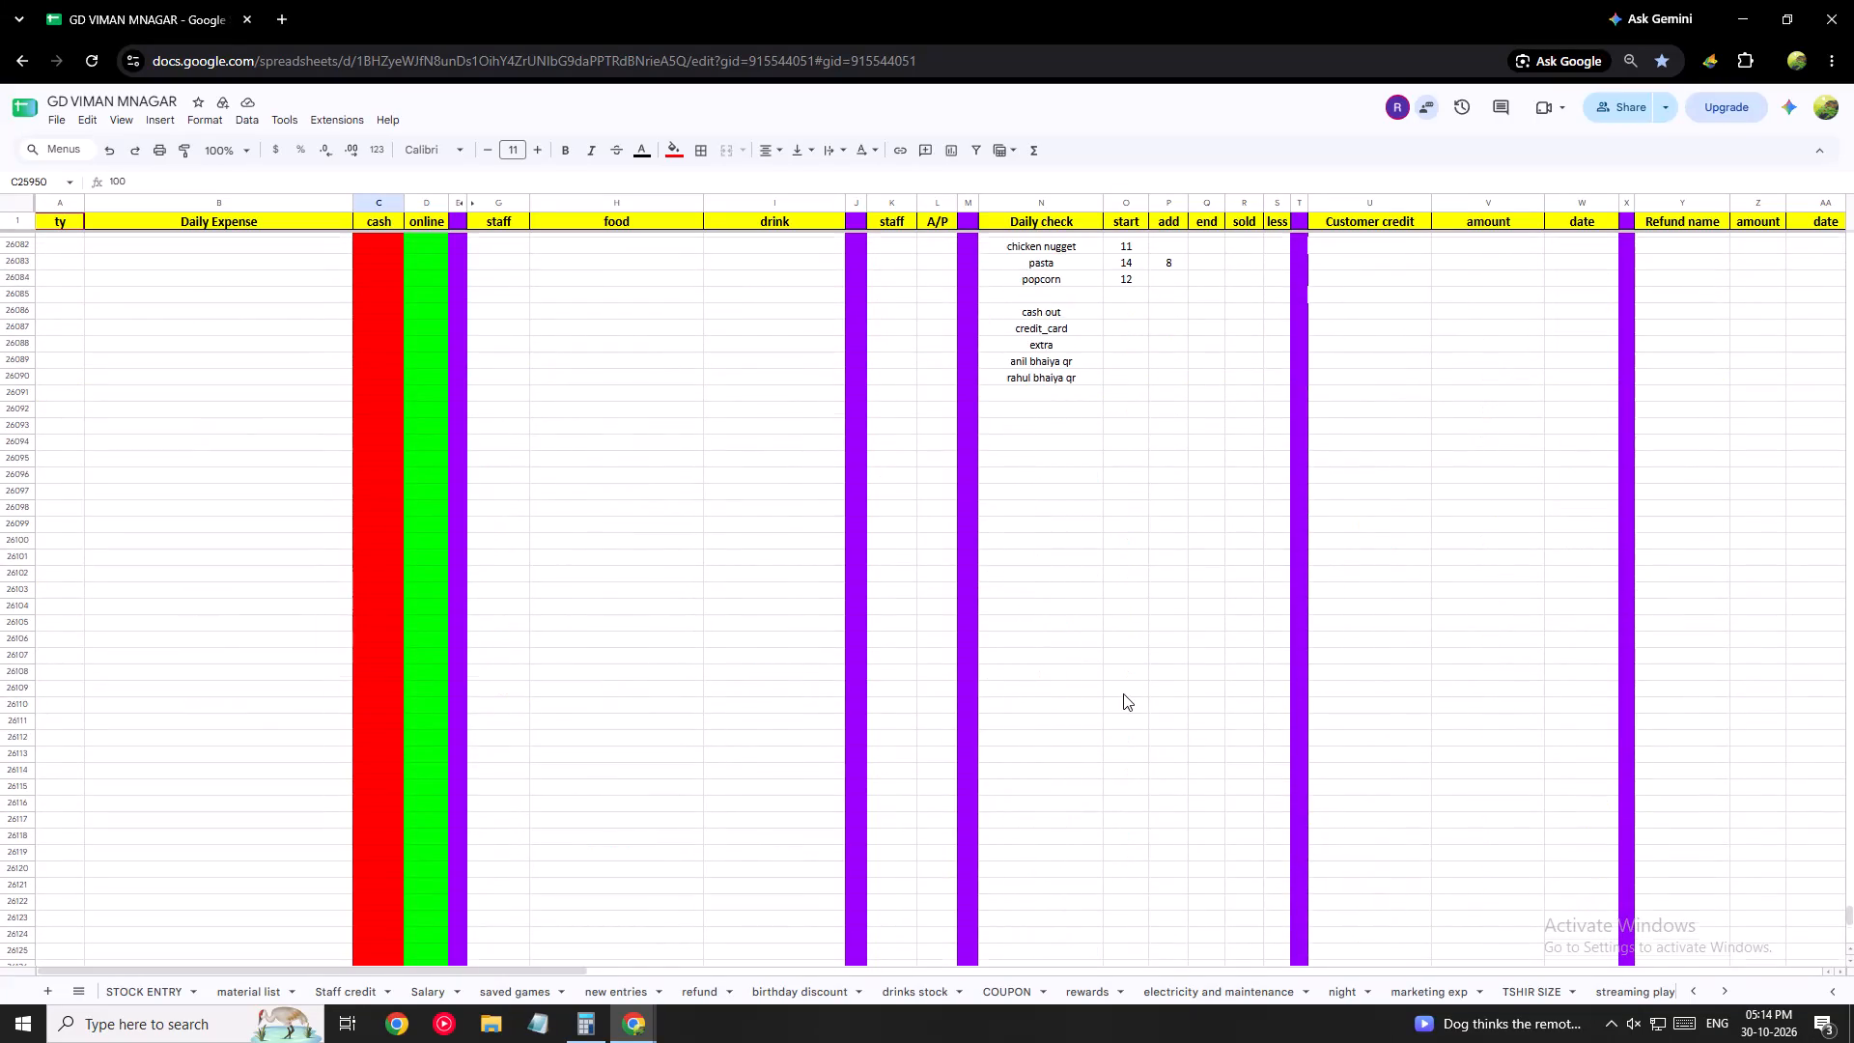
{"action": "scroll", "coordinate": [1146, 698], "scroll_direction": "up", "scroll_amount": 1}
{"action": "scroll", "coordinate": [1167, 698], "scroll_direction": "down", "scroll_amount": 1}
{"action": "scroll", "coordinate": [1185, 698], "scroll_direction": "up", "scroll_amount": 5}
{"action": "left_click_drag", "start_coordinate": [1532, 554], "coordinate": [1508, 458]}
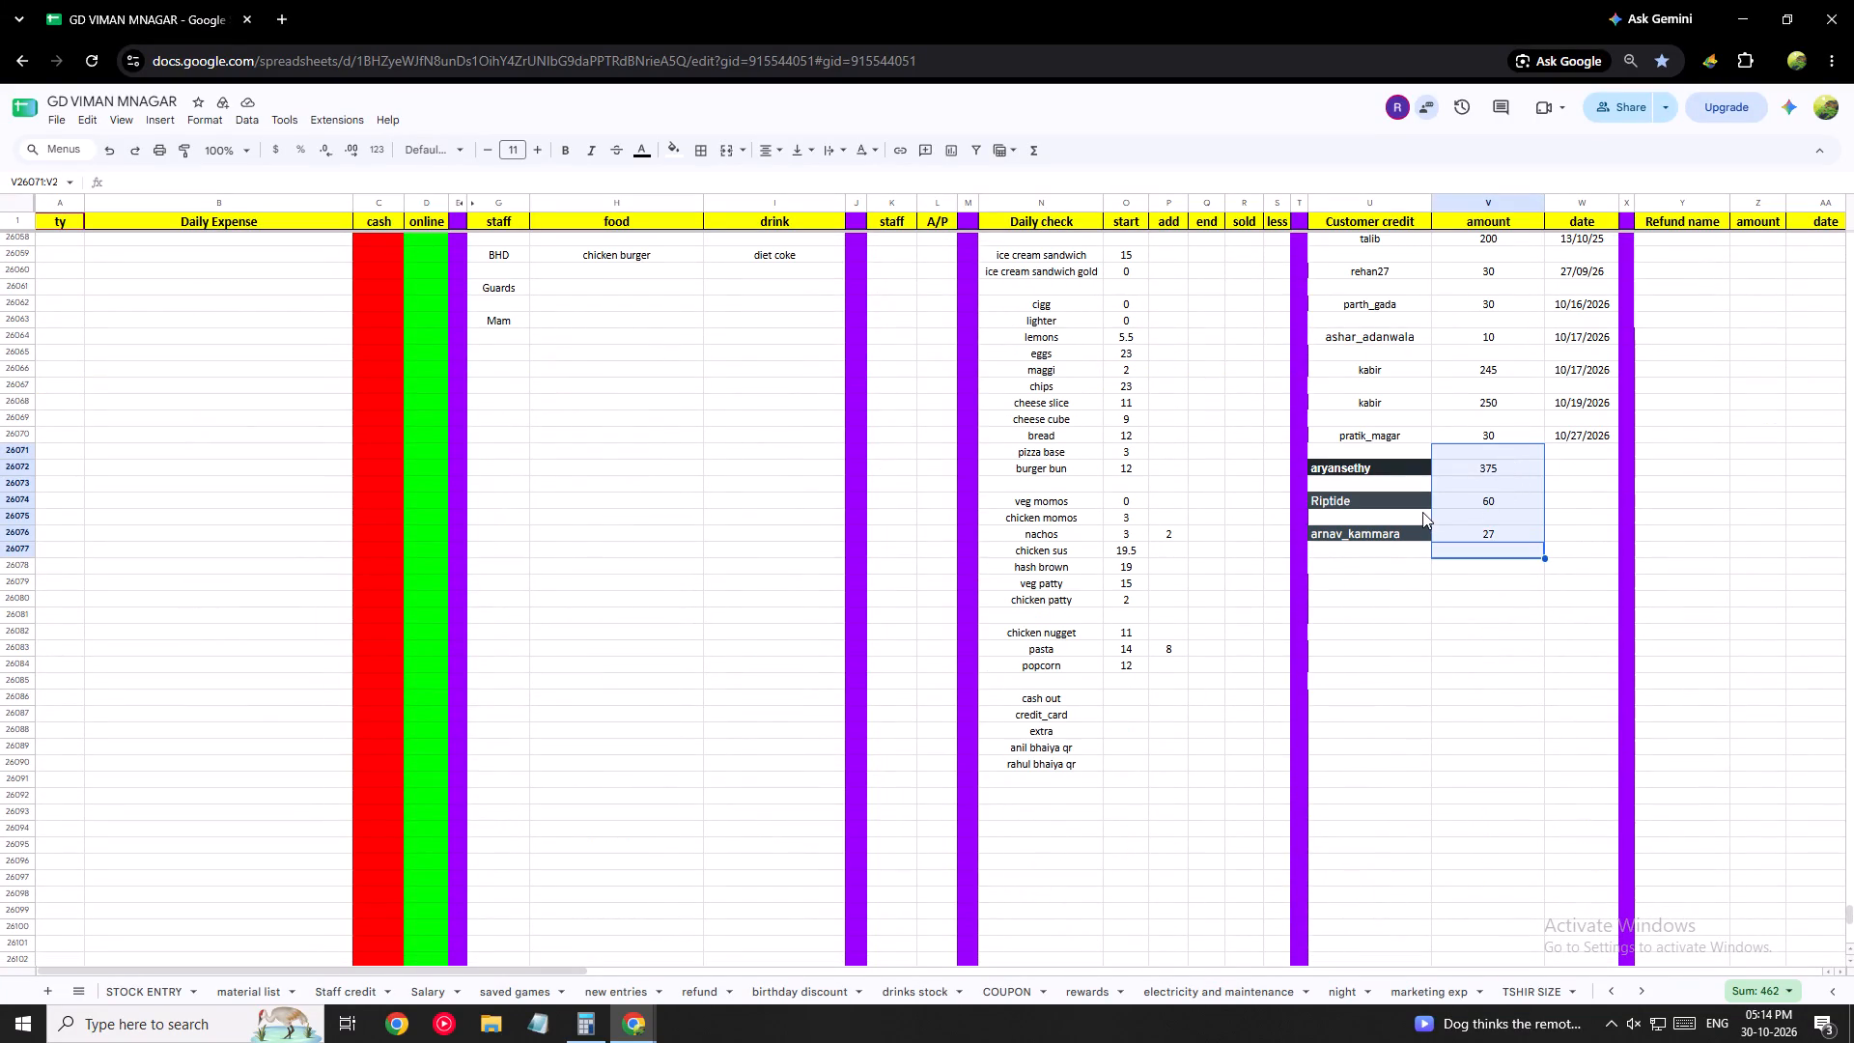
{"action": "left_click_drag", "start_coordinate": [1421, 510], "coordinate": [1525, 493]}
{"action": "left_click", "coordinate": [1576, 496]}
Switch to the Game Dome admin and look through the PC list for the status of the computers and consoles.
{"action": "key", "text": "alt+Tab"}
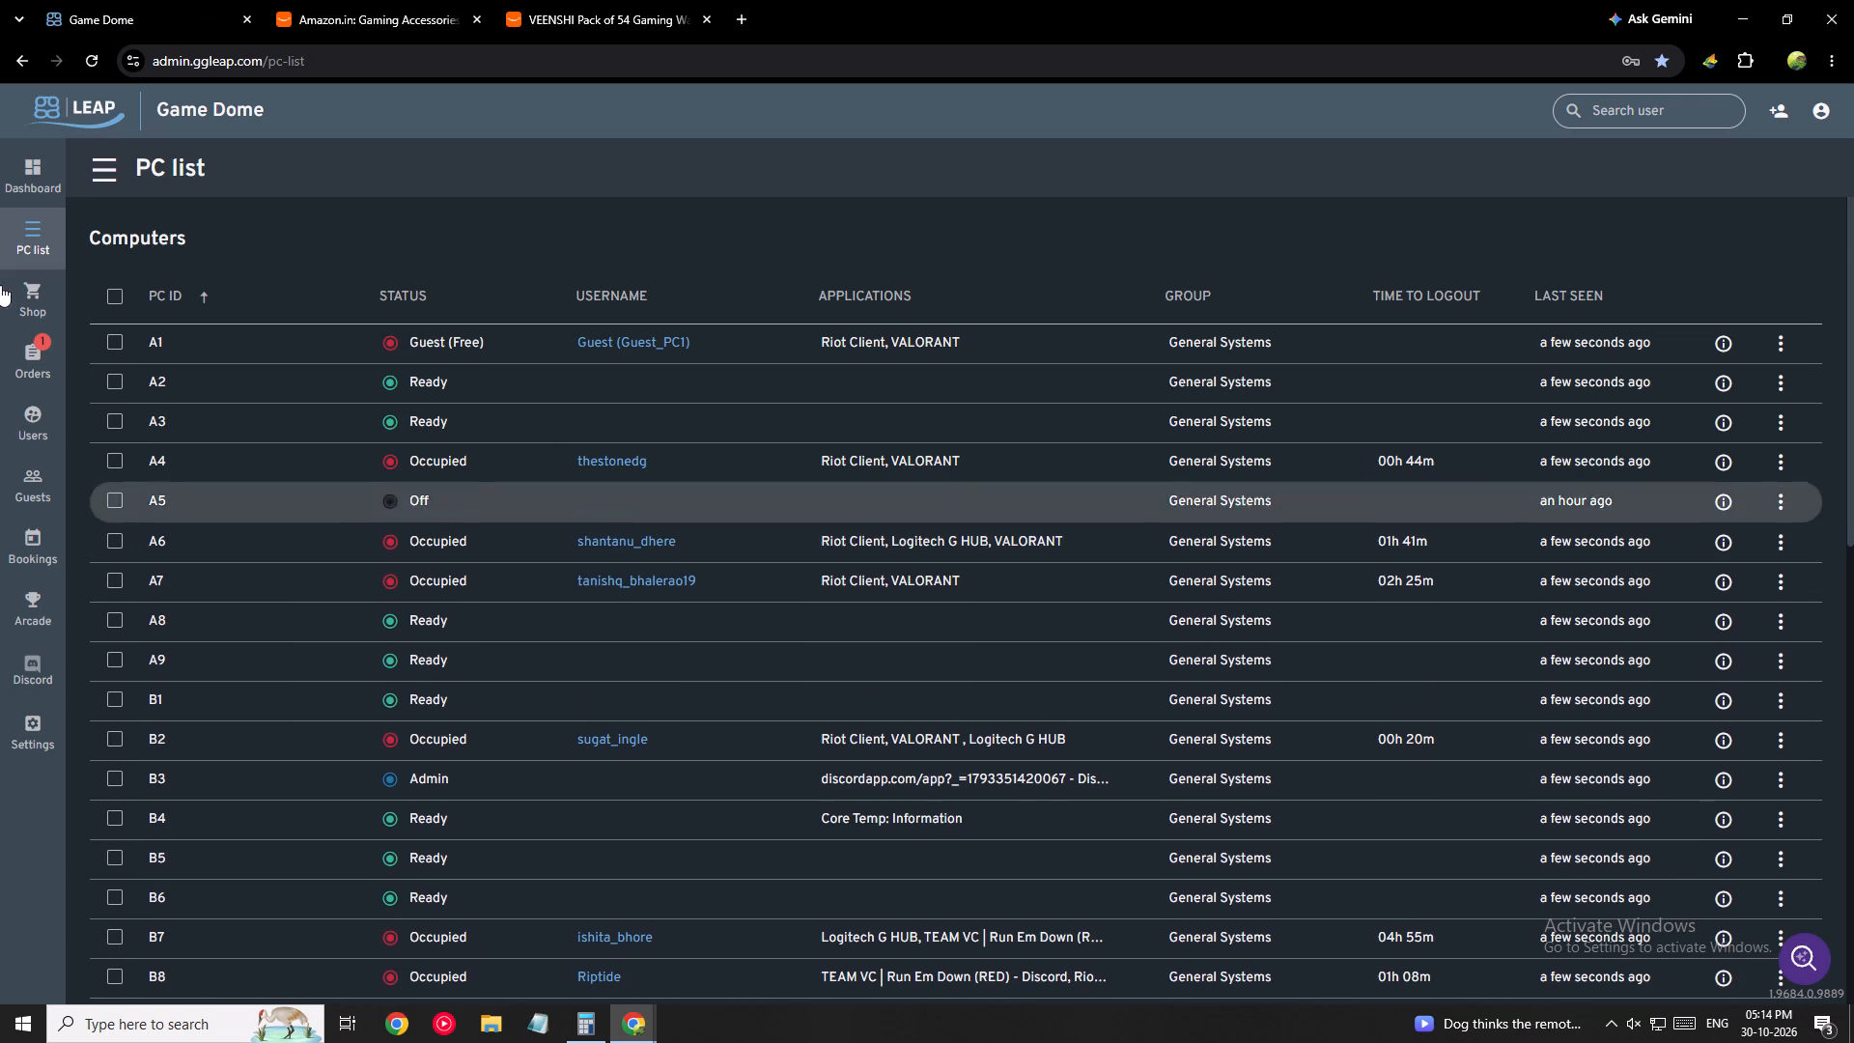
{"action": "left_click", "coordinate": [5, 230]}
{"action": "left_click", "coordinate": [14, 178]}
{"action": "left_click", "coordinate": [8, 245]}
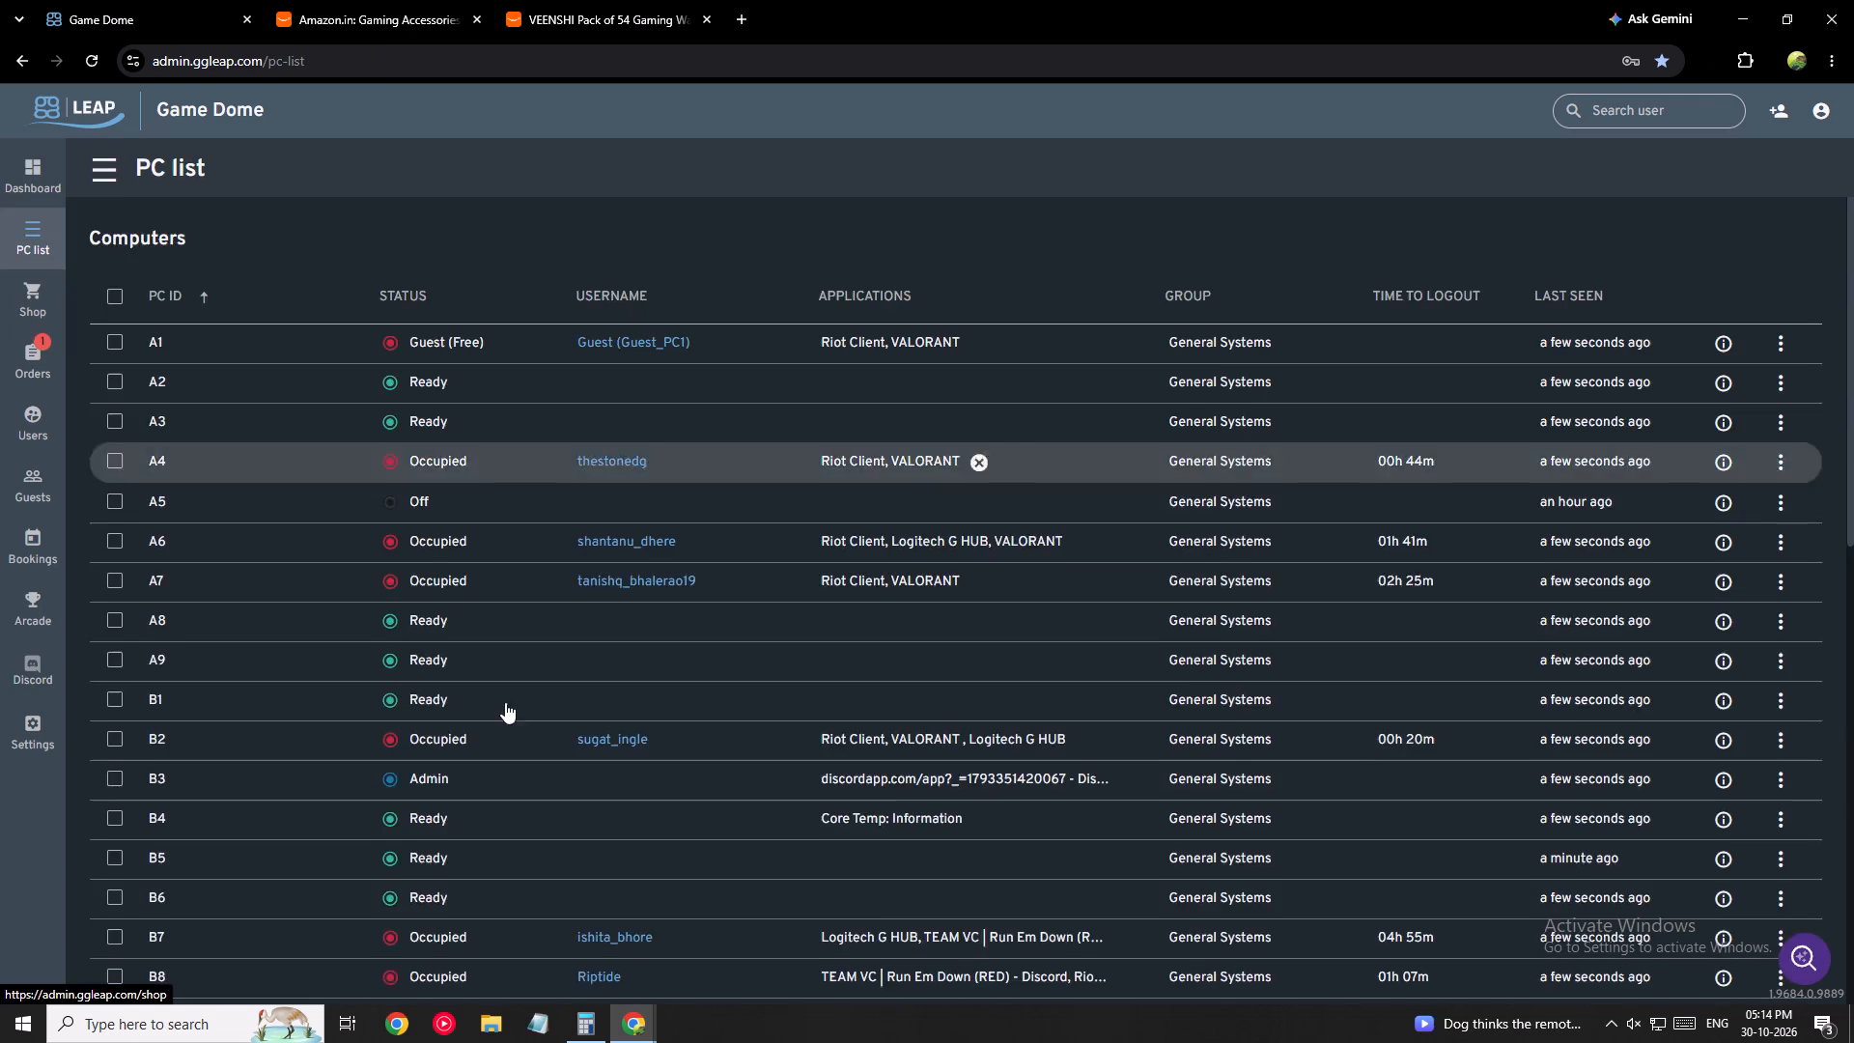
{"action": "scroll", "coordinate": [517, 715], "scroll_direction": "down", "scroll_amount": 4}
{"action": "scroll", "coordinate": [521, 712], "scroll_direction": "up", "scroll_amount": 1}
{"action": "scroll", "coordinate": [521, 712], "scroll_direction": "down", "scroll_amount": 10}
{"action": "scroll", "coordinate": [569, 680], "scroll_direction": "up", "scroll_amount": 4}
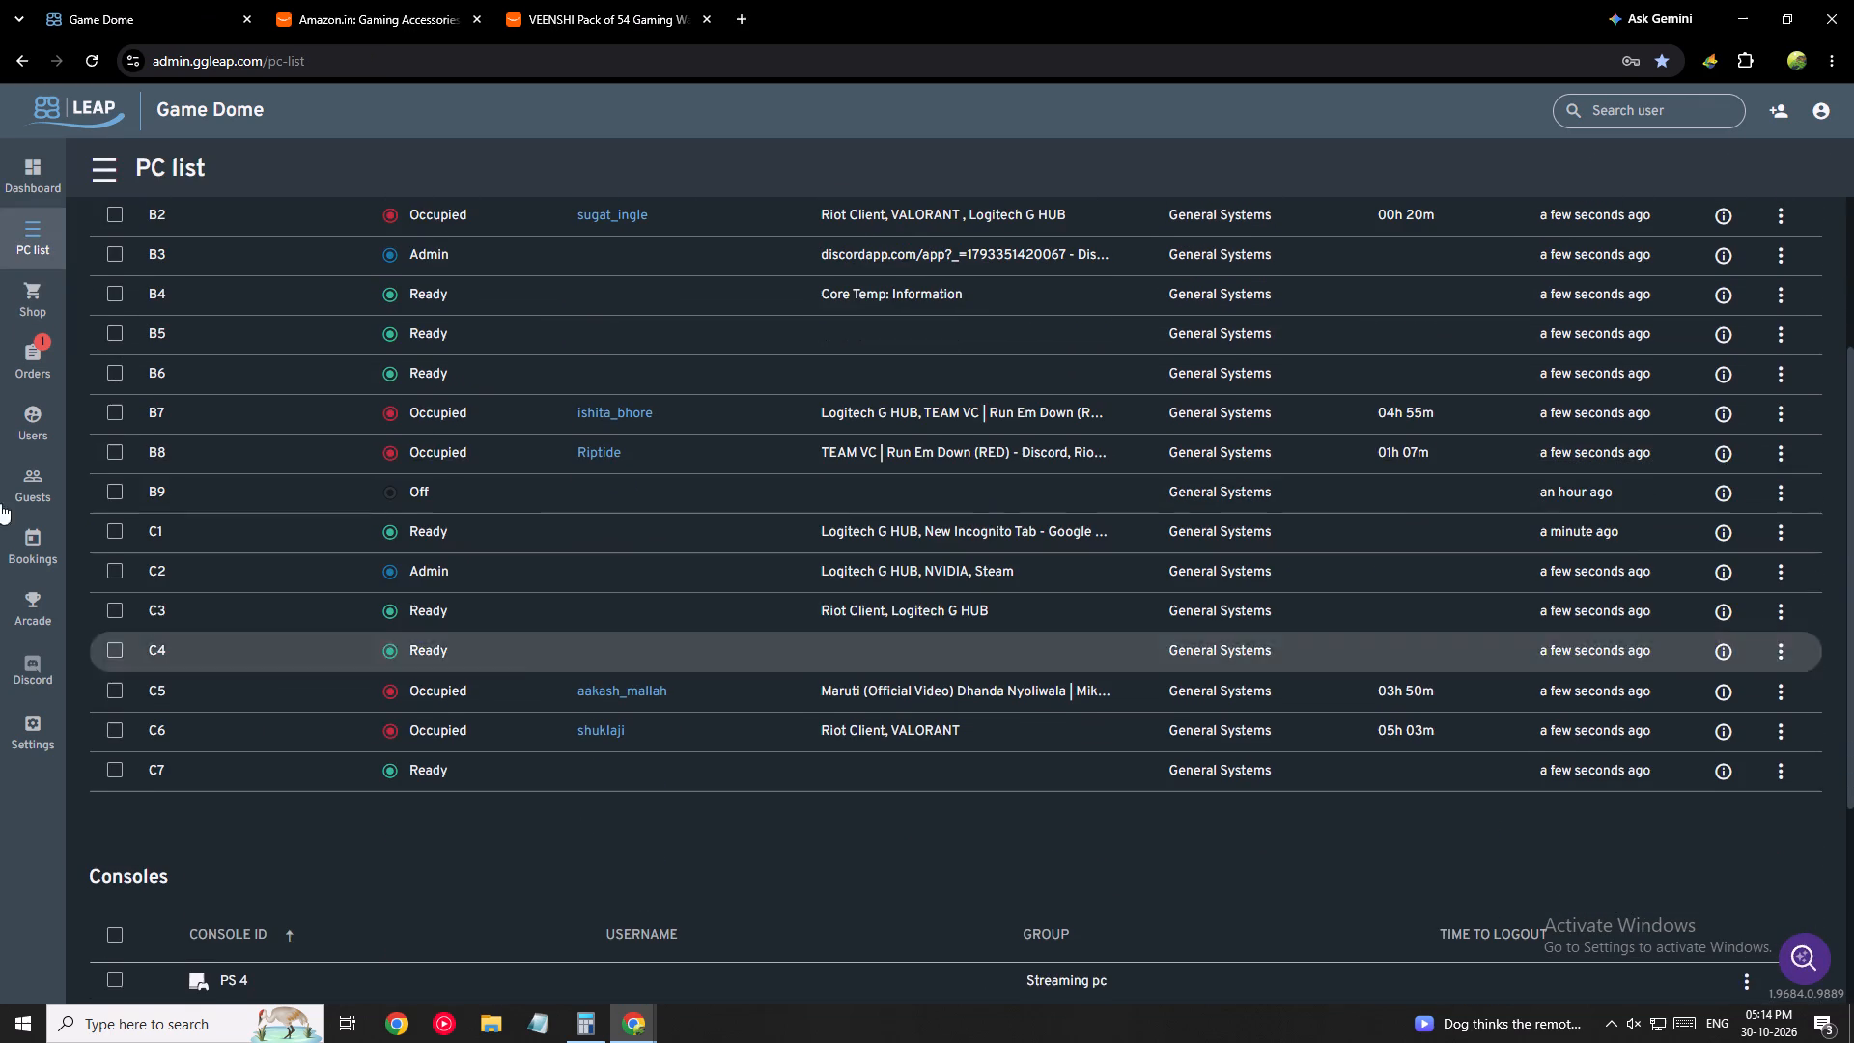
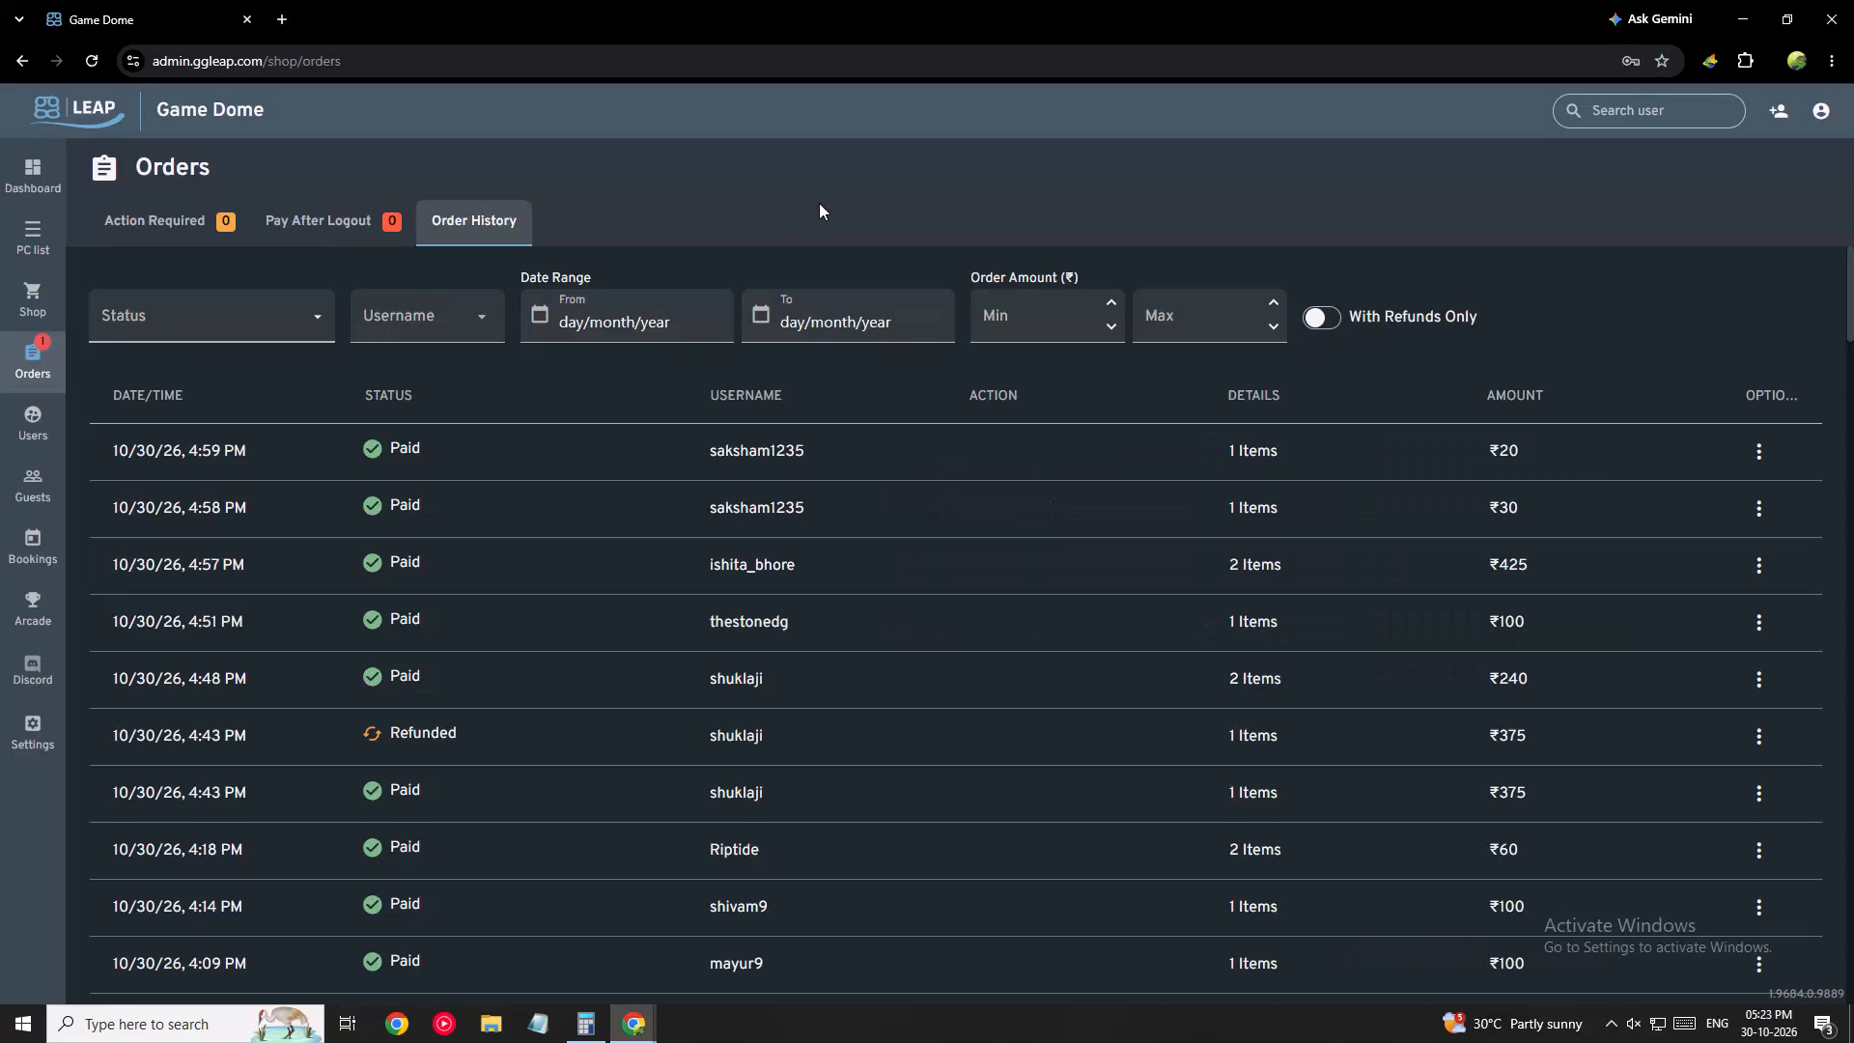
Open the PC list to check the current status of the computers.
{"action": "left_click", "coordinate": [30, 232]}
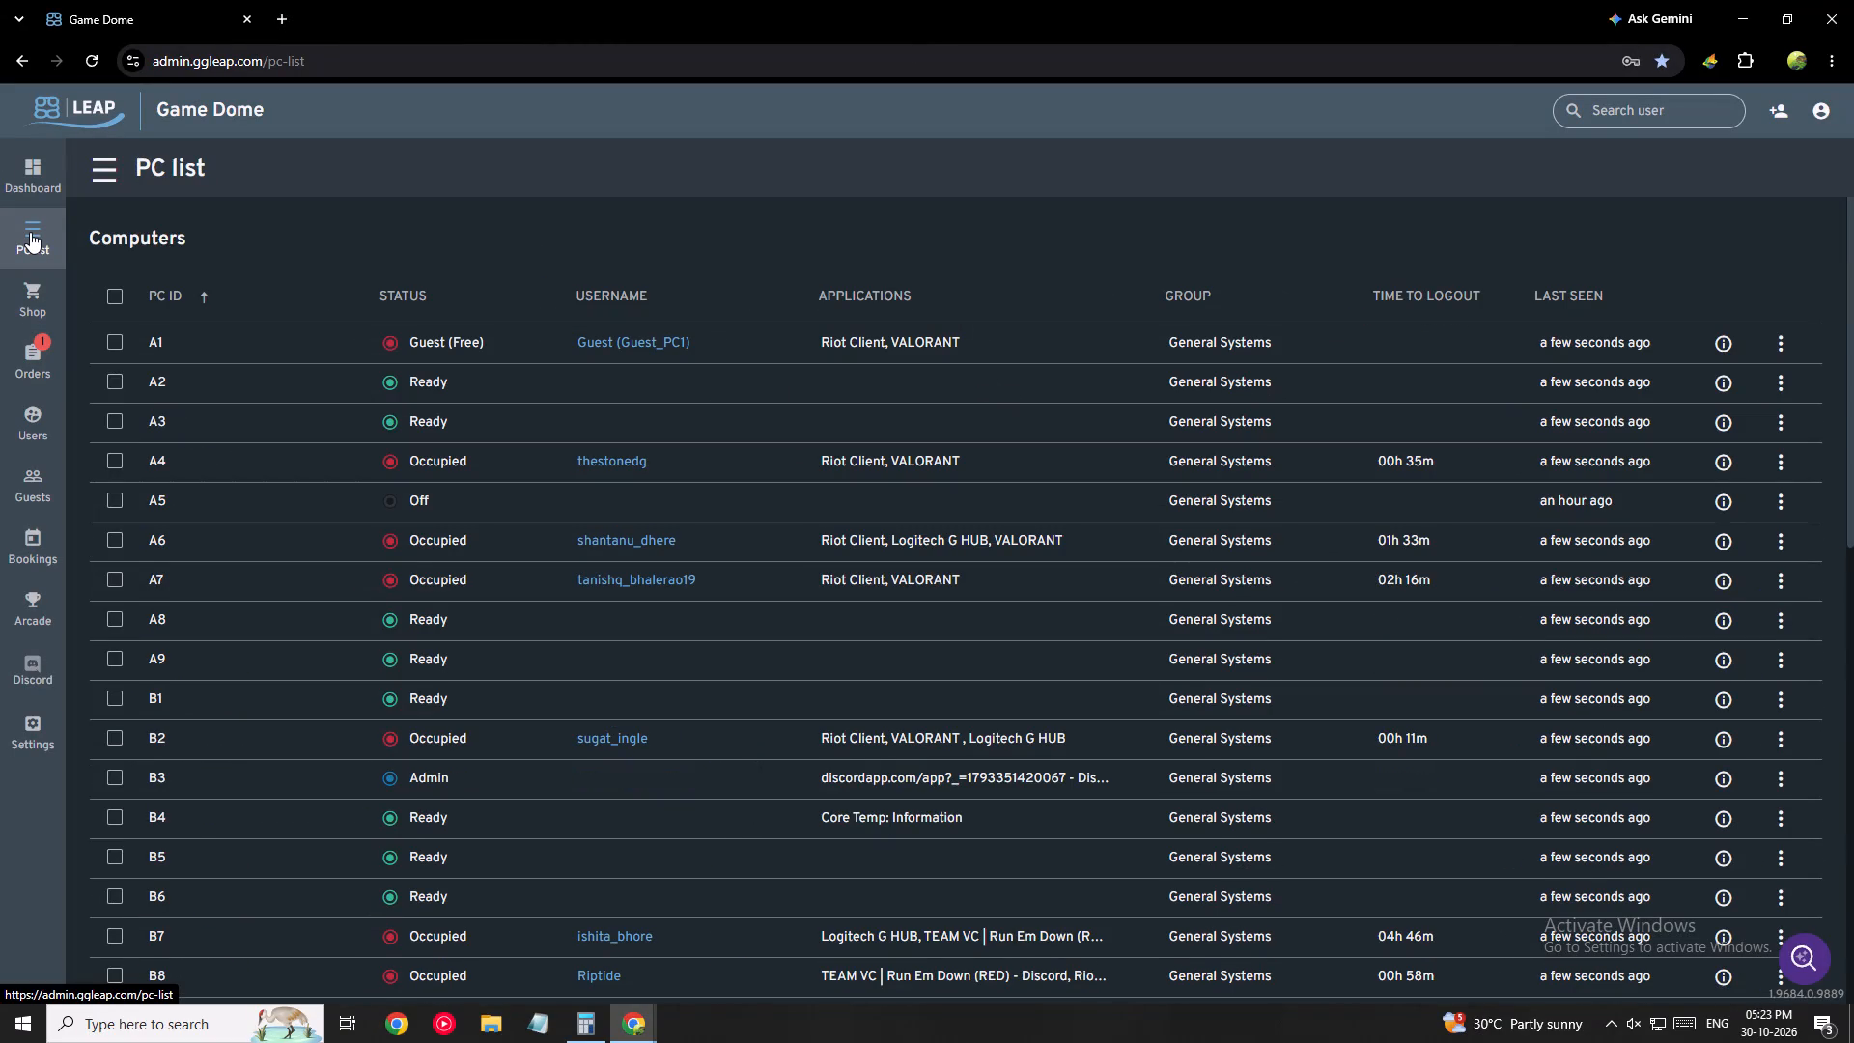
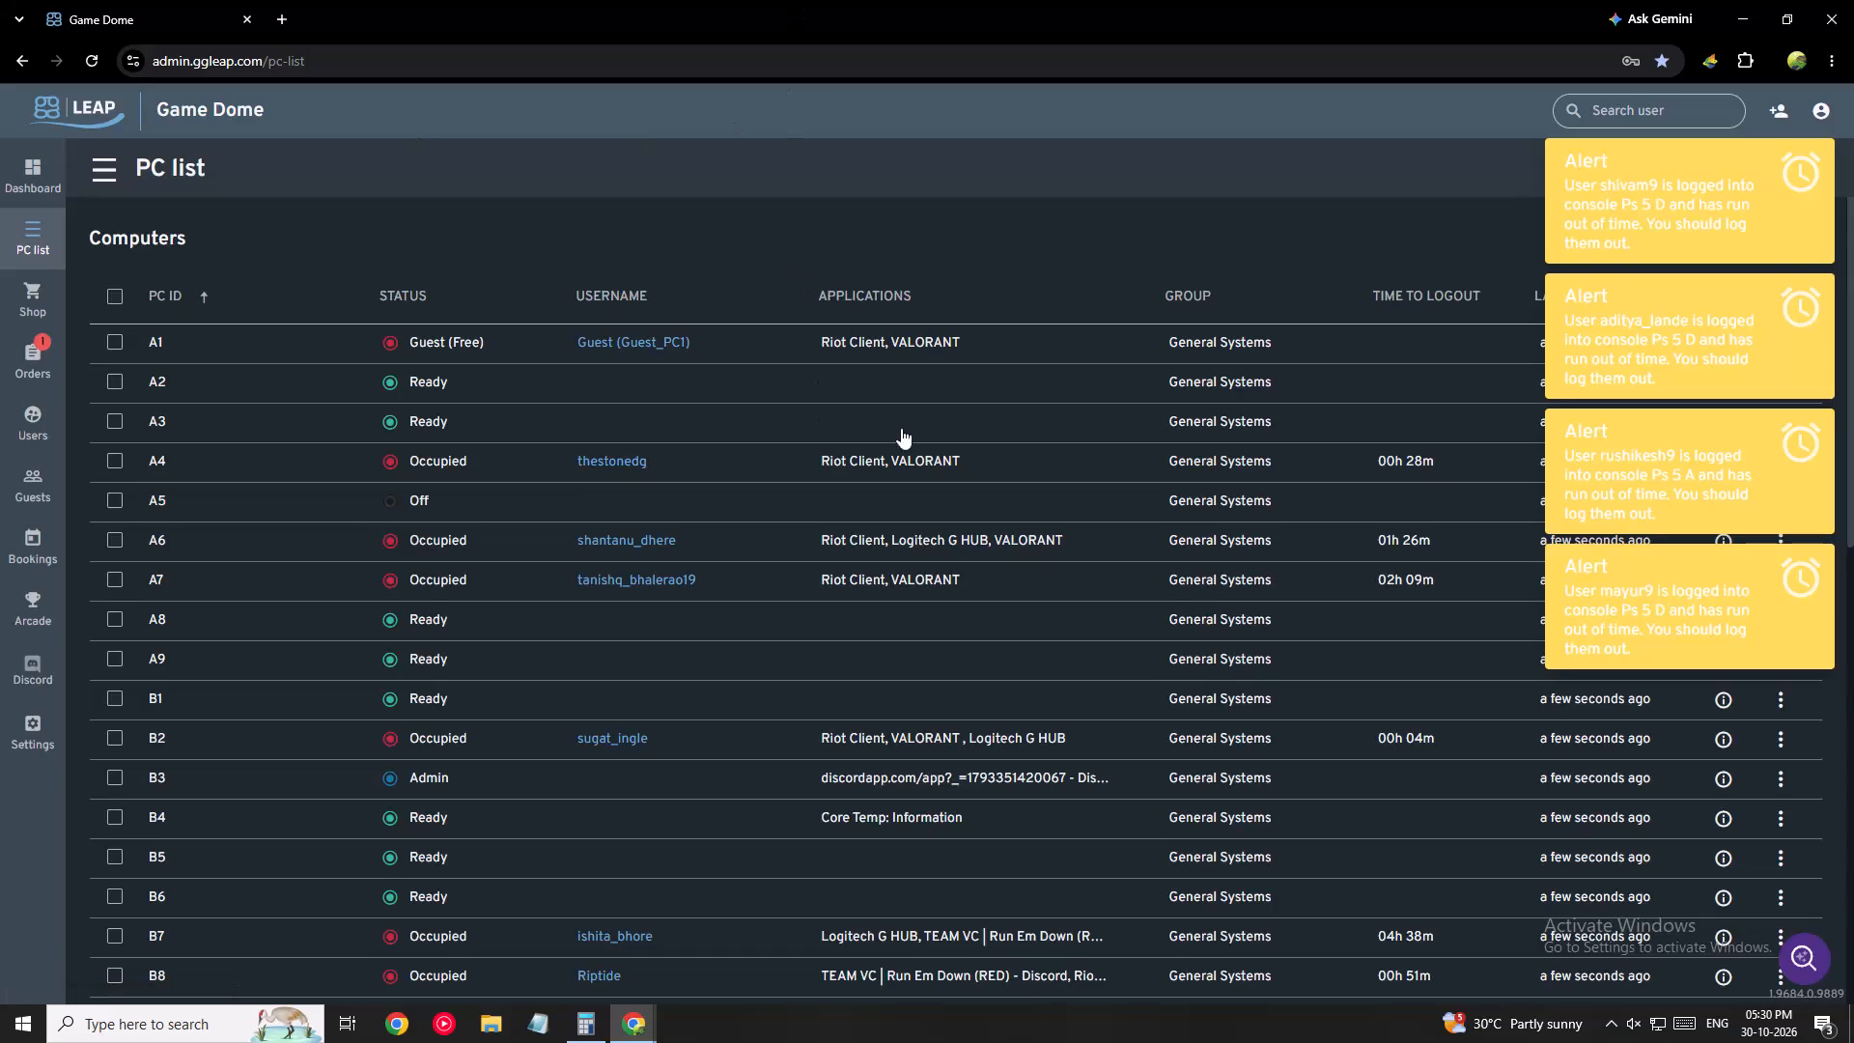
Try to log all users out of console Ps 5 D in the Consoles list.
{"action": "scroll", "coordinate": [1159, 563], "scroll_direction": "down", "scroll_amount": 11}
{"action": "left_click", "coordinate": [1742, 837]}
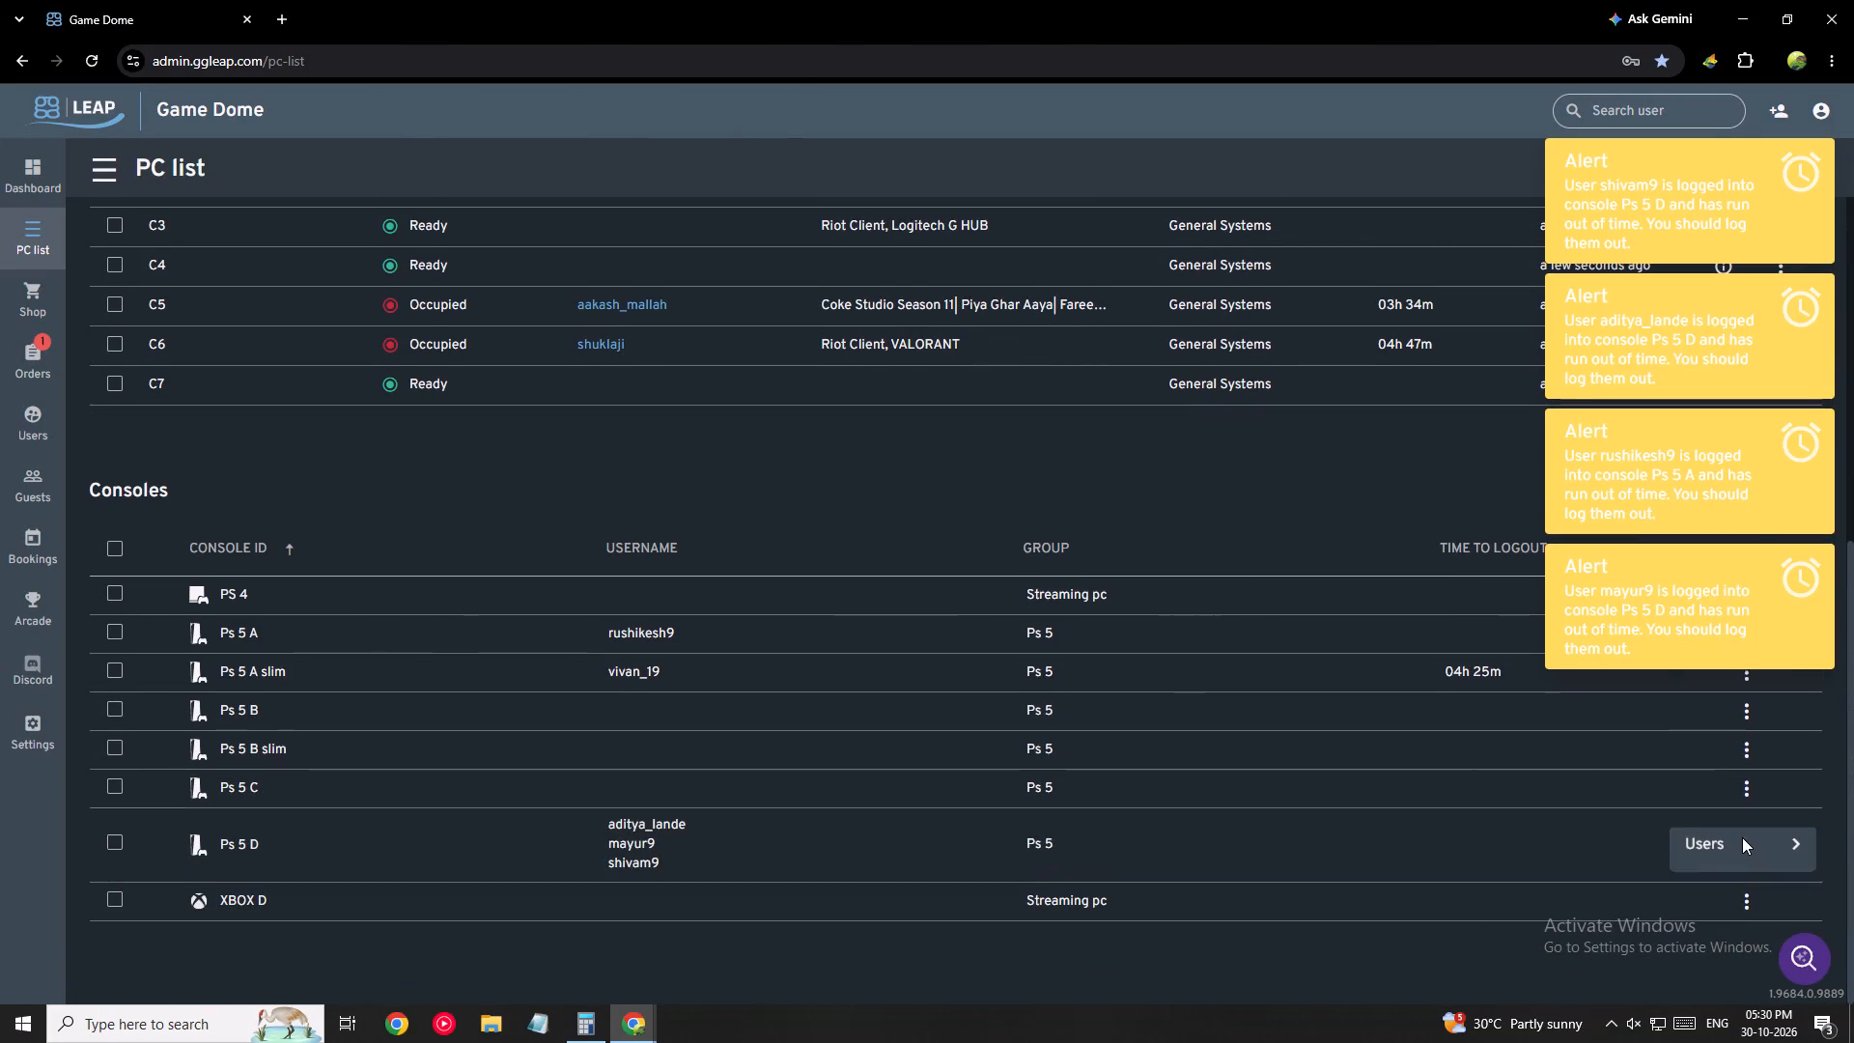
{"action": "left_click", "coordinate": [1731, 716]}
Dismiss the alerts about console users who have run out of time.
{"action": "left_click", "coordinate": [1764, 620]}
{"action": "left_click_drag", "start_coordinate": [1755, 489], "coordinate": [1753, 469]}
{"action": "left_click_drag", "start_coordinate": [1723, 265], "coordinate": [1723, 250]}
{"action": "left_click", "coordinate": [1721, 179]}
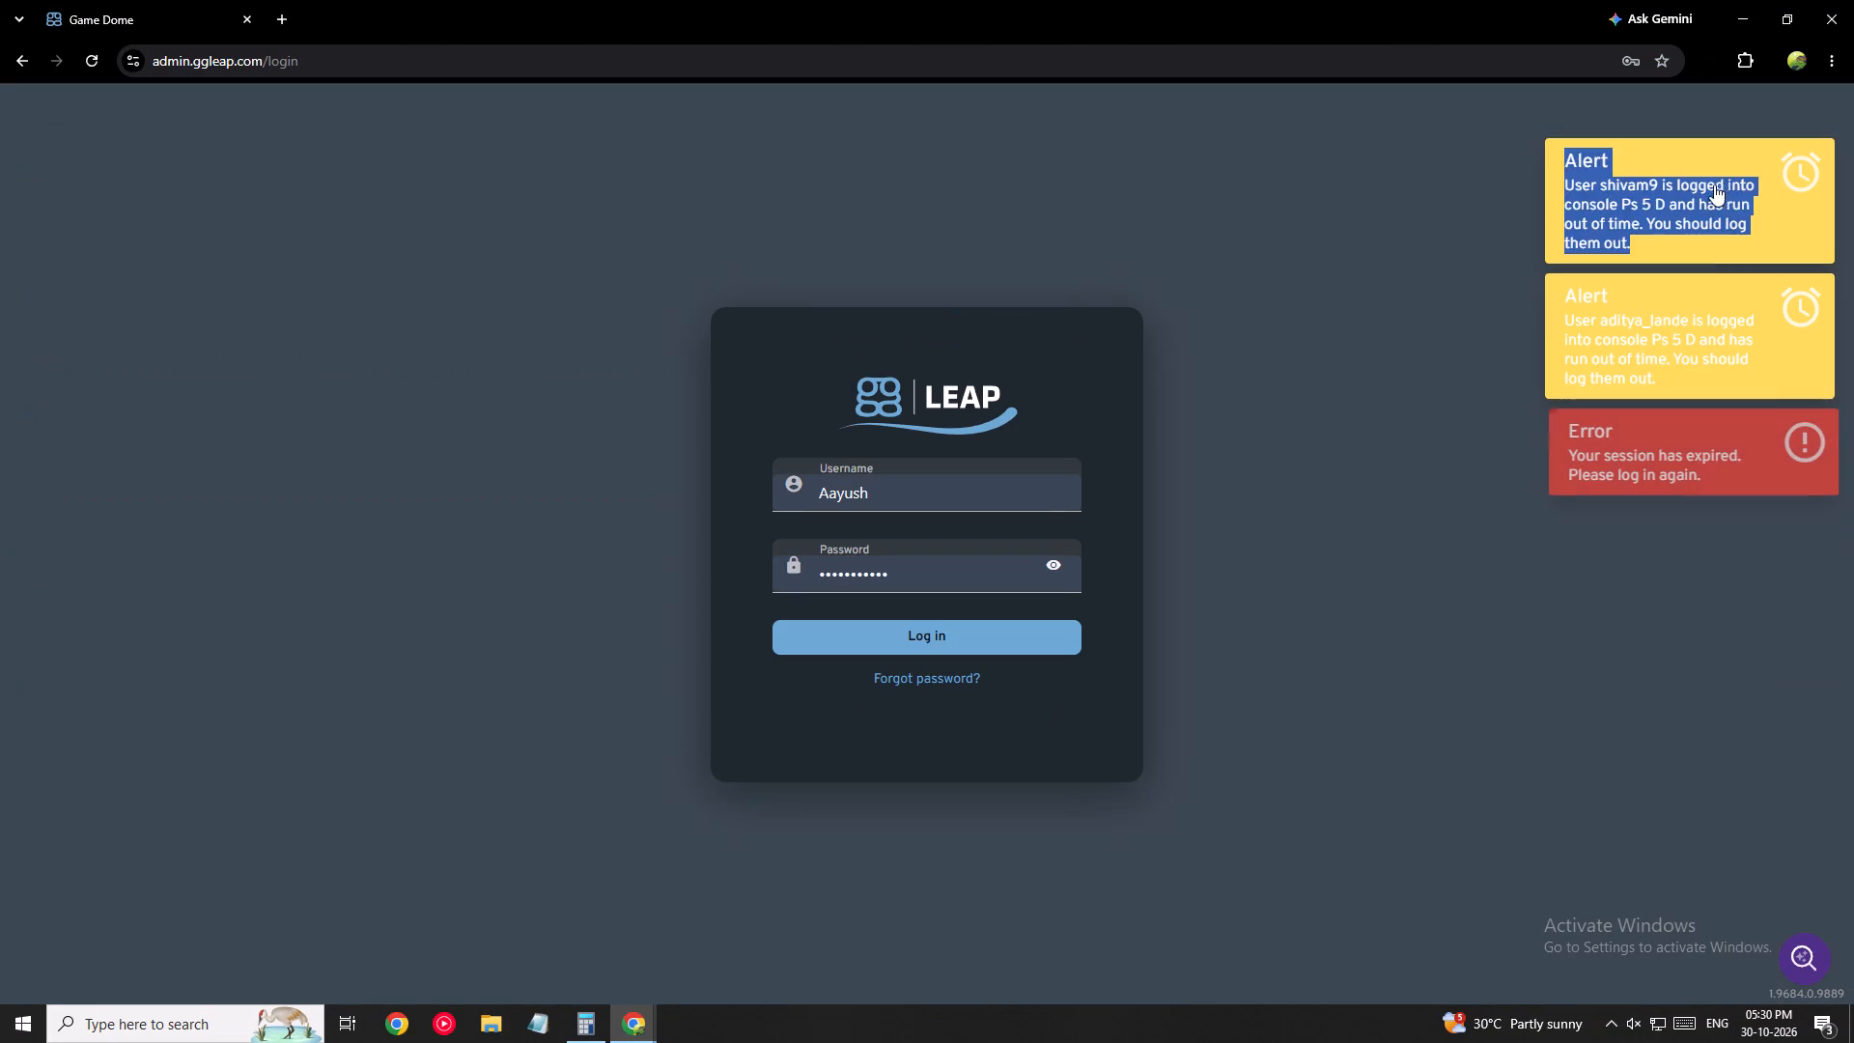
{"action": "left_click", "coordinate": [1702, 247]}
{"action": "left_click", "coordinate": [1702, 254]}
Log back in to the admin with the prefilled account credentials.
{"action": "left_click", "coordinate": [1002, 621]}
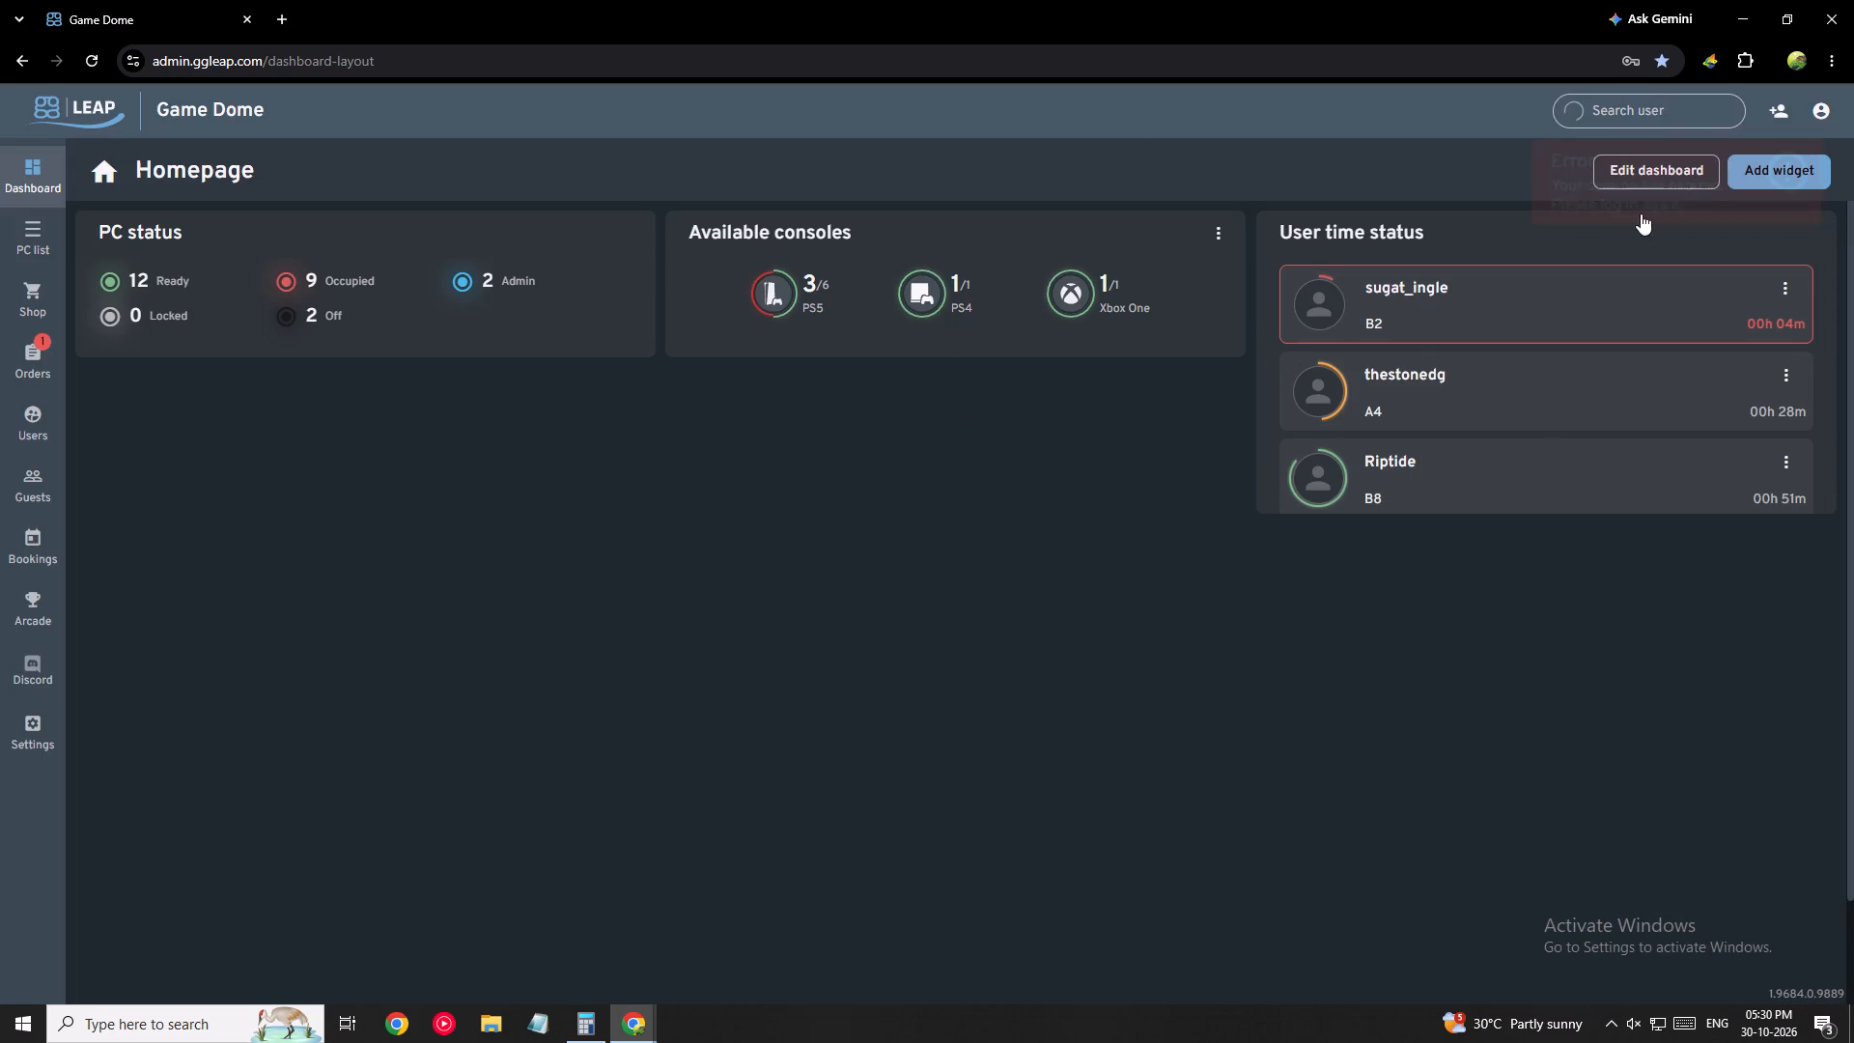
Reopen the PC list and log all users out of console Ps 5 D.
{"action": "left_click", "coordinate": [14, 259]}
{"action": "scroll", "coordinate": [975, 658], "scroll_direction": "down", "scroll_amount": 5}
{"action": "scroll", "coordinate": [1019, 736], "scroll_direction": "up", "scroll_amount": 1}
{"action": "scroll", "coordinate": [1019, 736], "scroll_direction": "down", "scroll_amount": 8}
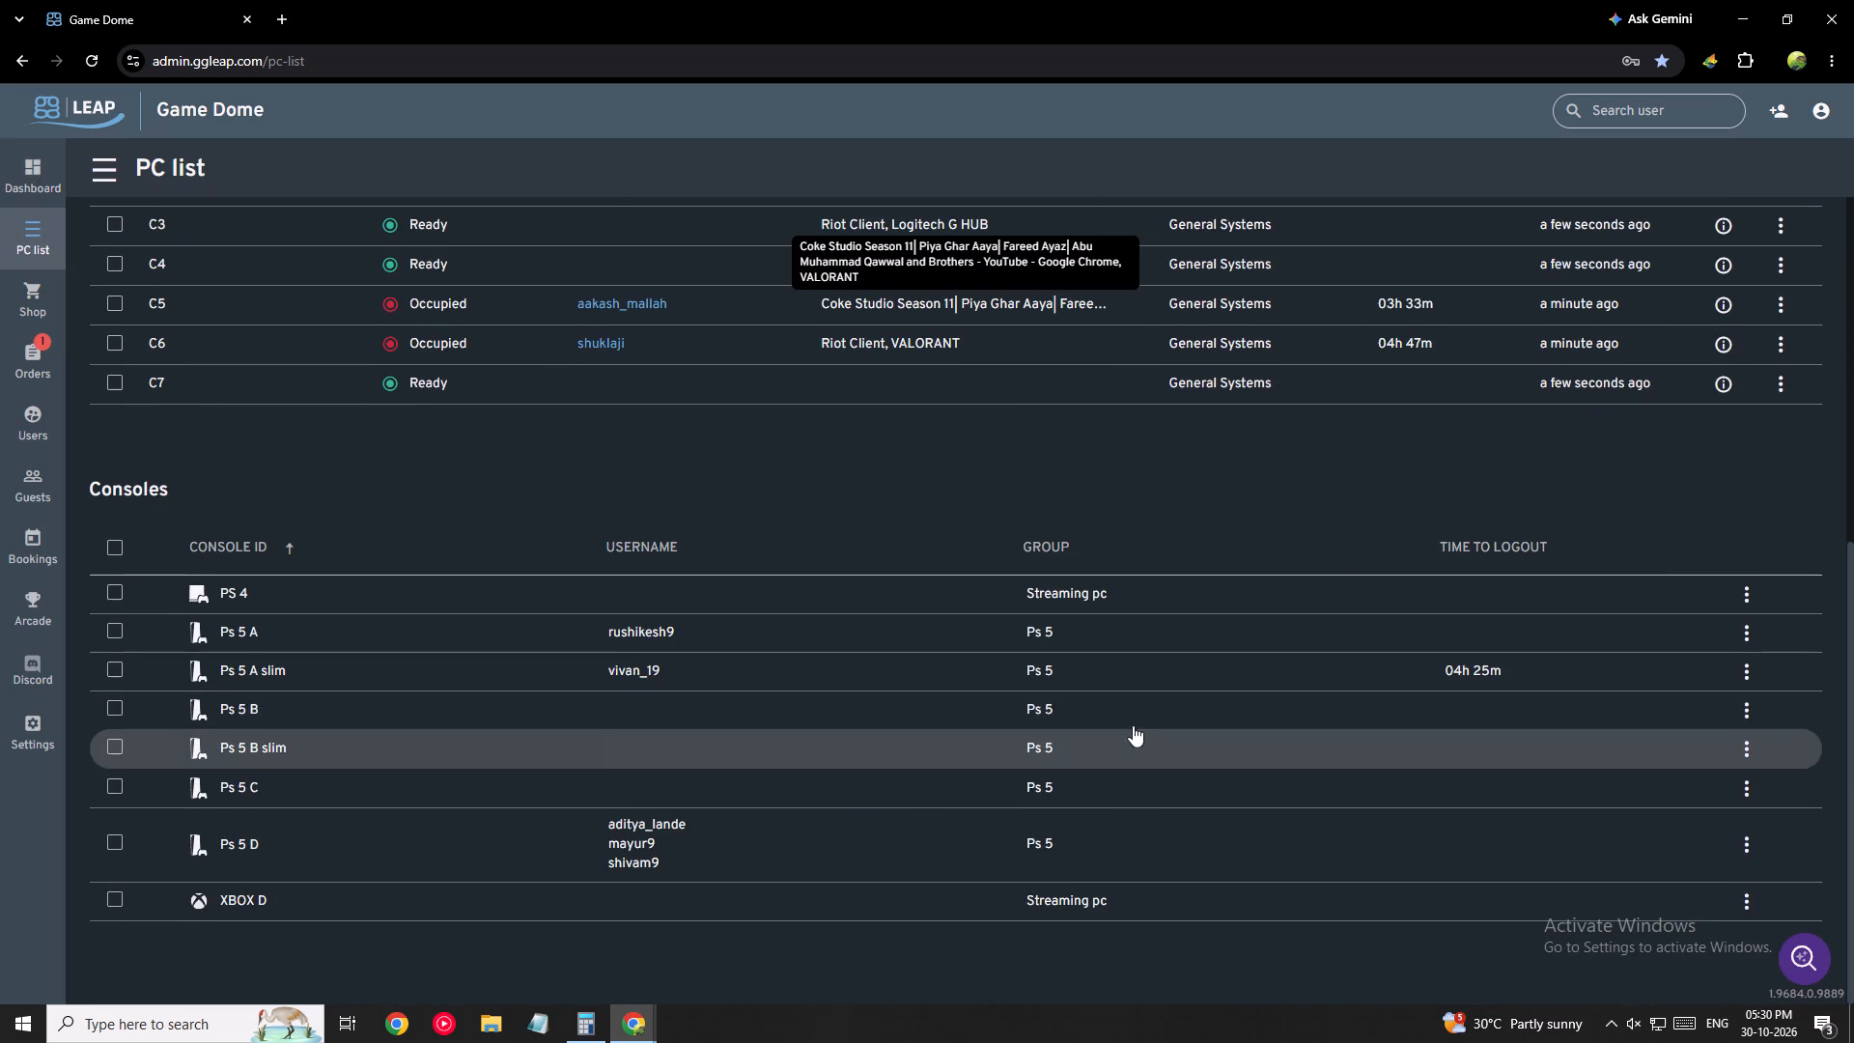
{"action": "scroll", "coordinate": [1133, 725], "scroll_direction": "down", "scroll_amount": 4}
{"action": "left_click", "coordinate": [1737, 848]}
{"action": "left_click", "coordinate": [1732, 728]}
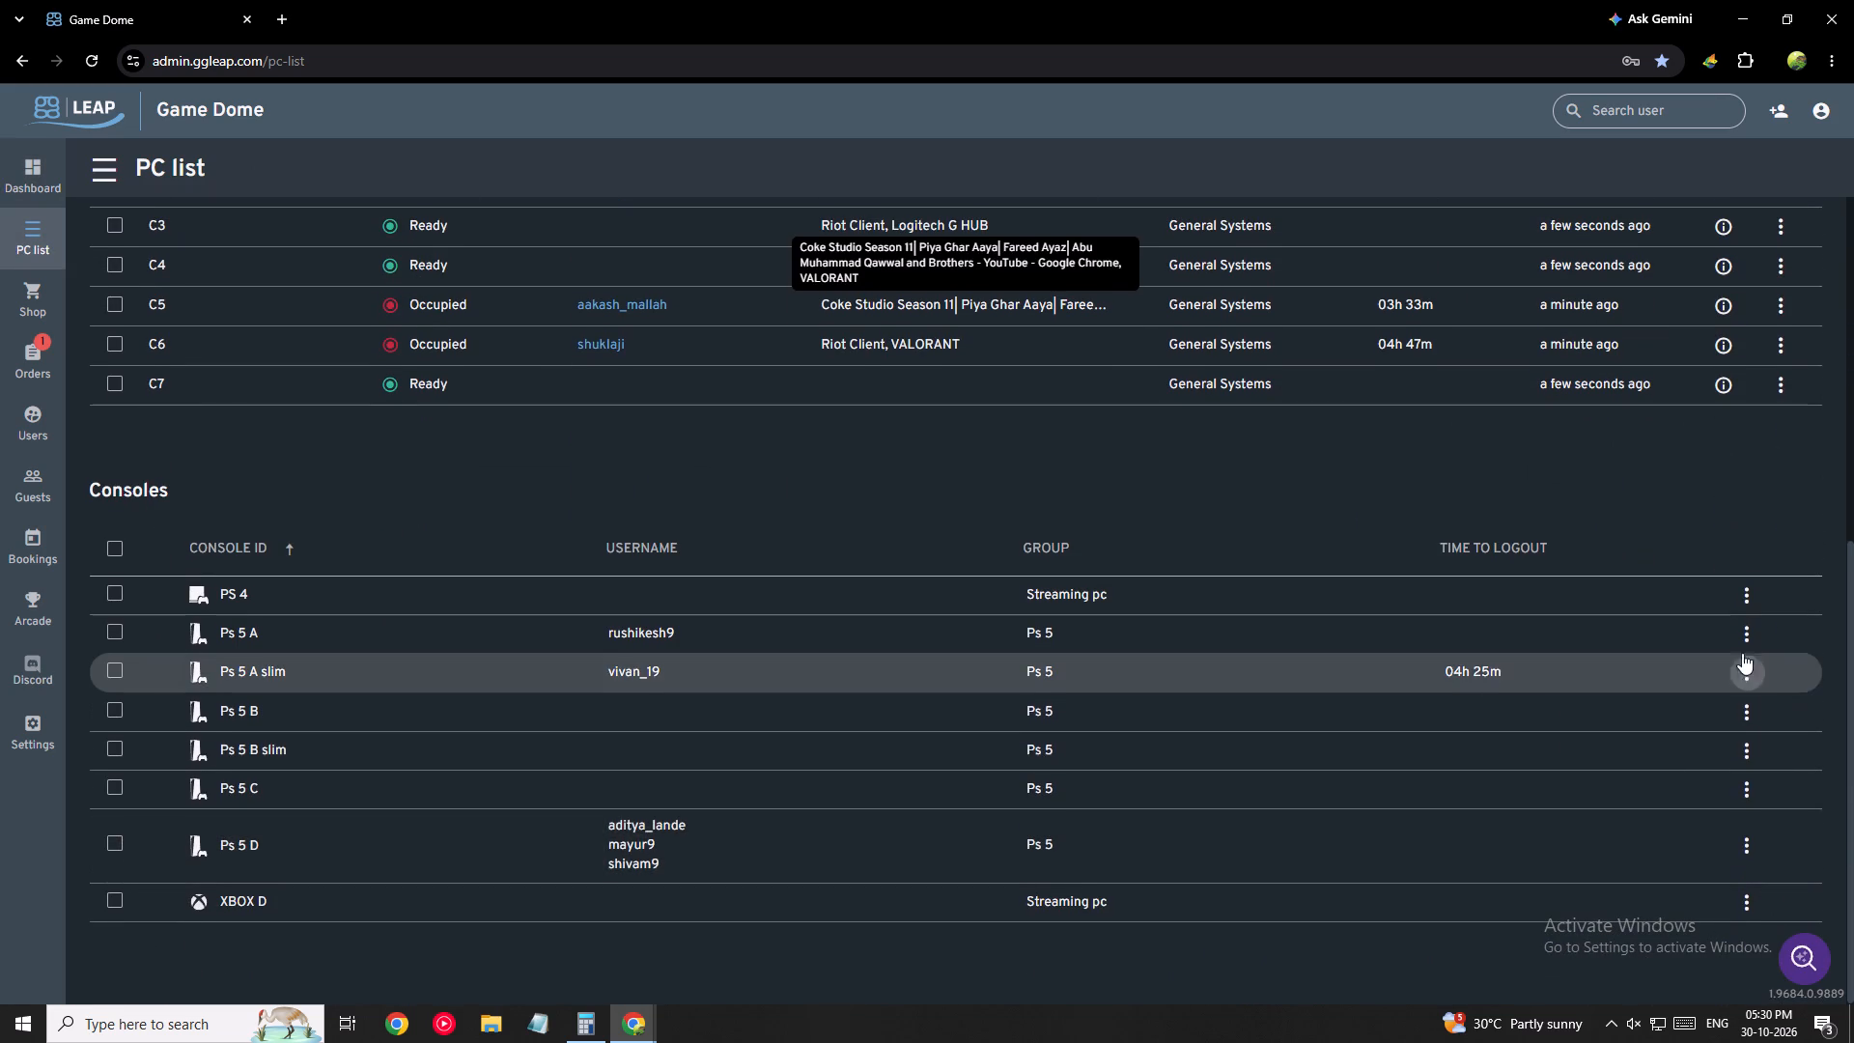
Log the user out of console Ps 5 A.
{"action": "left_click", "coordinate": [1746, 630]}
{"action": "left_click", "coordinate": [1742, 664]}
{"action": "left_click", "coordinate": [1756, 718]}
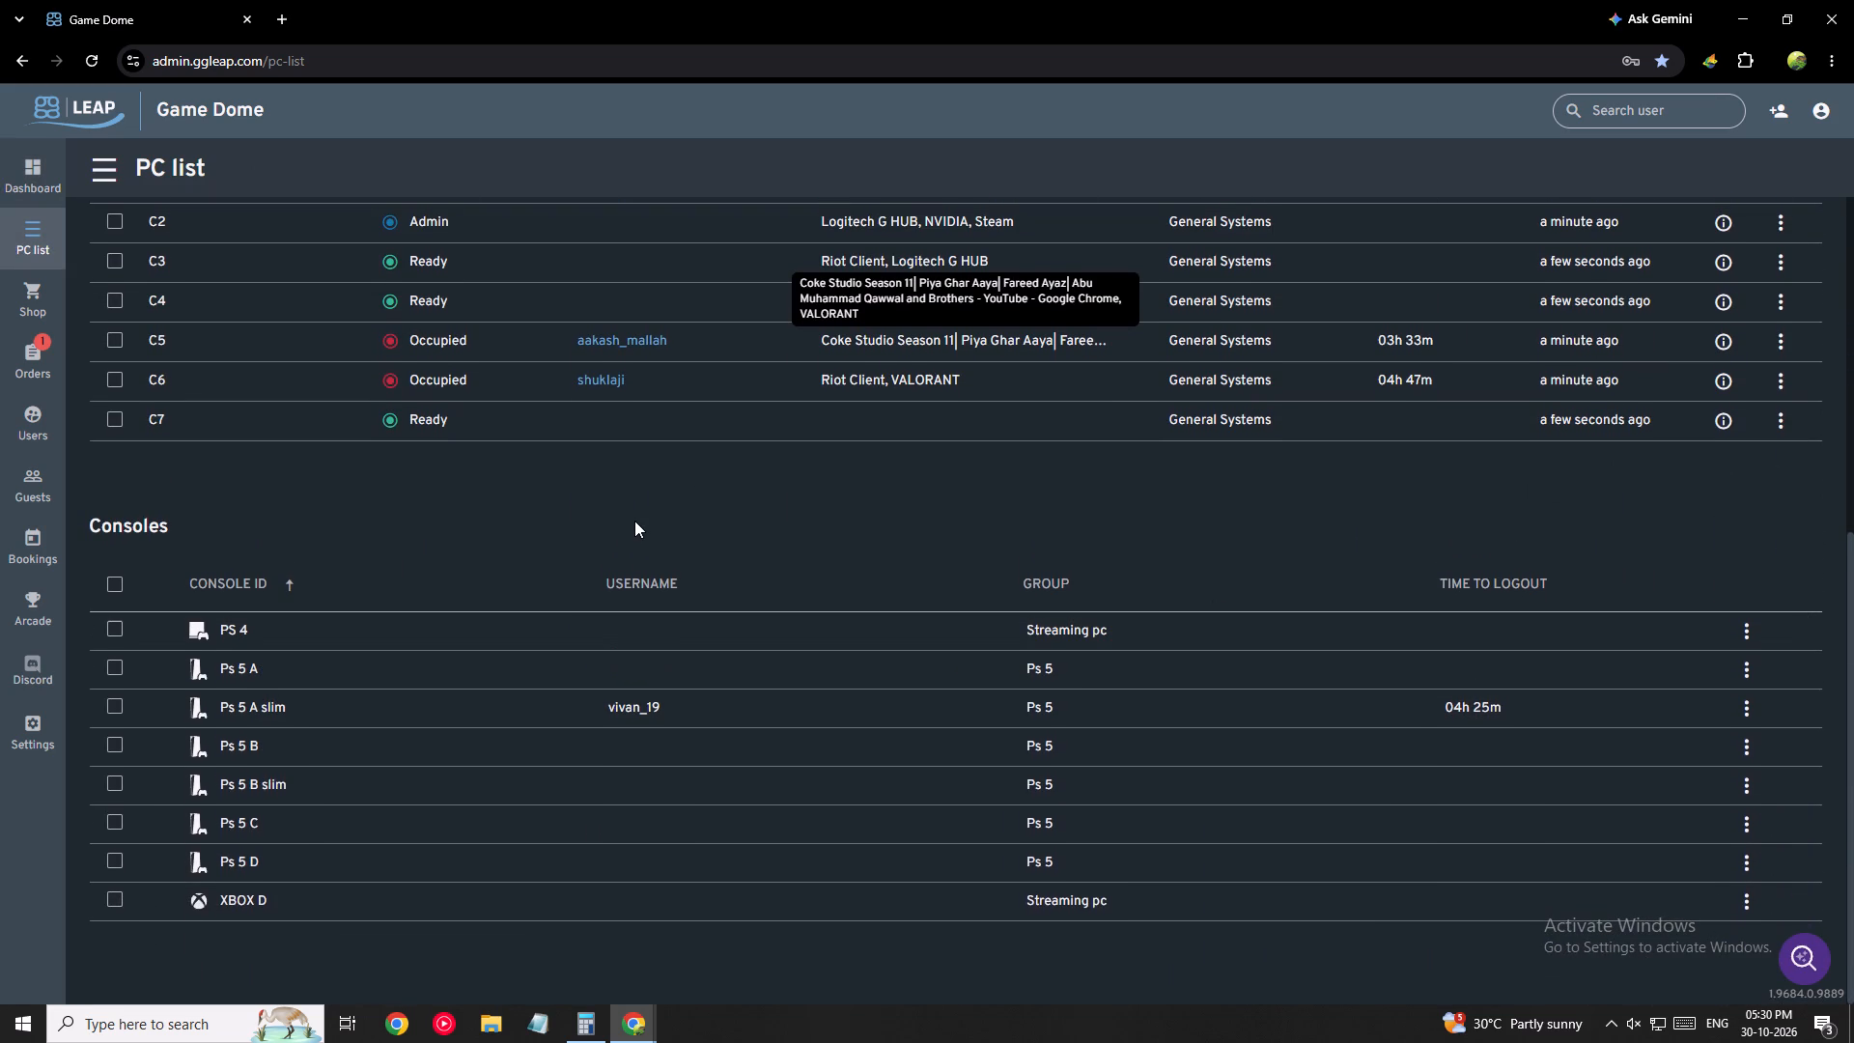
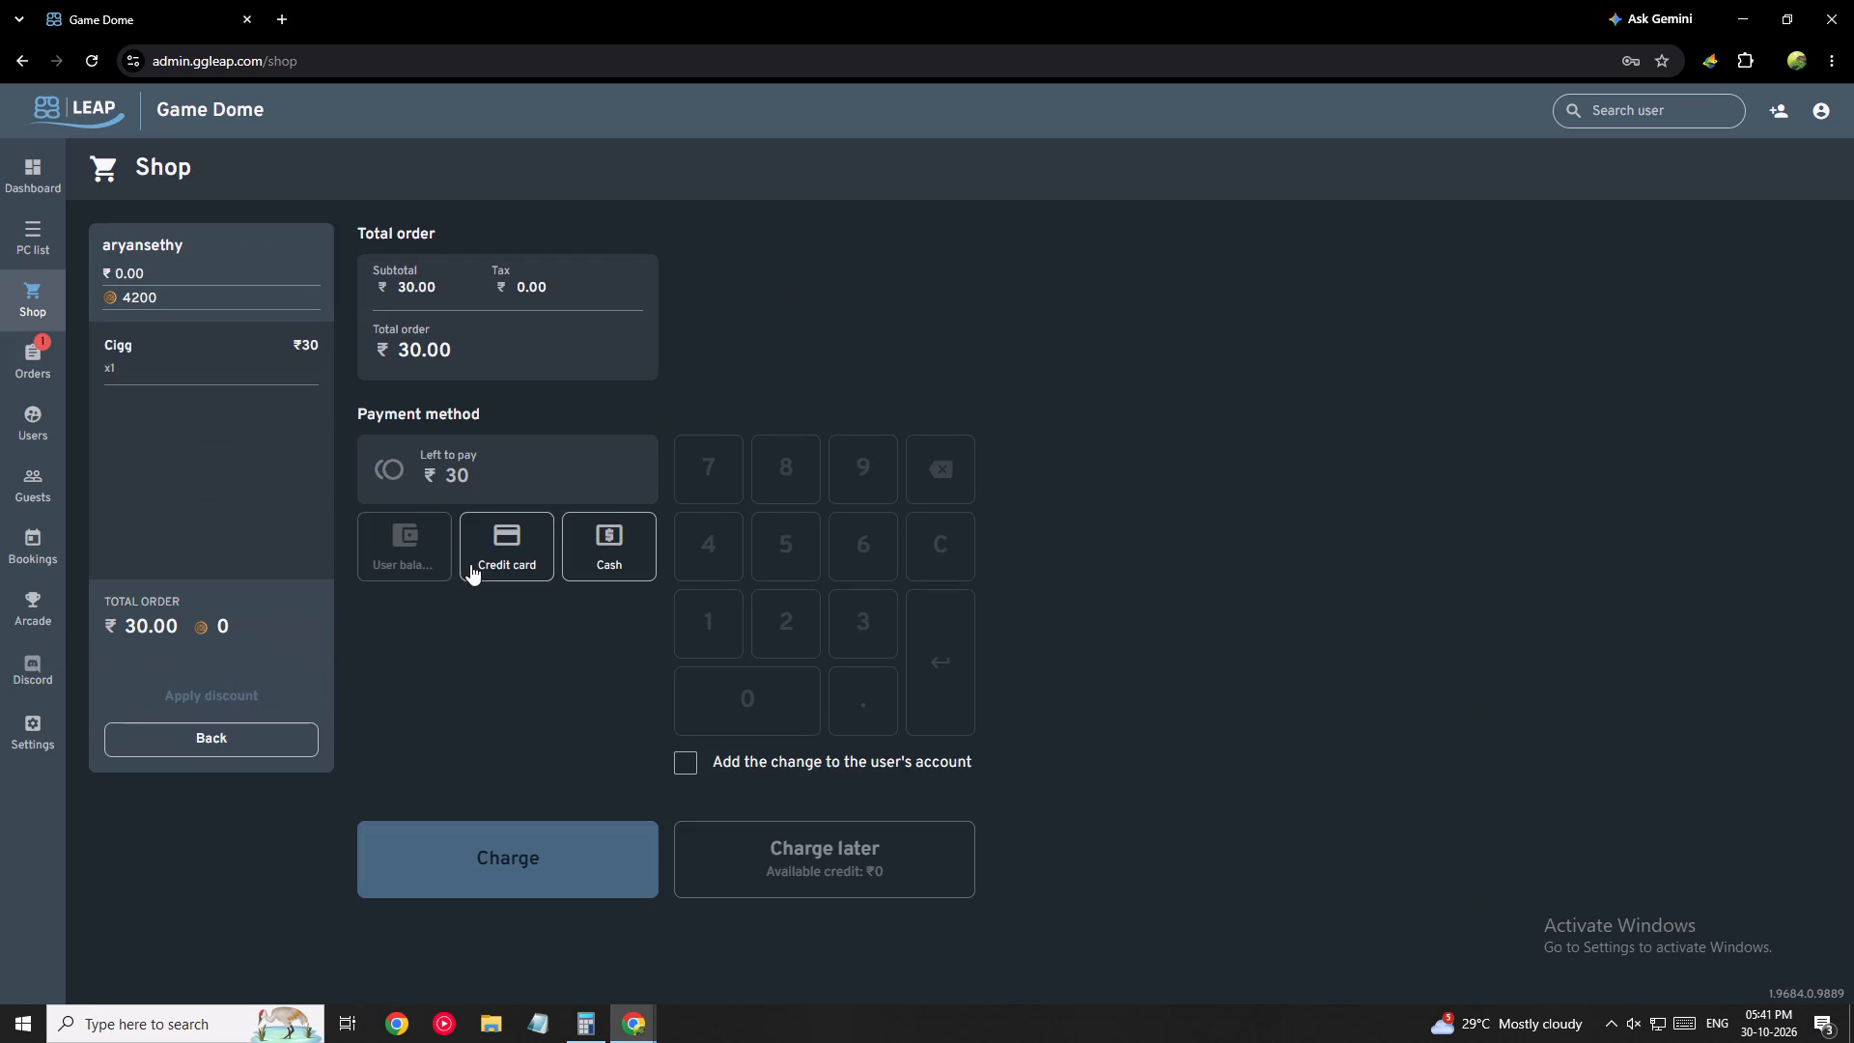
Pay the ₹30 Cigg order in full by credit card and charge it.
{"action": "left_click", "coordinate": [493, 558]}
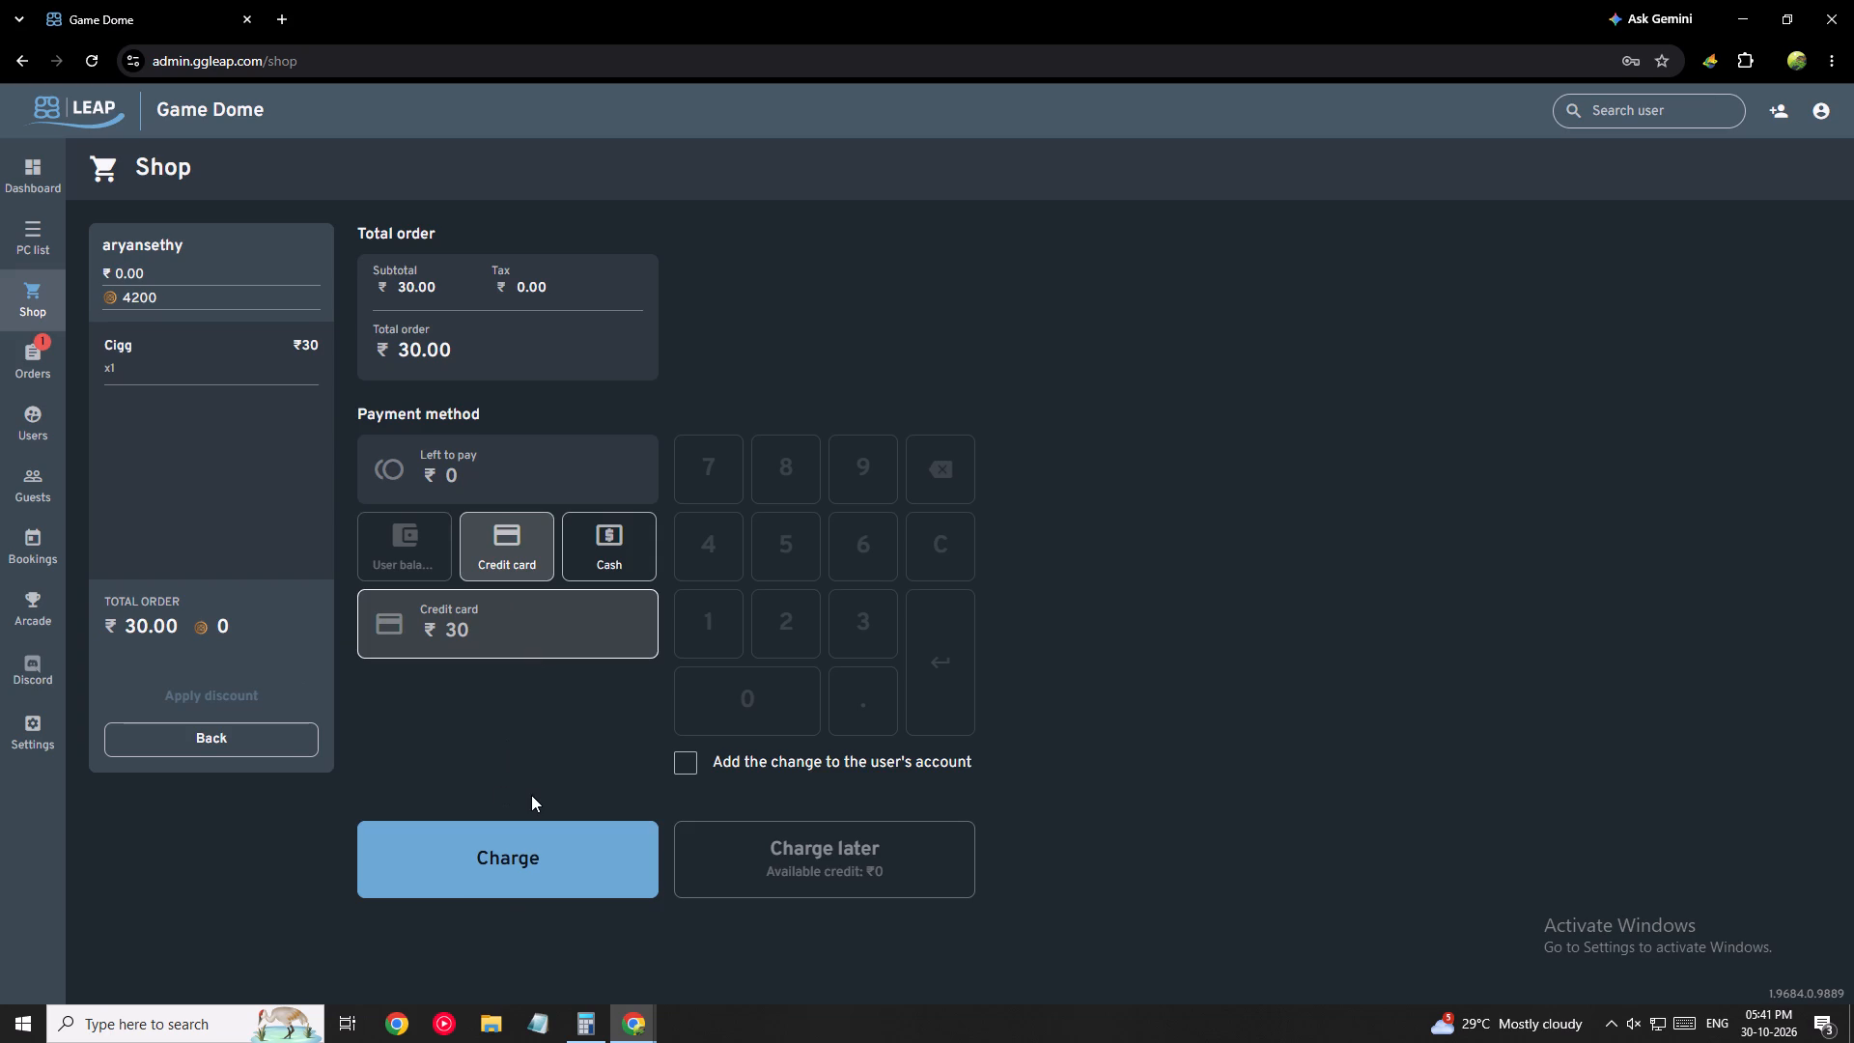
{"action": "left_click", "coordinate": [479, 866]}
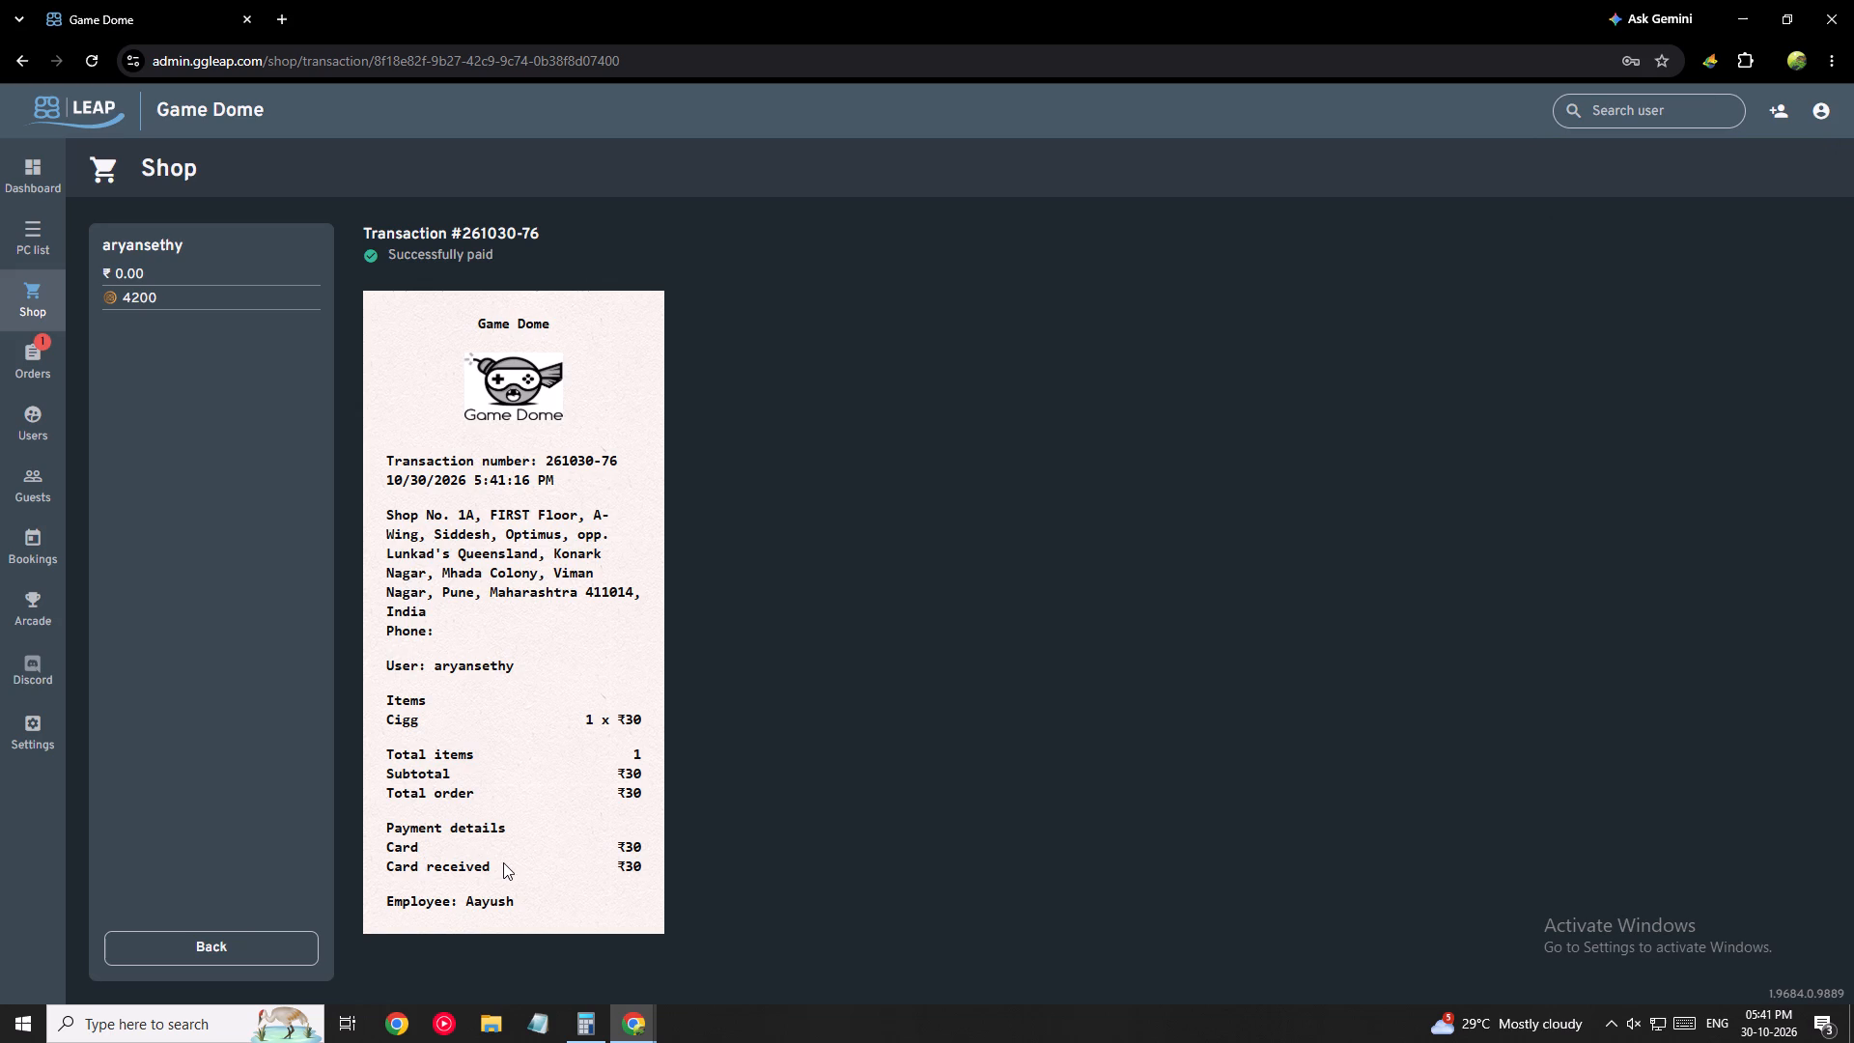
In the spreadsheet, add 30 to the Customer credit of the customer just charged for the Cigg, setting the amount to 405.
{"action": "key", "text": "alt+Tab"}
{"action": "scroll", "coordinate": [1399, 1038], "scroll_direction": "down", "scroll_amount": 8}
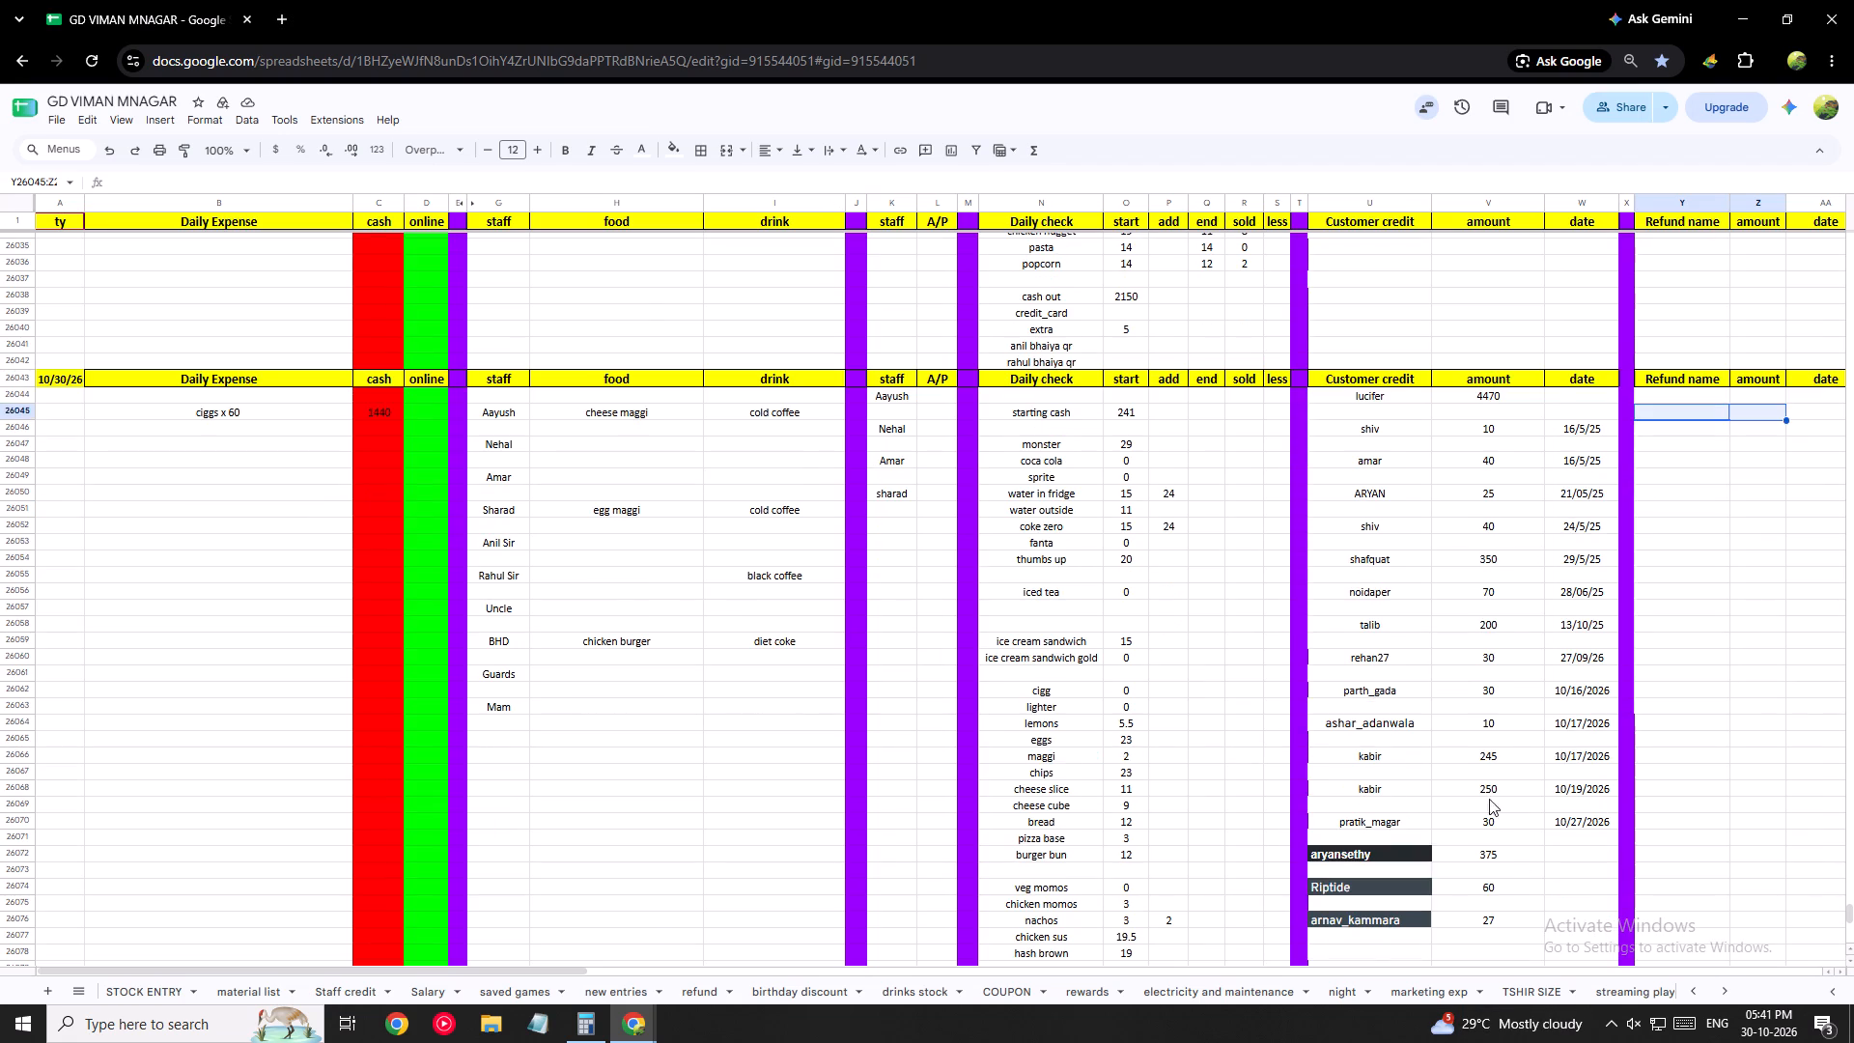
{"action": "left_click", "coordinate": [1512, 776]}
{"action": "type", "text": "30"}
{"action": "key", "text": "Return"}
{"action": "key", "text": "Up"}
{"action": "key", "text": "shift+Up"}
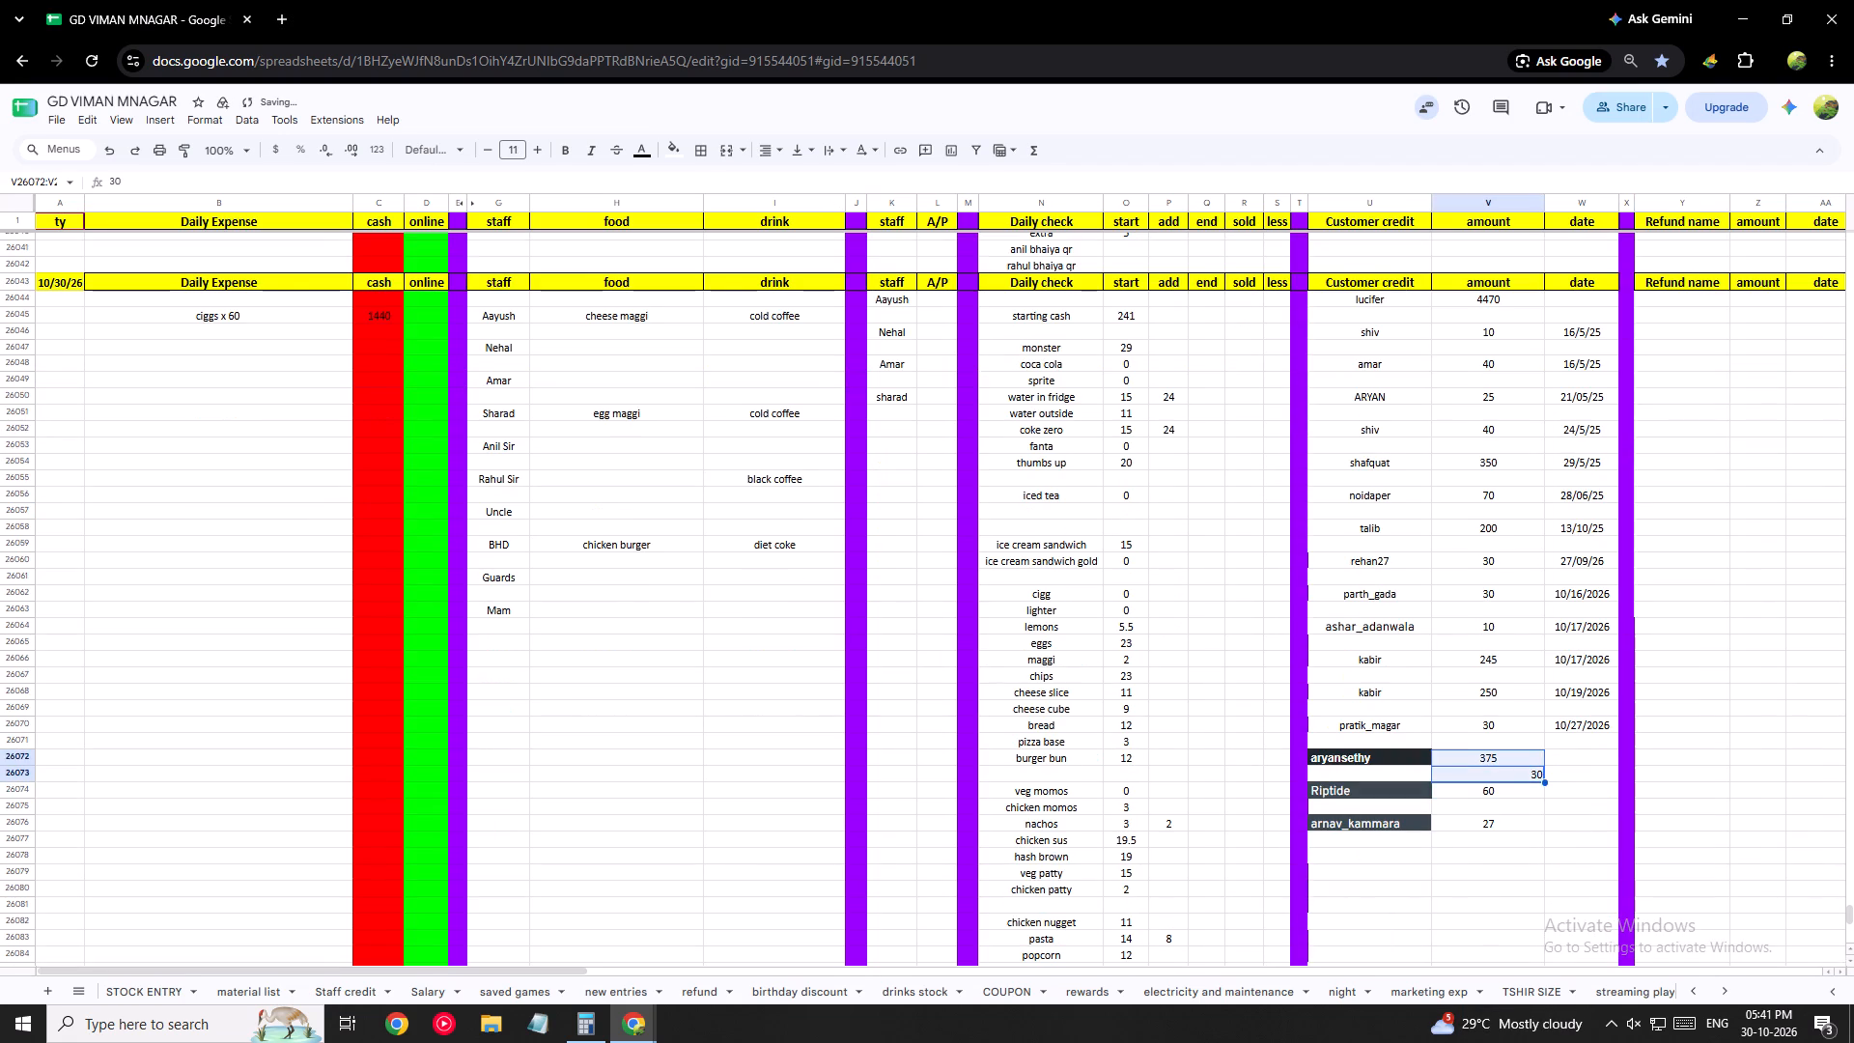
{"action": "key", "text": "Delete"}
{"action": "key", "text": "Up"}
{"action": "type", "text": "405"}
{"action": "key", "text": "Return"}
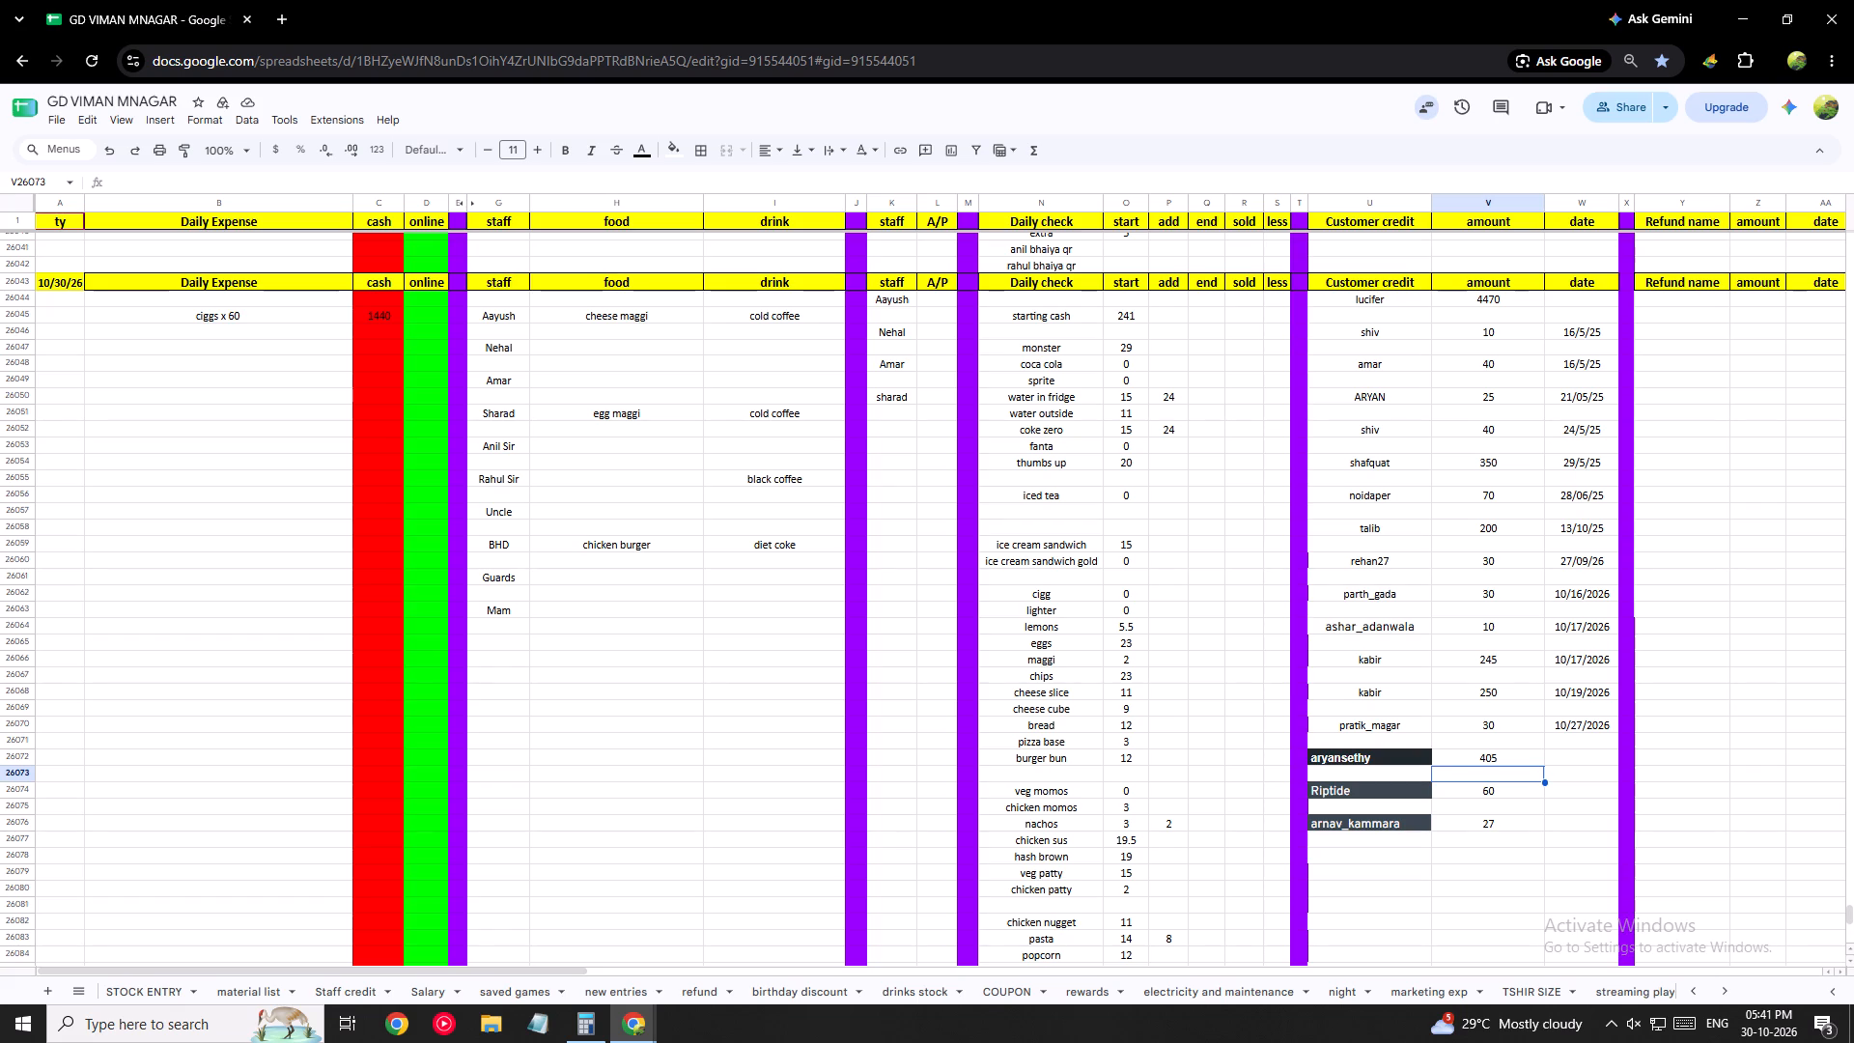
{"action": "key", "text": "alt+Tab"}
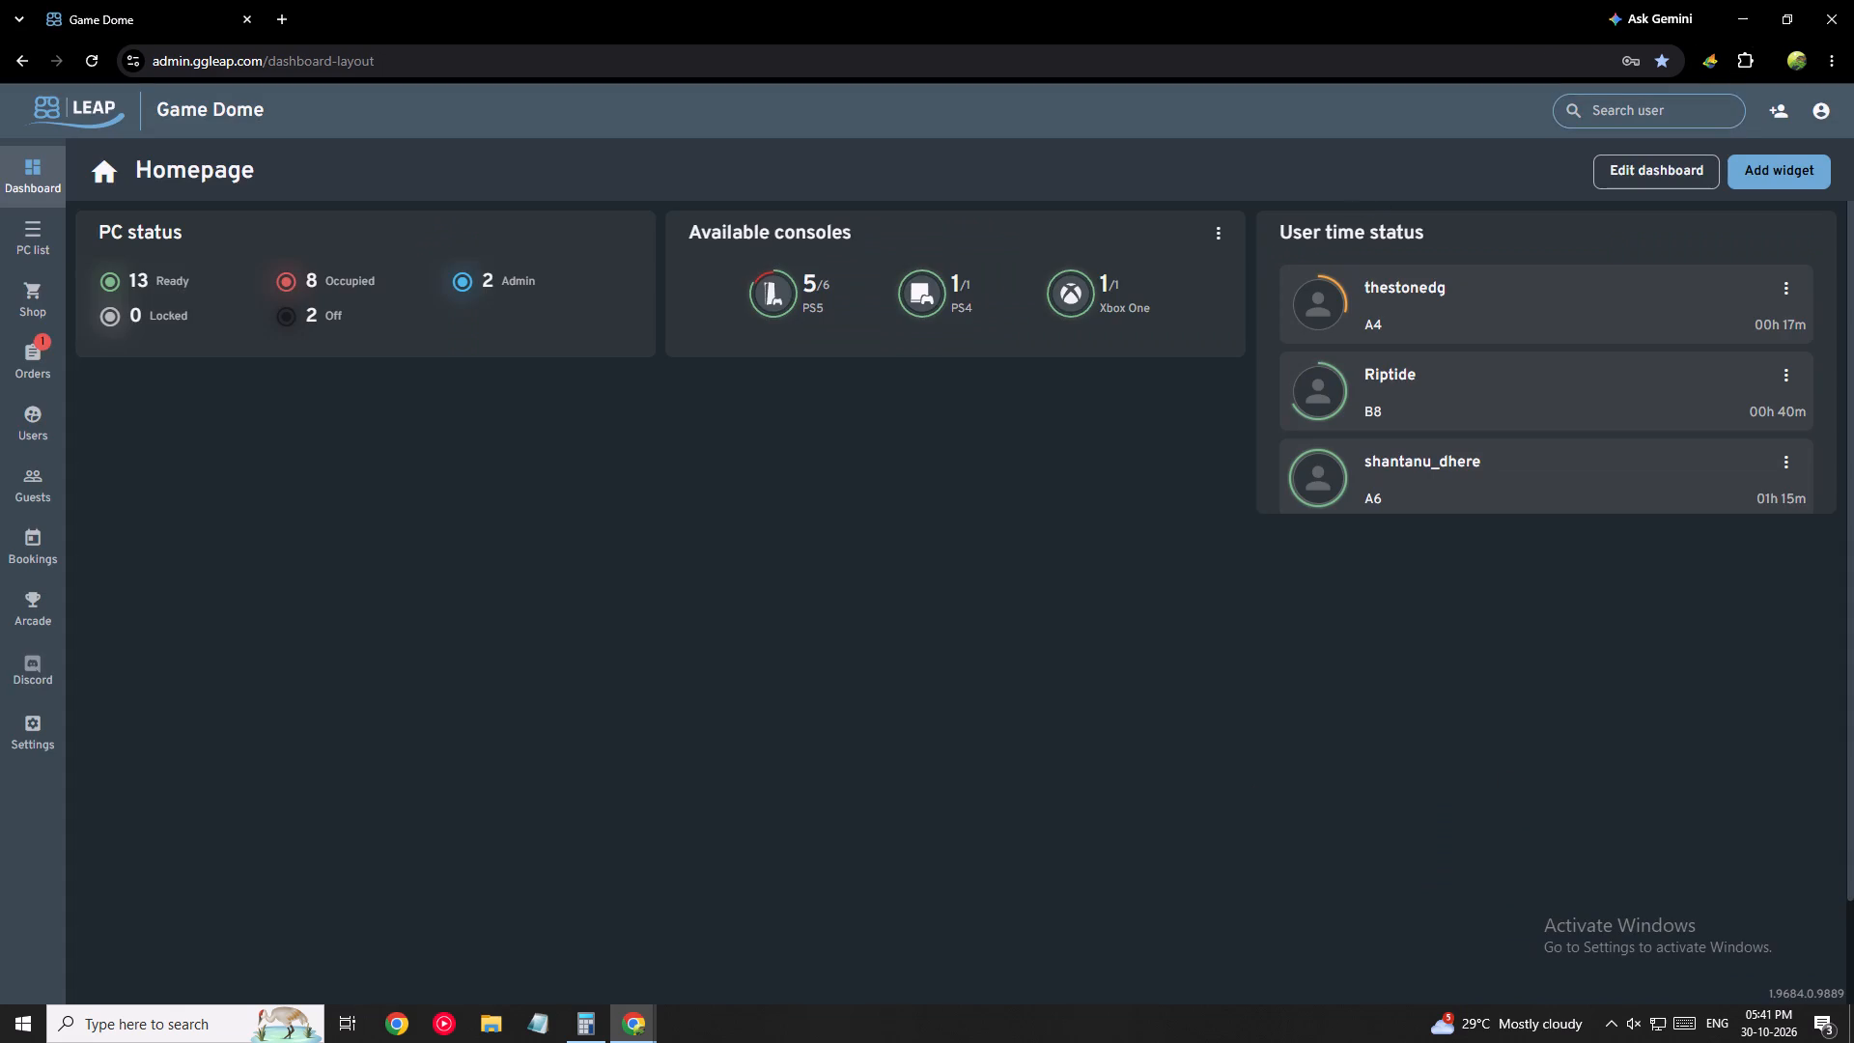
{"action": "left_click_drag", "start_coordinate": [1605, 121], "coordinate": [1614, 112]}
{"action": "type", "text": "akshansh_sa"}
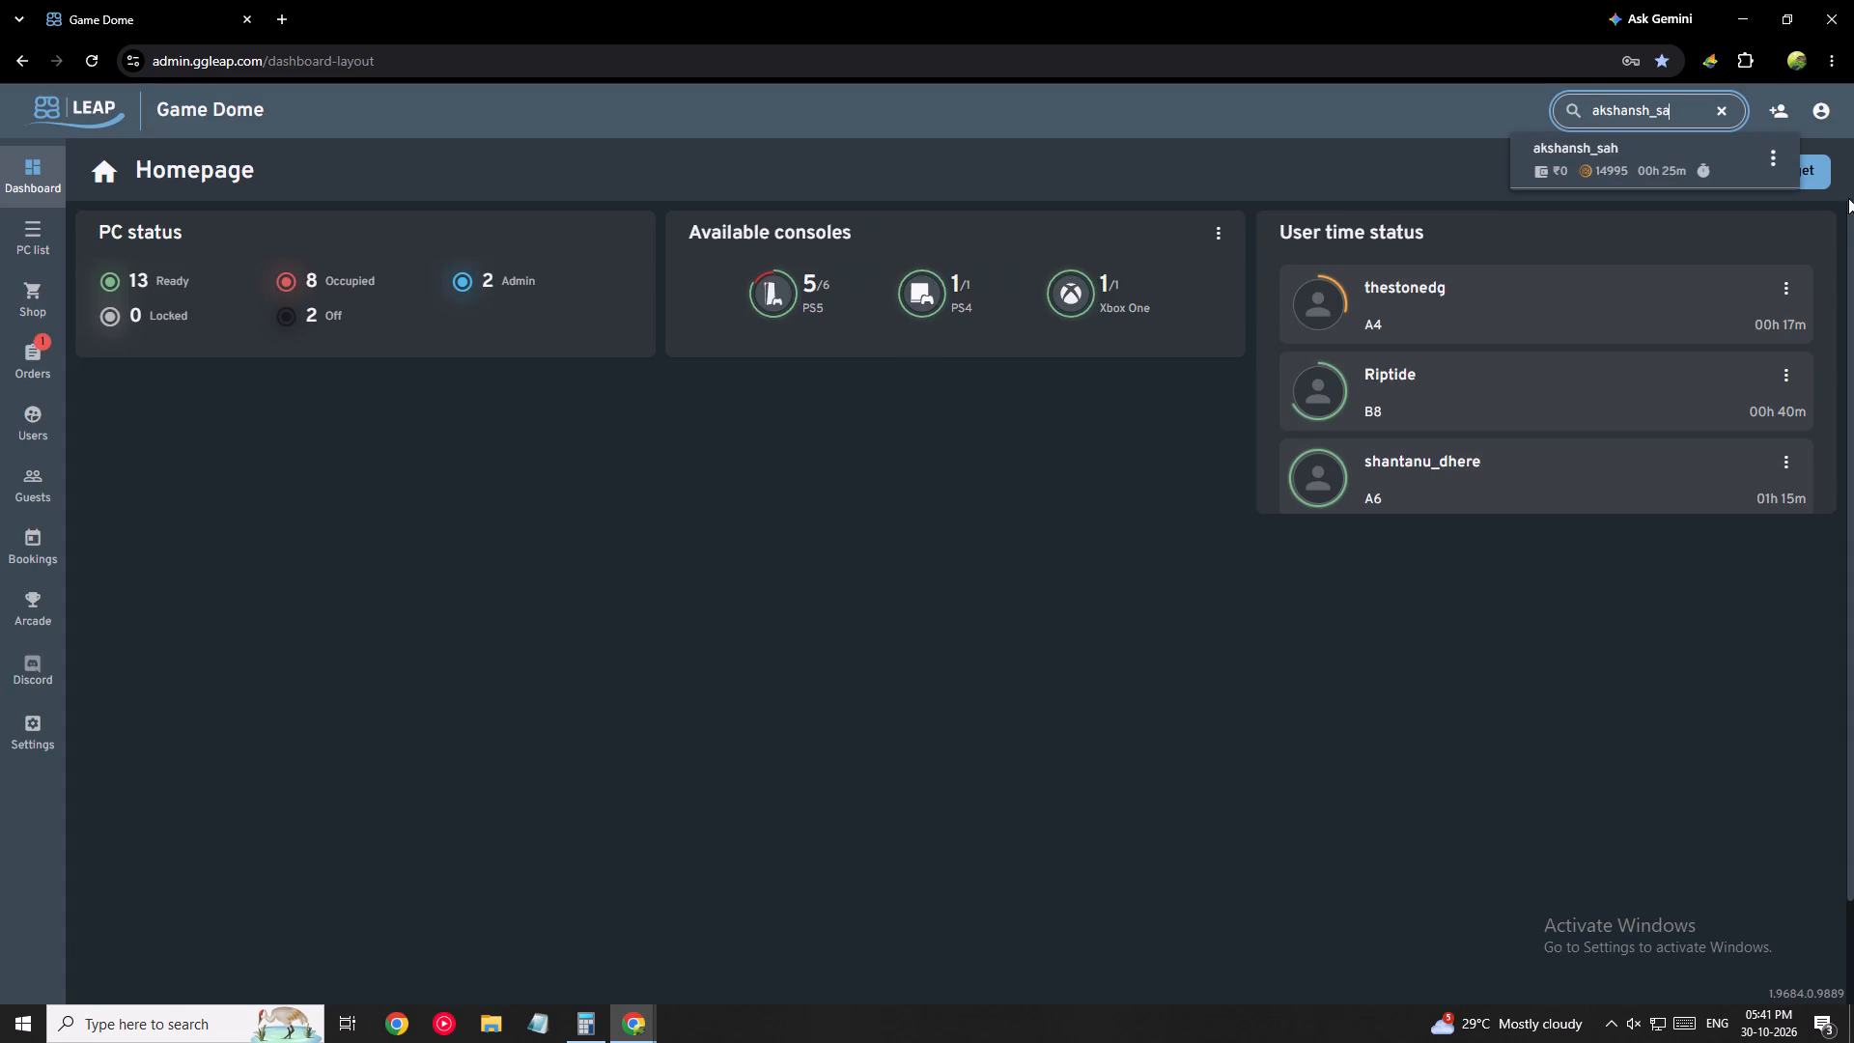
{"action": "left_click", "coordinate": [1793, 155]}
{"action": "left_click", "coordinate": [1807, 331]}
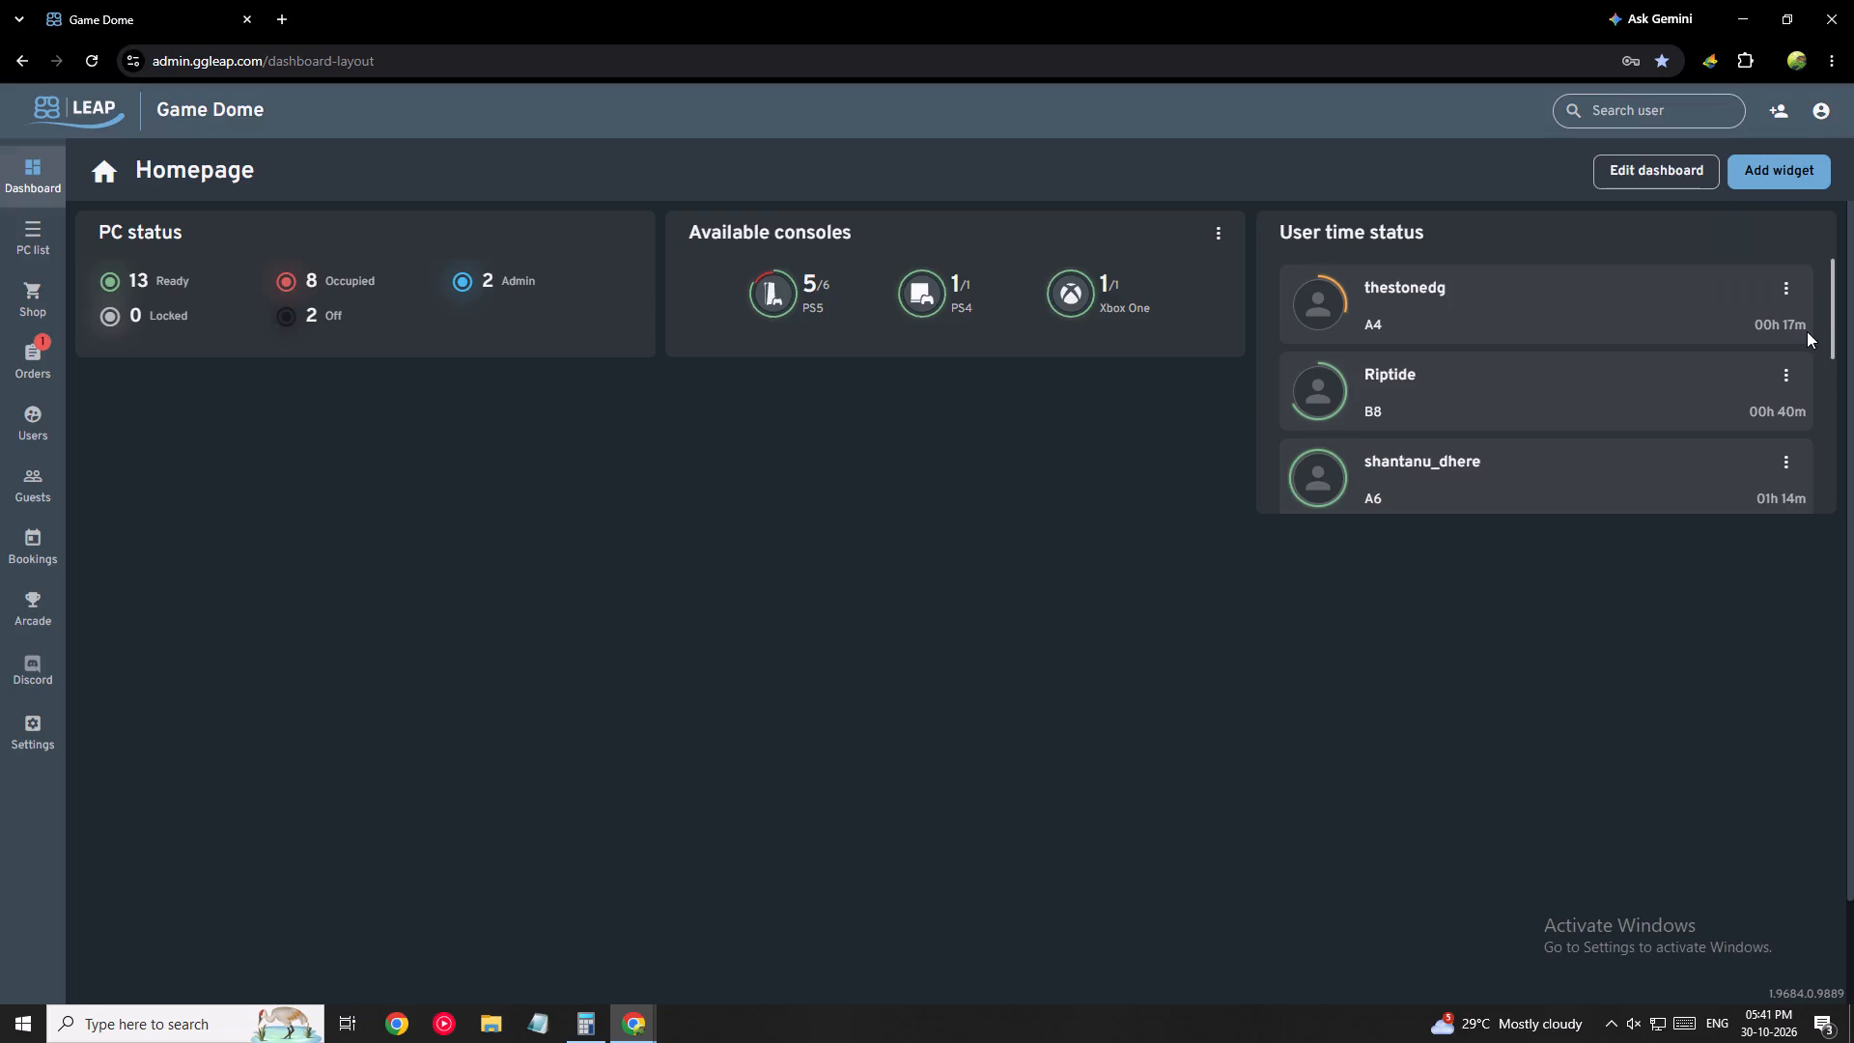
{"action": "left_click", "coordinate": [1609, 127]}
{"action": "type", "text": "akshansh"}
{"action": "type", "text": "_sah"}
{"action": "left_click", "coordinate": [1771, 150]}
{"action": "left_click", "coordinate": [1816, 297]}
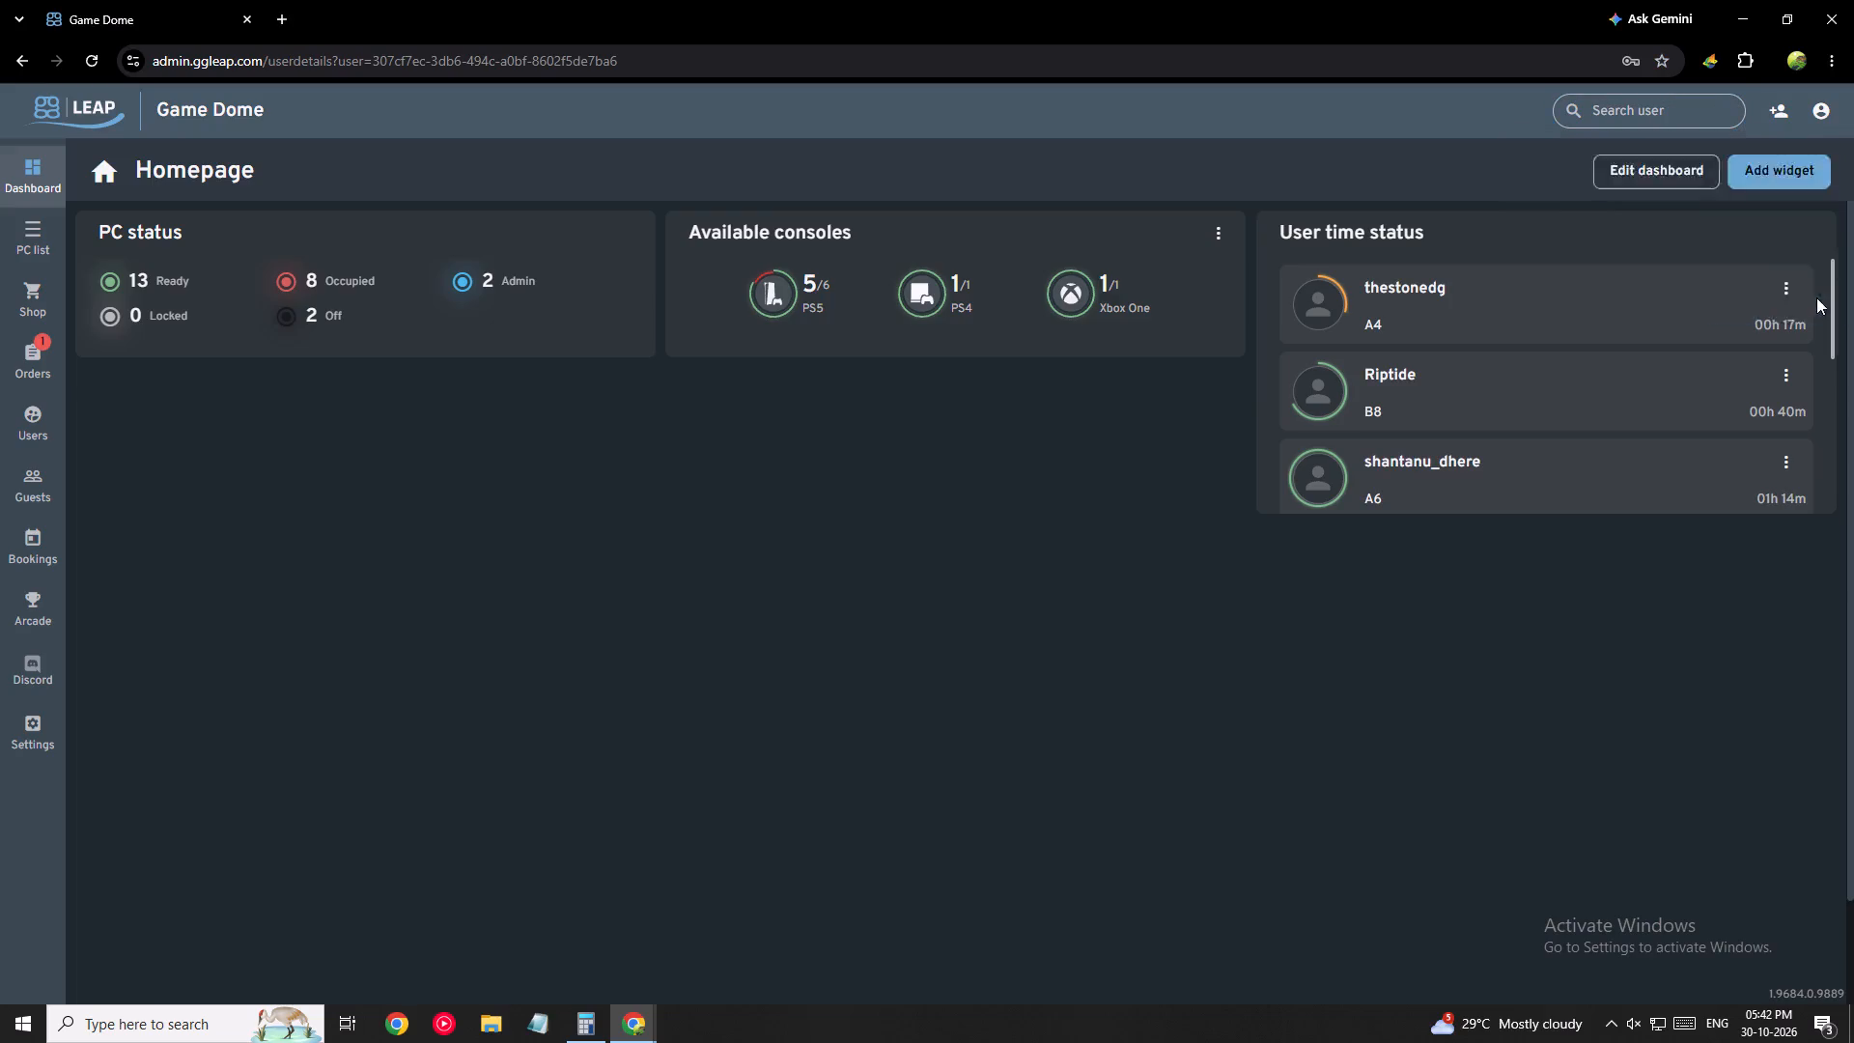
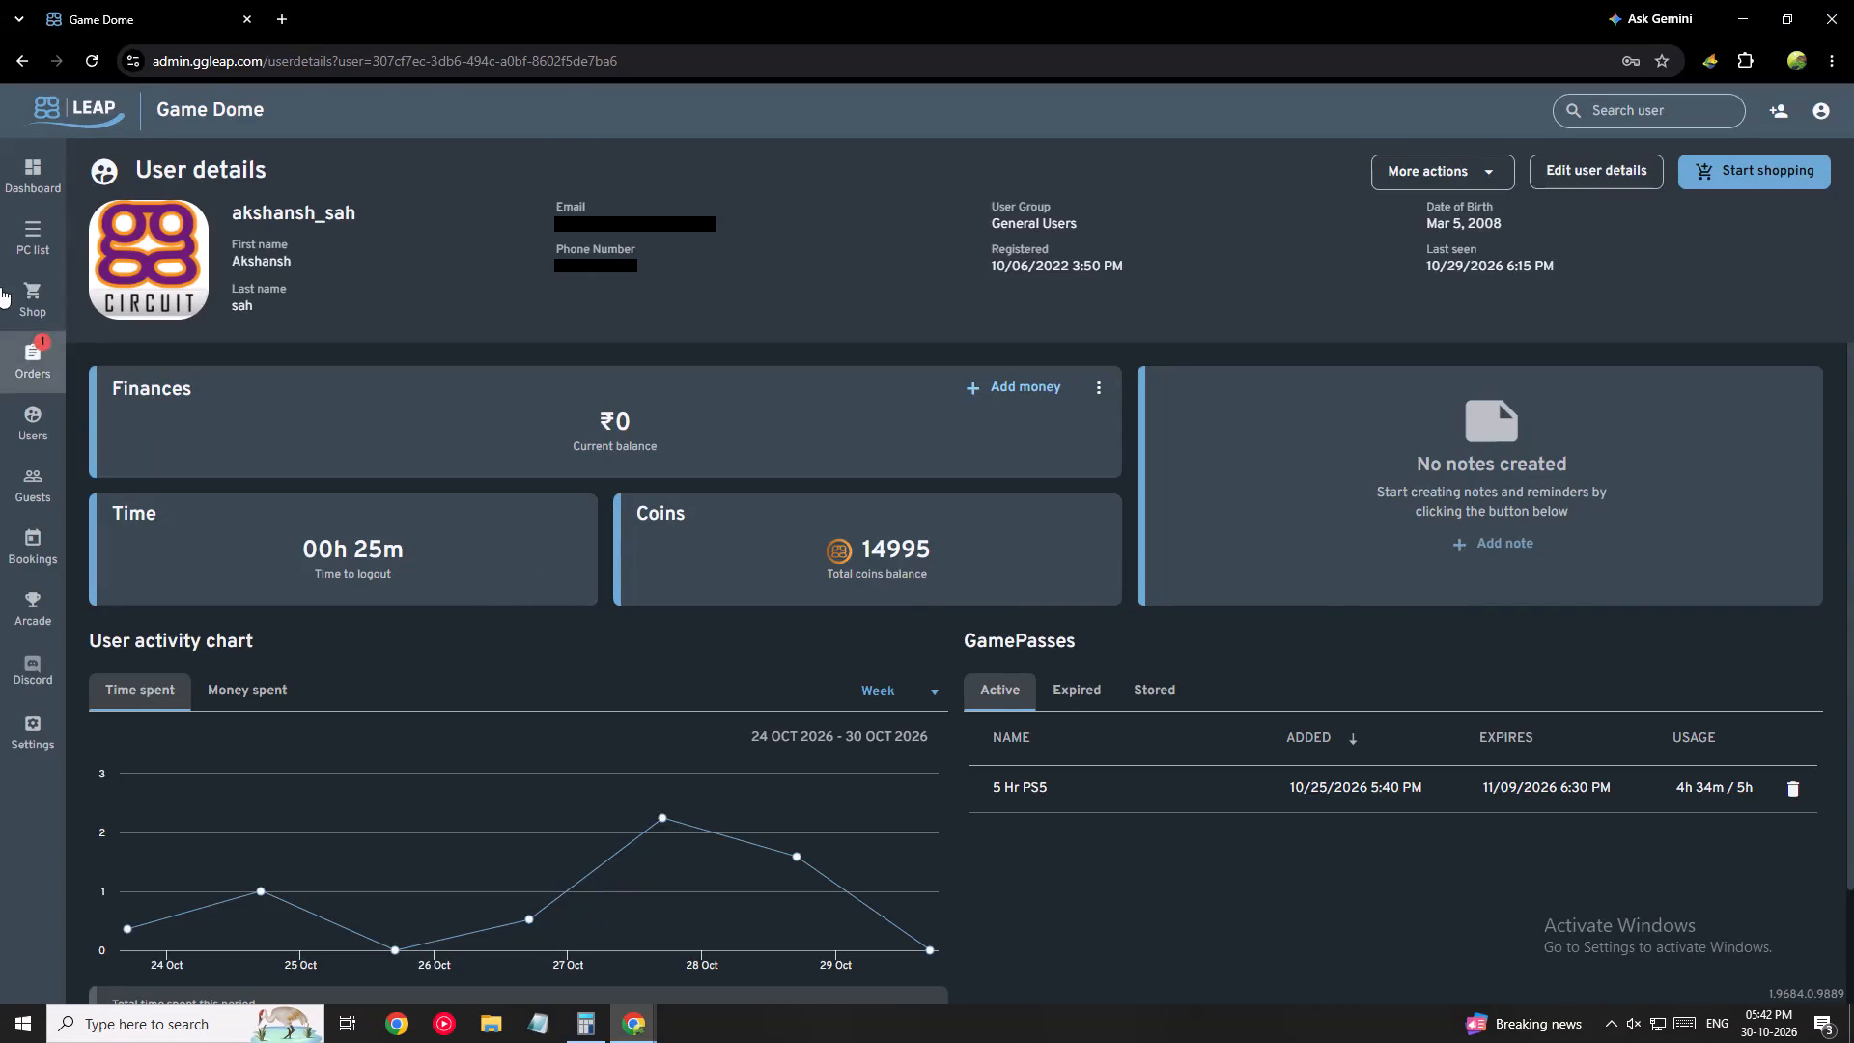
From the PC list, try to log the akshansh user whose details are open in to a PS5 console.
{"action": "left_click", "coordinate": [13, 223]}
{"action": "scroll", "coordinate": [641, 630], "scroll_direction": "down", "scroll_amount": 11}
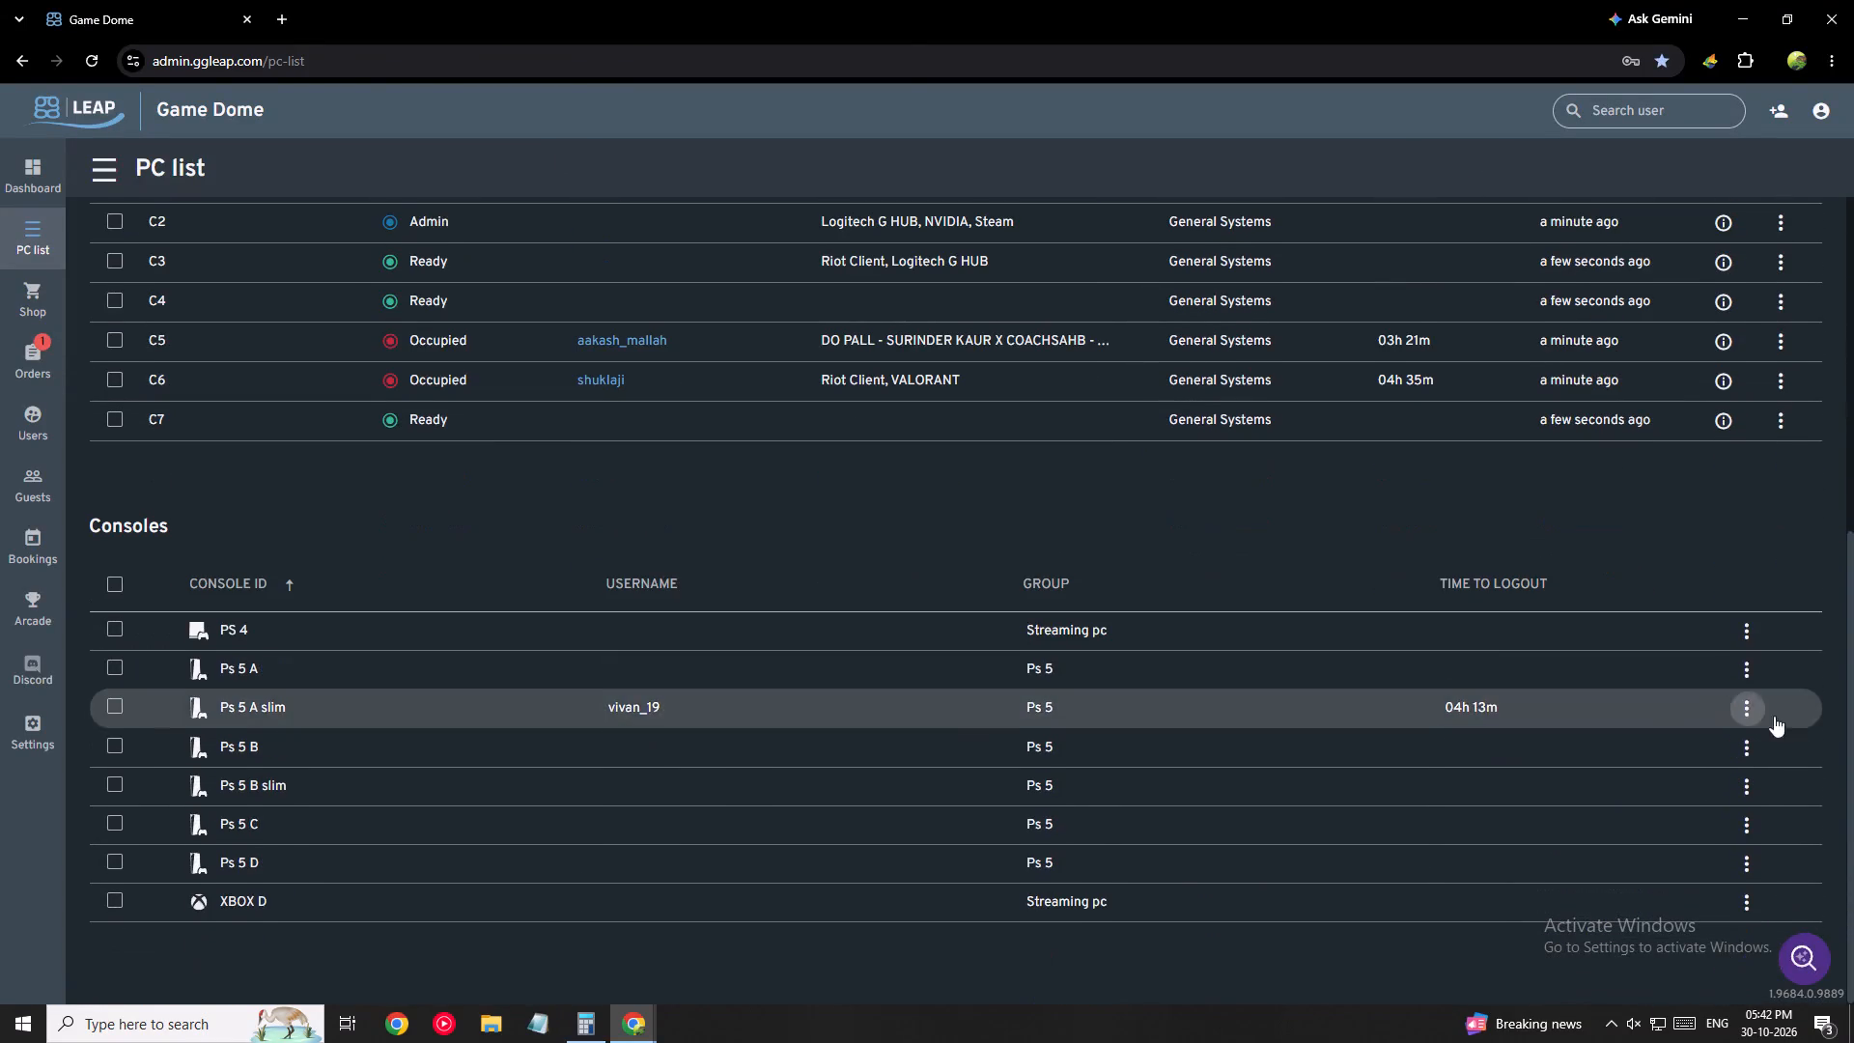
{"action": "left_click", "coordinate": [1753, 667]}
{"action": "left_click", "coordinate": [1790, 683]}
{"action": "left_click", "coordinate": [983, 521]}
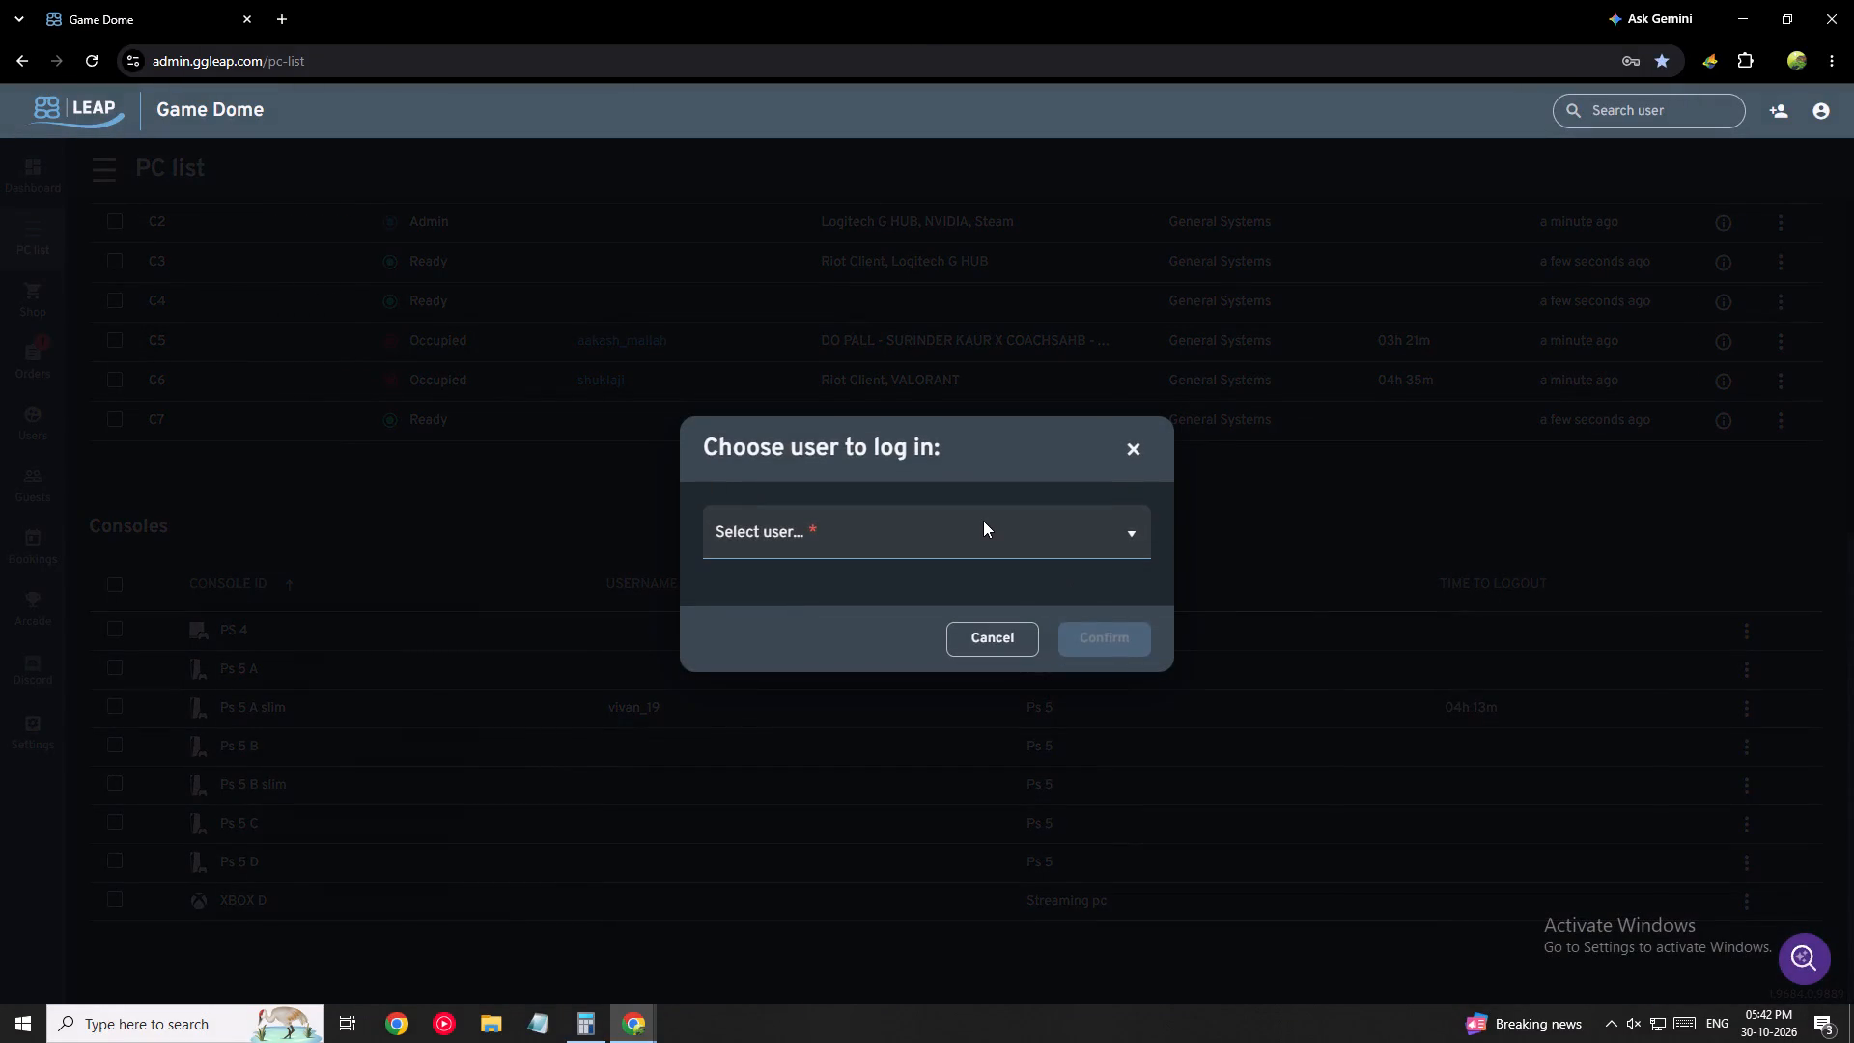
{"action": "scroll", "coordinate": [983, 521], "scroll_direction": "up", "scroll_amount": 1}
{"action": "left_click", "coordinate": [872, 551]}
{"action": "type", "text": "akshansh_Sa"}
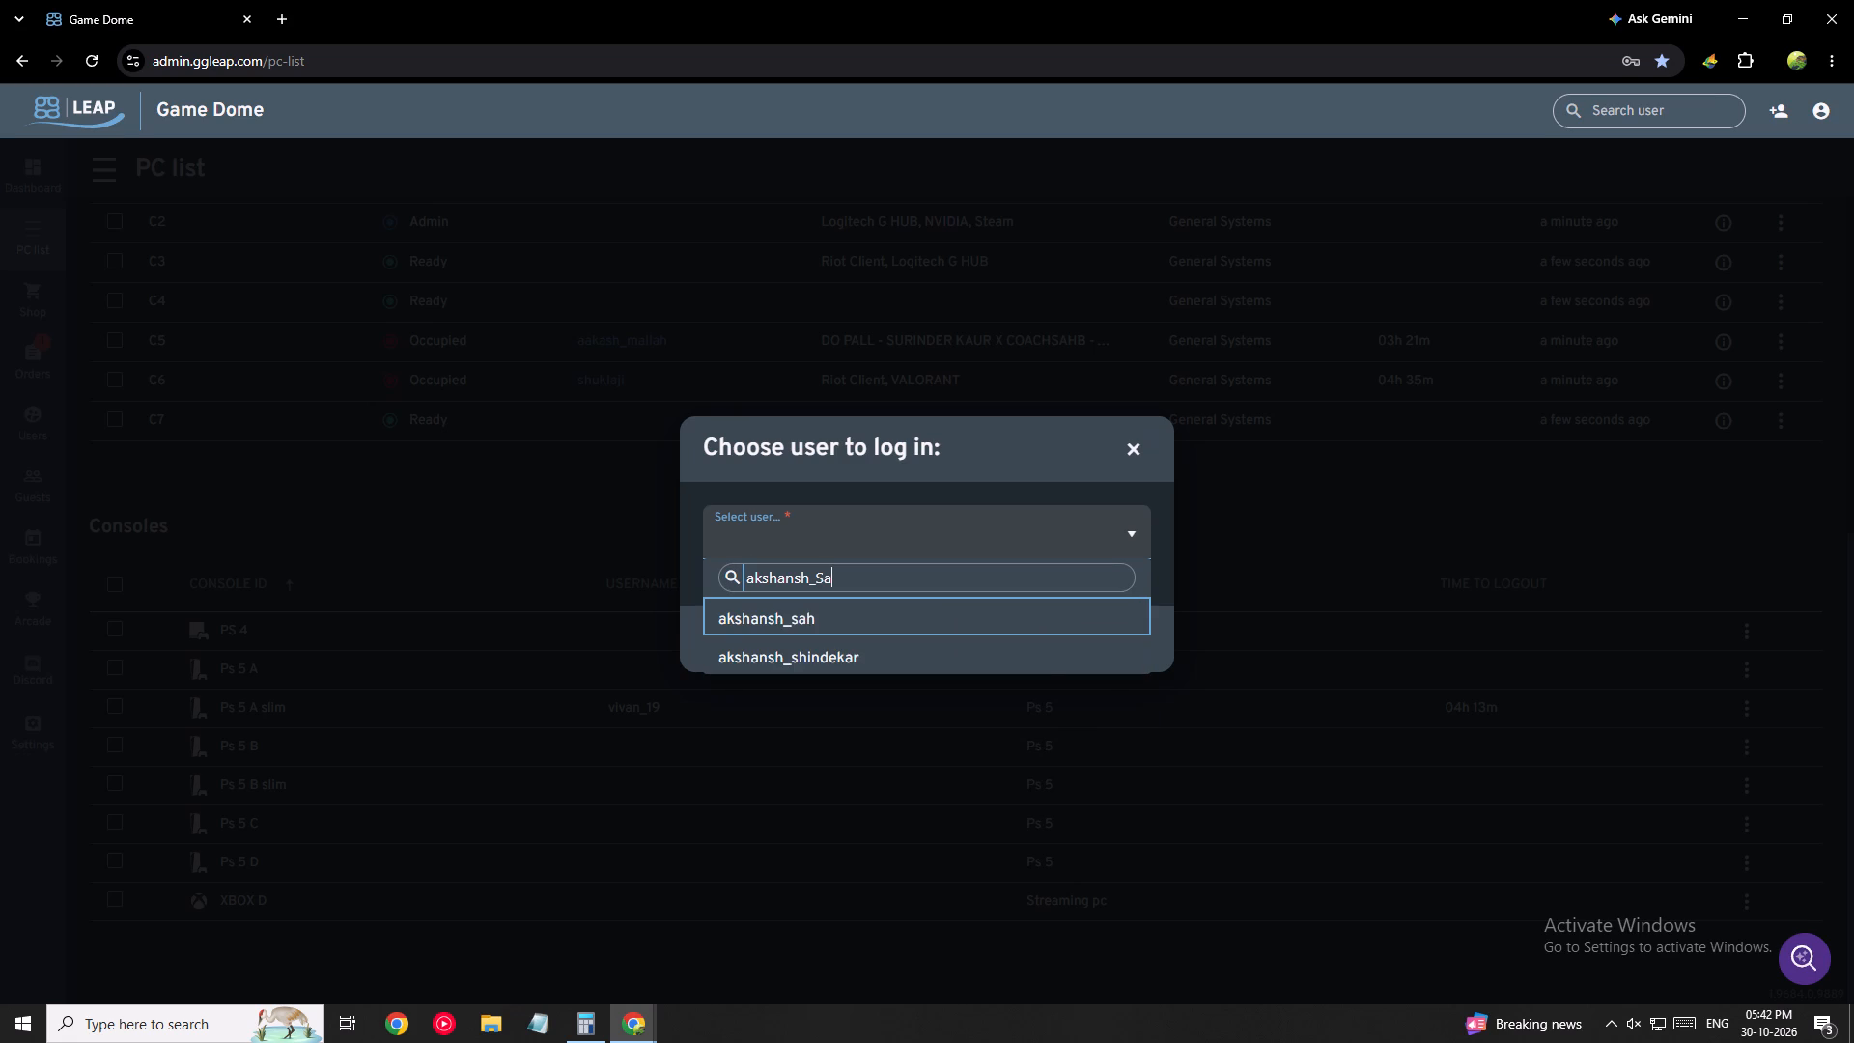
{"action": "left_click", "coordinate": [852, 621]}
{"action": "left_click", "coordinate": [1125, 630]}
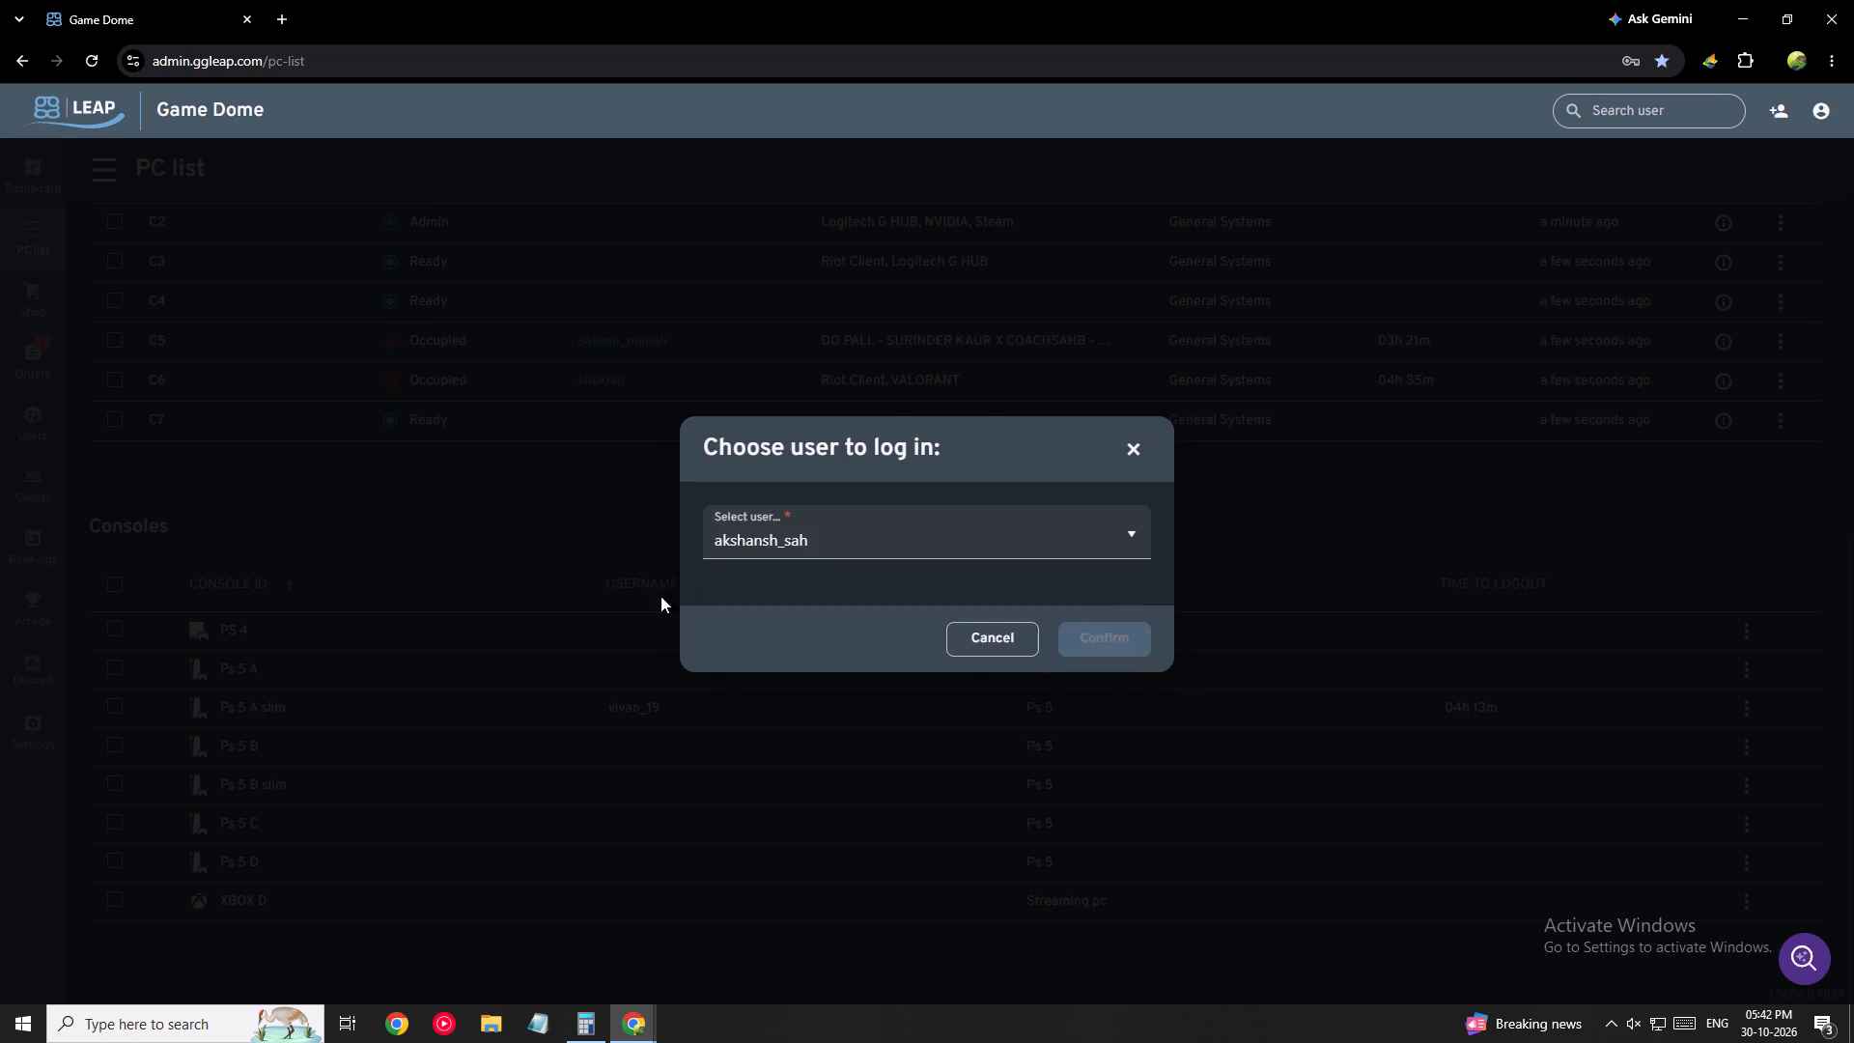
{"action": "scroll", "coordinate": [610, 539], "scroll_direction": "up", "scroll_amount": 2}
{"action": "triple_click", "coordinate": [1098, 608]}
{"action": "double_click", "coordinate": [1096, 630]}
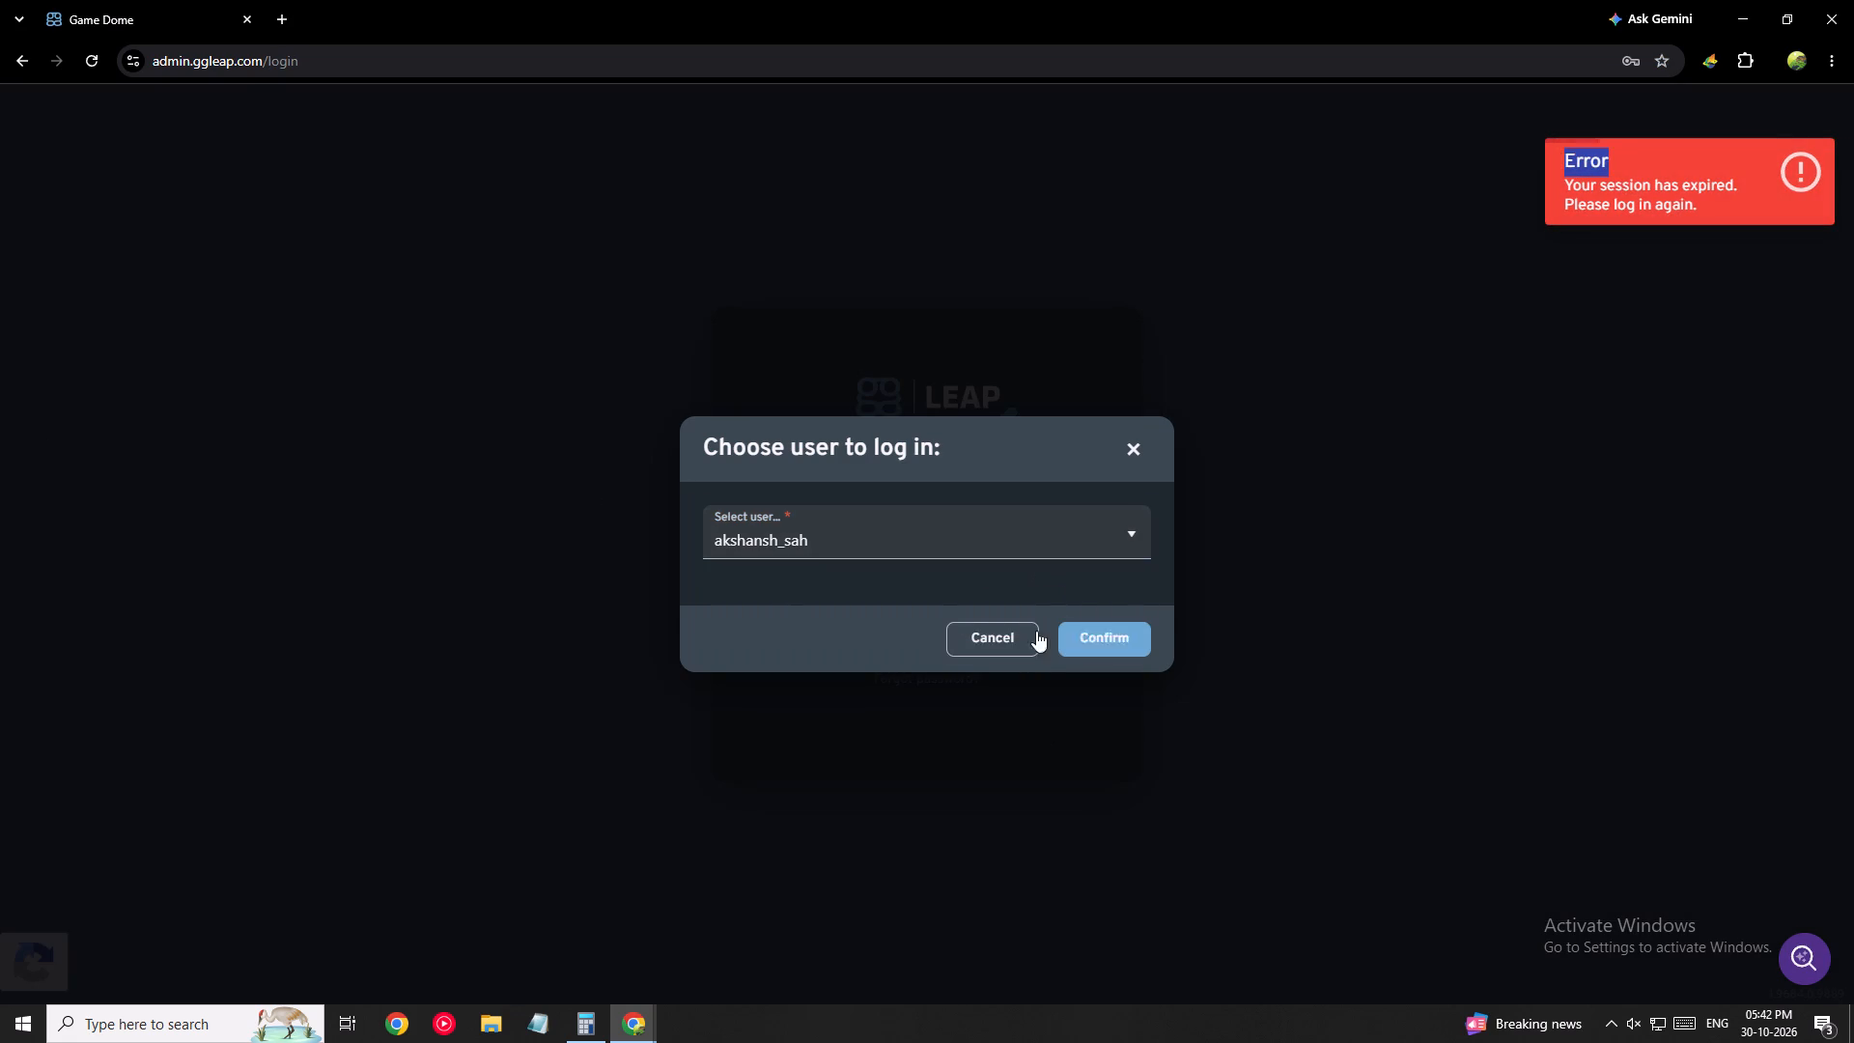
Dismiss the leftover user selection and log back in to the admin with the saved employee account.
{"action": "left_click", "coordinate": [944, 636]}
{"action": "left_click", "coordinate": [983, 633]}
{"action": "left_click", "coordinate": [872, 643]}
{"action": "left_click", "coordinate": [1688, 141]}
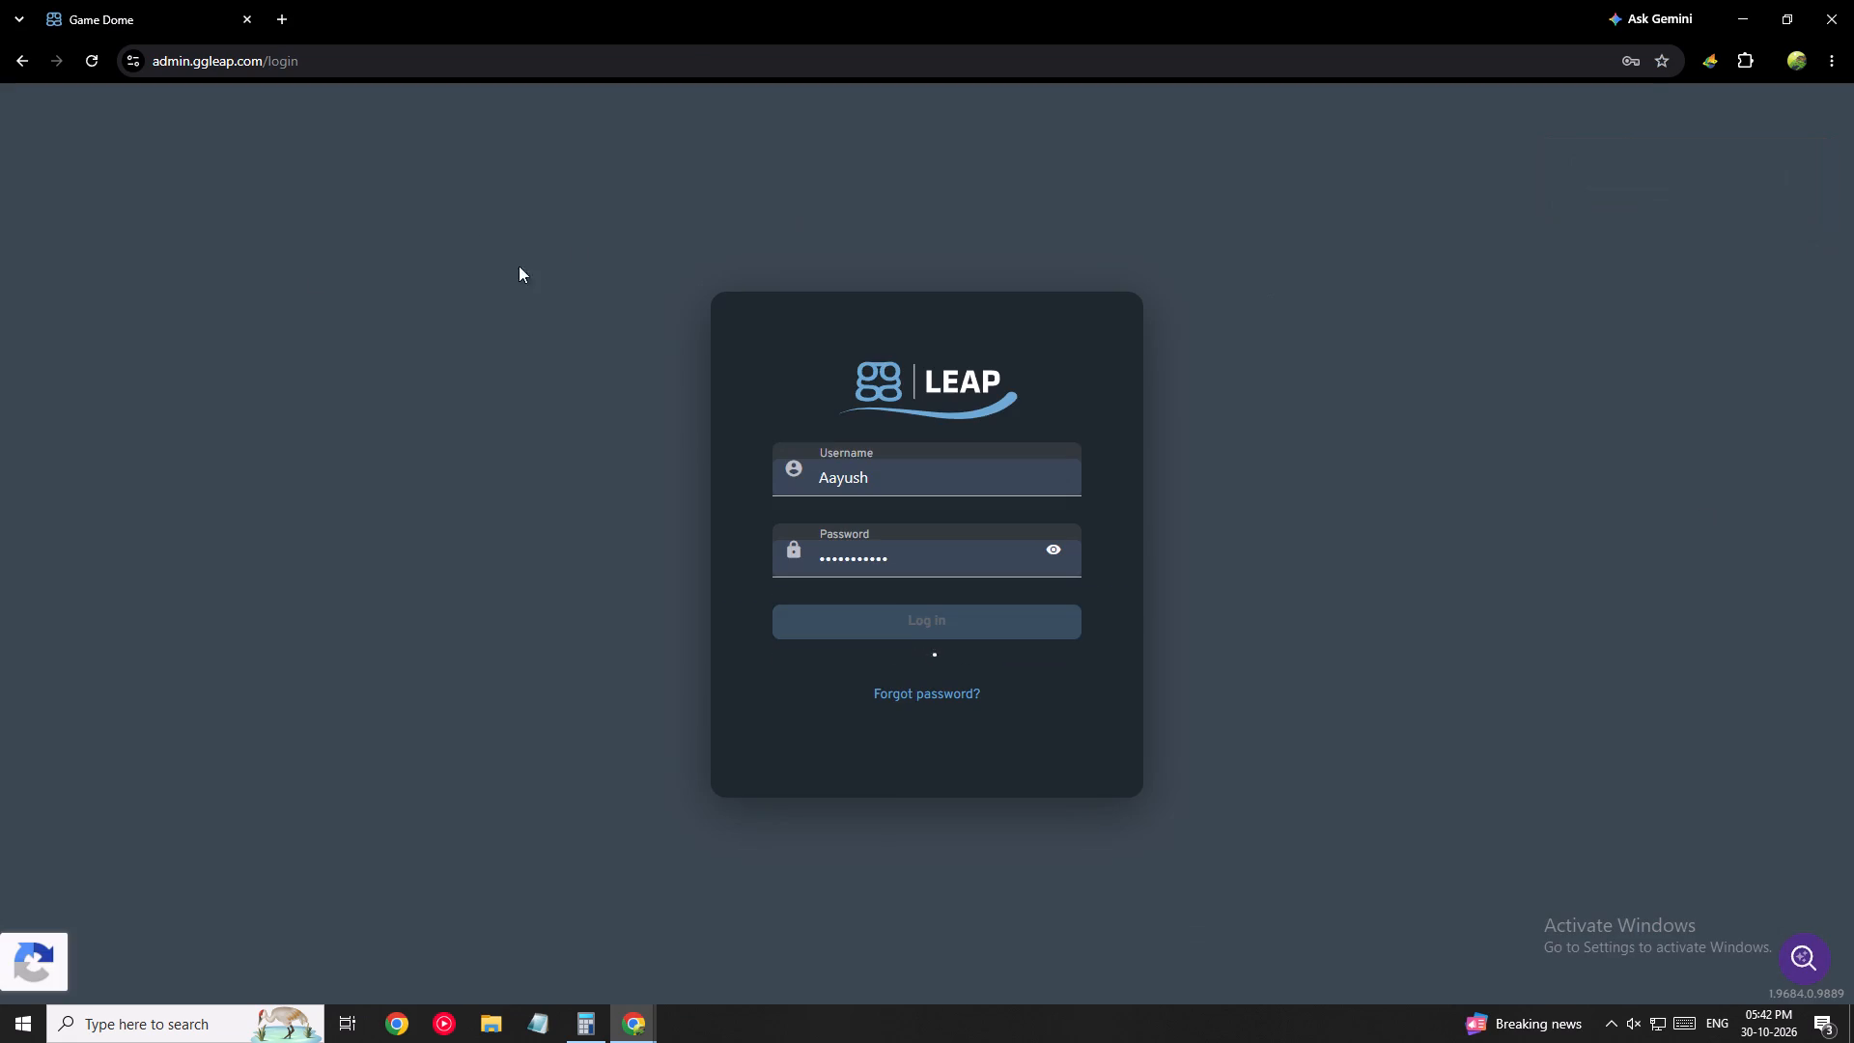
{"action": "left_click", "coordinate": [5, 240]}
{"action": "scroll", "coordinate": [755, 621], "scroll_direction": "down", "scroll_amount": 8}
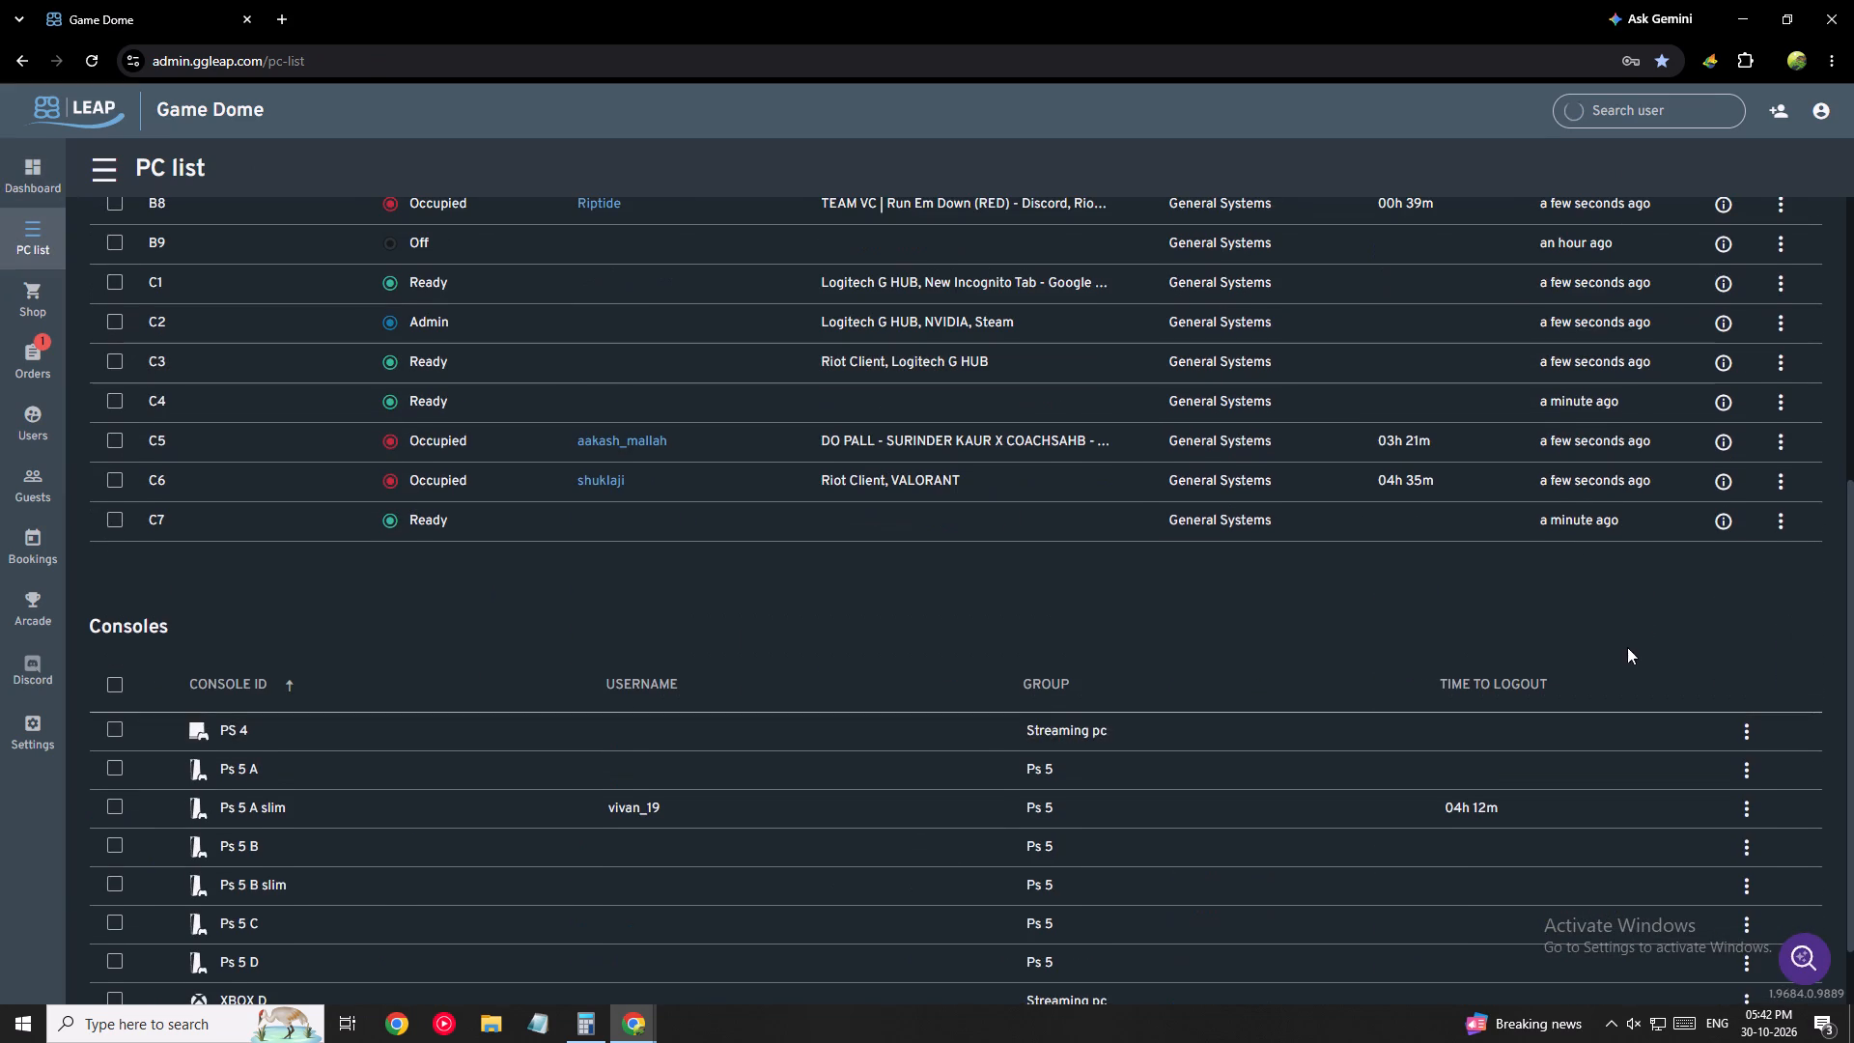
{"action": "scroll", "coordinate": [1428, 873], "scroll_direction": "down", "scroll_amount": 1}
{"action": "left_click", "coordinate": [1761, 705]}
{"action": "left_click", "coordinate": [1771, 803]}
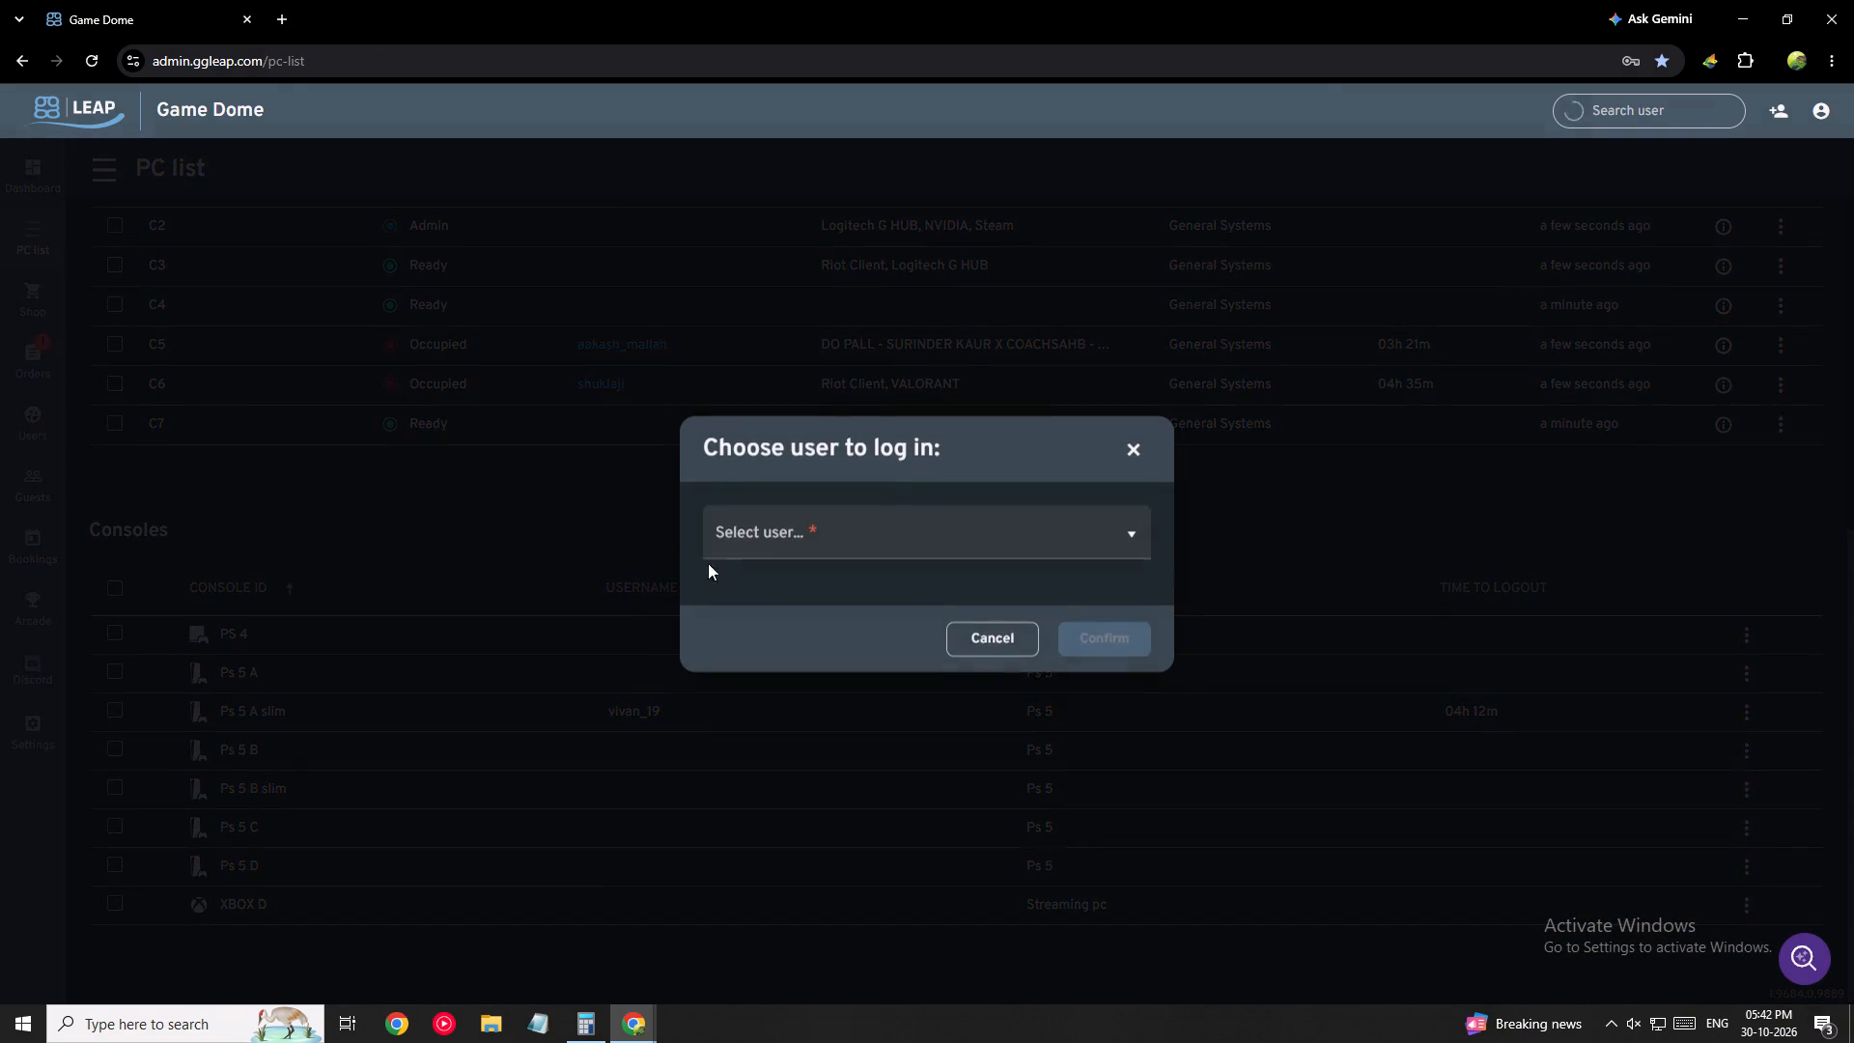
{"action": "left_click", "coordinate": [722, 556]}
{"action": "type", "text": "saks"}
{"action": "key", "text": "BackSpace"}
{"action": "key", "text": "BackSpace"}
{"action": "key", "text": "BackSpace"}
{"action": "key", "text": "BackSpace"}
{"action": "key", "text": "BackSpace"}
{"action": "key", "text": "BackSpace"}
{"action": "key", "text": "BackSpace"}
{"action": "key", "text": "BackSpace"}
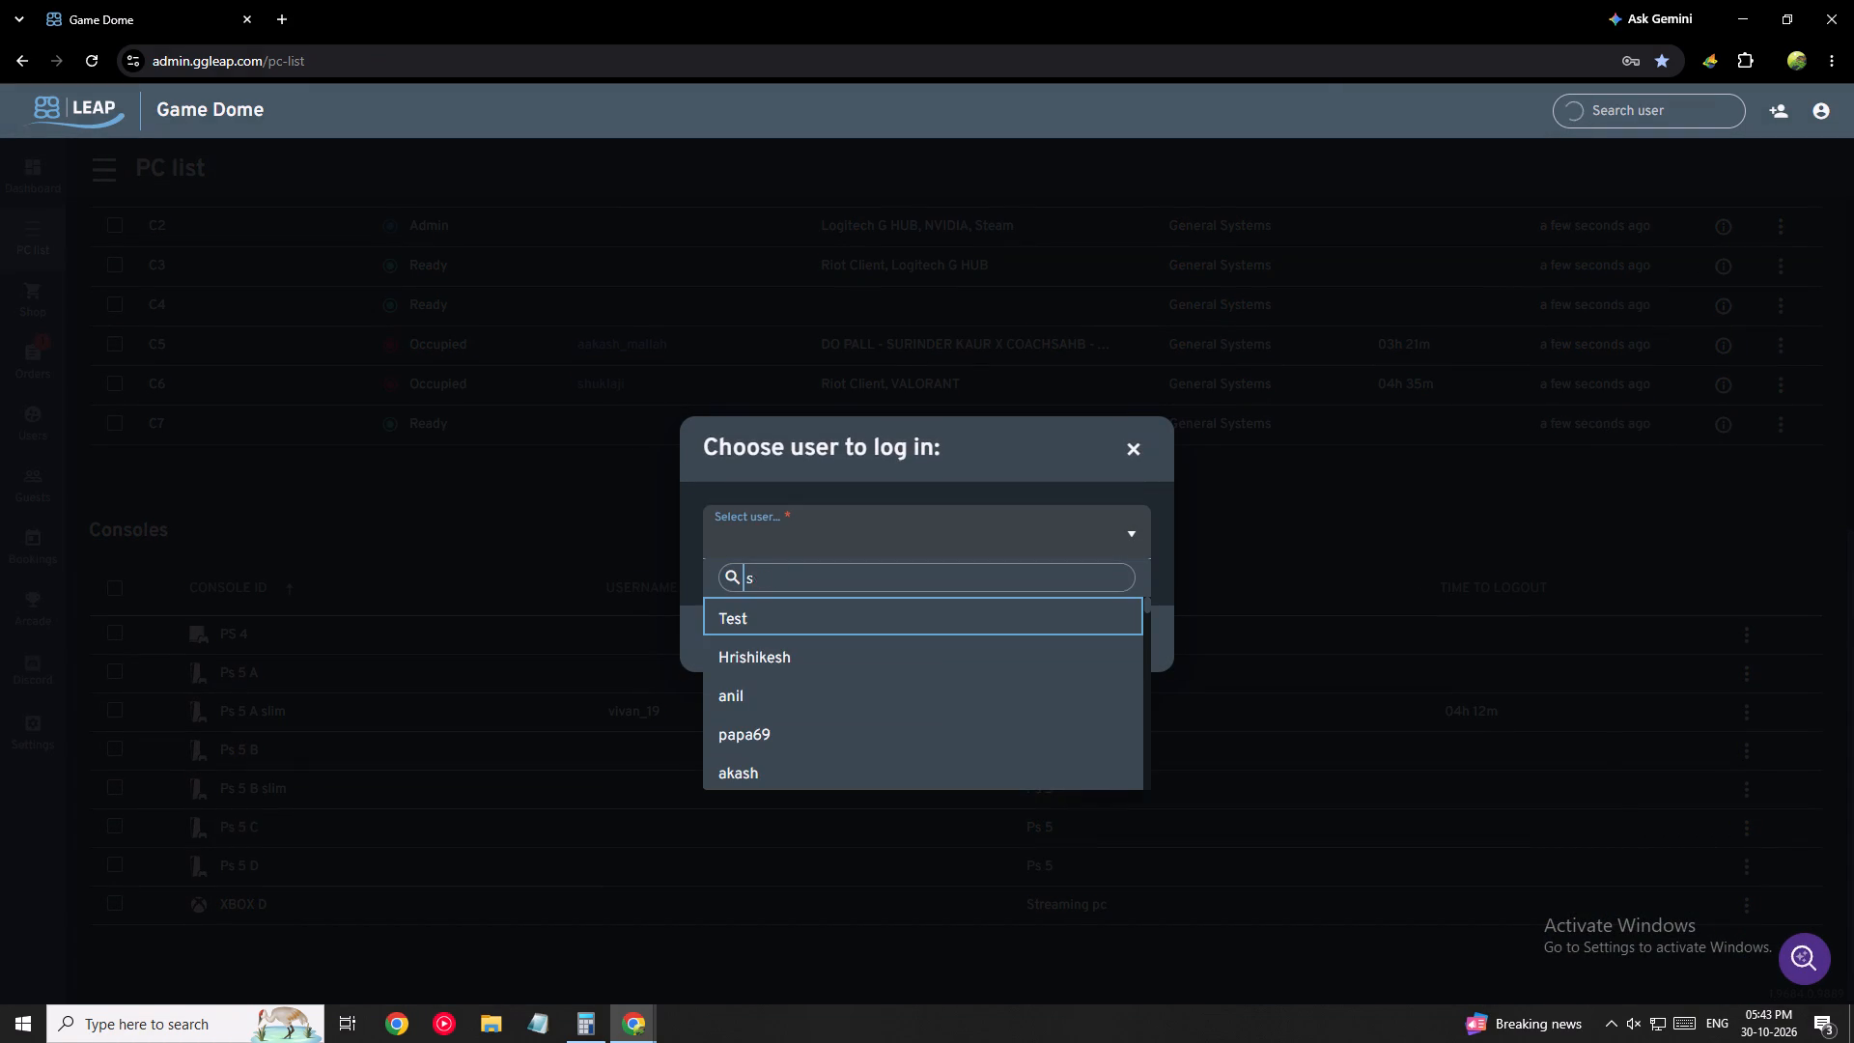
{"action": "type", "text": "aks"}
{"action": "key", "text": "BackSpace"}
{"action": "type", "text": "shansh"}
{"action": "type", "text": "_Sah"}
{"action": "left_click", "coordinate": [801, 610]}
{"action": "left_click", "coordinate": [1110, 635]}
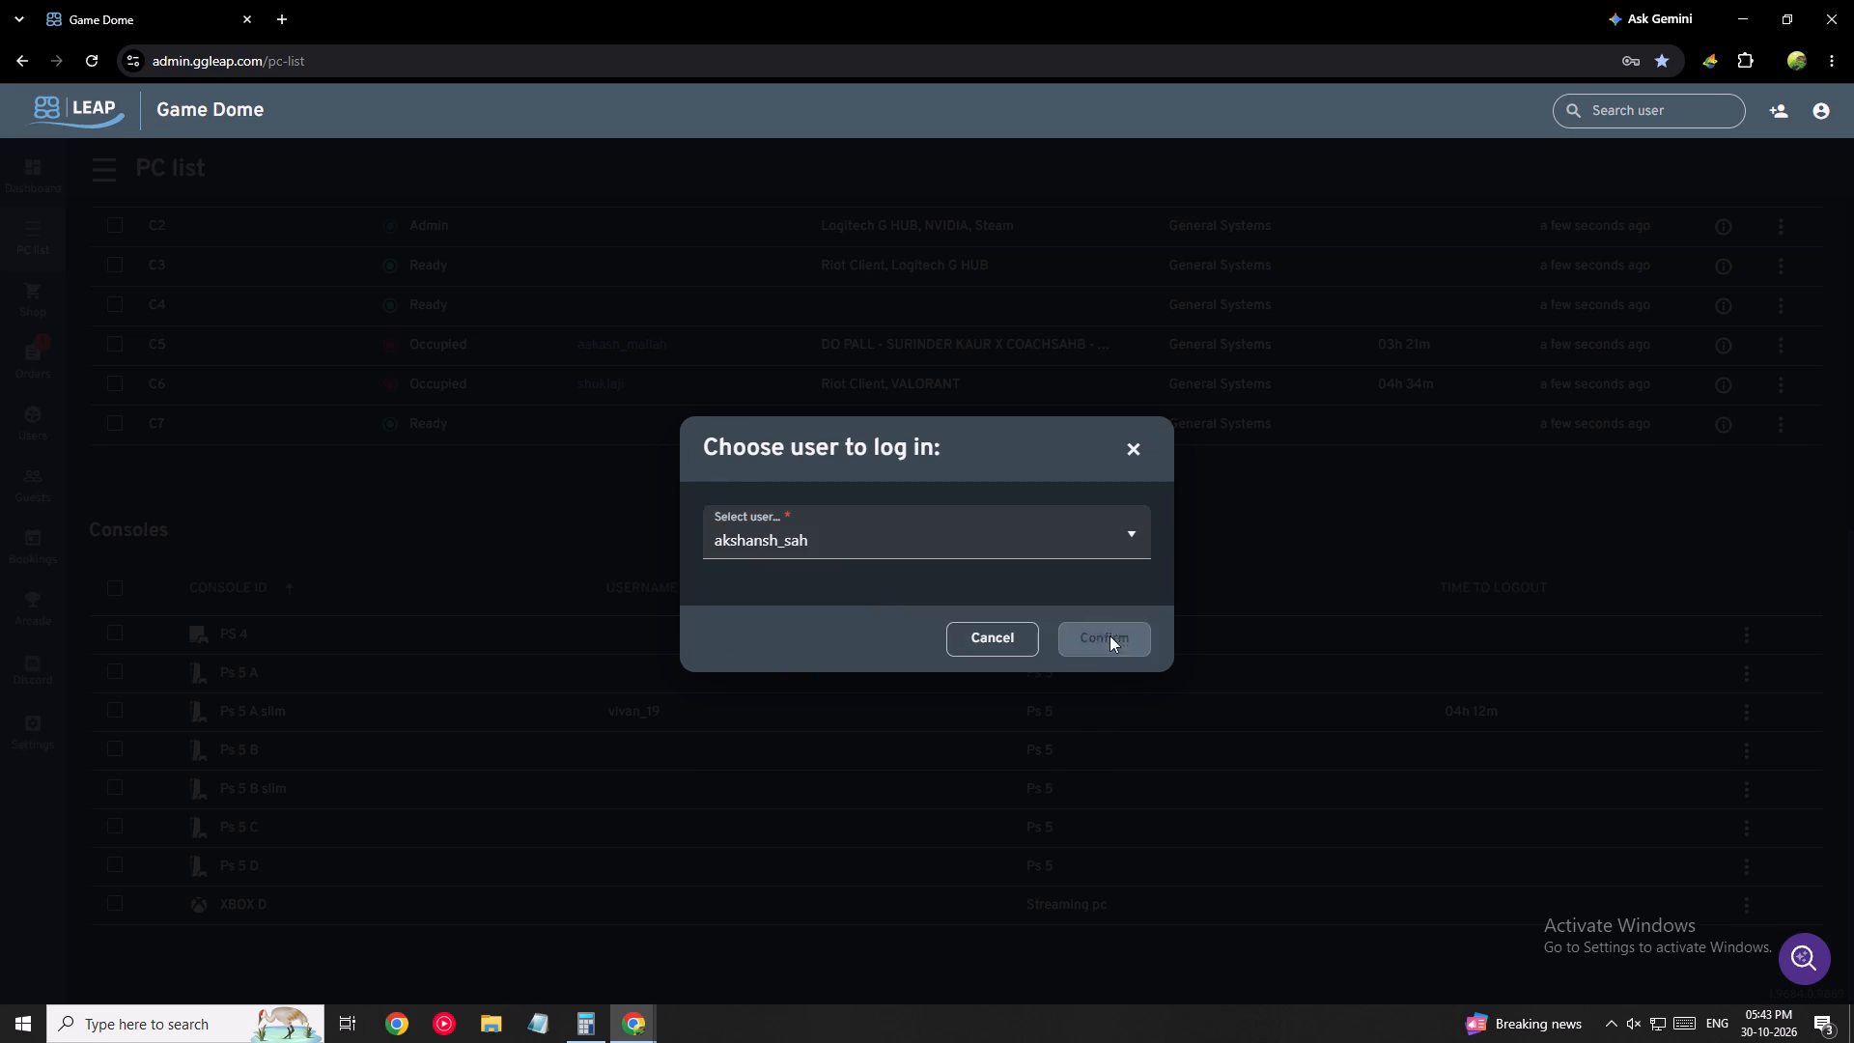
Start a Quicksell for Riptide on PC B8 and look through the snacks, continuing in the full shop.
{"action": "scroll", "coordinate": [612, 382], "scroll_direction": "up", "scroll_amount": 3}
{"action": "left_click", "coordinate": [598, 399]}
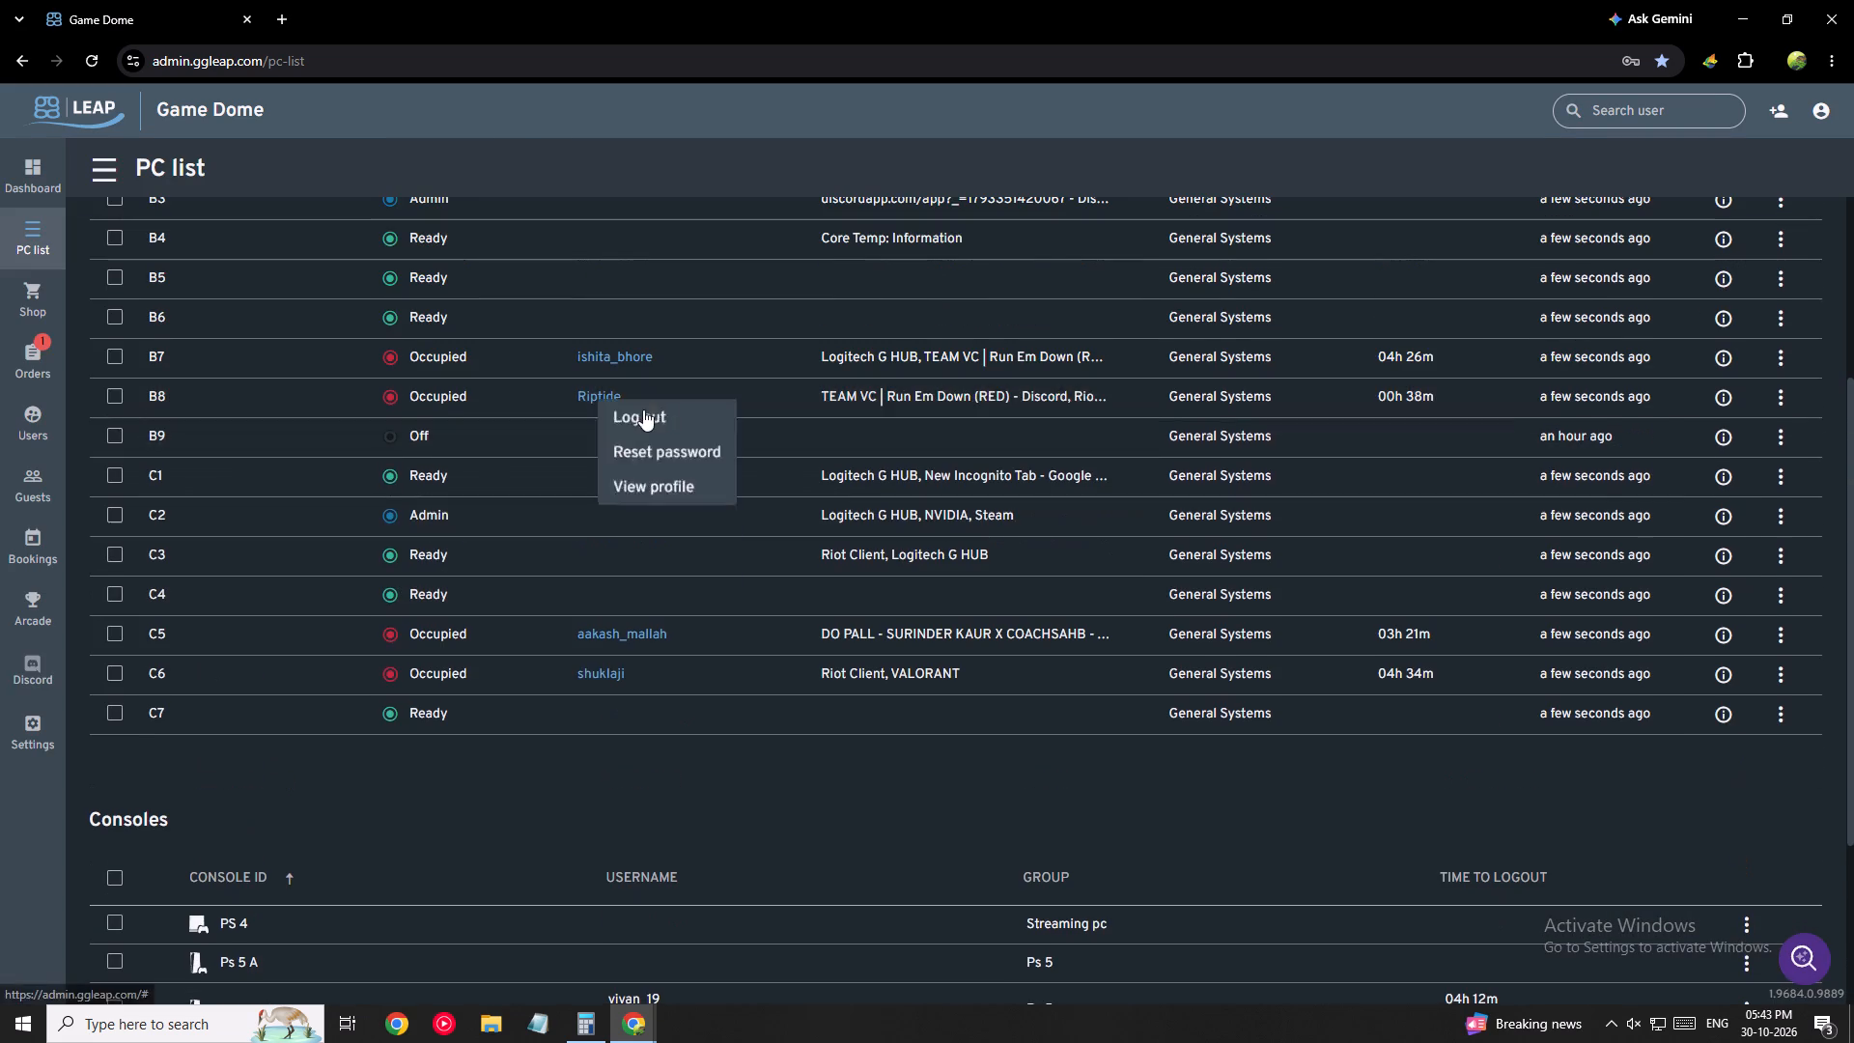
{"action": "left_click", "coordinate": [648, 410]}
{"action": "scroll", "coordinate": [1444, 698], "scroll_direction": "down", "scroll_amount": 2}
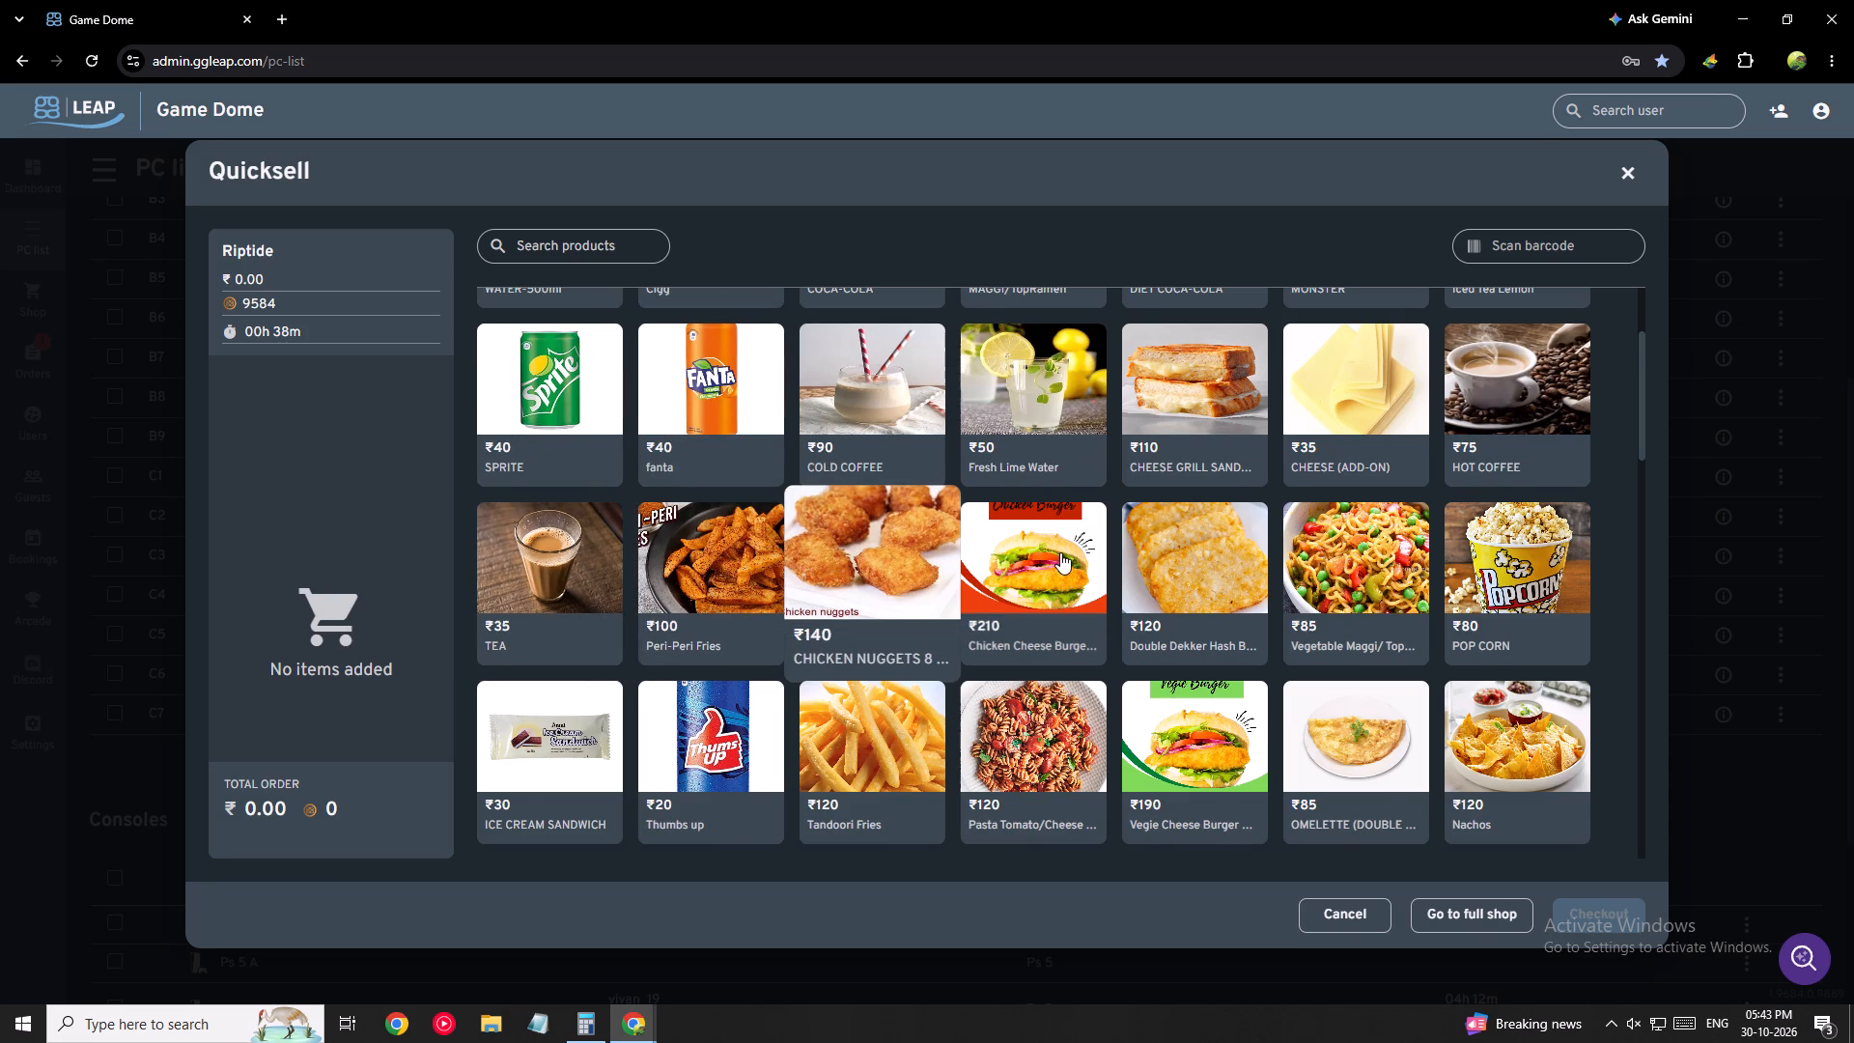
{"action": "scroll", "coordinate": [1194, 588], "scroll_direction": "down", "scroll_amount": 1}
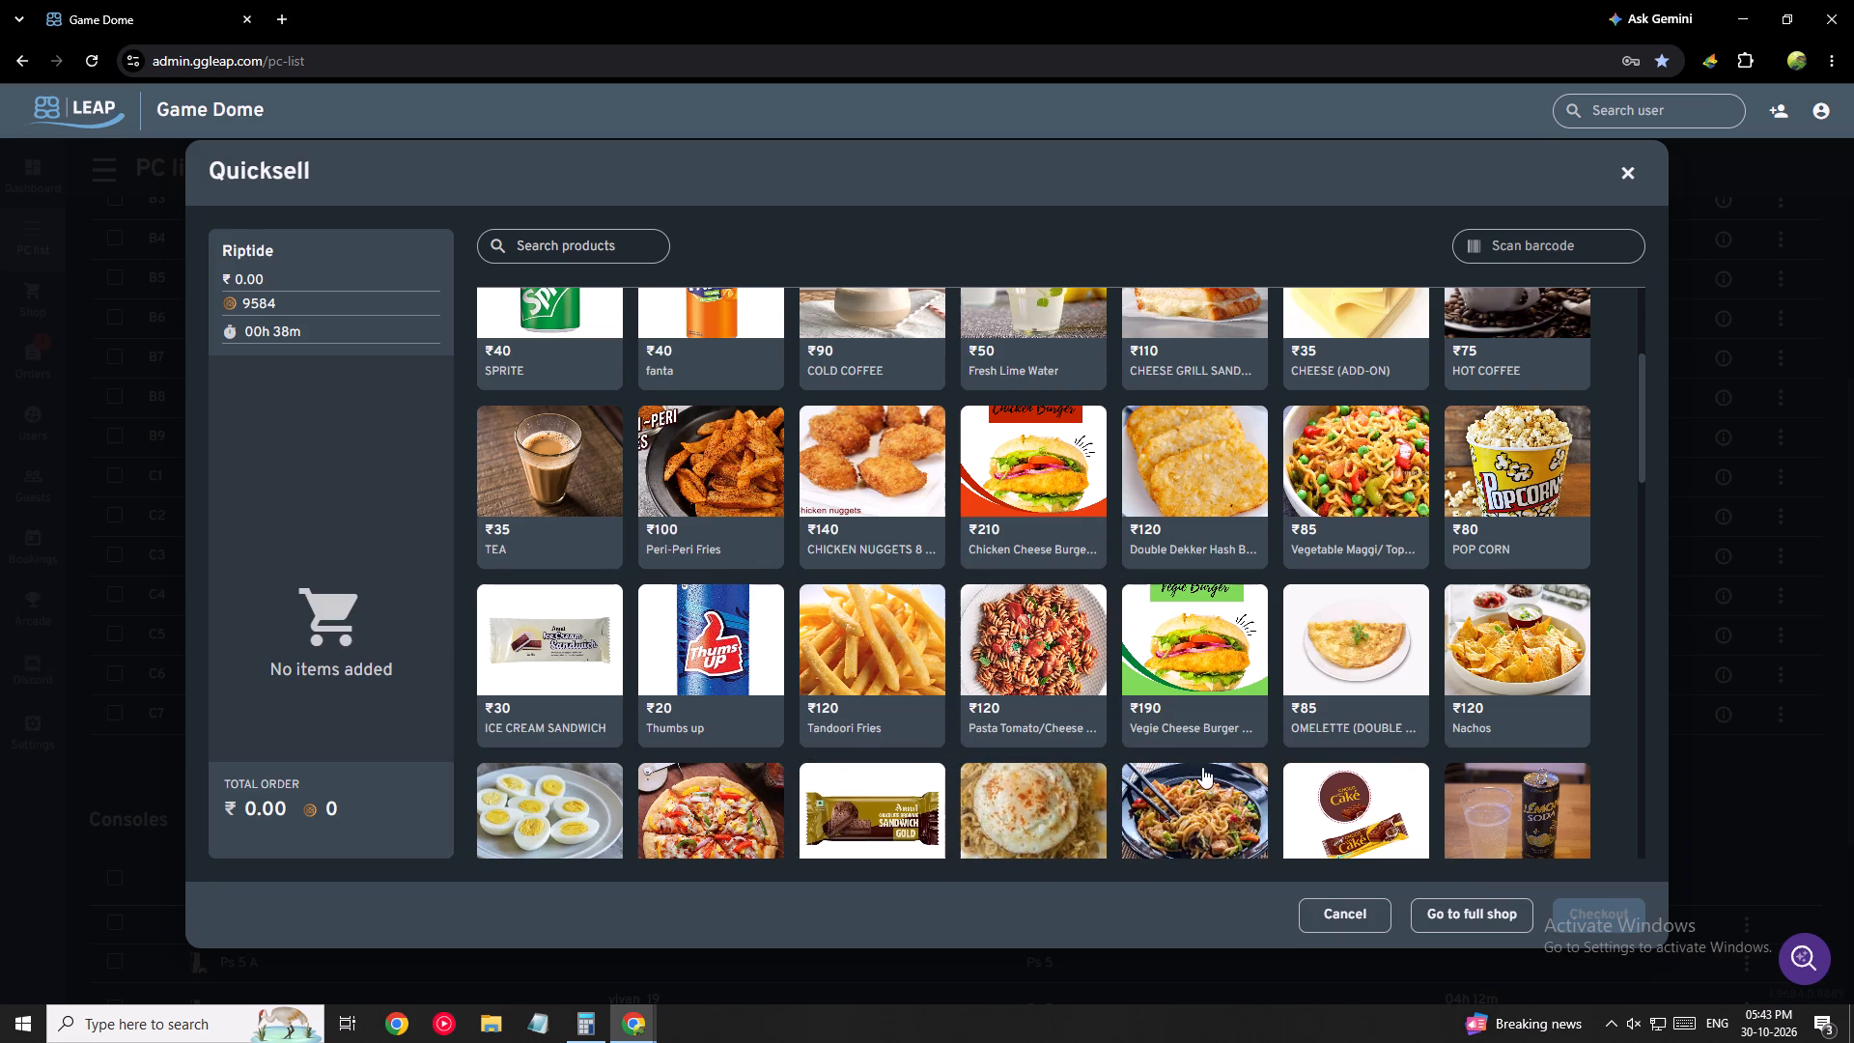
{"action": "scroll", "coordinate": [1183, 767], "scroll_direction": "down", "scroll_amount": 1}
{"action": "scroll", "coordinate": [857, 692], "scroll_direction": "down", "scroll_amount": 3}
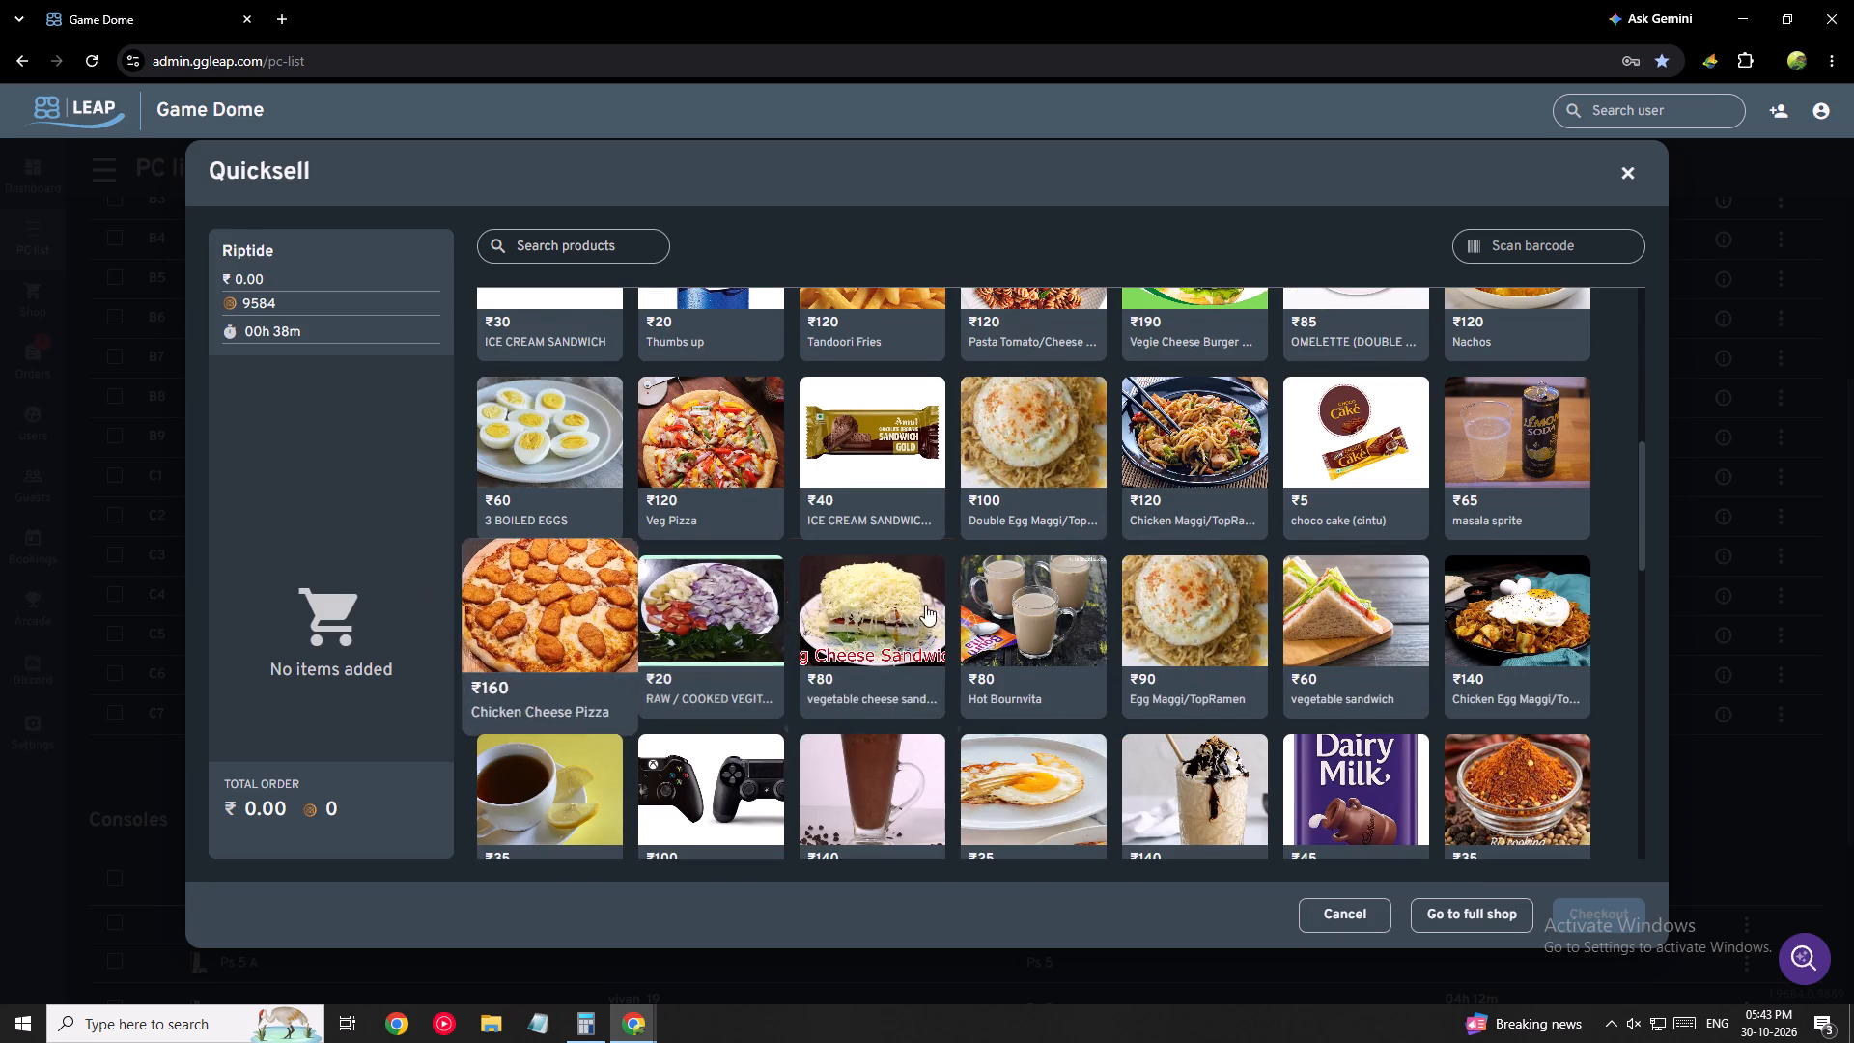
{"action": "scroll", "coordinate": [1184, 641], "scroll_direction": "down", "scroll_amount": 2}
{"action": "scroll", "coordinate": [843, 603], "scroll_direction": "up", "scroll_amount": 2}
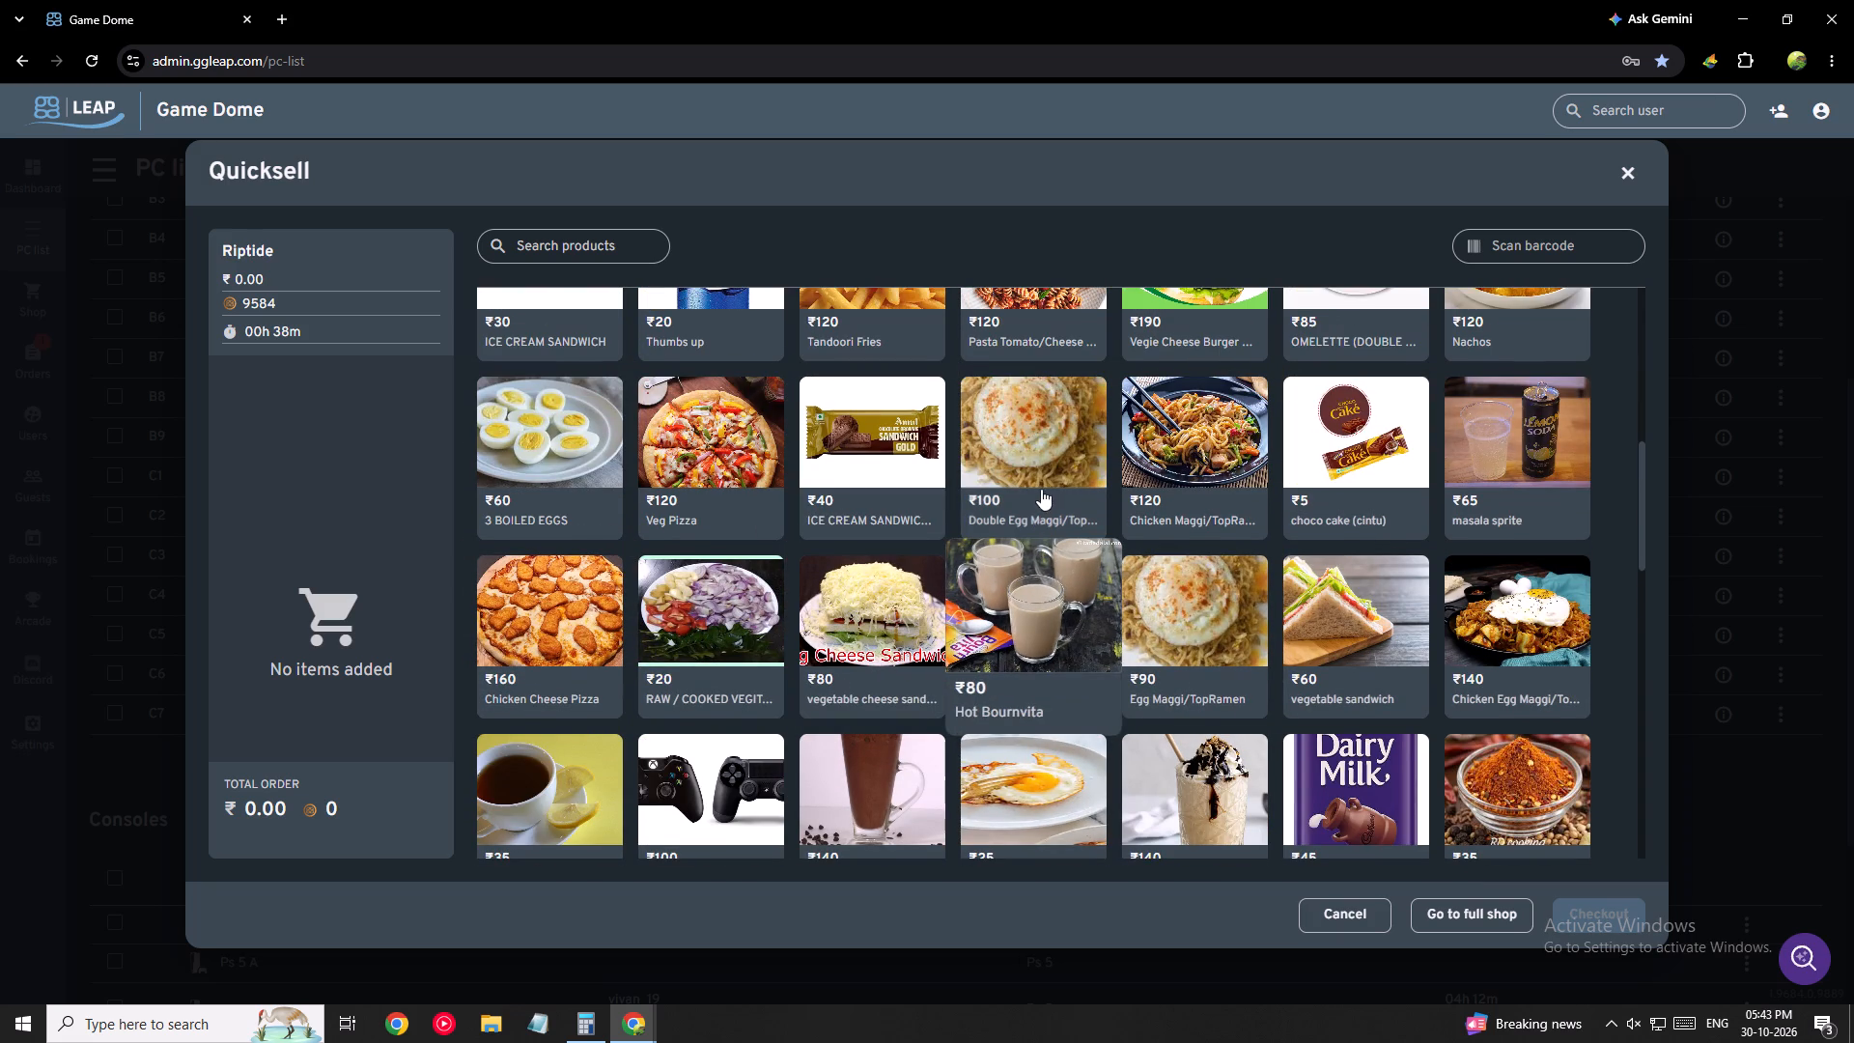
{"action": "scroll", "coordinate": [1139, 560], "scroll_direction": "up", "scroll_amount": 1}
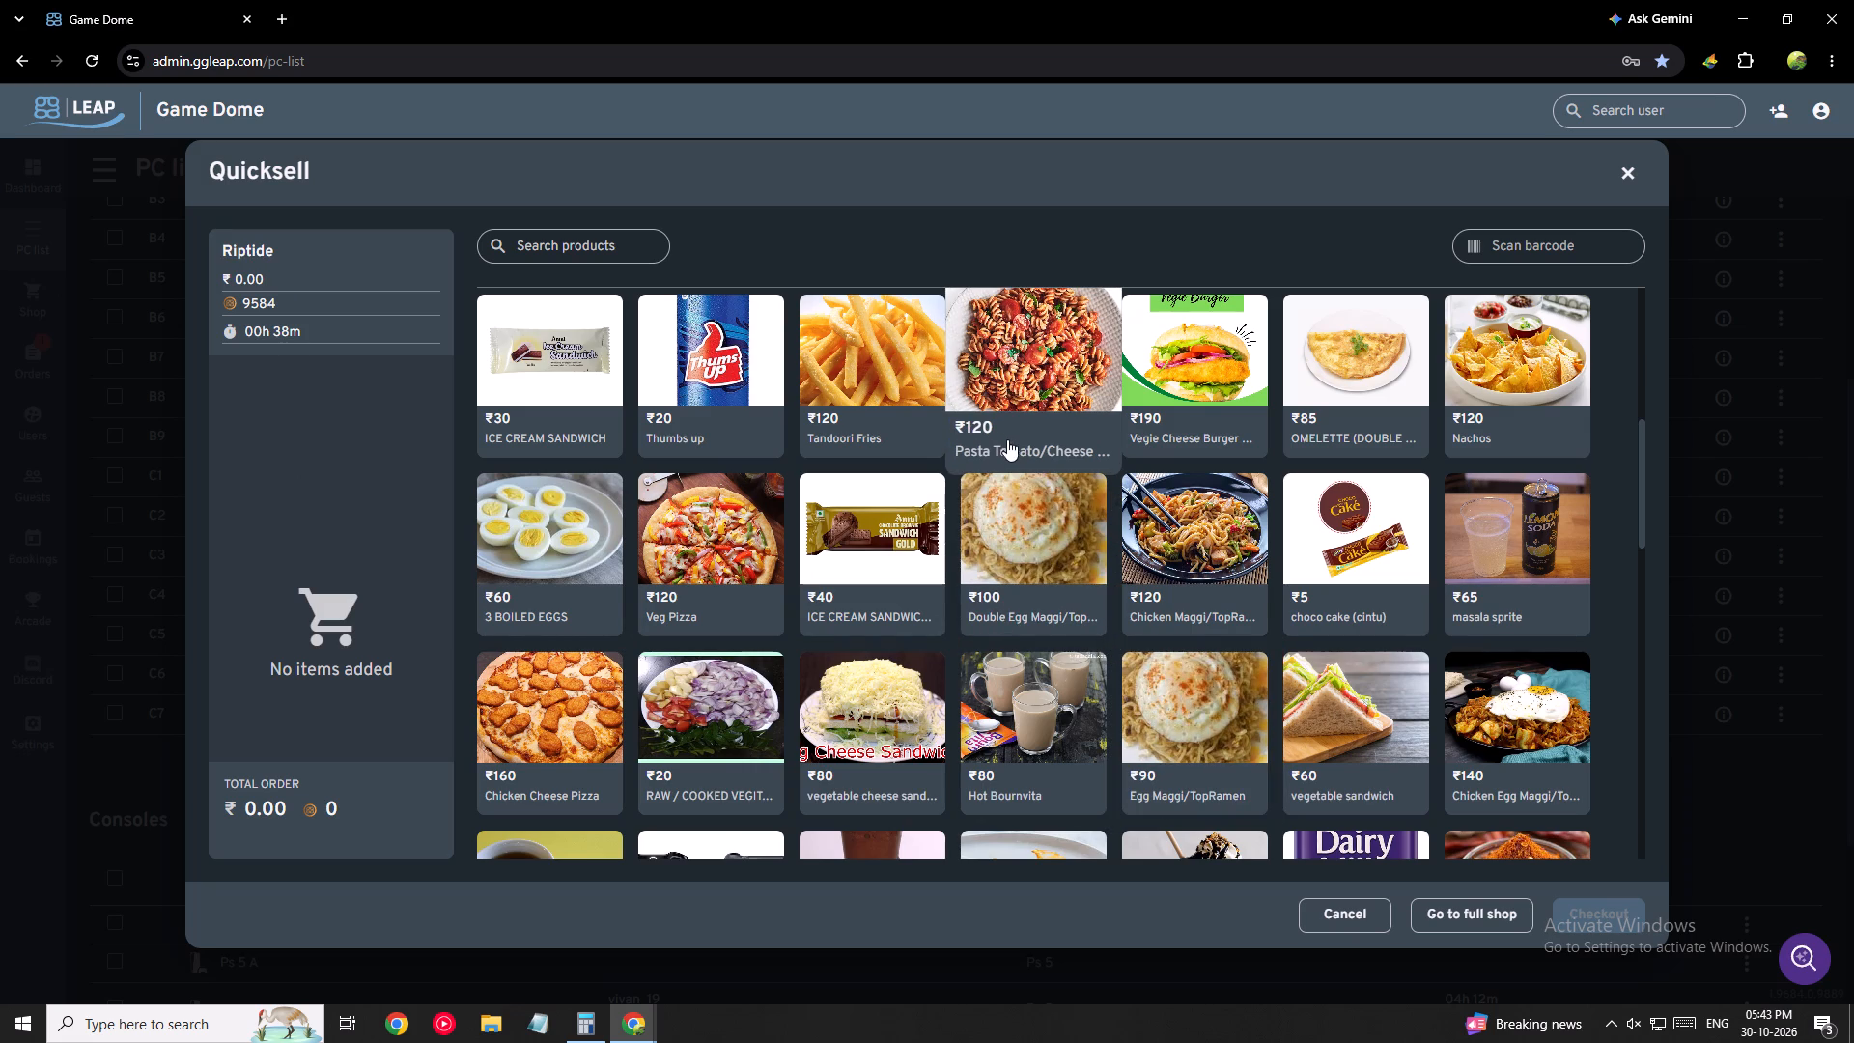
{"action": "scroll", "coordinate": [1229, 569], "scroll_direction": "down", "scroll_amount": 3}
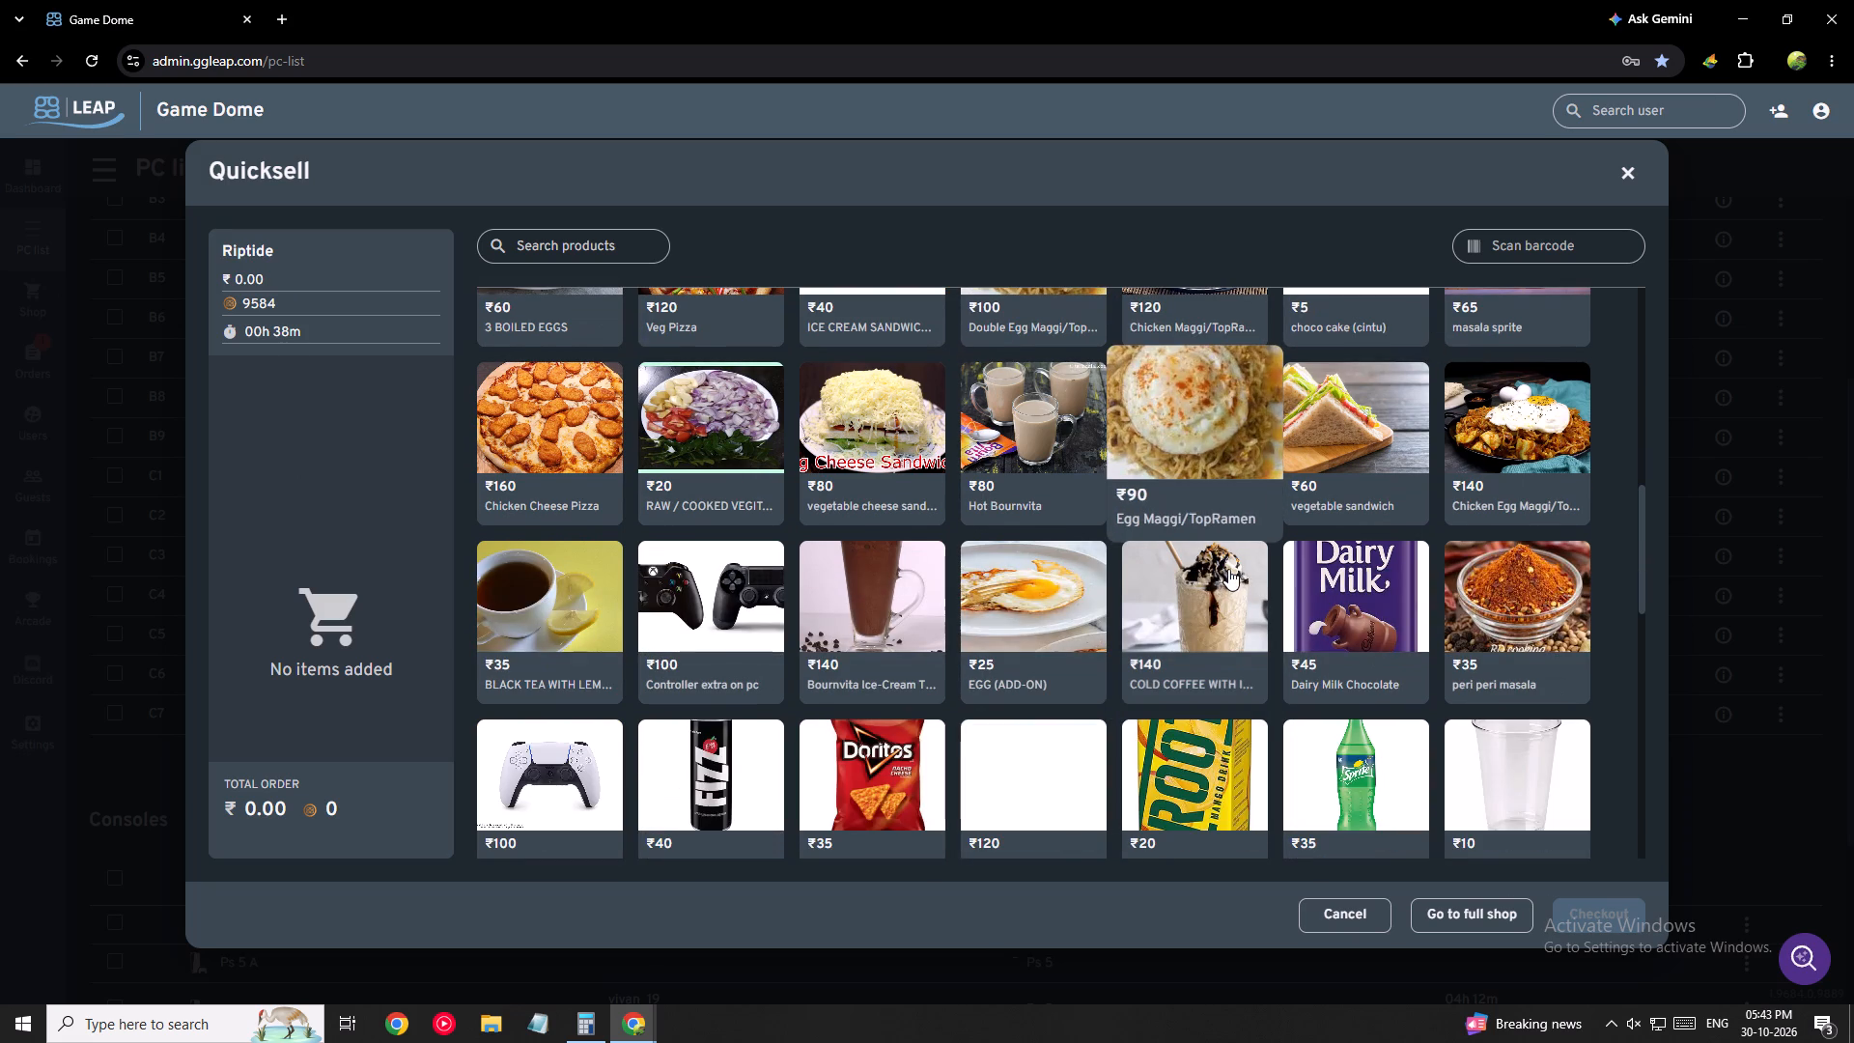
{"action": "left_click", "coordinate": [1482, 914]}
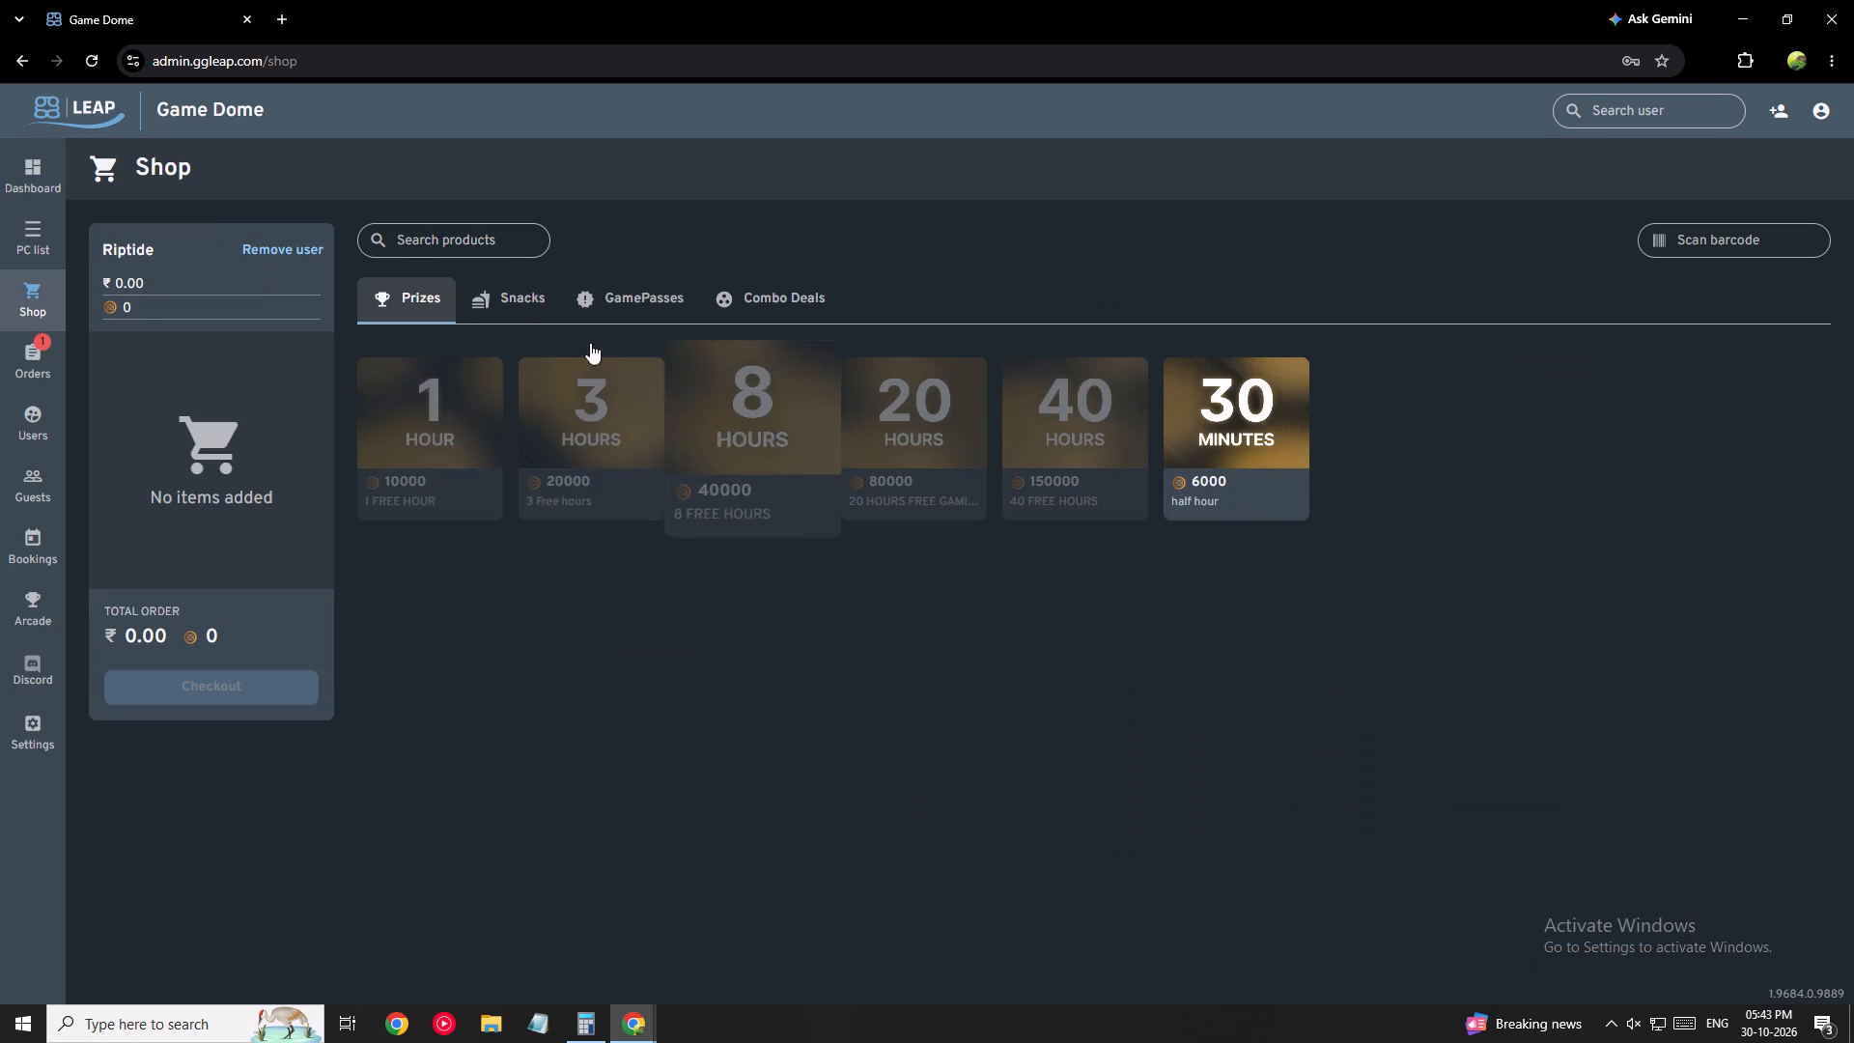
{"action": "left_click", "coordinate": [531, 283]}
{"action": "left_click", "coordinate": [611, 357]}
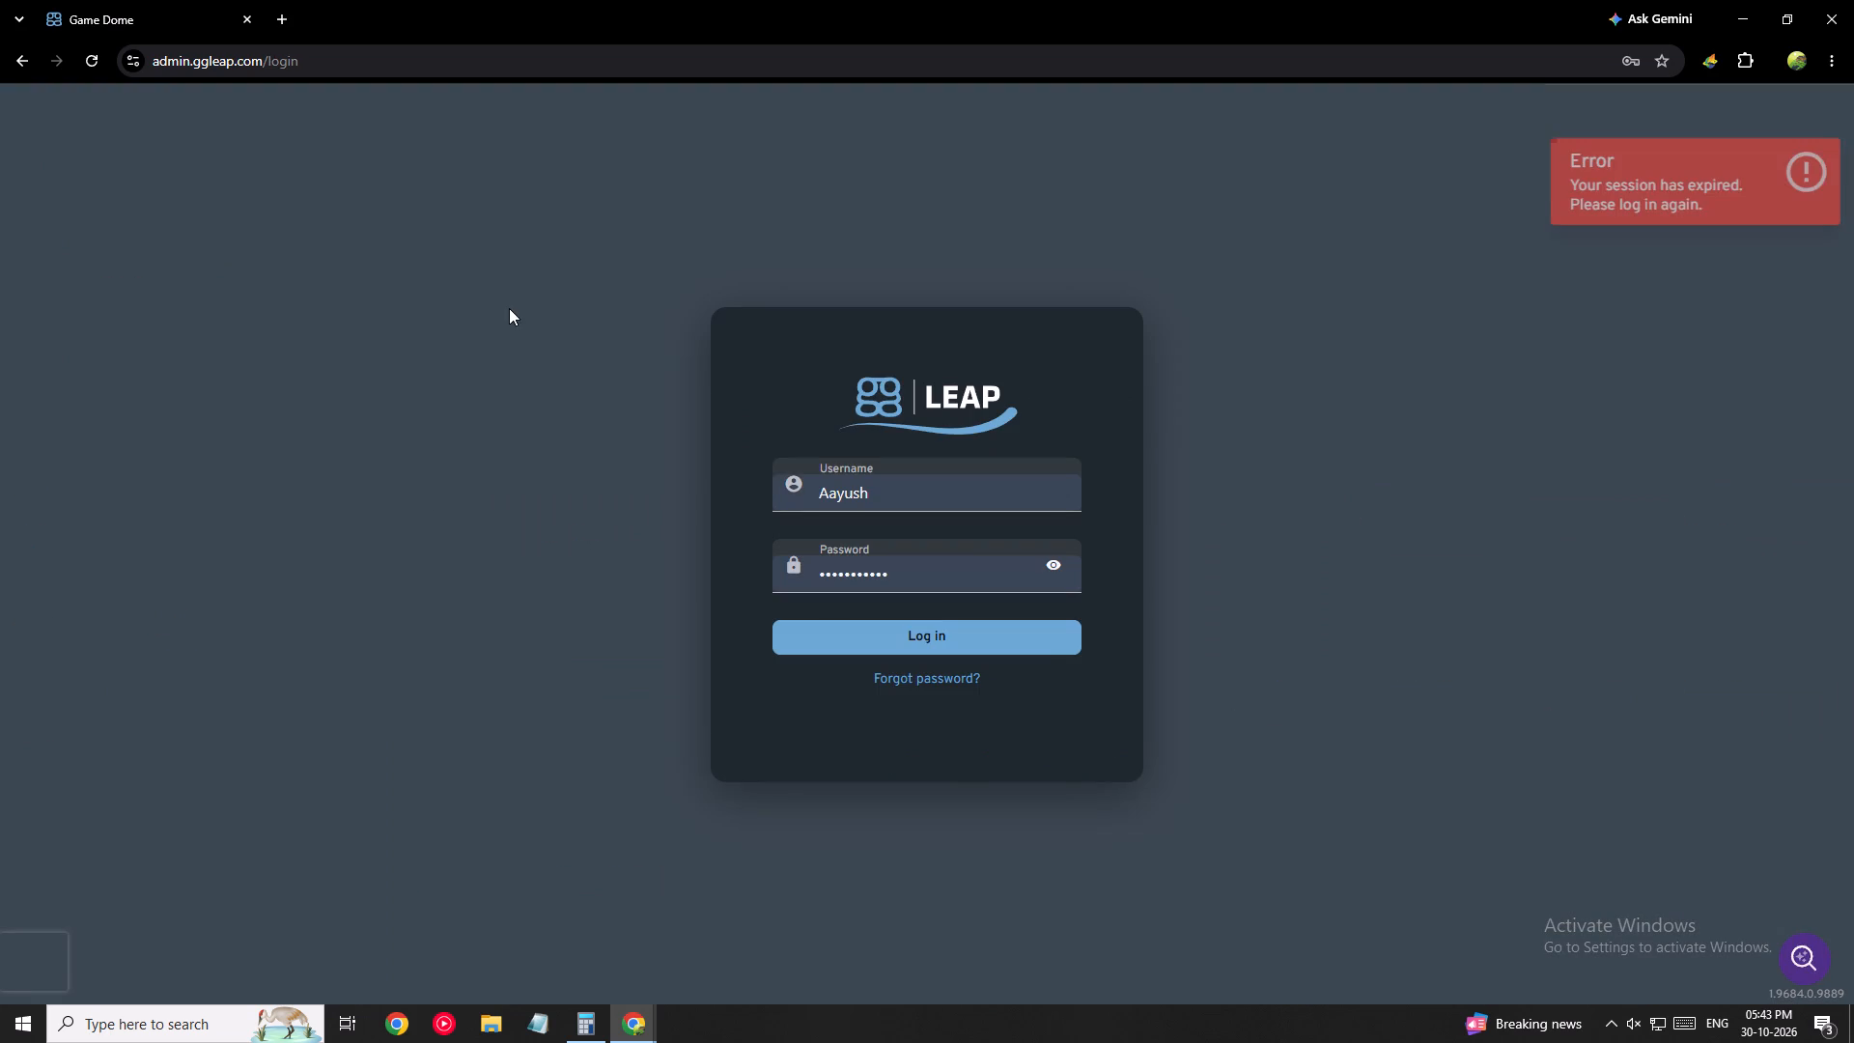
Log back in to the admin with the saved employee account.
{"action": "left_click", "coordinate": [947, 635]}
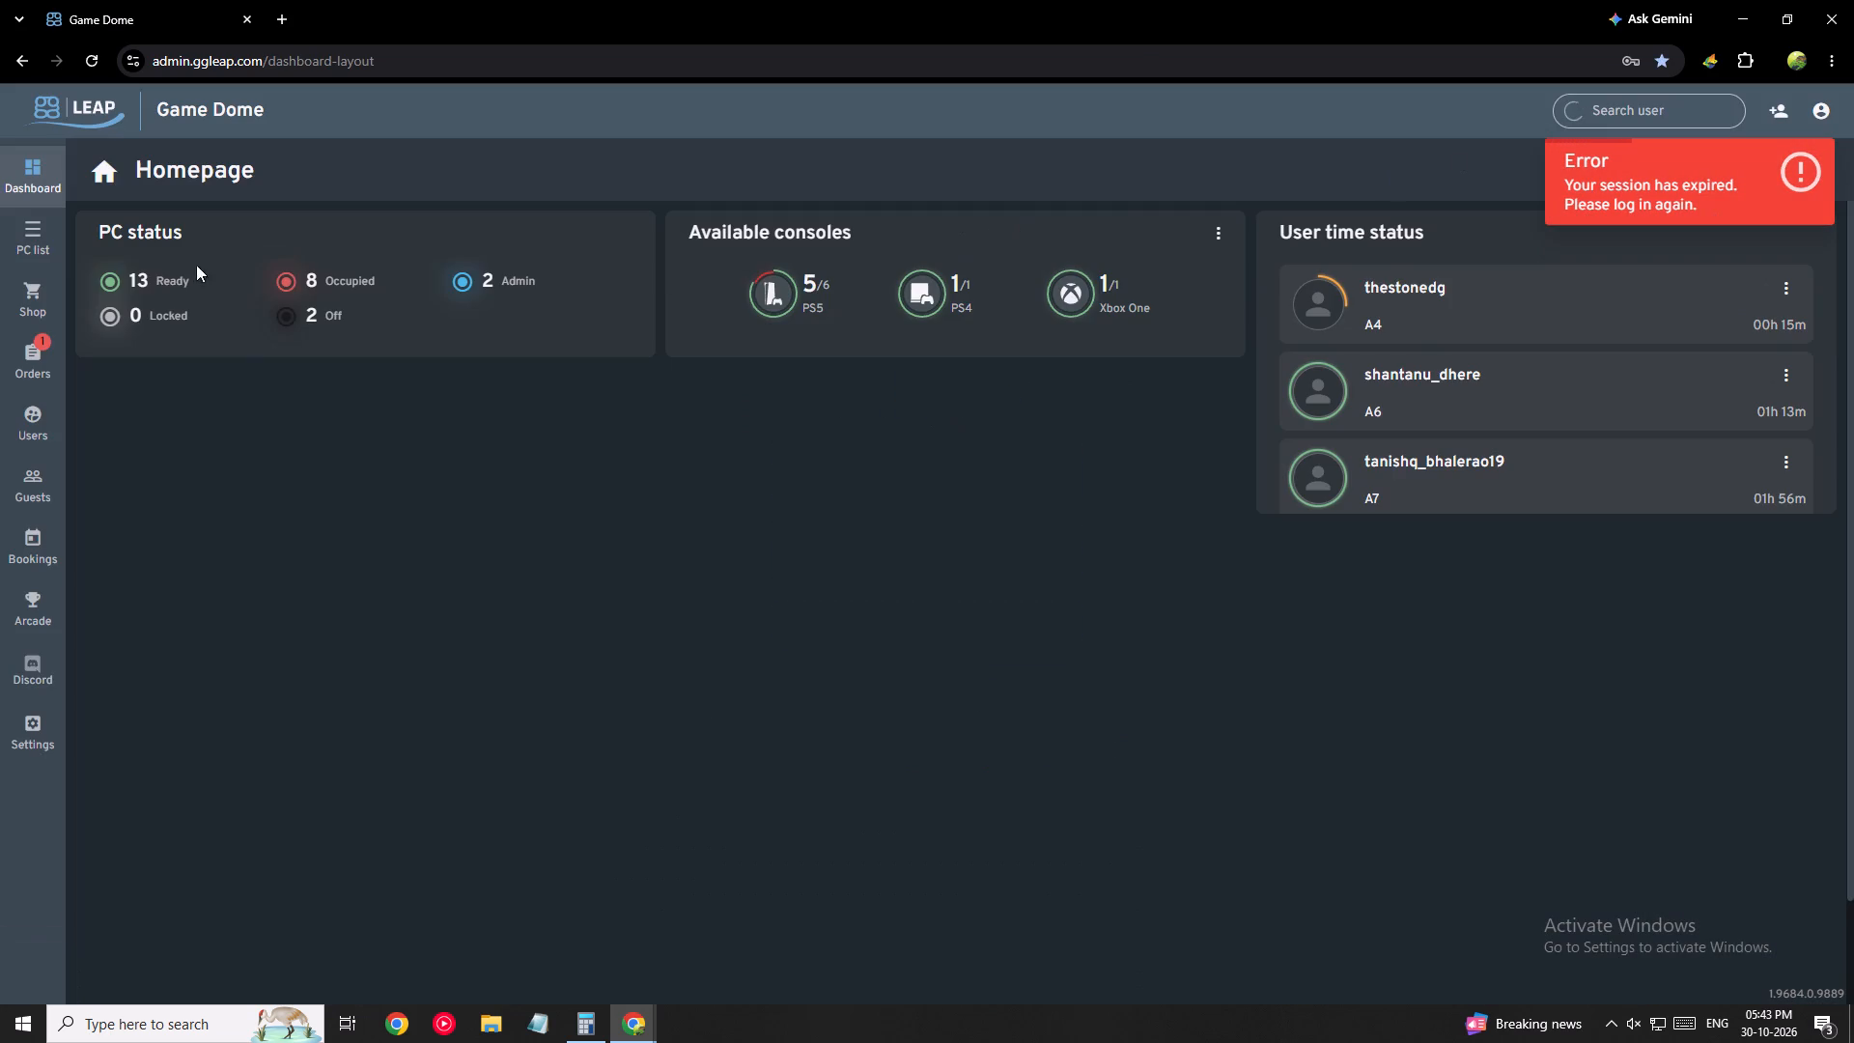
Open the order history in Orders.
{"action": "left_click", "coordinate": [0, 242]}
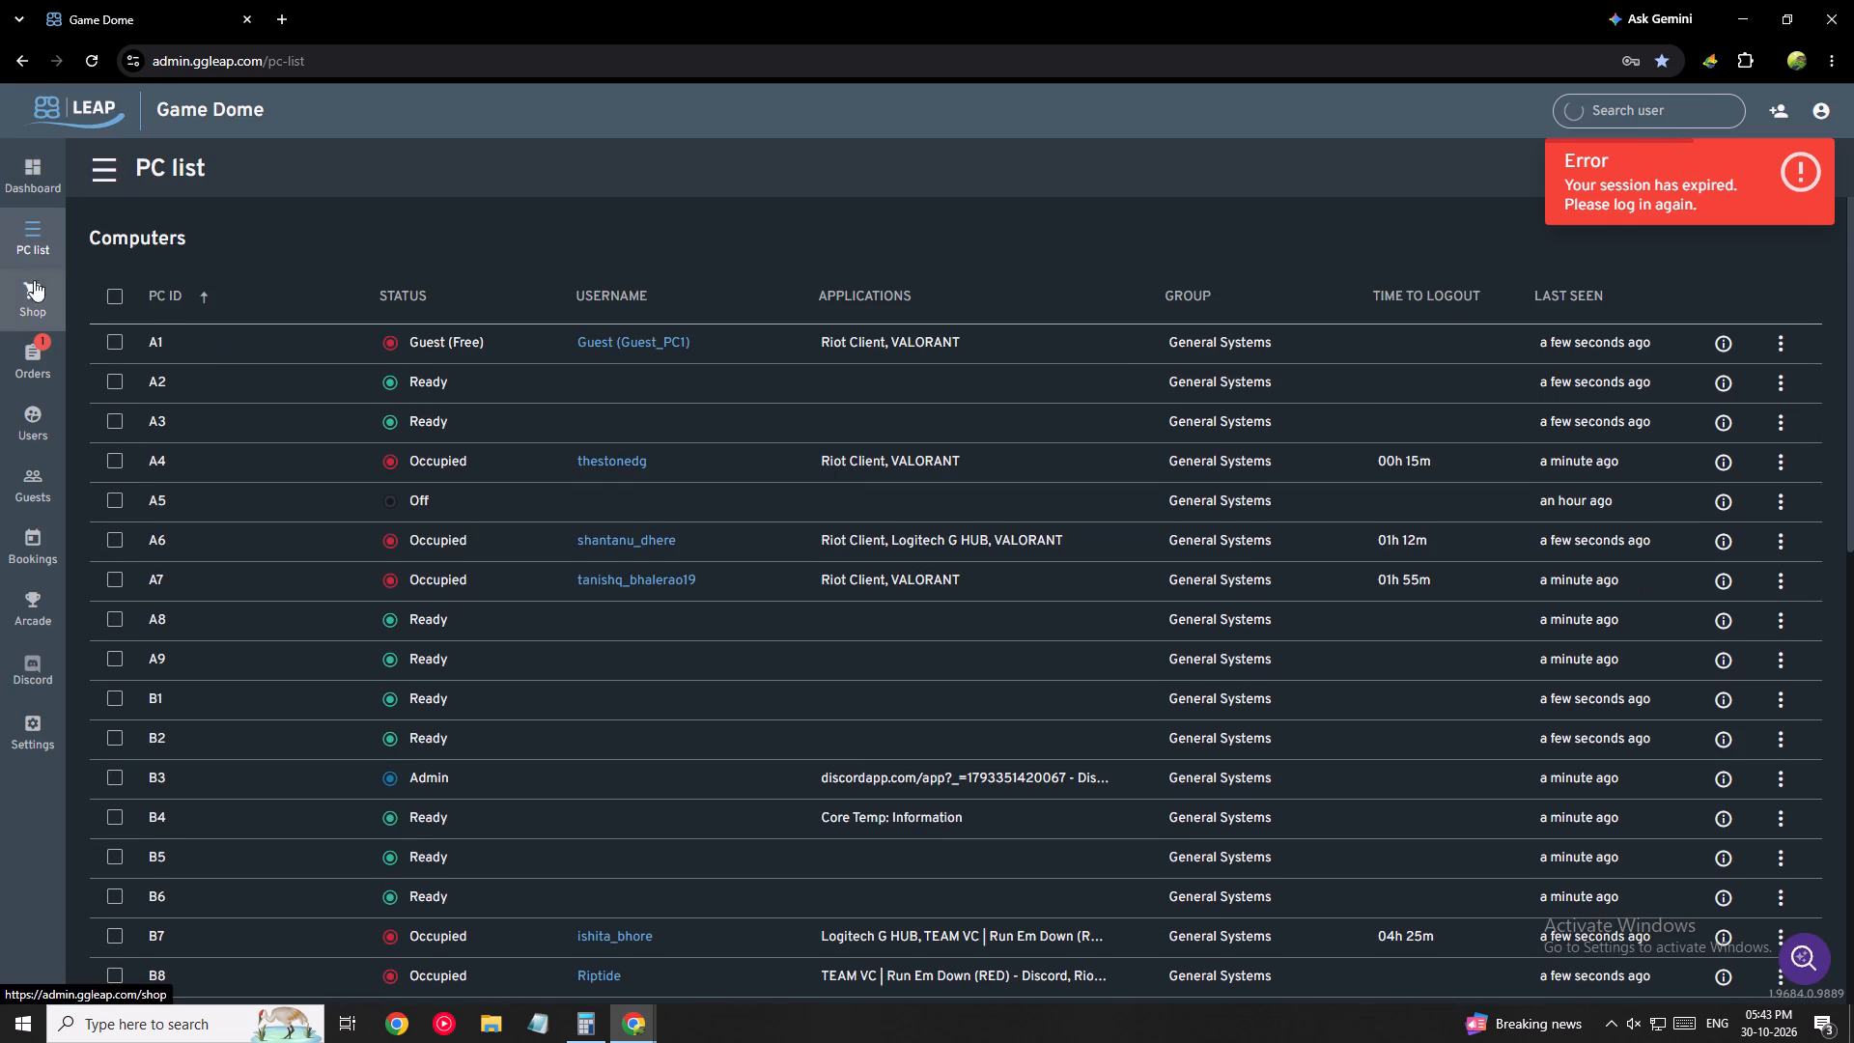
{"action": "left_click", "coordinate": [4, 355]}
{"action": "left_click", "coordinate": [434, 222]}
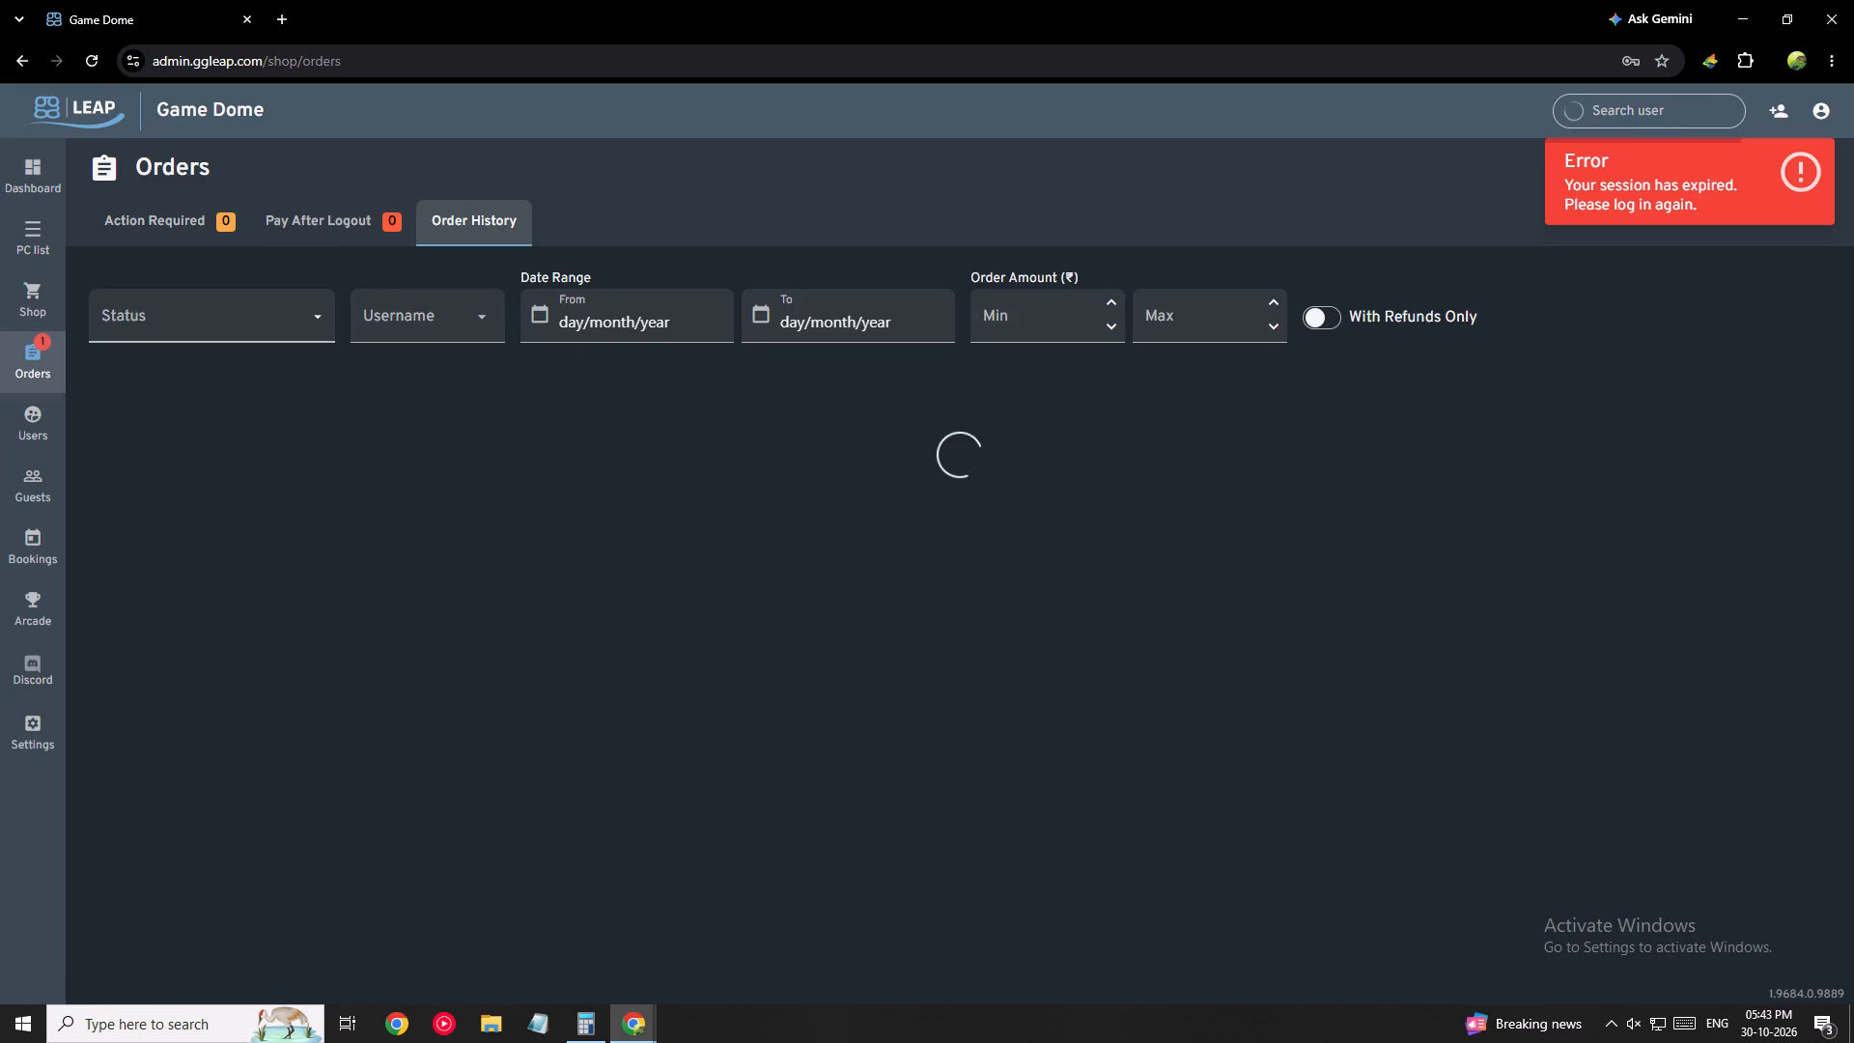
Open the full shop for Riptide on PC B8 and add two Double Dekker Hash Brown Sandwiches from the Big Bytes snacks.
{"action": "left_click", "coordinate": [1, 236]}
{"action": "scroll", "coordinate": [555, 699], "scroll_direction": "down", "scroll_amount": 8}
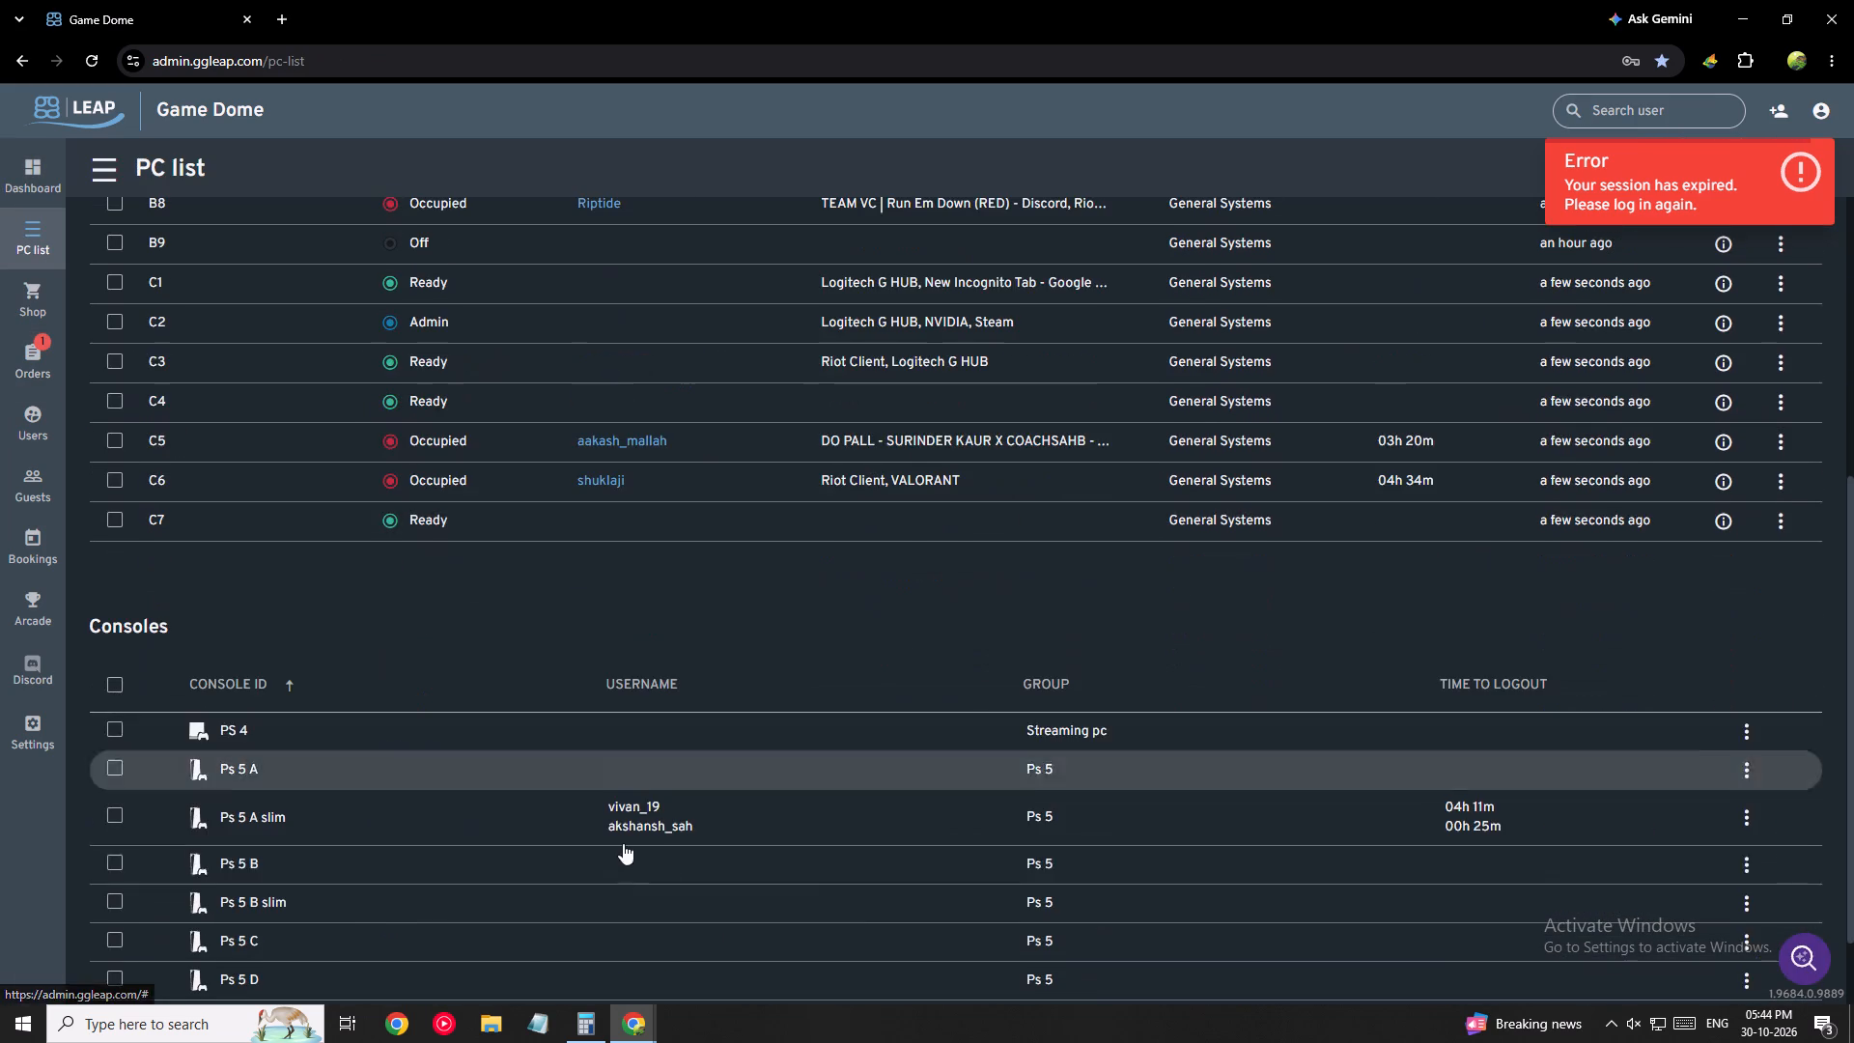
{"action": "scroll", "coordinate": [644, 399], "scroll_direction": "up", "scroll_amount": 2}
{"action": "left_click", "coordinate": [598, 394]}
{"action": "left_click", "coordinate": [645, 404]}
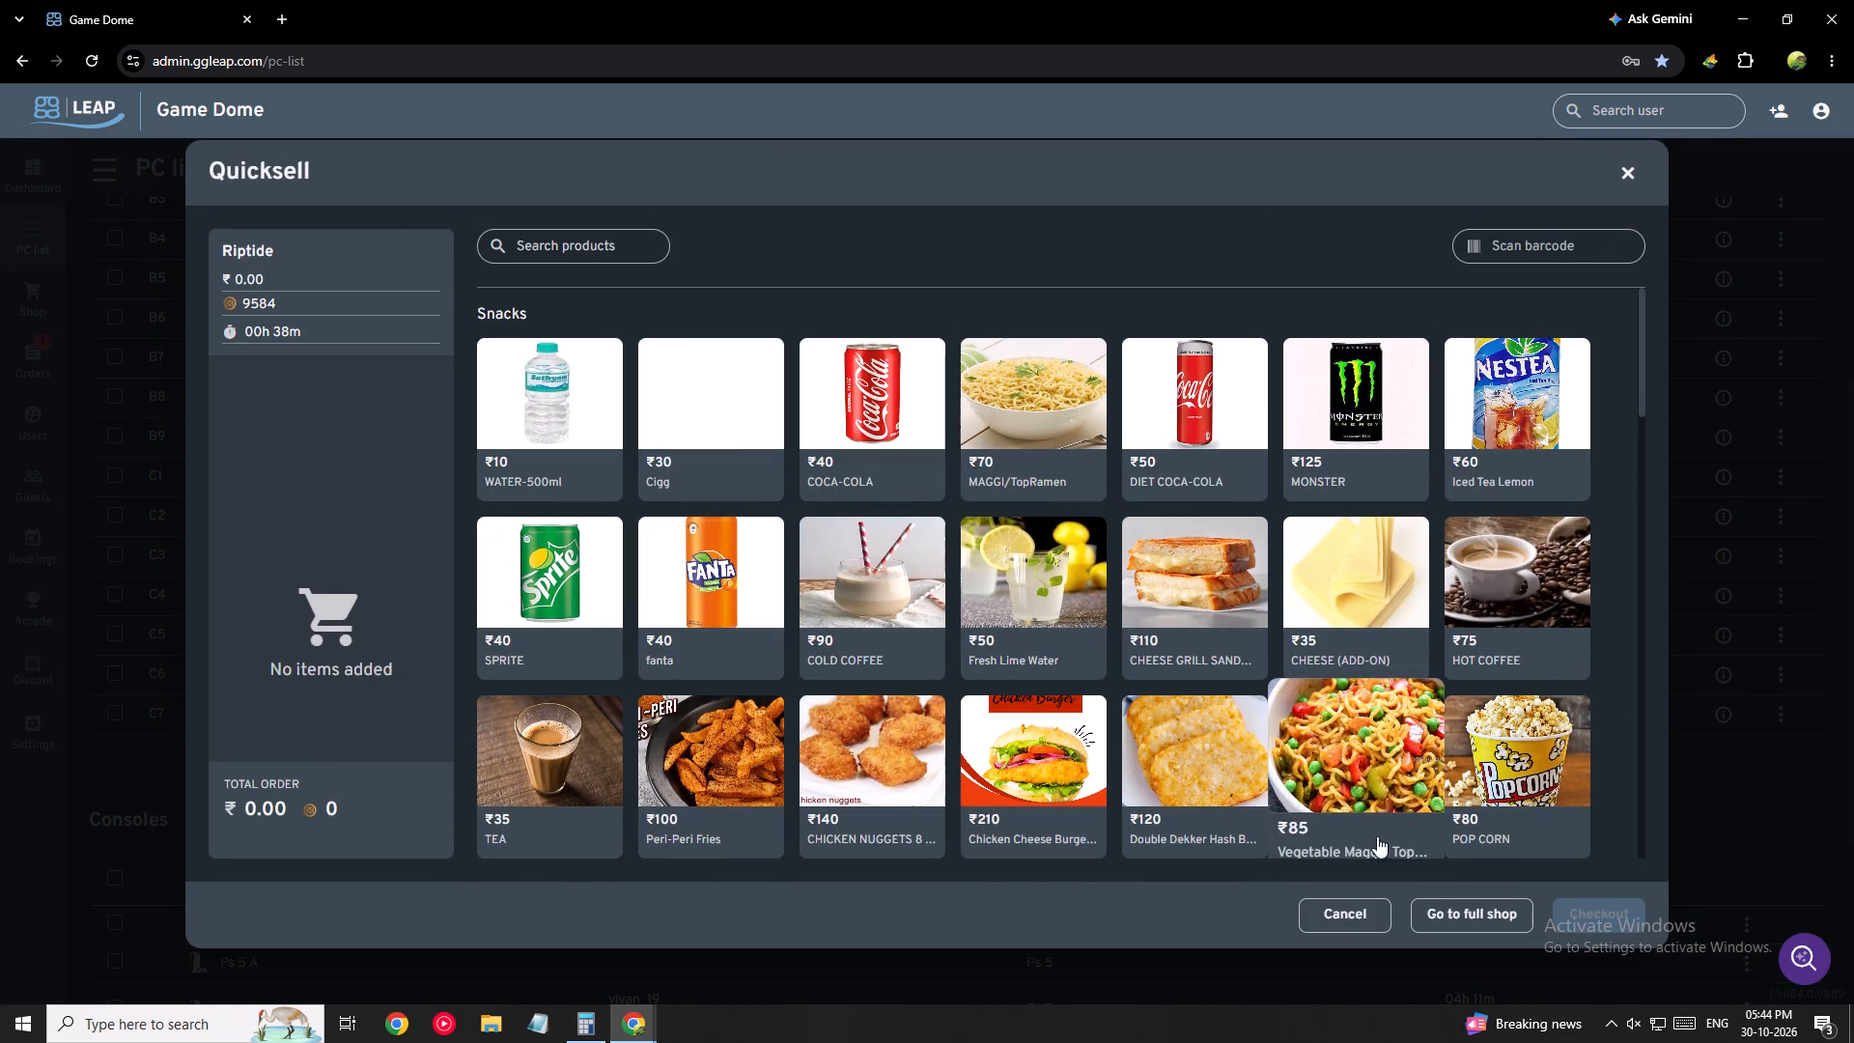
{"action": "left_click", "coordinate": [1470, 927]}
{"action": "left_click", "coordinate": [620, 292]}
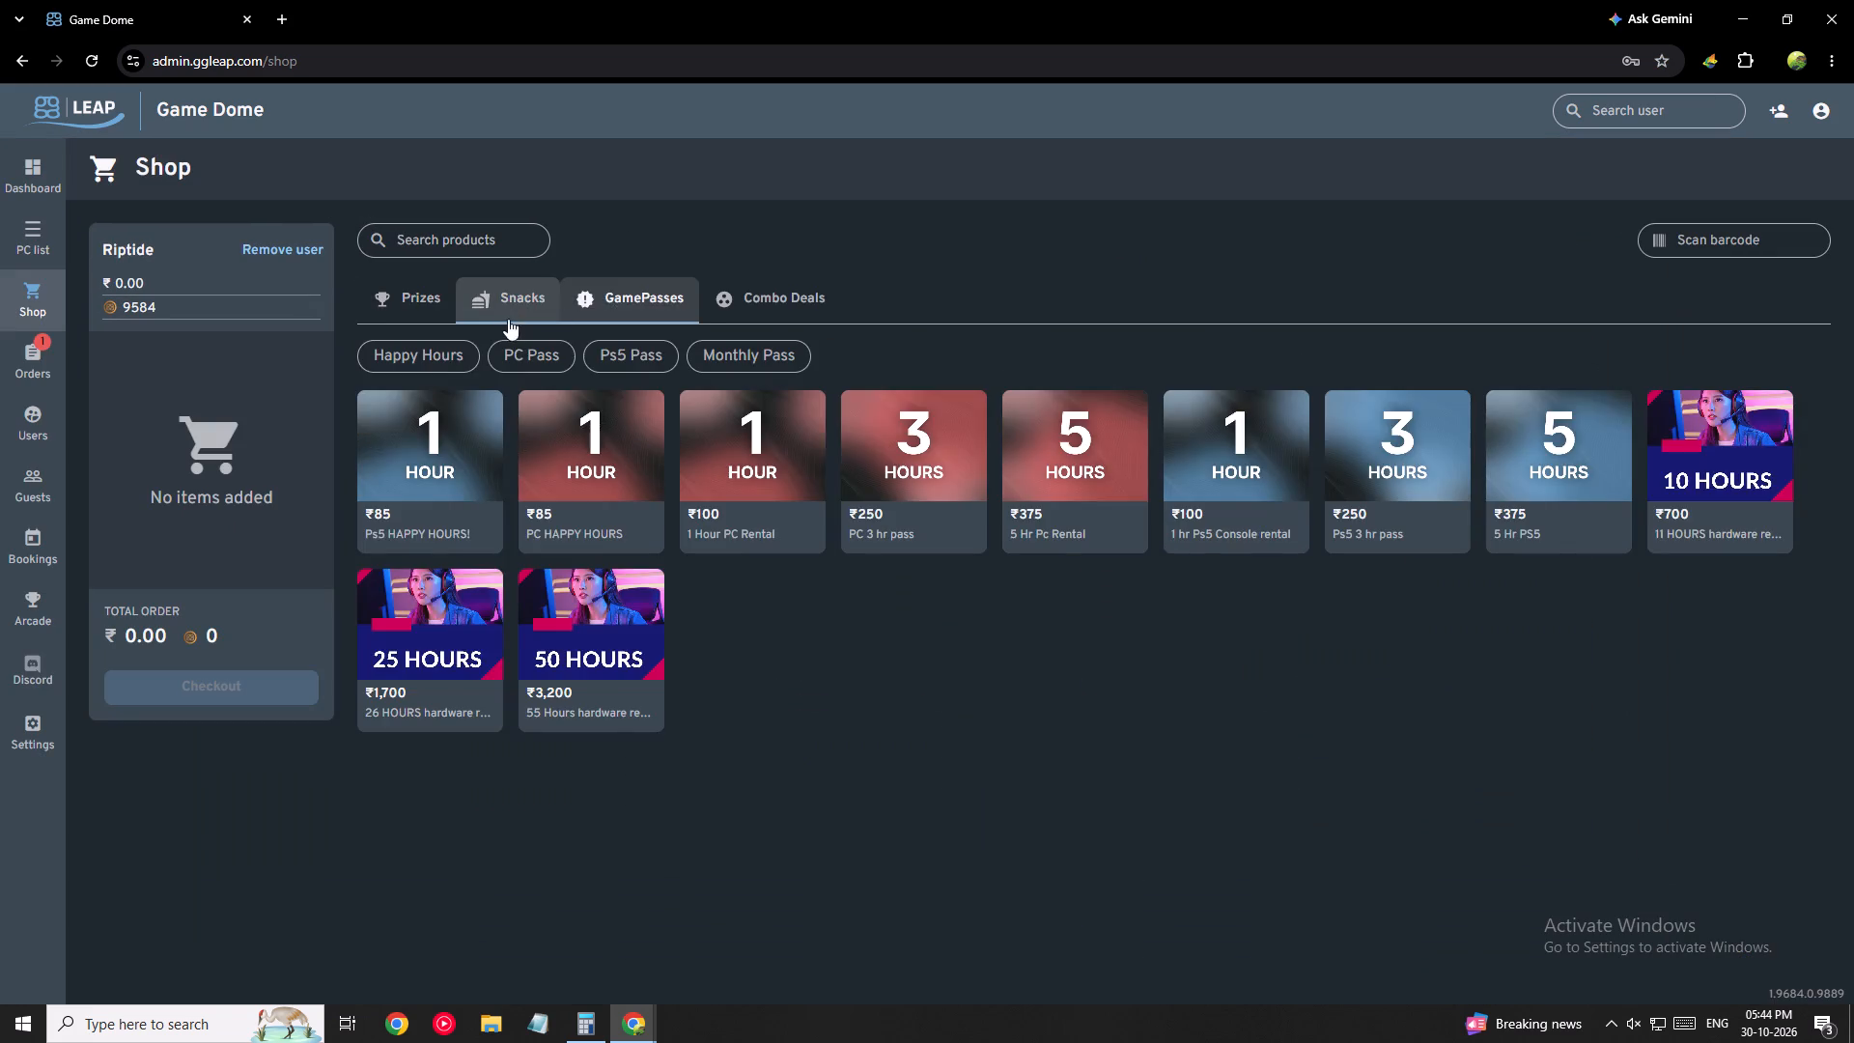
{"action": "left_click", "coordinate": [504, 305]}
{"action": "left_click", "coordinate": [617, 352]}
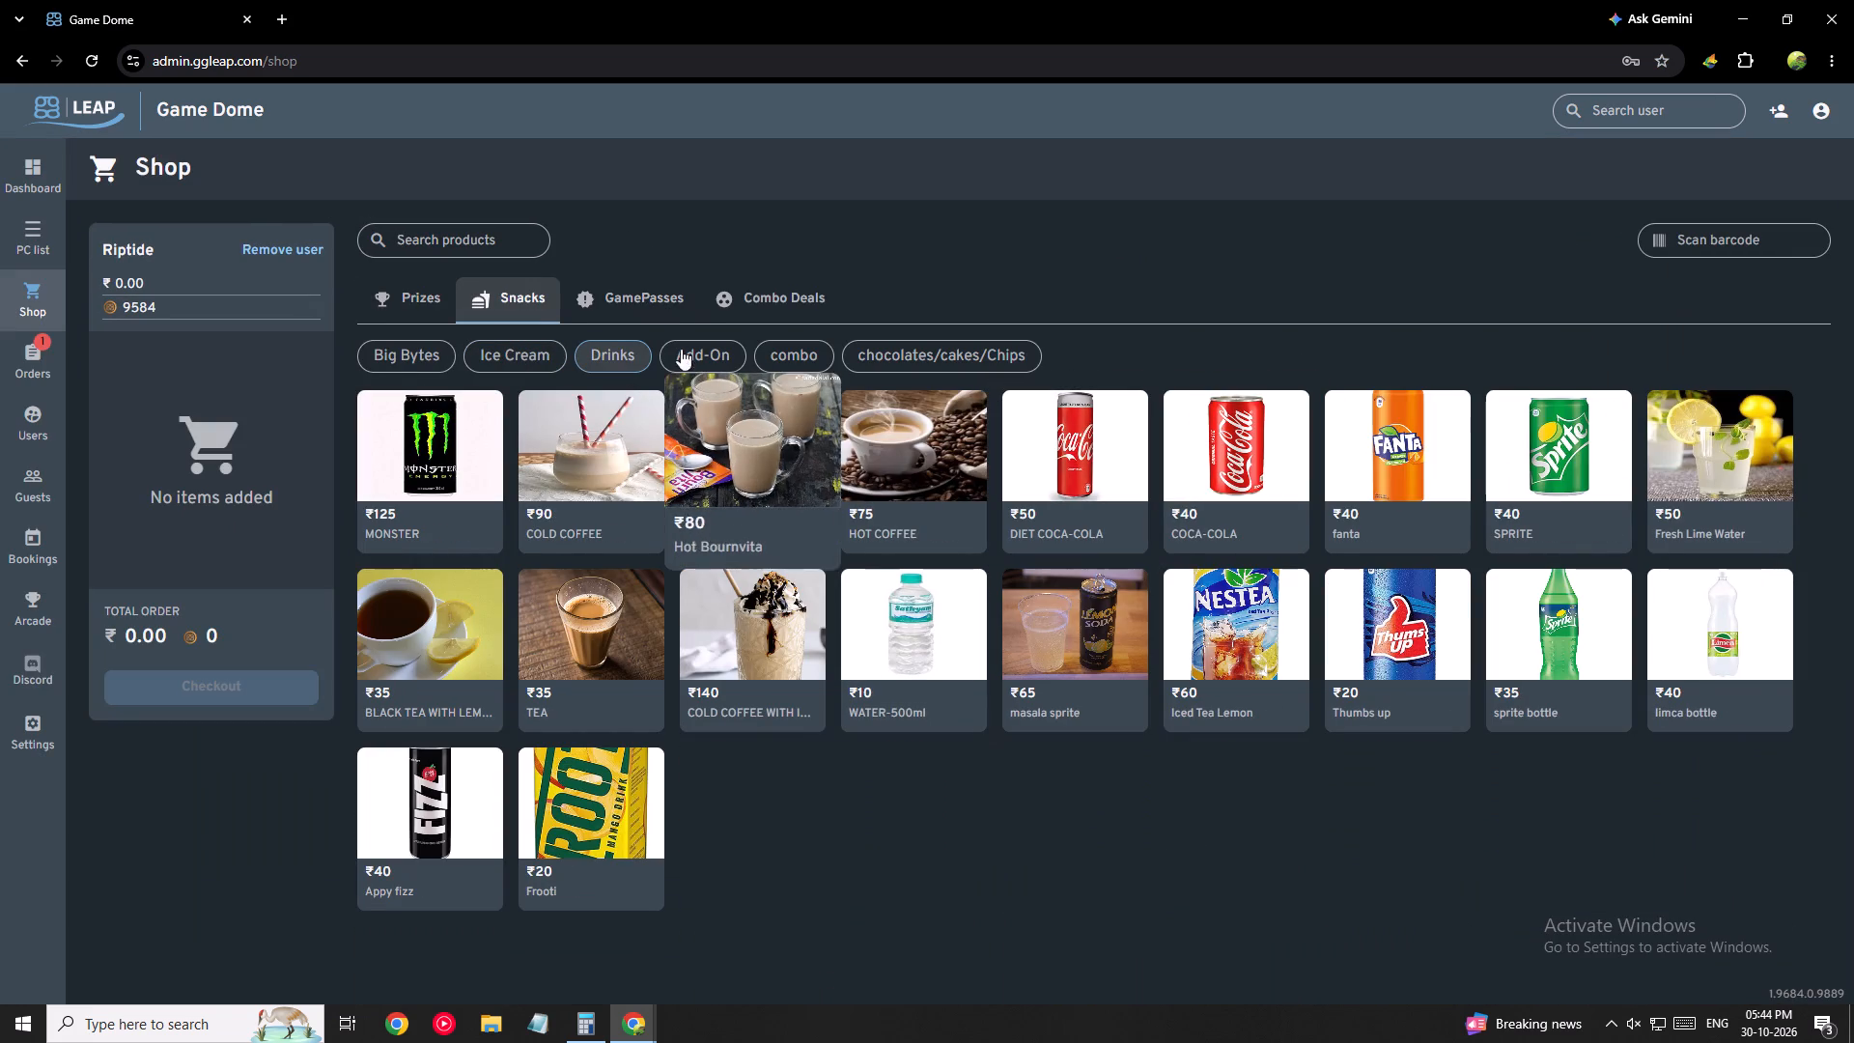
{"action": "left_click", "coordinate": [704, 363]}
{"action": "left_click", "coordinate": [410, 336]}
{"action": "left_click", "coordinate": [406, 352]}
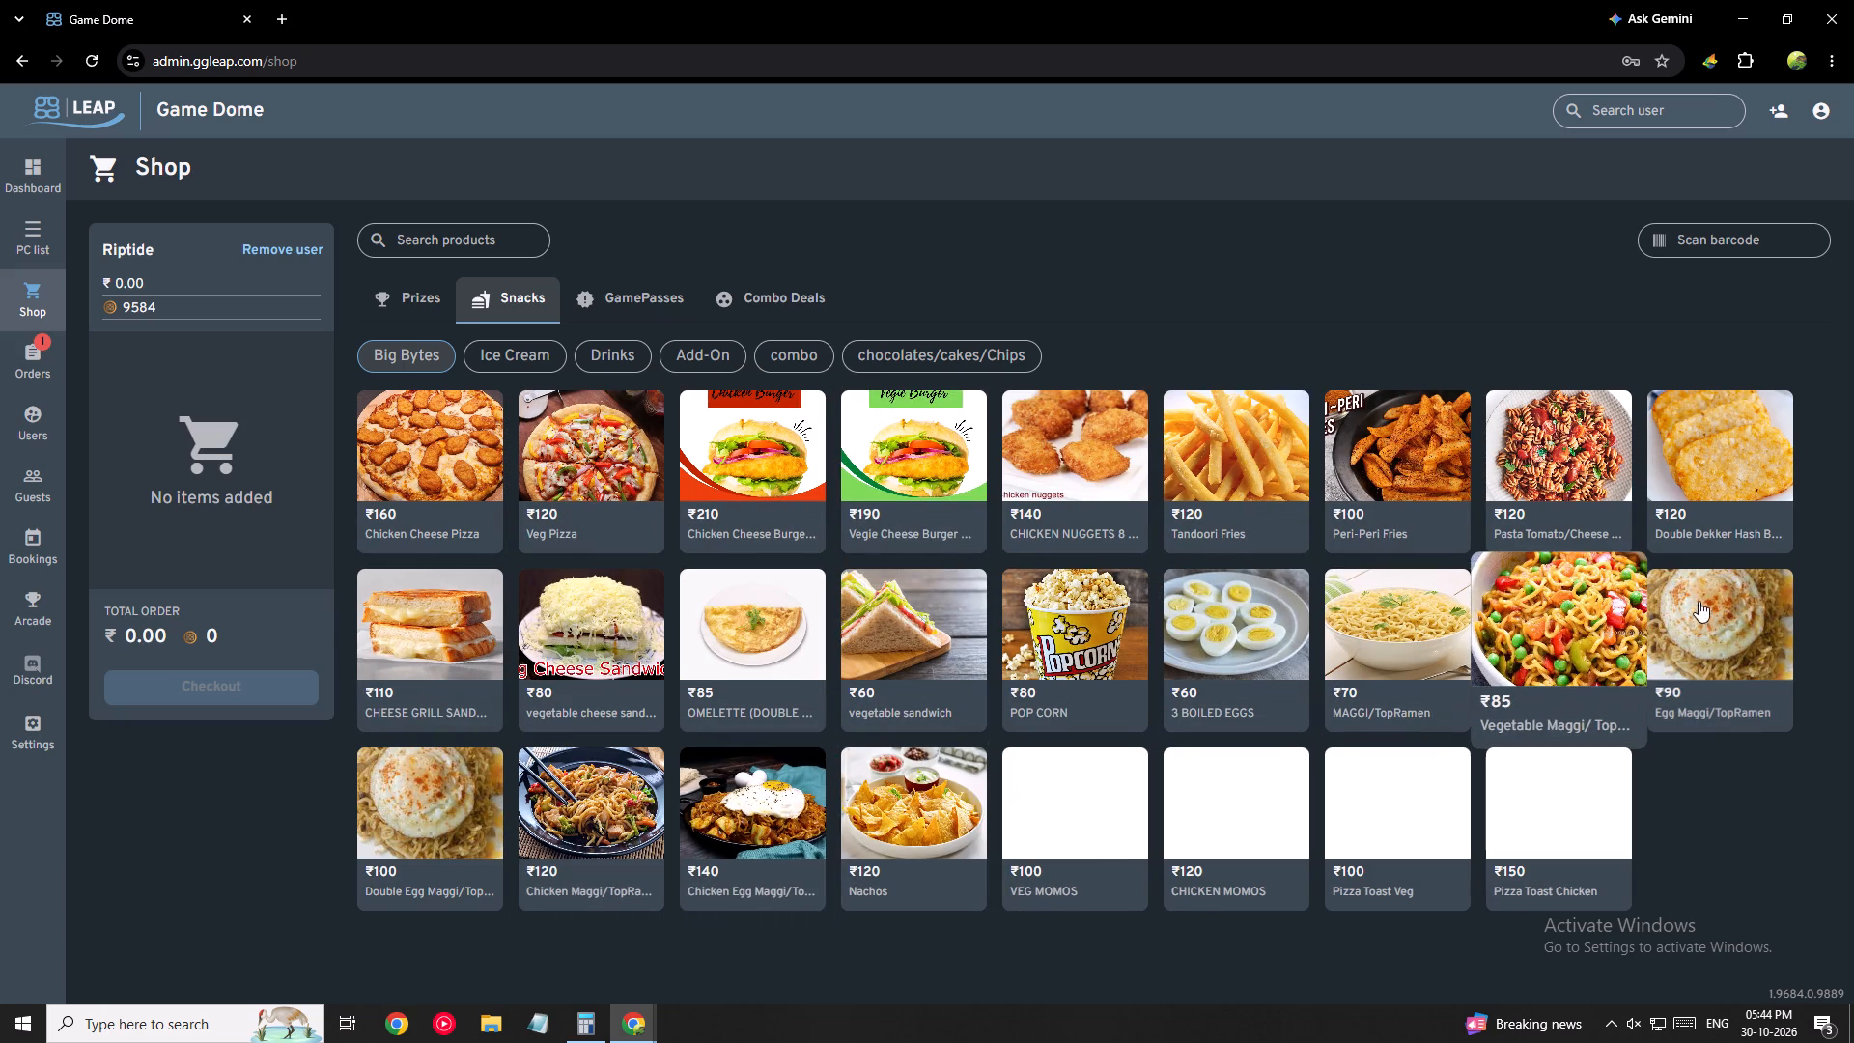
{"action": "double_click", "coordinate": [1719, 527]}
Check out Riptide's ₹240 order, pay it in full by credit card and charge it.
{"action": "left_click", "coordinate": [262, 677]}
{"action": "left_click", "coordinate": [506, 554]}
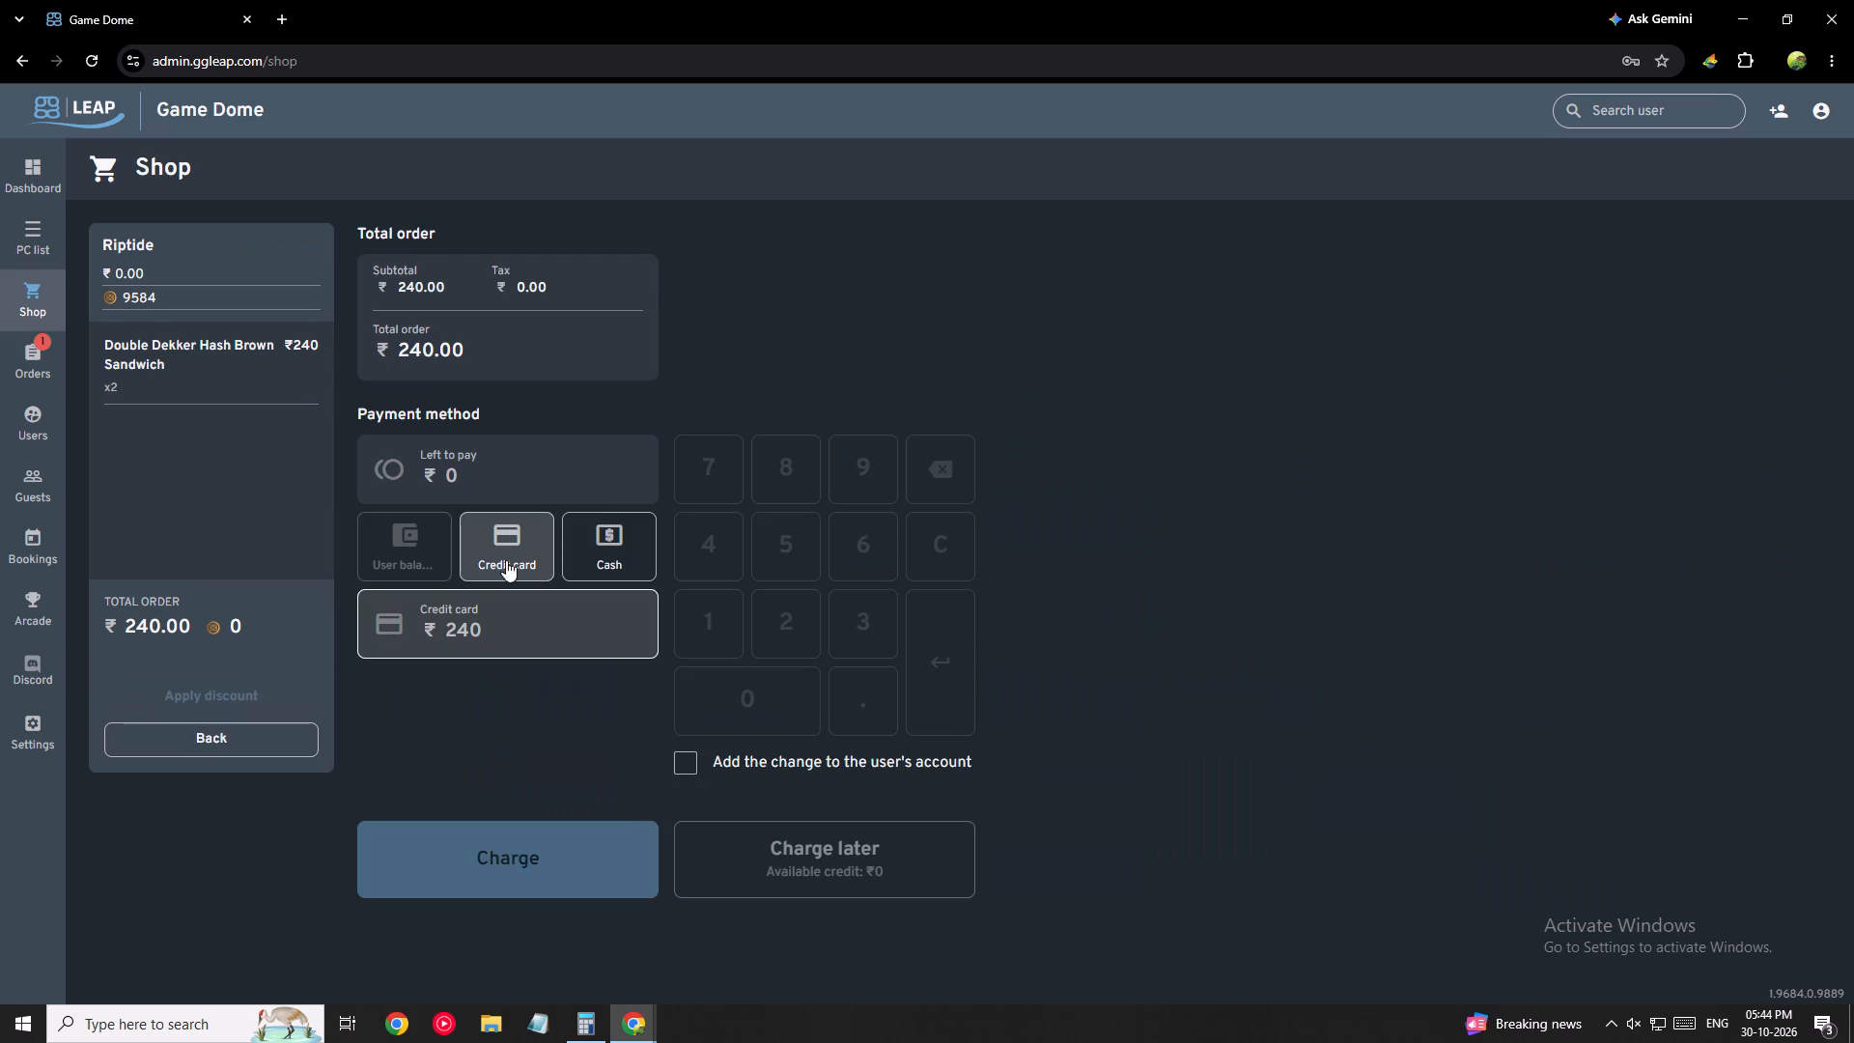
{"action": "left_click", "coordinate": [525, 875]}
In the spreadsheet, add 240 to Riptide's Customer credit, setting the amount to 300.
{"action": "double_click", "coordinate": [134, 248]}
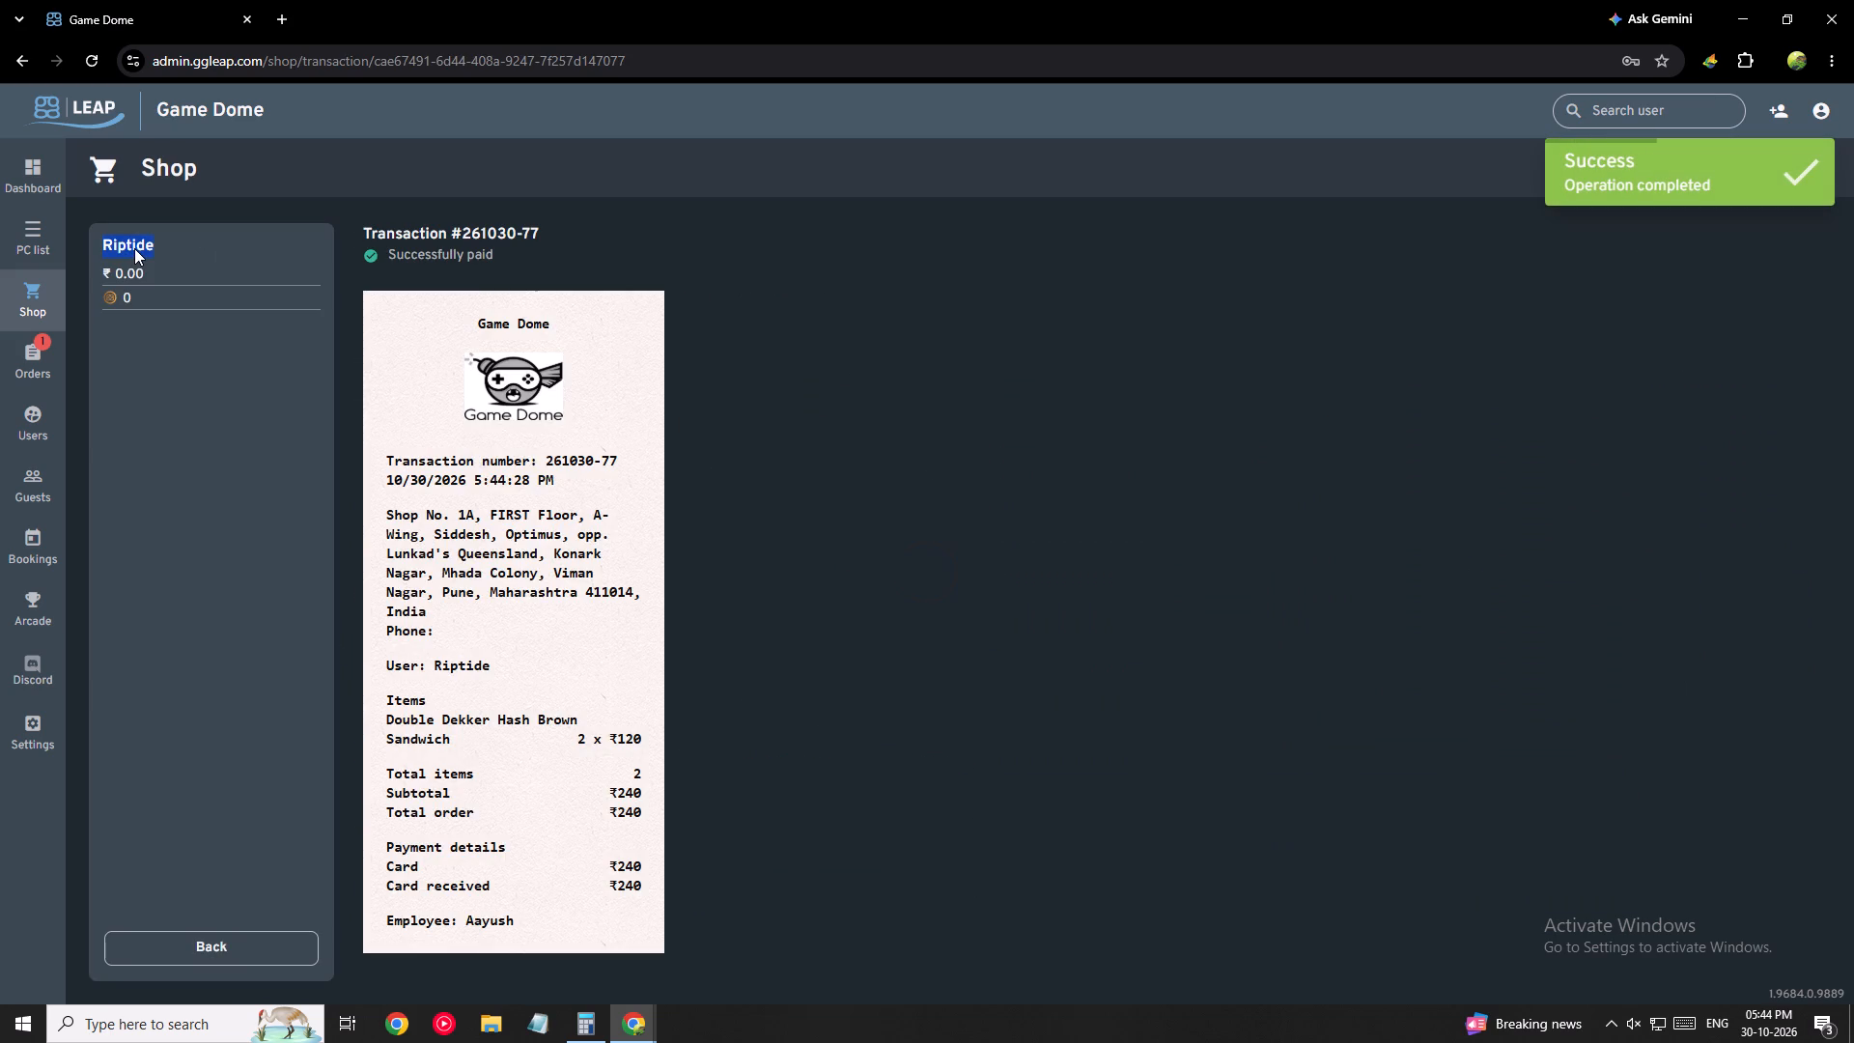
{"action": "key", "text": "ctrl+c"}
{"action": "key", "text": "alt+Tab"}
{"action": "scroll", "coordinate": [1389, 763], "scroll_direction": "down", "scroll_amount": 1}
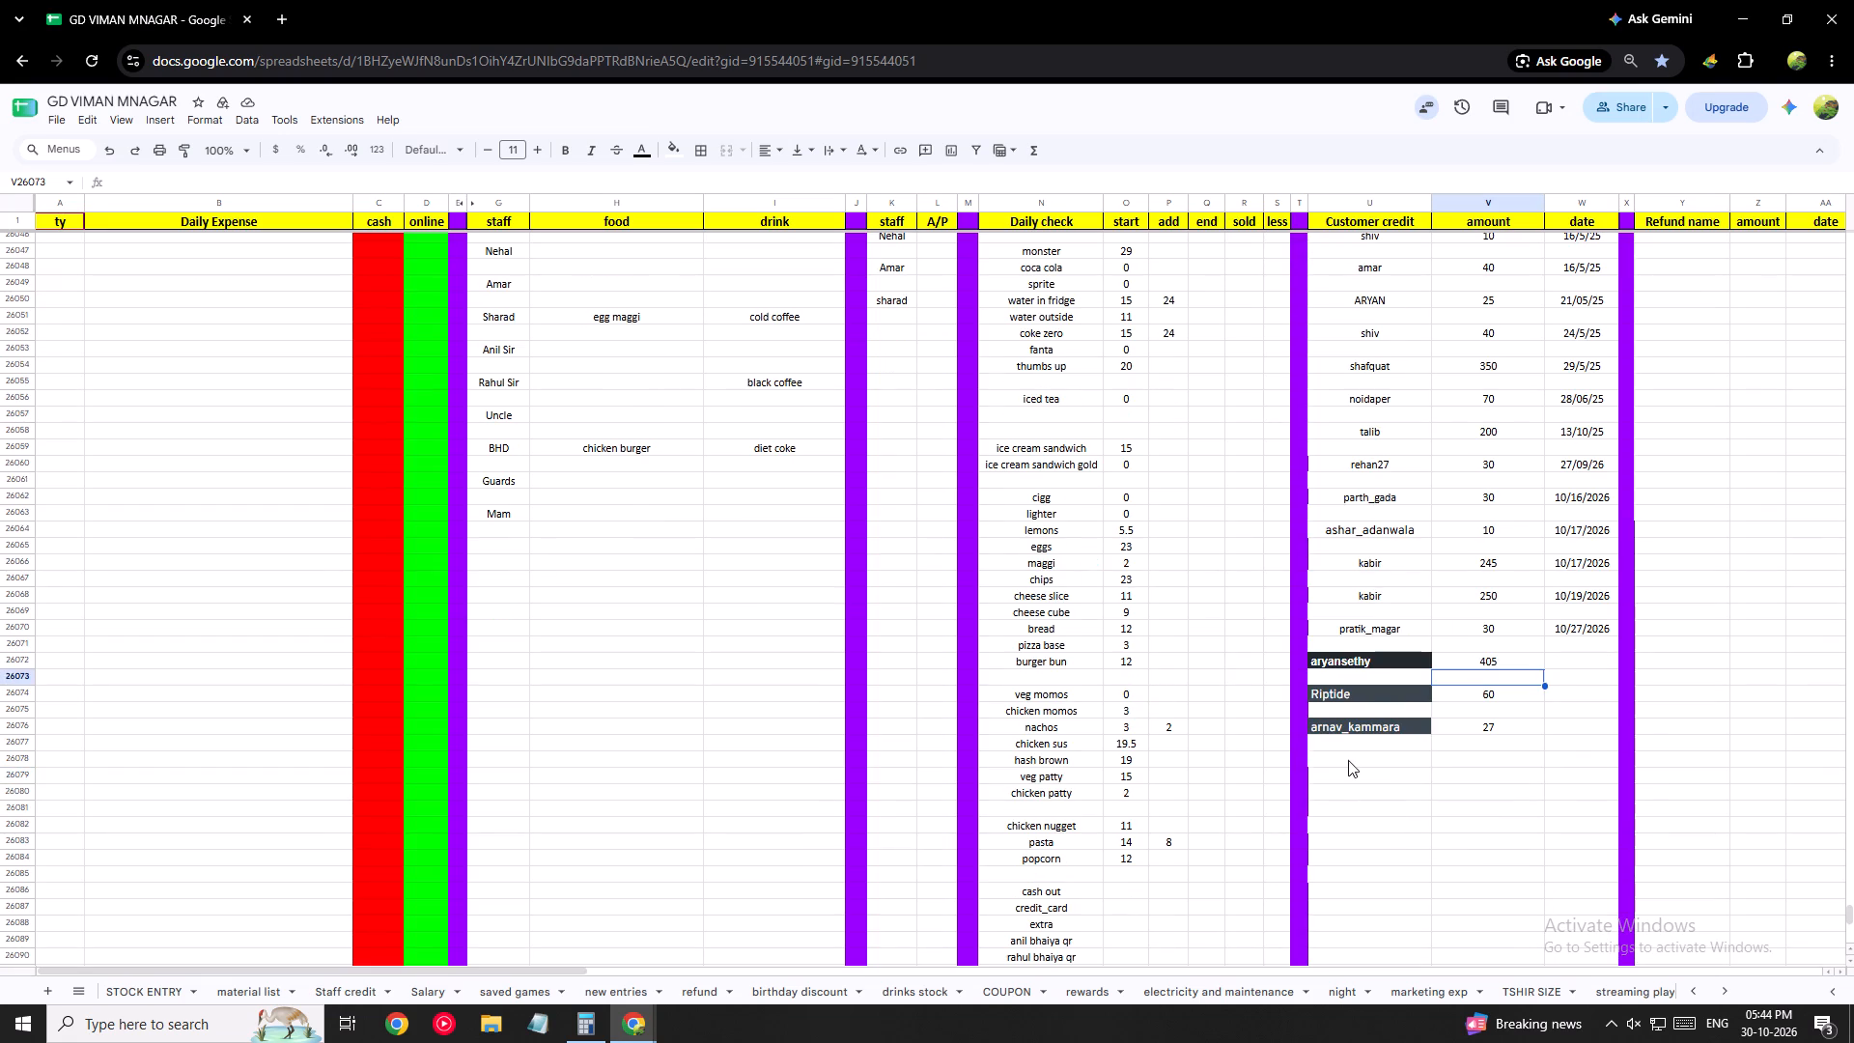
{"action": "left_click", "coordinate": [1348, 760]}
{"action": "double_click", "coordinate": [1519, 691]}
{"action": "left_click", "coordinate": [1497, 707]}
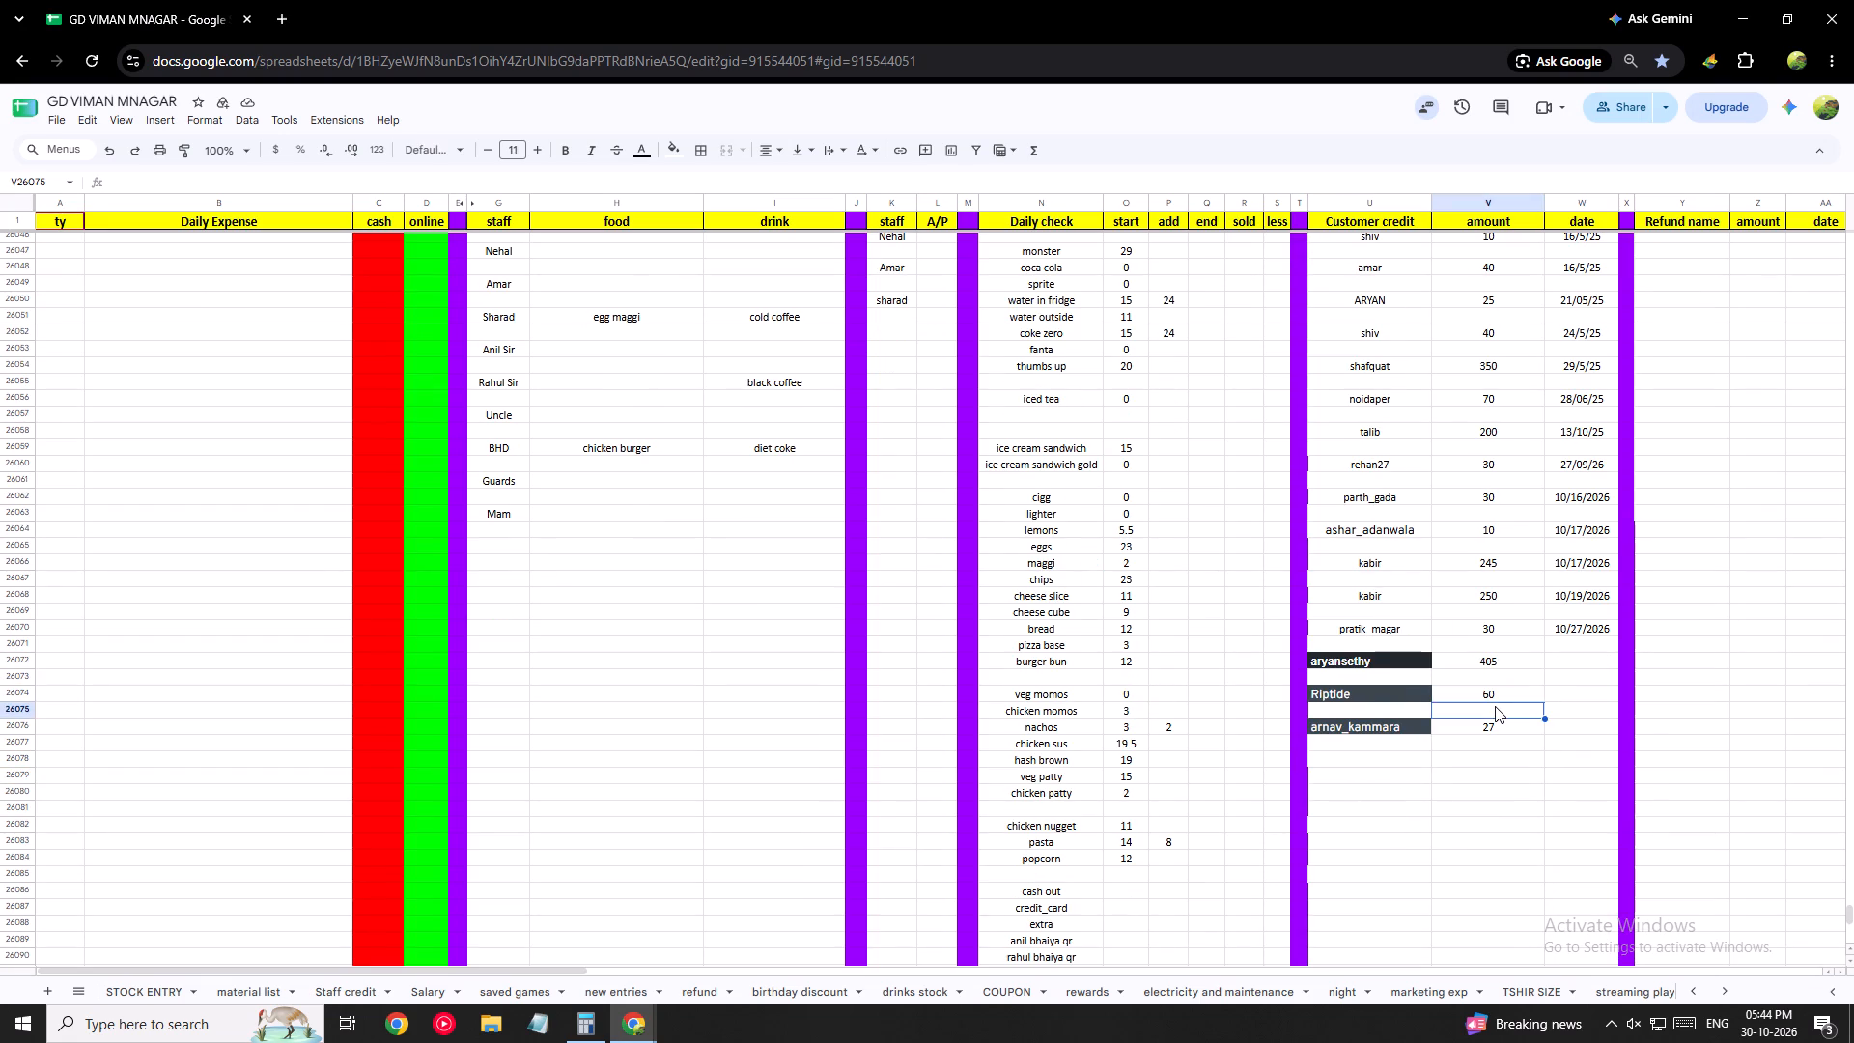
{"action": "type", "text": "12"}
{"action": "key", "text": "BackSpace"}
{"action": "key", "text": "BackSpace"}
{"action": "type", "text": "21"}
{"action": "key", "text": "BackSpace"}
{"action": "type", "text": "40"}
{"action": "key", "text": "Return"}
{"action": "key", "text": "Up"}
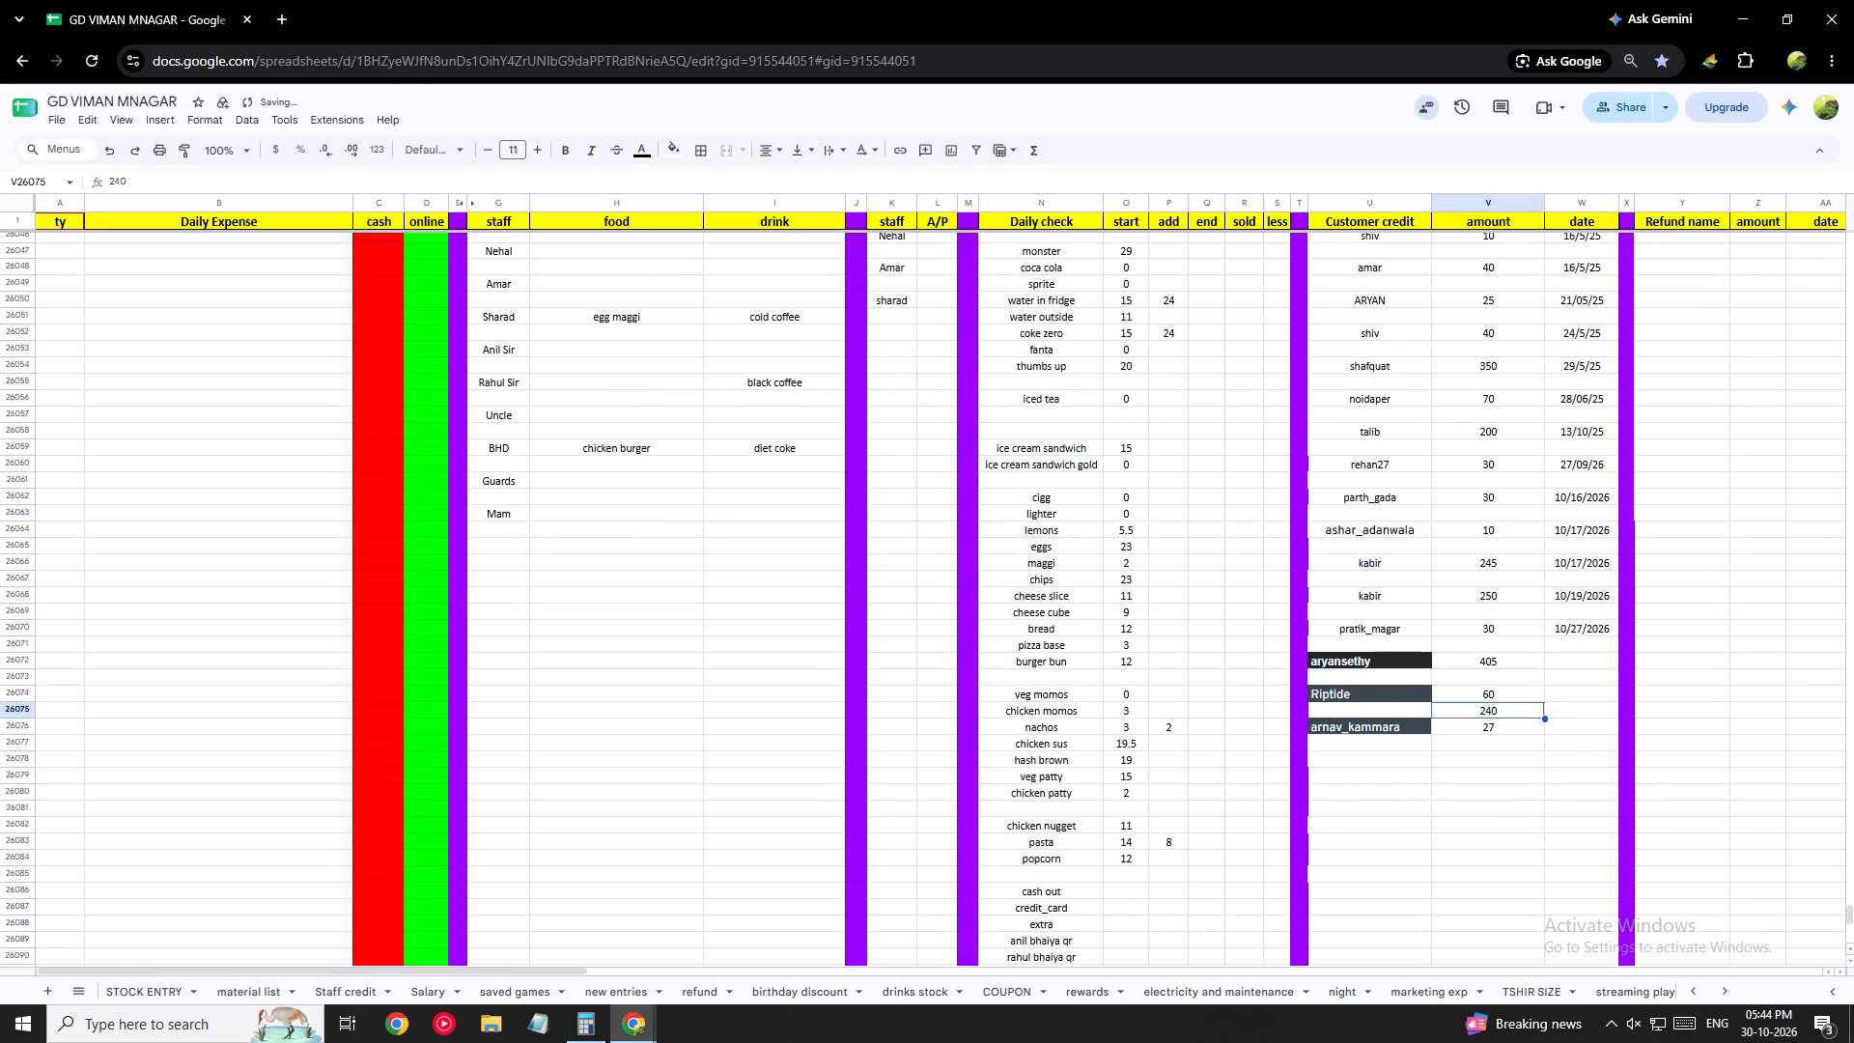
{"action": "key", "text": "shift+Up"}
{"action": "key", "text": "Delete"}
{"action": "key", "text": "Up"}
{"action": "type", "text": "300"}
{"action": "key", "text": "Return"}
Back in the Game Dome admin, open the PC list and check the computers' status.
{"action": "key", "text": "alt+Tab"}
{"action": "left_click", "coordinate": [0, 248]}
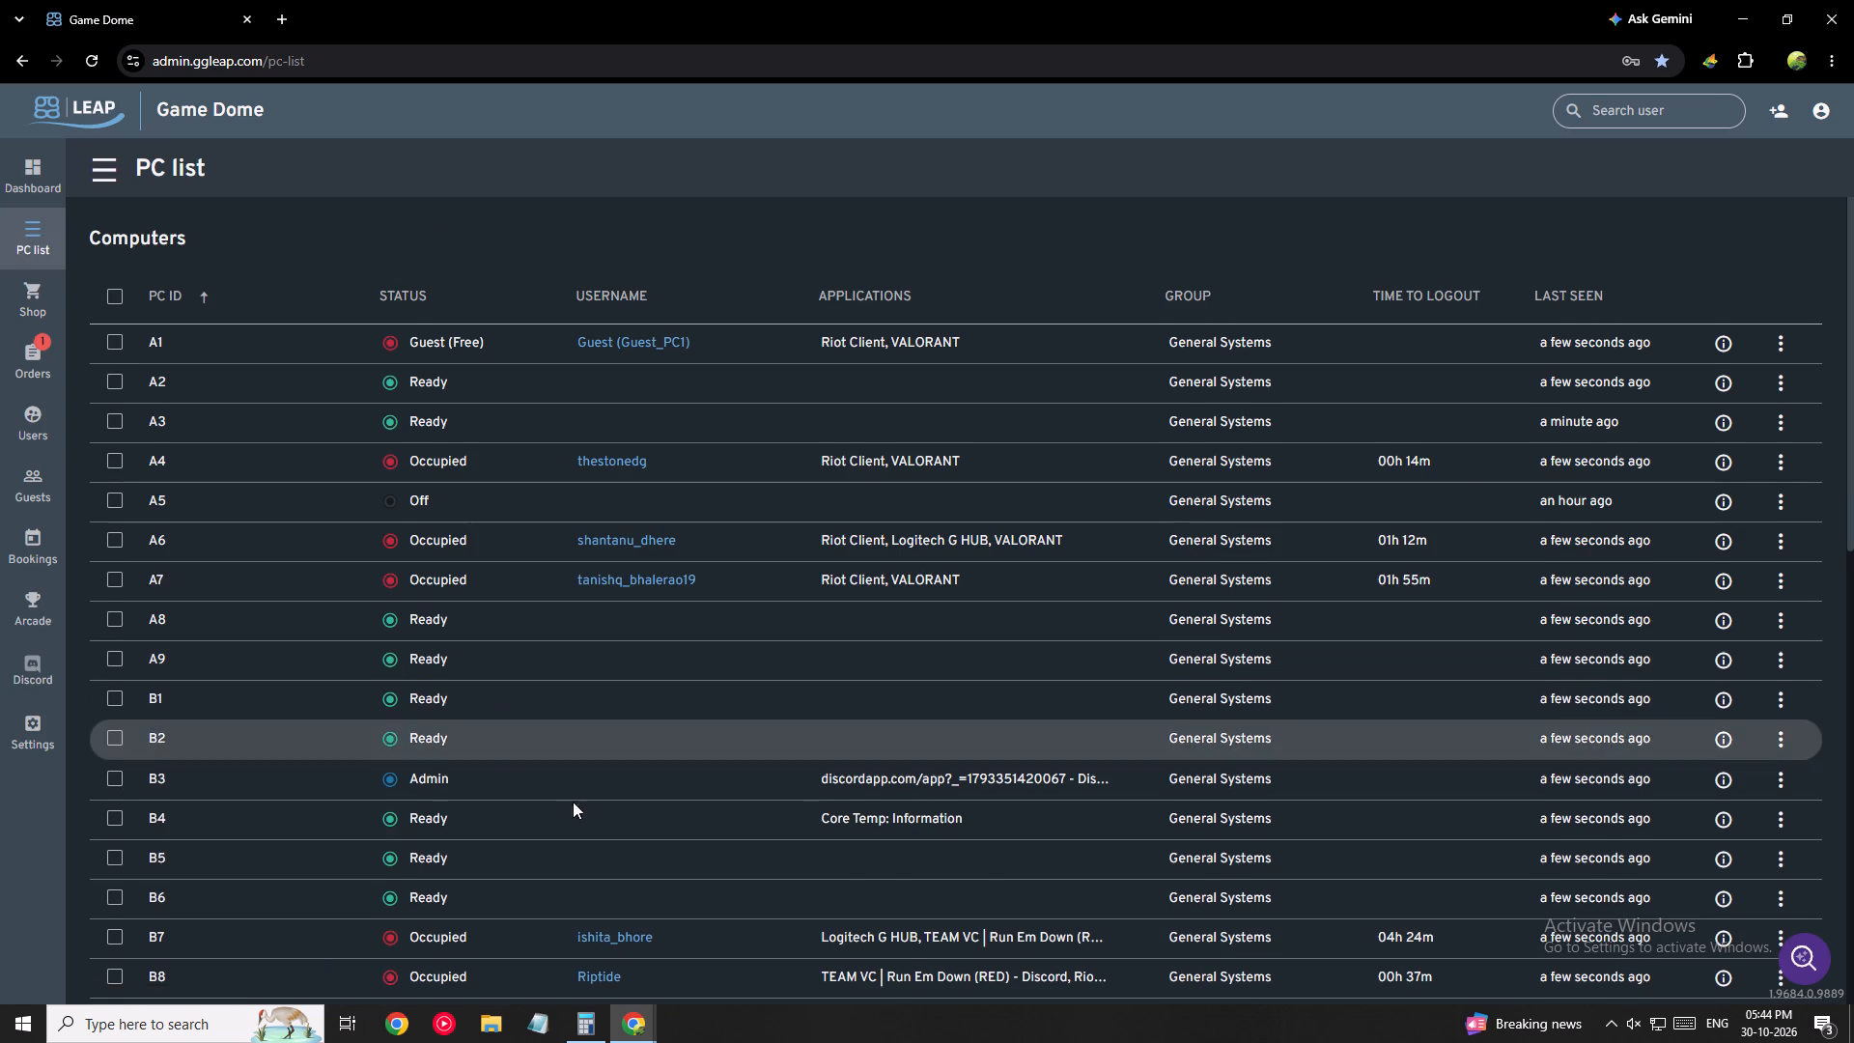
{"action": "scroll", "coordinate": [579, 785], "scroll_direction": "down", "scroll_amount": 2}
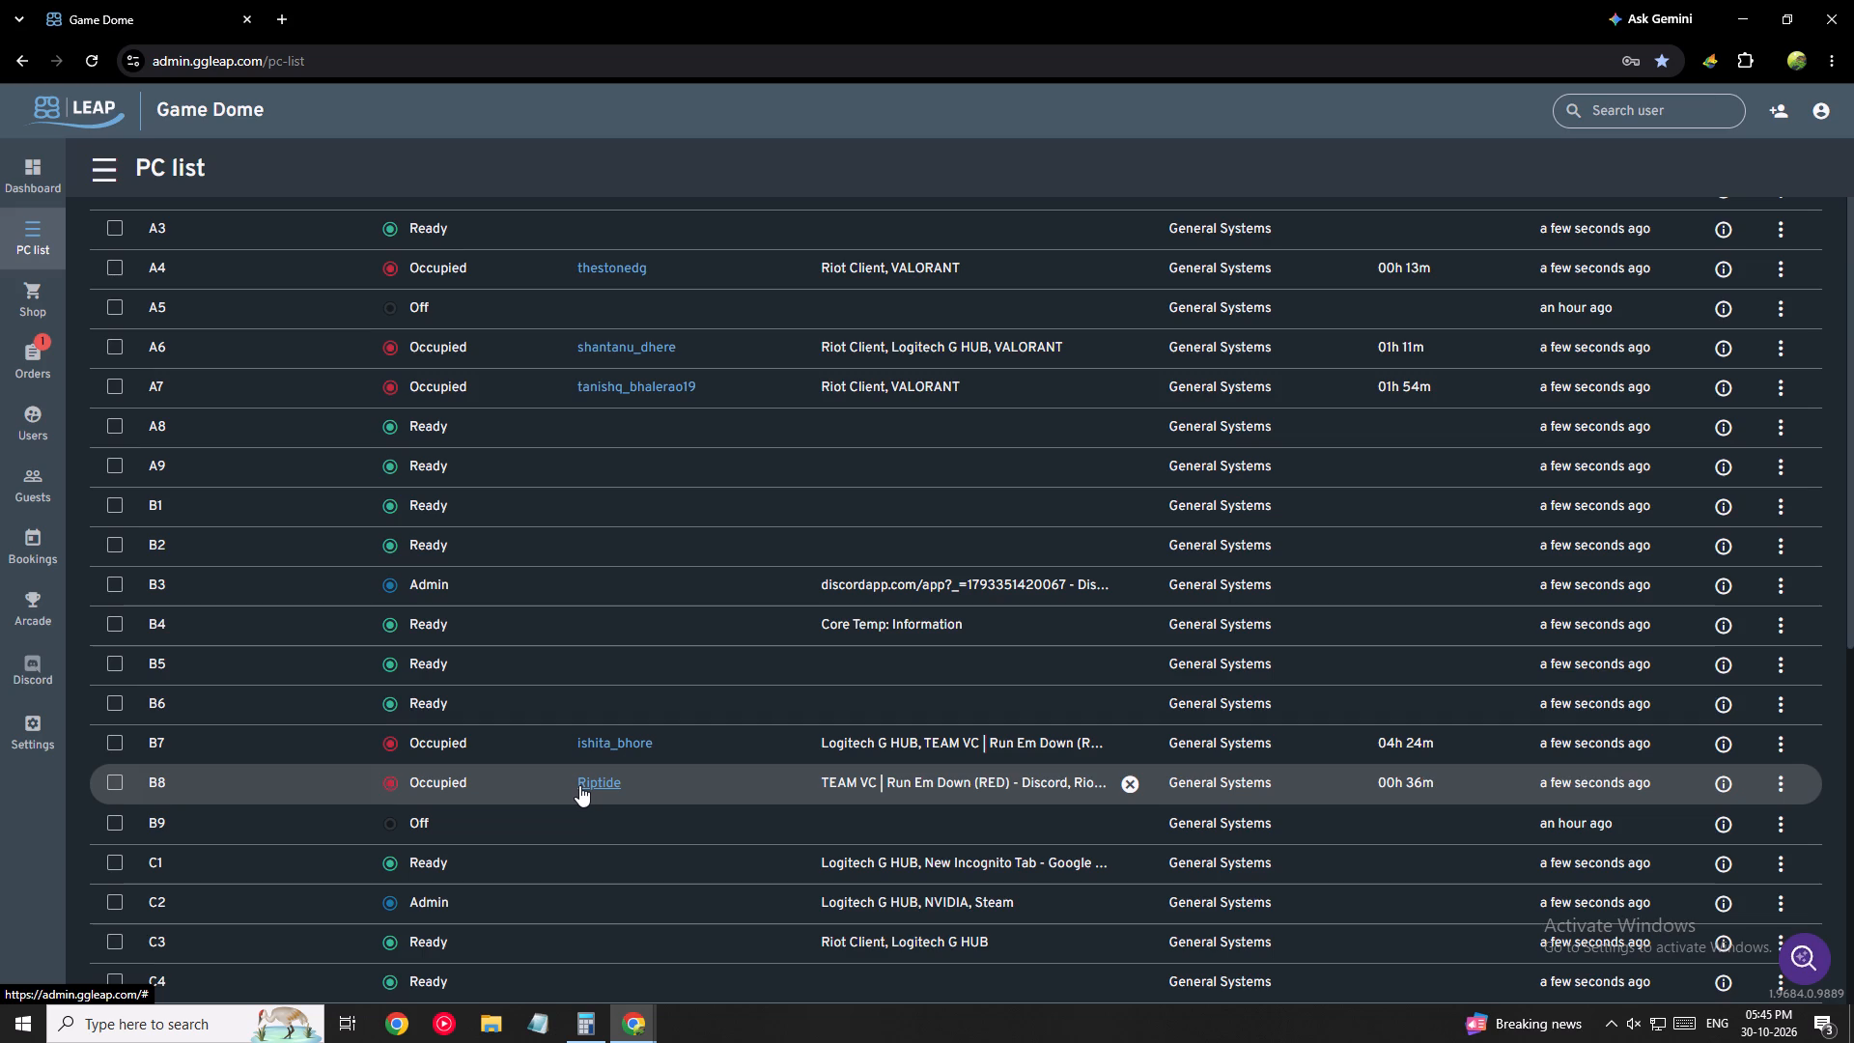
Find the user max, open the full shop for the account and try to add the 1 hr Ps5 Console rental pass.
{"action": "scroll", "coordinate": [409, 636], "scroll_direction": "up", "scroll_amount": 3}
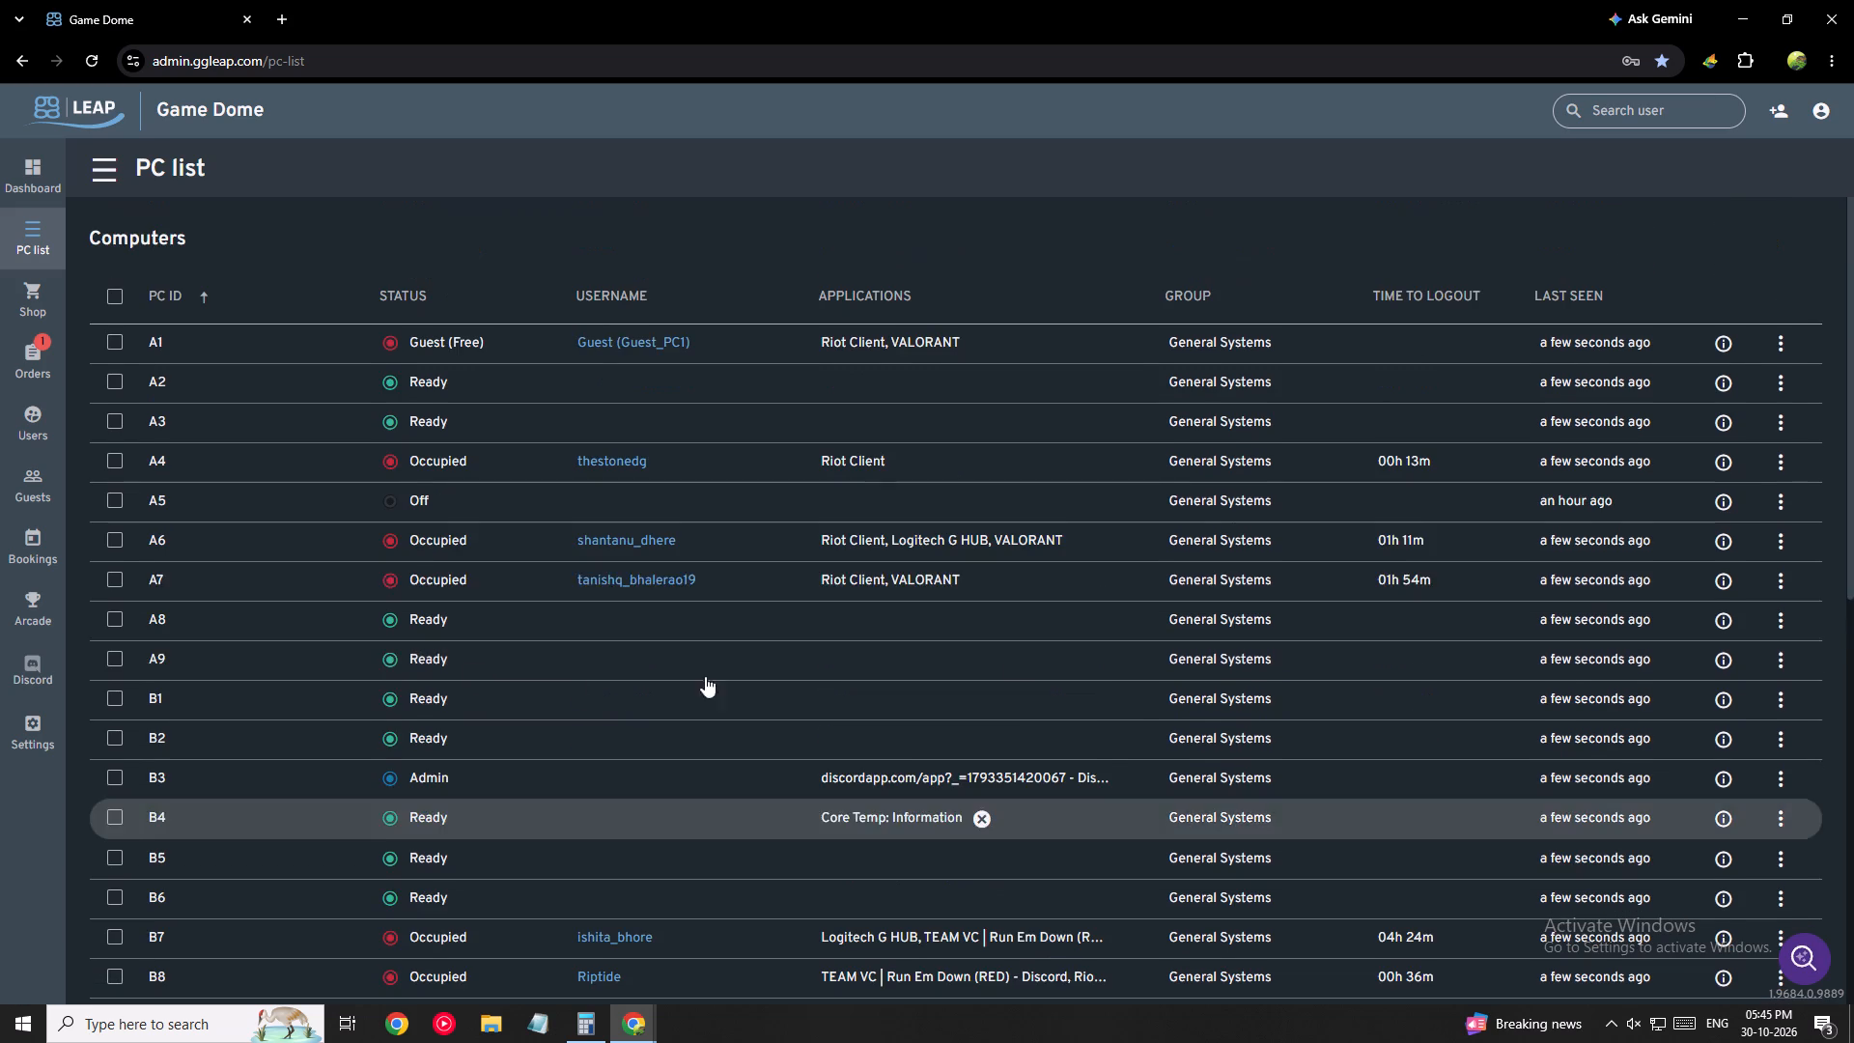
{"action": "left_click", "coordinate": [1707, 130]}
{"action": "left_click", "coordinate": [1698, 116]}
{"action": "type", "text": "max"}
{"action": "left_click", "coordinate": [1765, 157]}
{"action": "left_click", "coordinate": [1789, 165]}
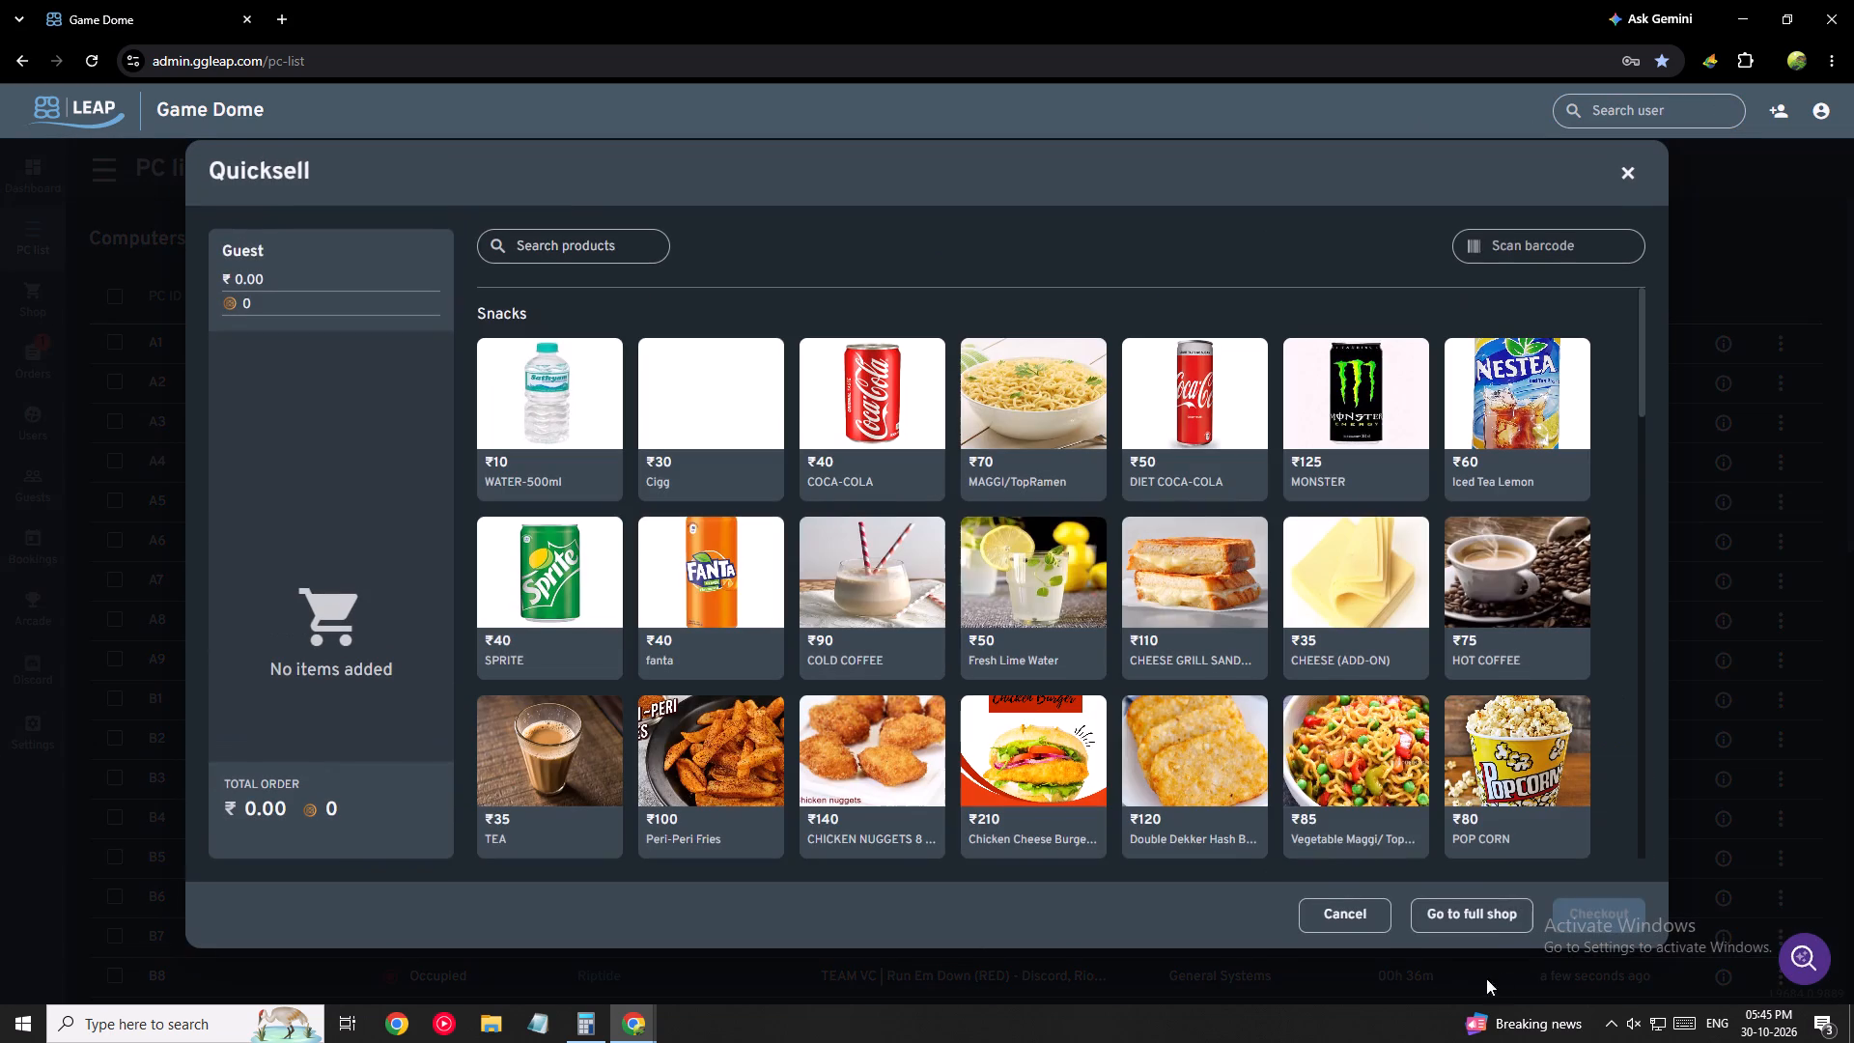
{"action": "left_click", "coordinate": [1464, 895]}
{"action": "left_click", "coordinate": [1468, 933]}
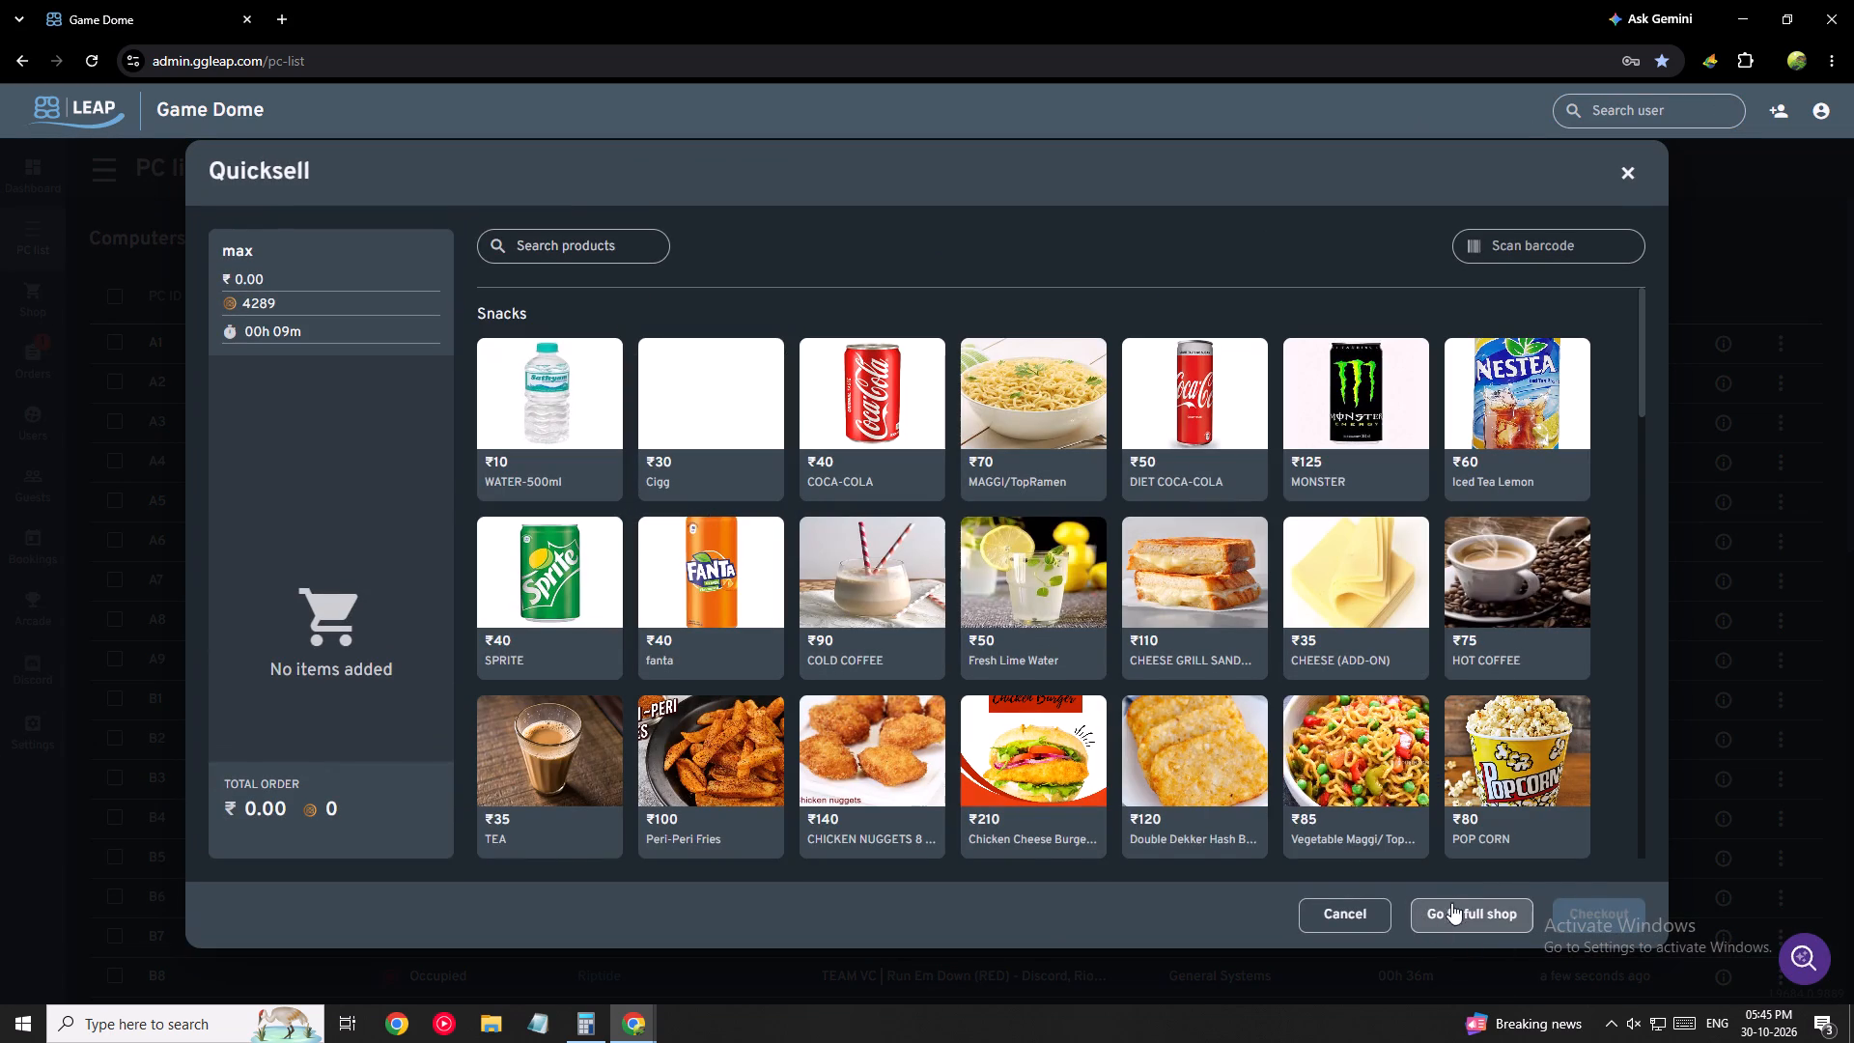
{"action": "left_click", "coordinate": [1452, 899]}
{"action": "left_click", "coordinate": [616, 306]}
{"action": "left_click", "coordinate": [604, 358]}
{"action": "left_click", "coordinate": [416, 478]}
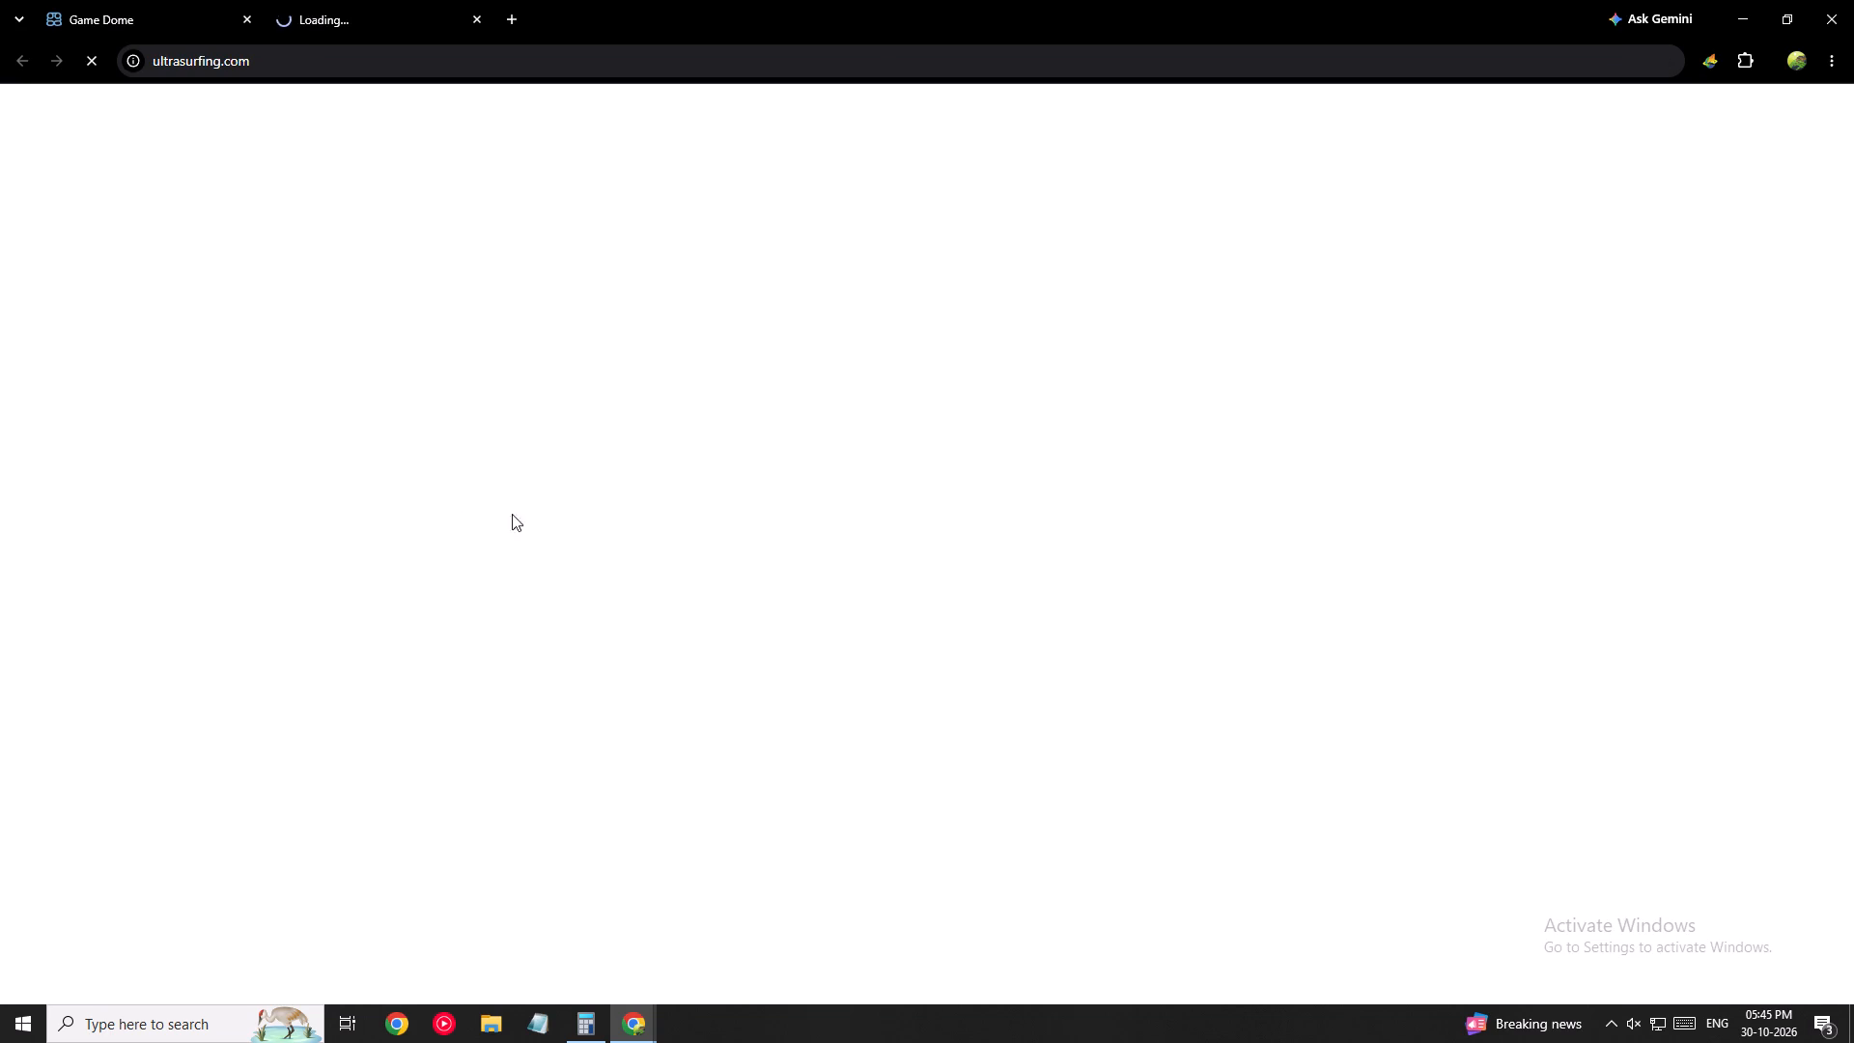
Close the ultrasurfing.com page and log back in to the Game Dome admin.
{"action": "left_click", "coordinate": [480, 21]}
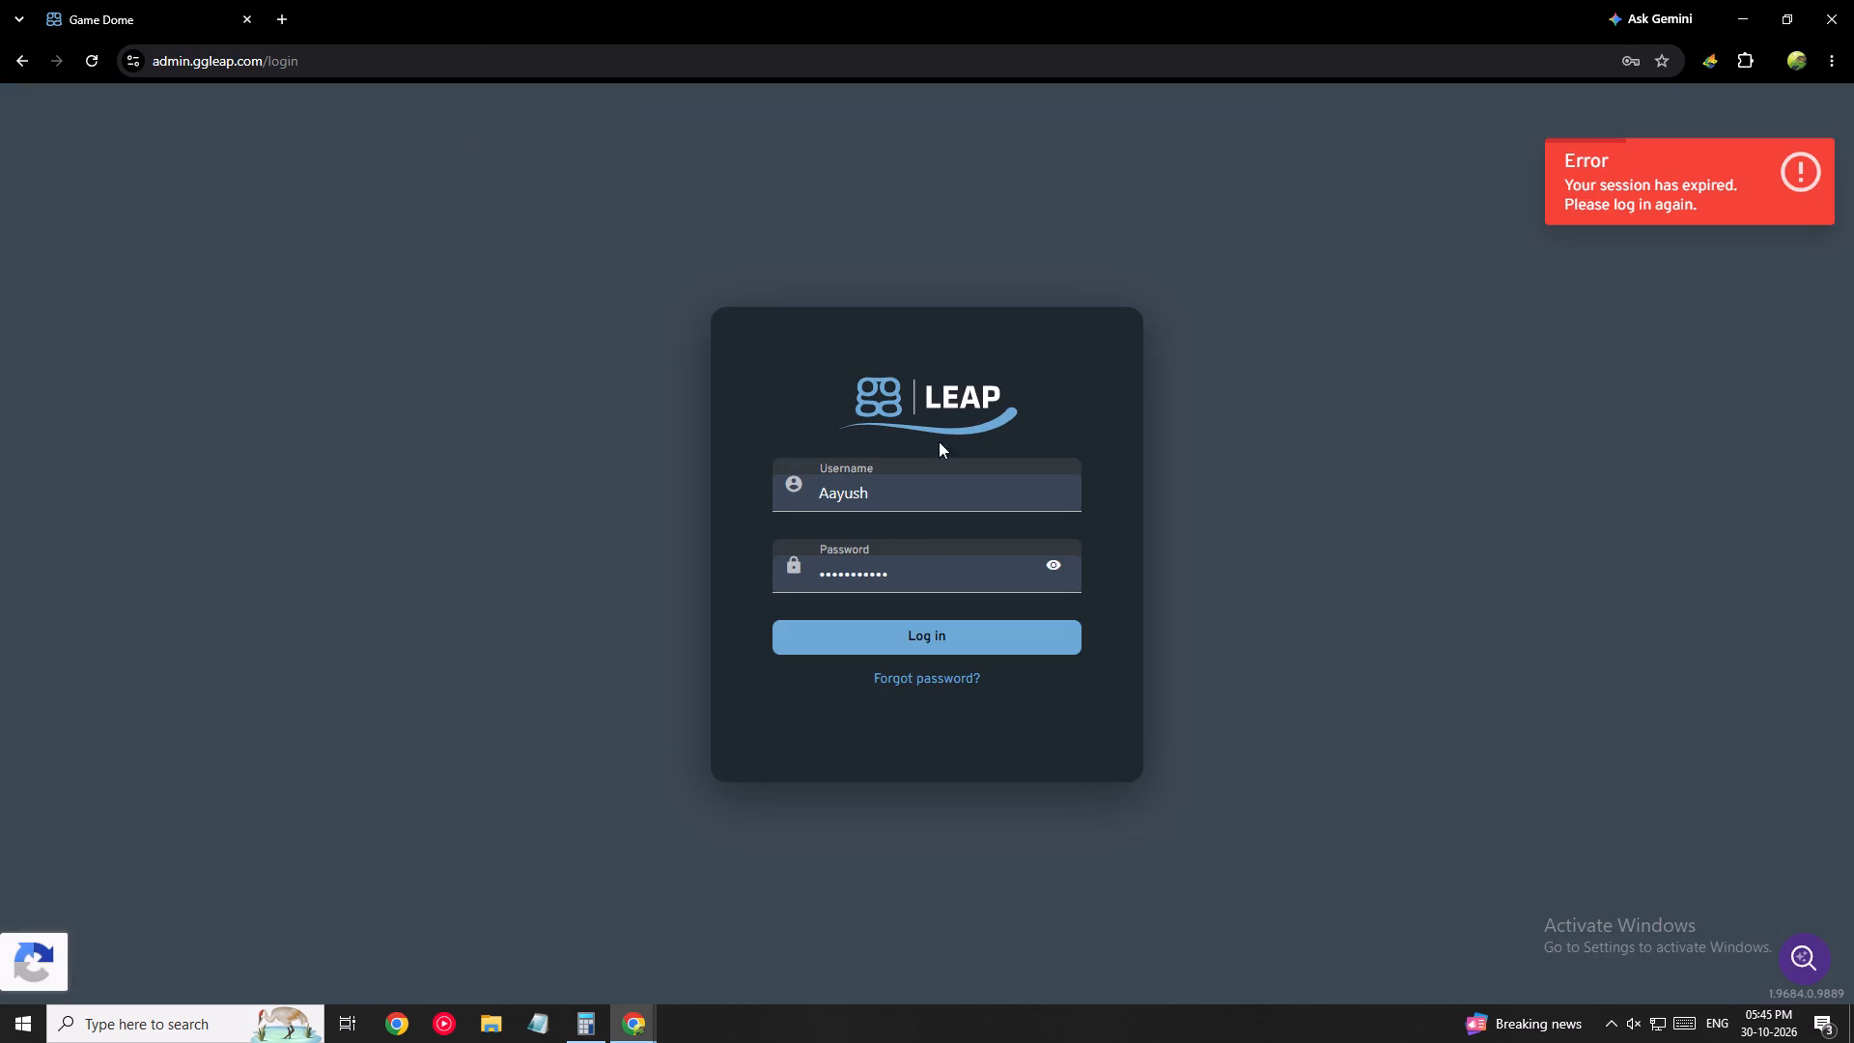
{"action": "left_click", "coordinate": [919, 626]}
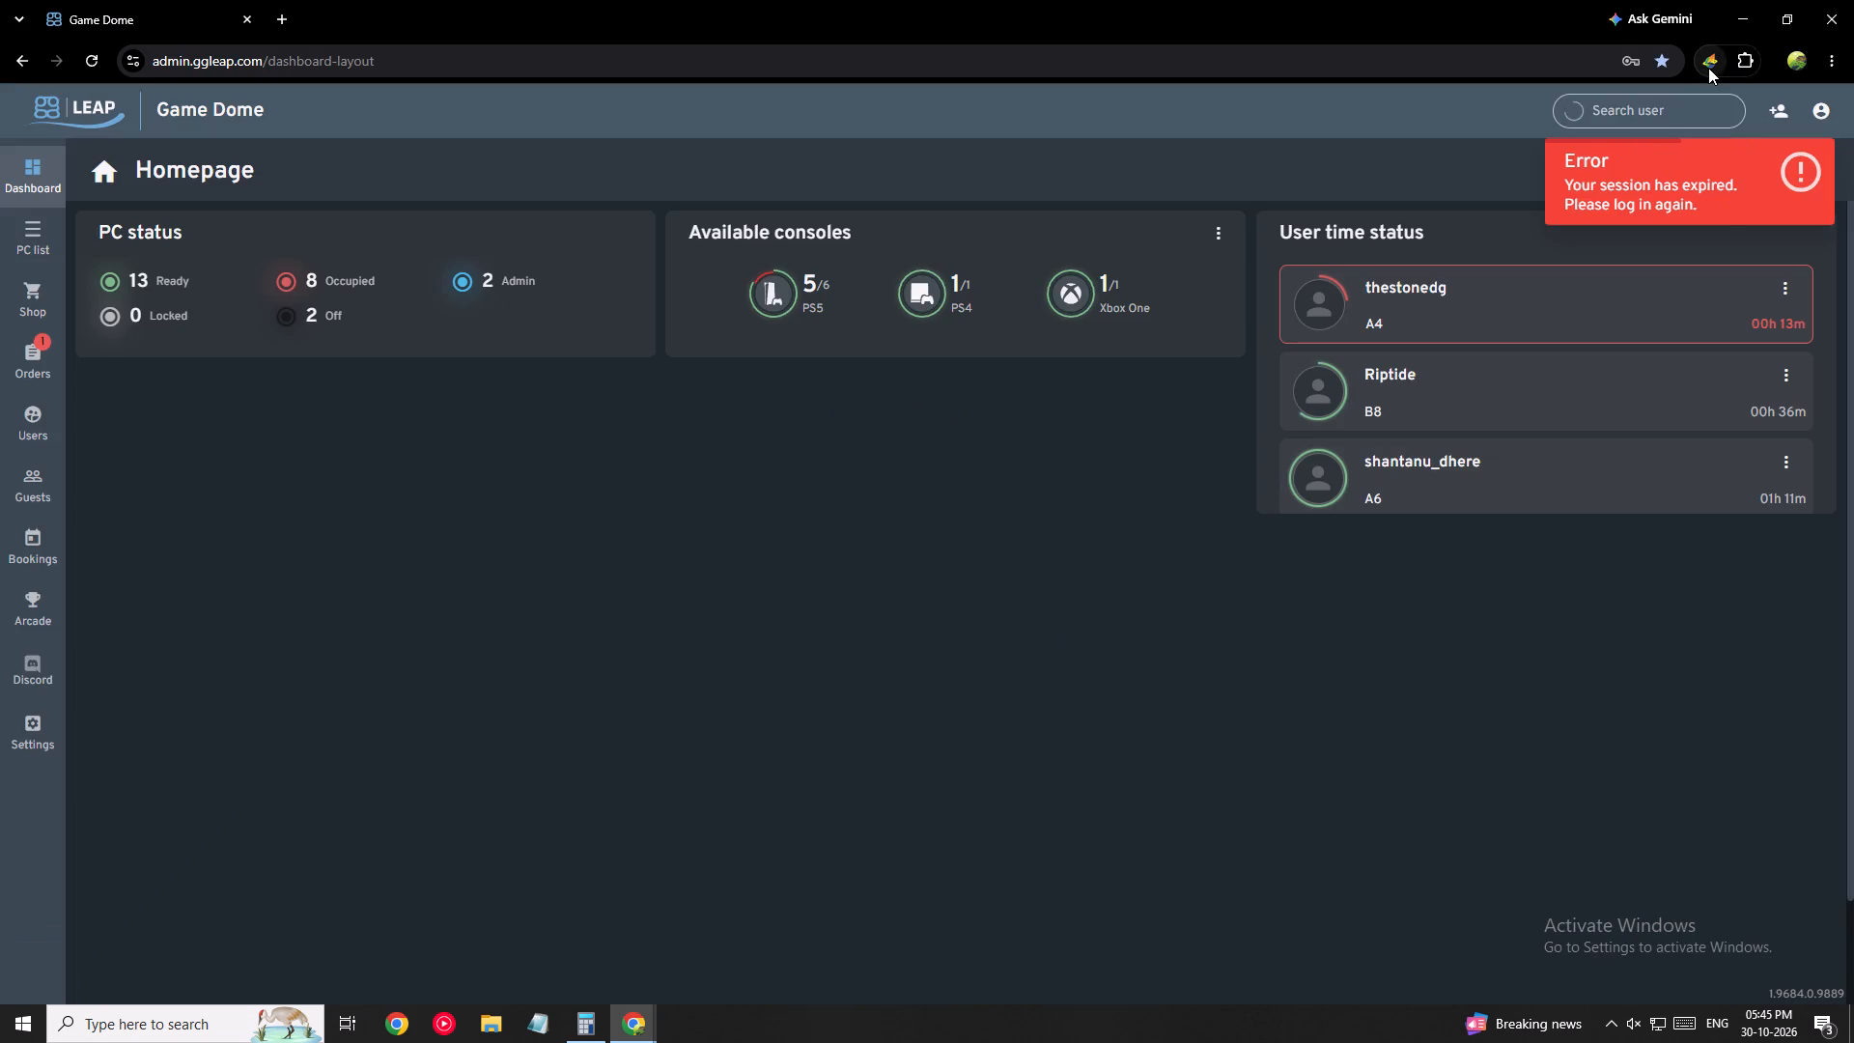
Turn off the UltraSurf VPN extension, reload the Game Dome admin and log in again.
{"action": "left_click", "coordinate": [1708, 68]}
{"action": "left_click", "coordinate": [1676, 185]}
{"action": "left_click", "coordinate": [978, 427]}
{"action": "left_click", "coordinate": [89, 65]}
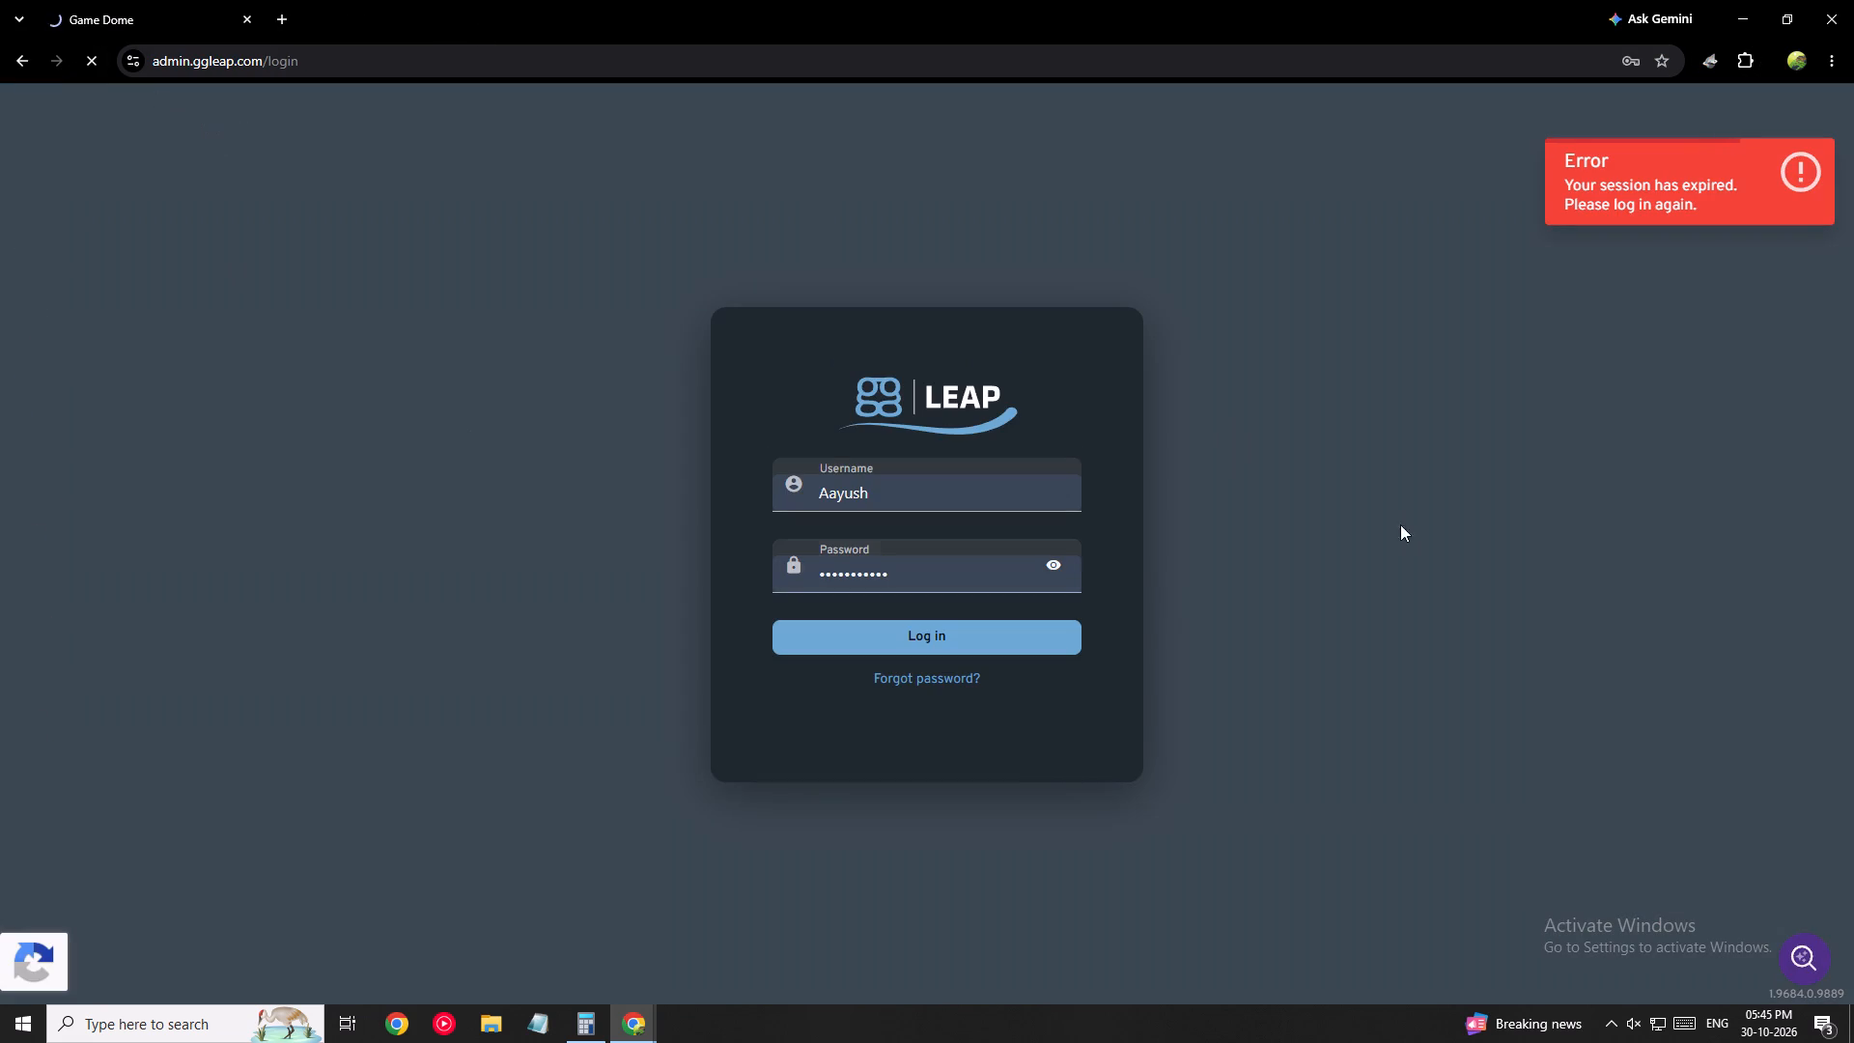
{"action": "left_click", "coordinate": [926, 647]}
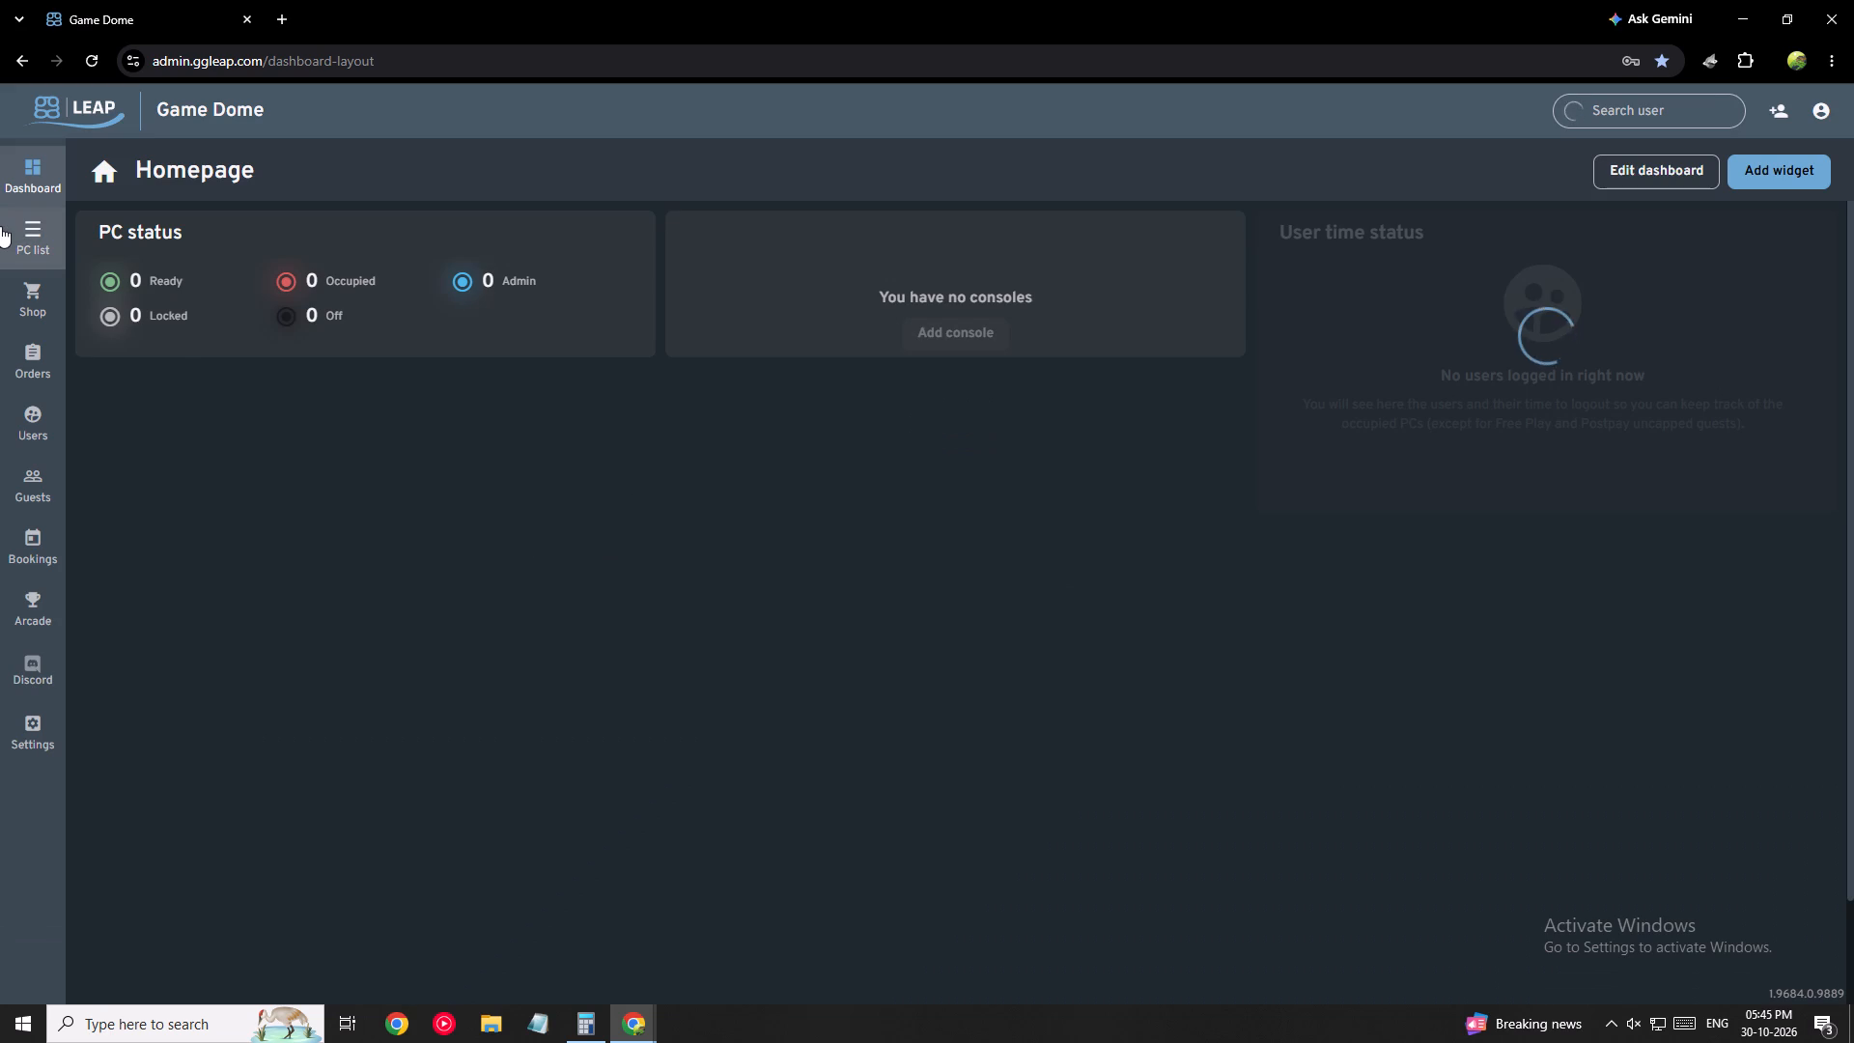
Open the PC list and look over the computers and consoles.
{"action": "left_click", "coordinate": [0, 225]}
{"action": "scroll", "coordinate": [589, 346], "scroll_direction": "down", "scroll_amount": 7}
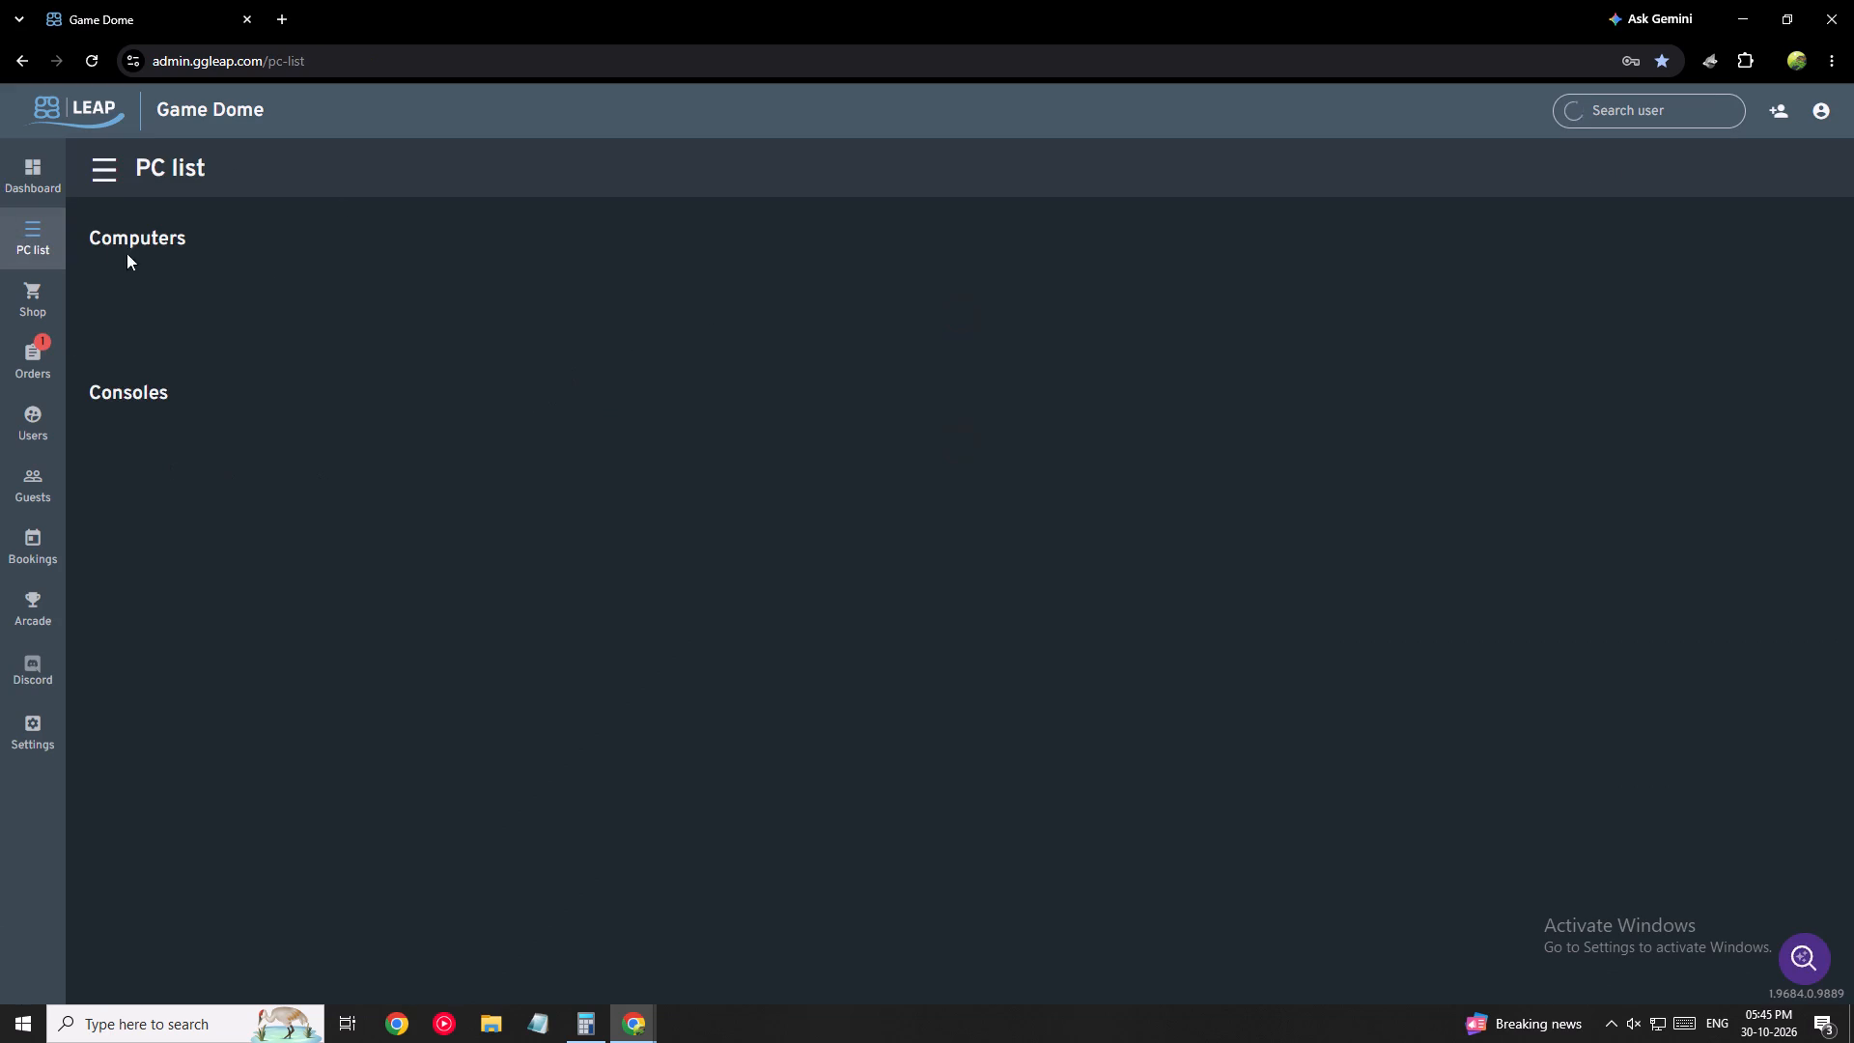
{"action": "left_click", "coordinate": [0, 210]}
{"action": "left_click", "coordinate": [27, 179]}
{"action": "left_click", "coordinate": [24, 236]}
{"action": "scroll", "coordinate": [801, 507], "scroll_direction": "down", "scroll_amount": 1}
{"action": "scroll", "coordinate": [780, 534], "scroll_direction": "up", "scroll_amount": 1}
{"action": "scroll", "coordinate": [770, 548], "scroll_direction": "down", "scroll_amount": 10}
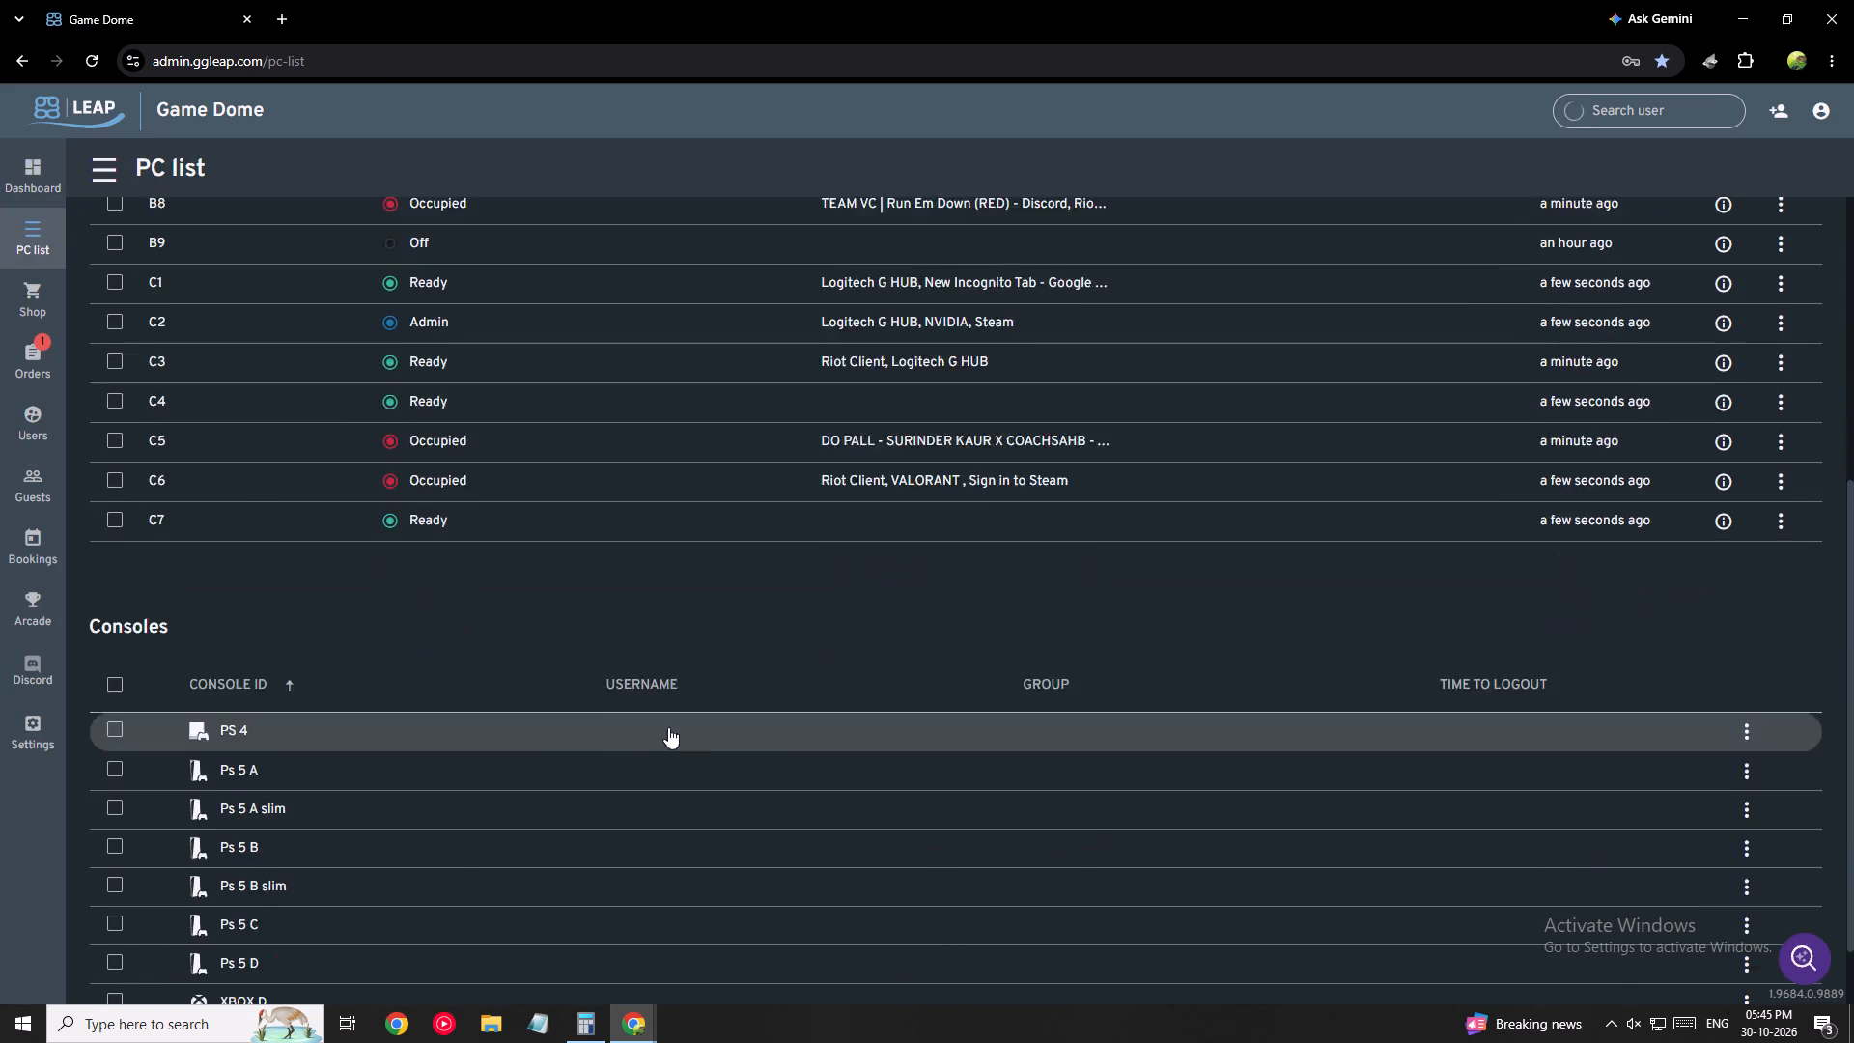
{"action": "scroll", "coordinate": [668, 727], "scroll_direction": "down", "scroll_amount": 2}
Search the users for ma and check the browser's installed extensions.
{"action": "left_click", "coordinate": [1615, 99]}
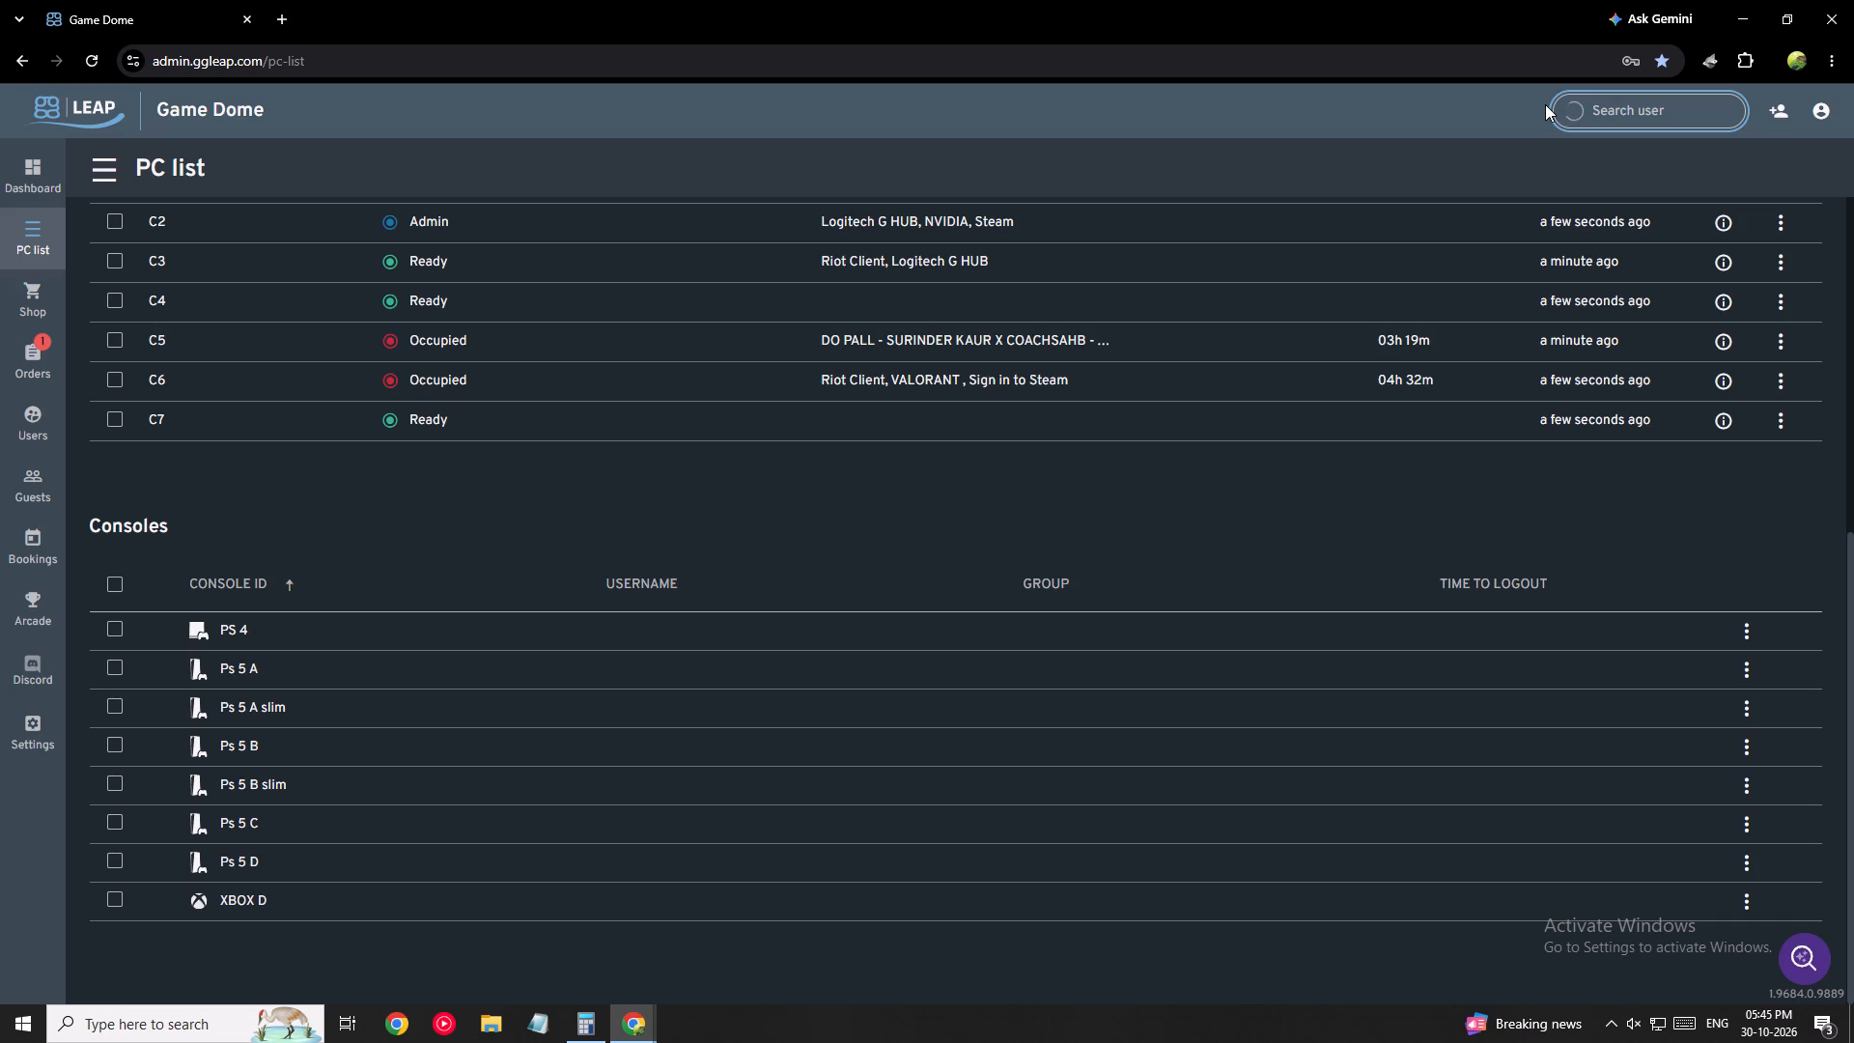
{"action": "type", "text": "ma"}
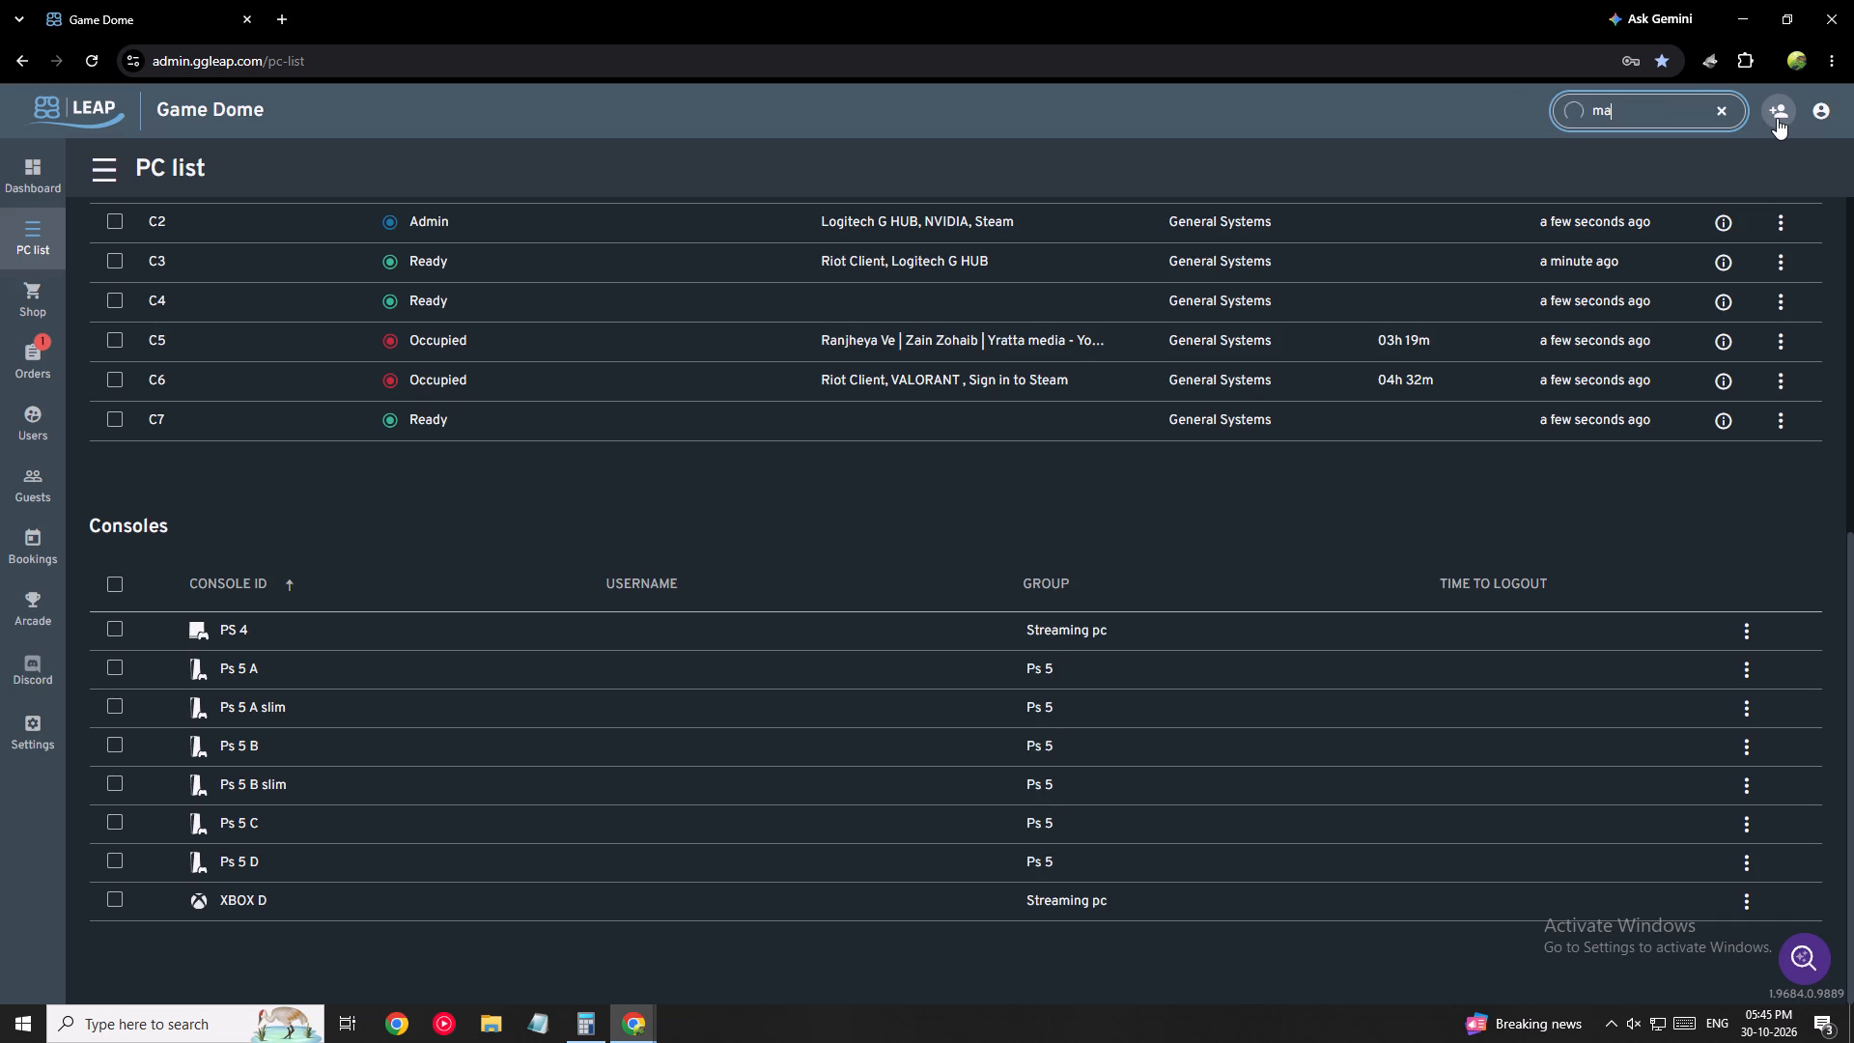
{"action": "left_click", "coordinate": [1737, 66]}
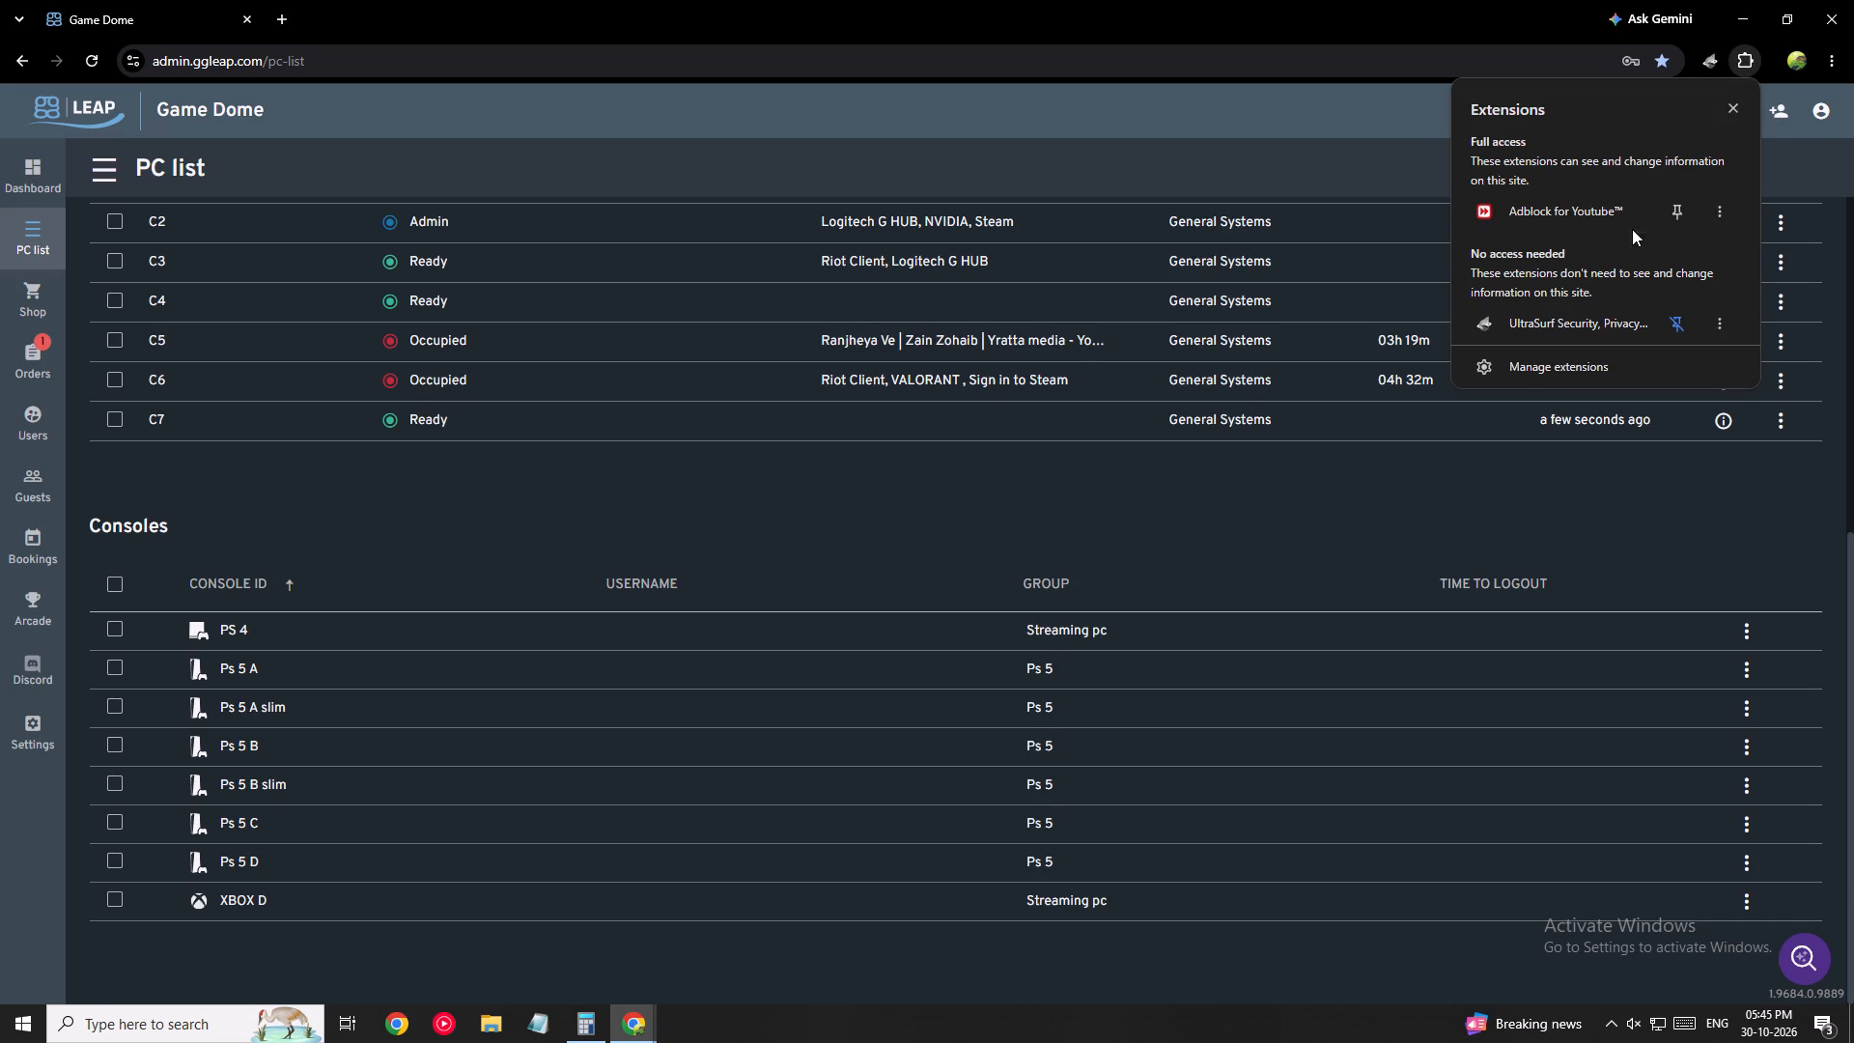
{"action": "left_click", "coordinate": [1290, 112]}
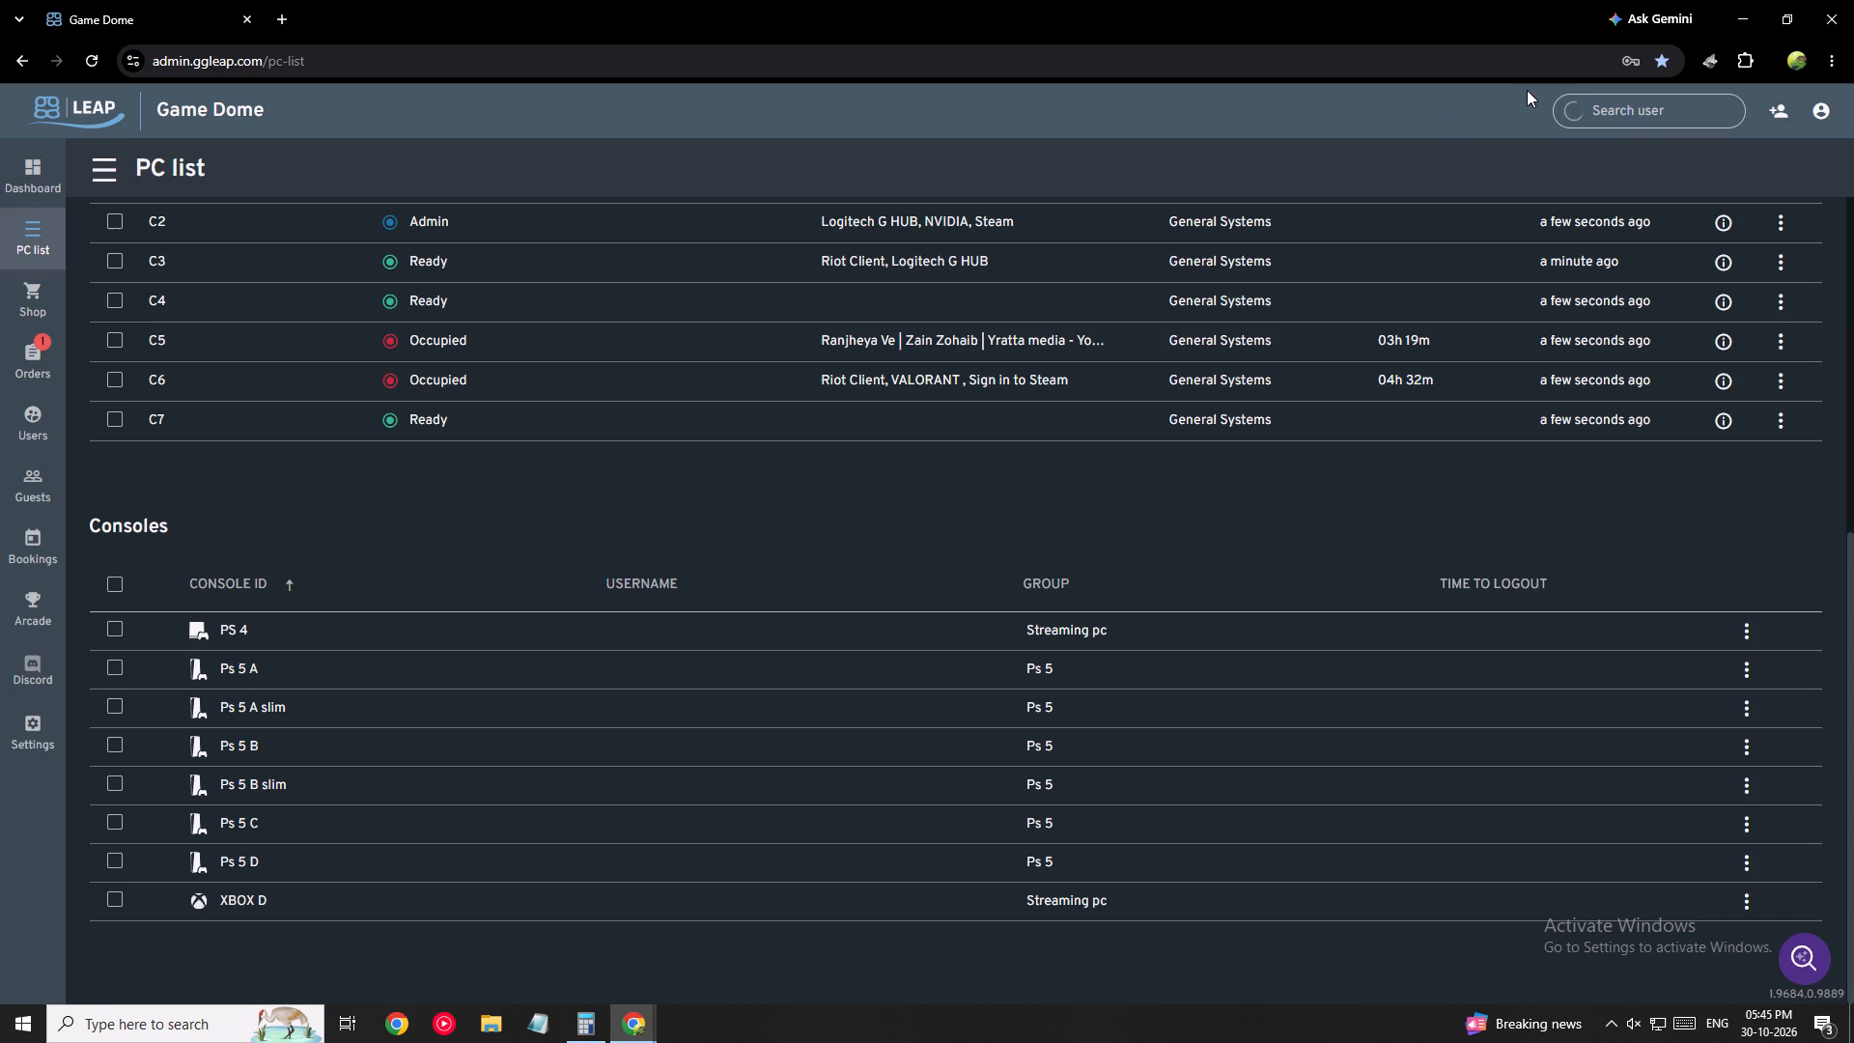
{"action": "left_click", "coordinate": [1719, 60]}
{"action": "left_click", "coordinate": [852, 99]}
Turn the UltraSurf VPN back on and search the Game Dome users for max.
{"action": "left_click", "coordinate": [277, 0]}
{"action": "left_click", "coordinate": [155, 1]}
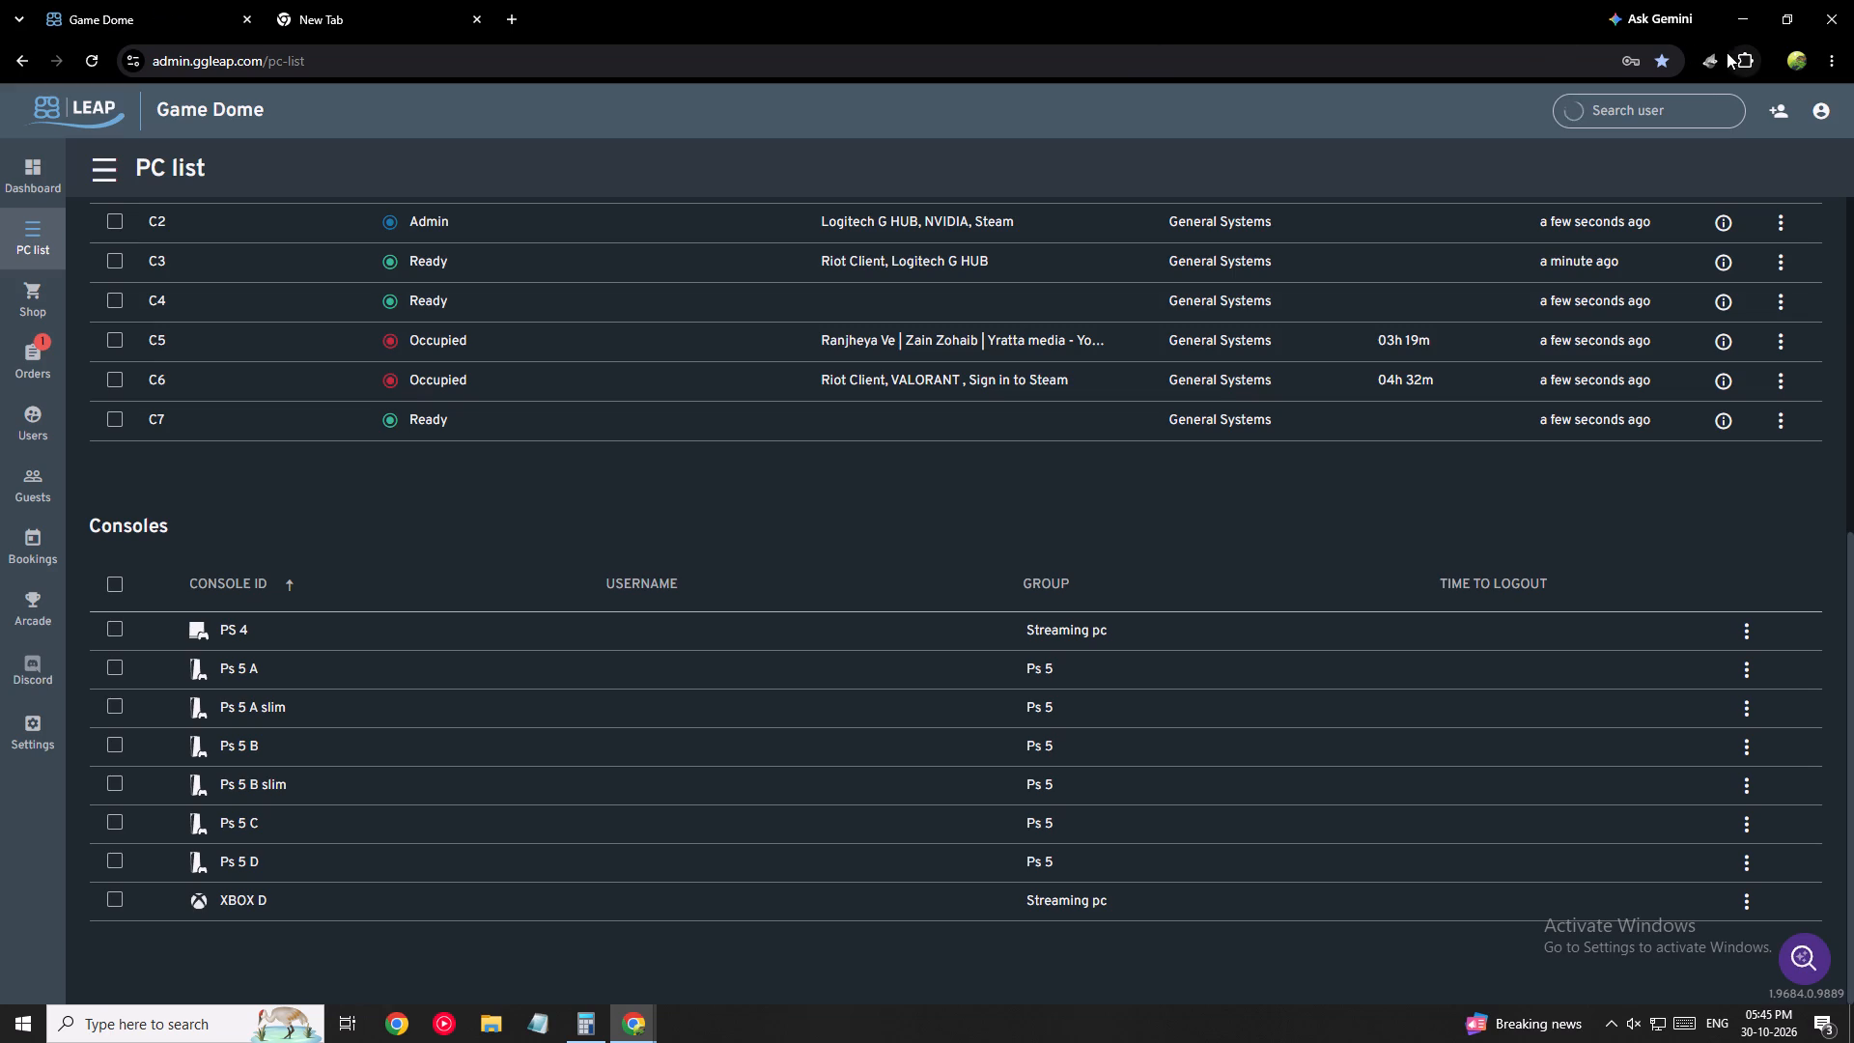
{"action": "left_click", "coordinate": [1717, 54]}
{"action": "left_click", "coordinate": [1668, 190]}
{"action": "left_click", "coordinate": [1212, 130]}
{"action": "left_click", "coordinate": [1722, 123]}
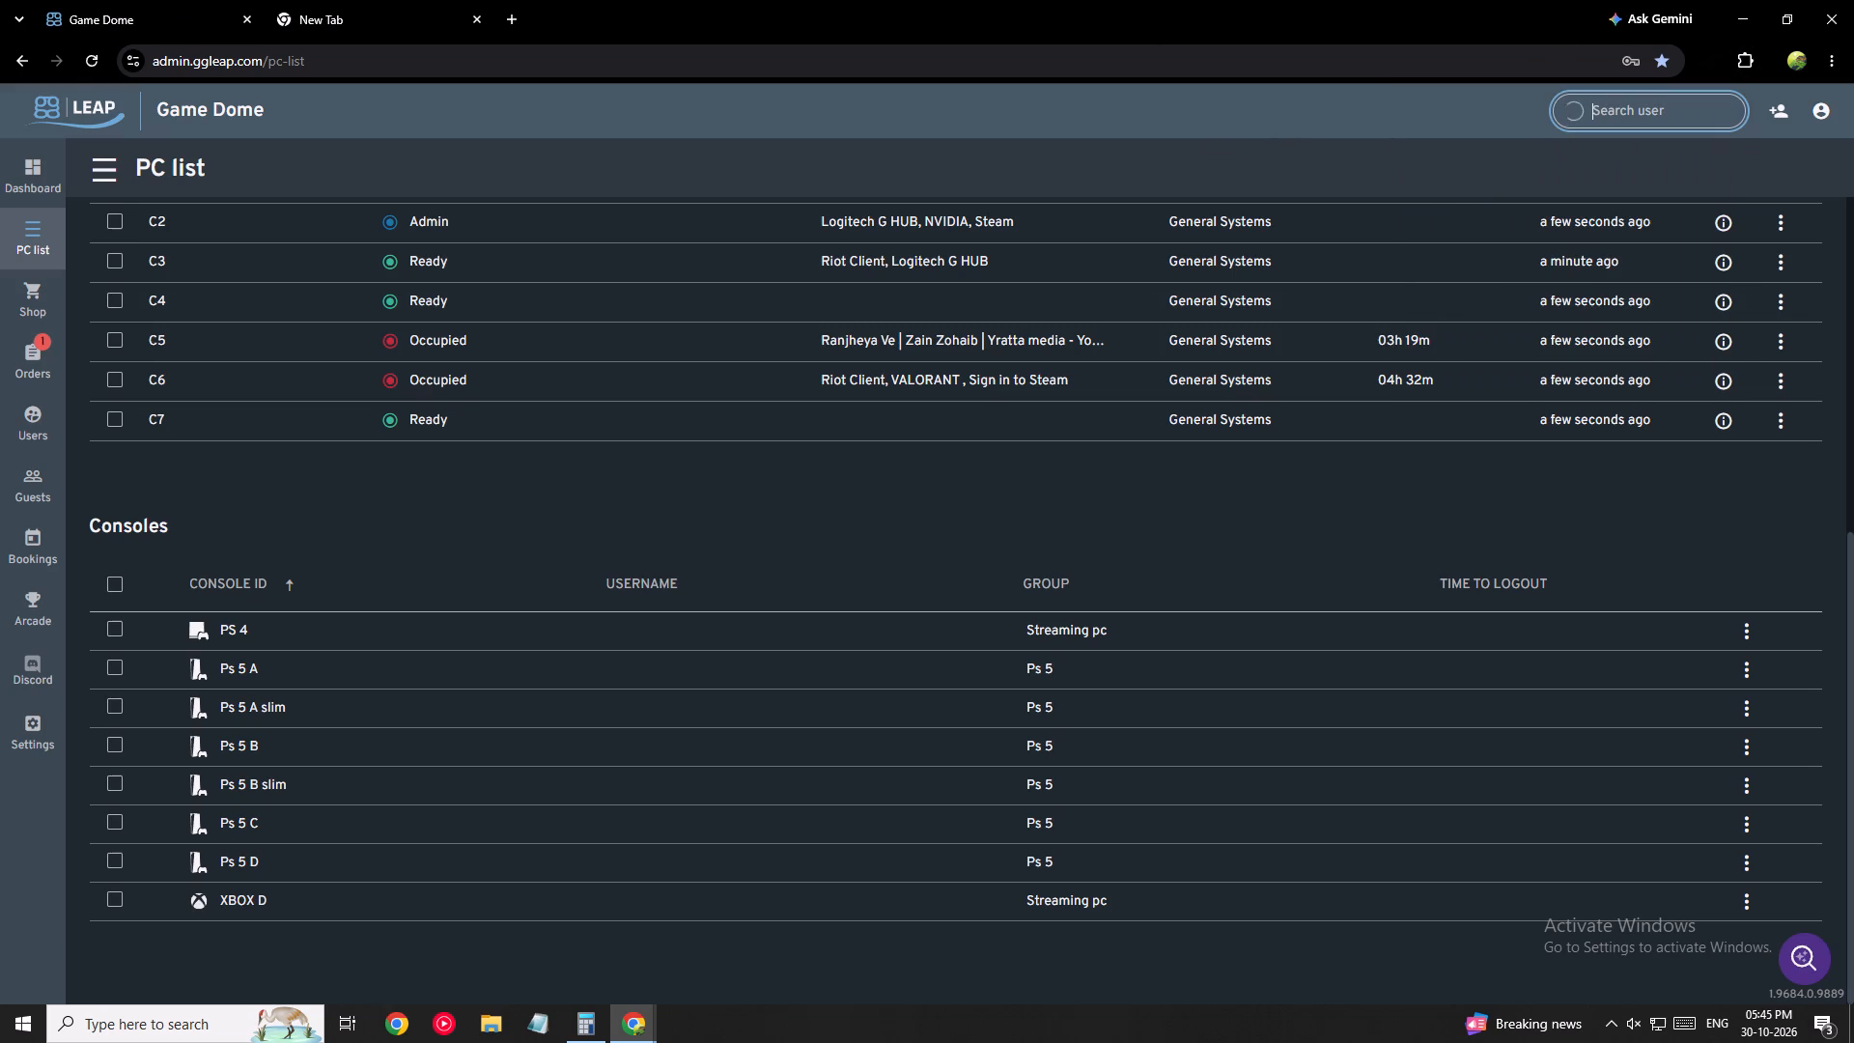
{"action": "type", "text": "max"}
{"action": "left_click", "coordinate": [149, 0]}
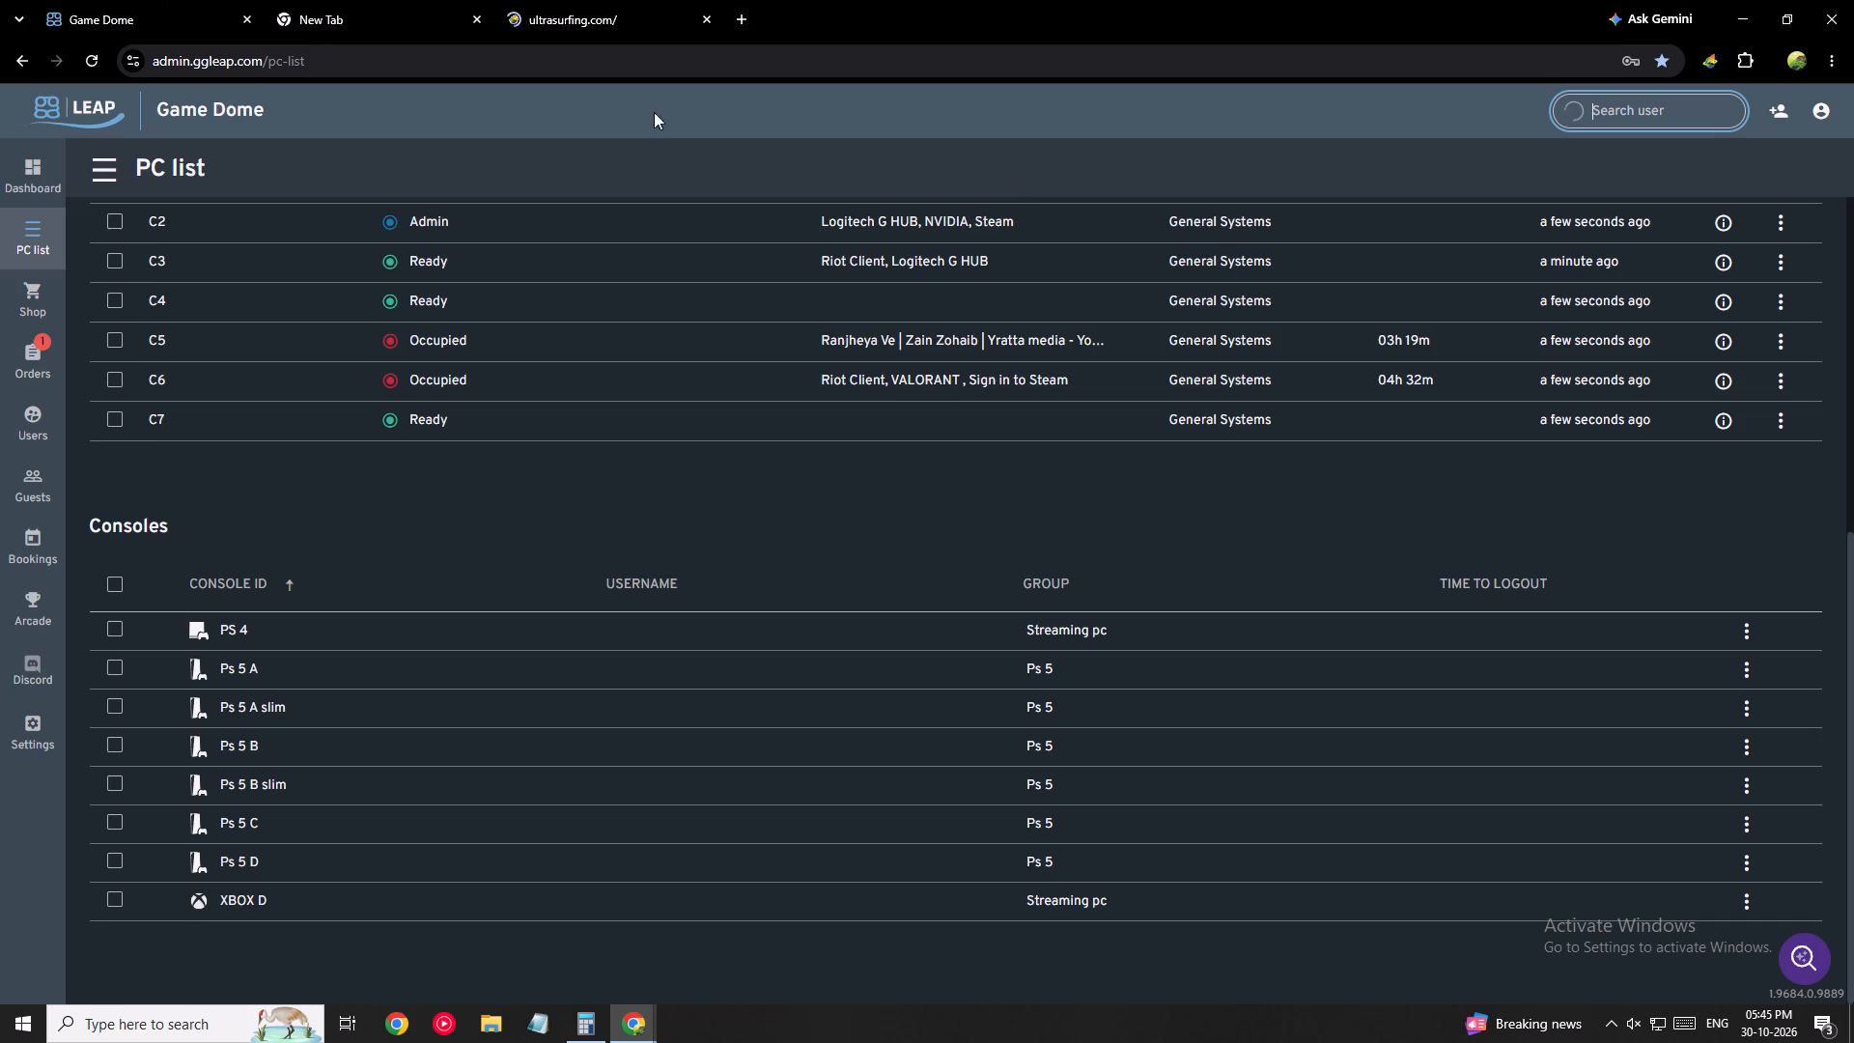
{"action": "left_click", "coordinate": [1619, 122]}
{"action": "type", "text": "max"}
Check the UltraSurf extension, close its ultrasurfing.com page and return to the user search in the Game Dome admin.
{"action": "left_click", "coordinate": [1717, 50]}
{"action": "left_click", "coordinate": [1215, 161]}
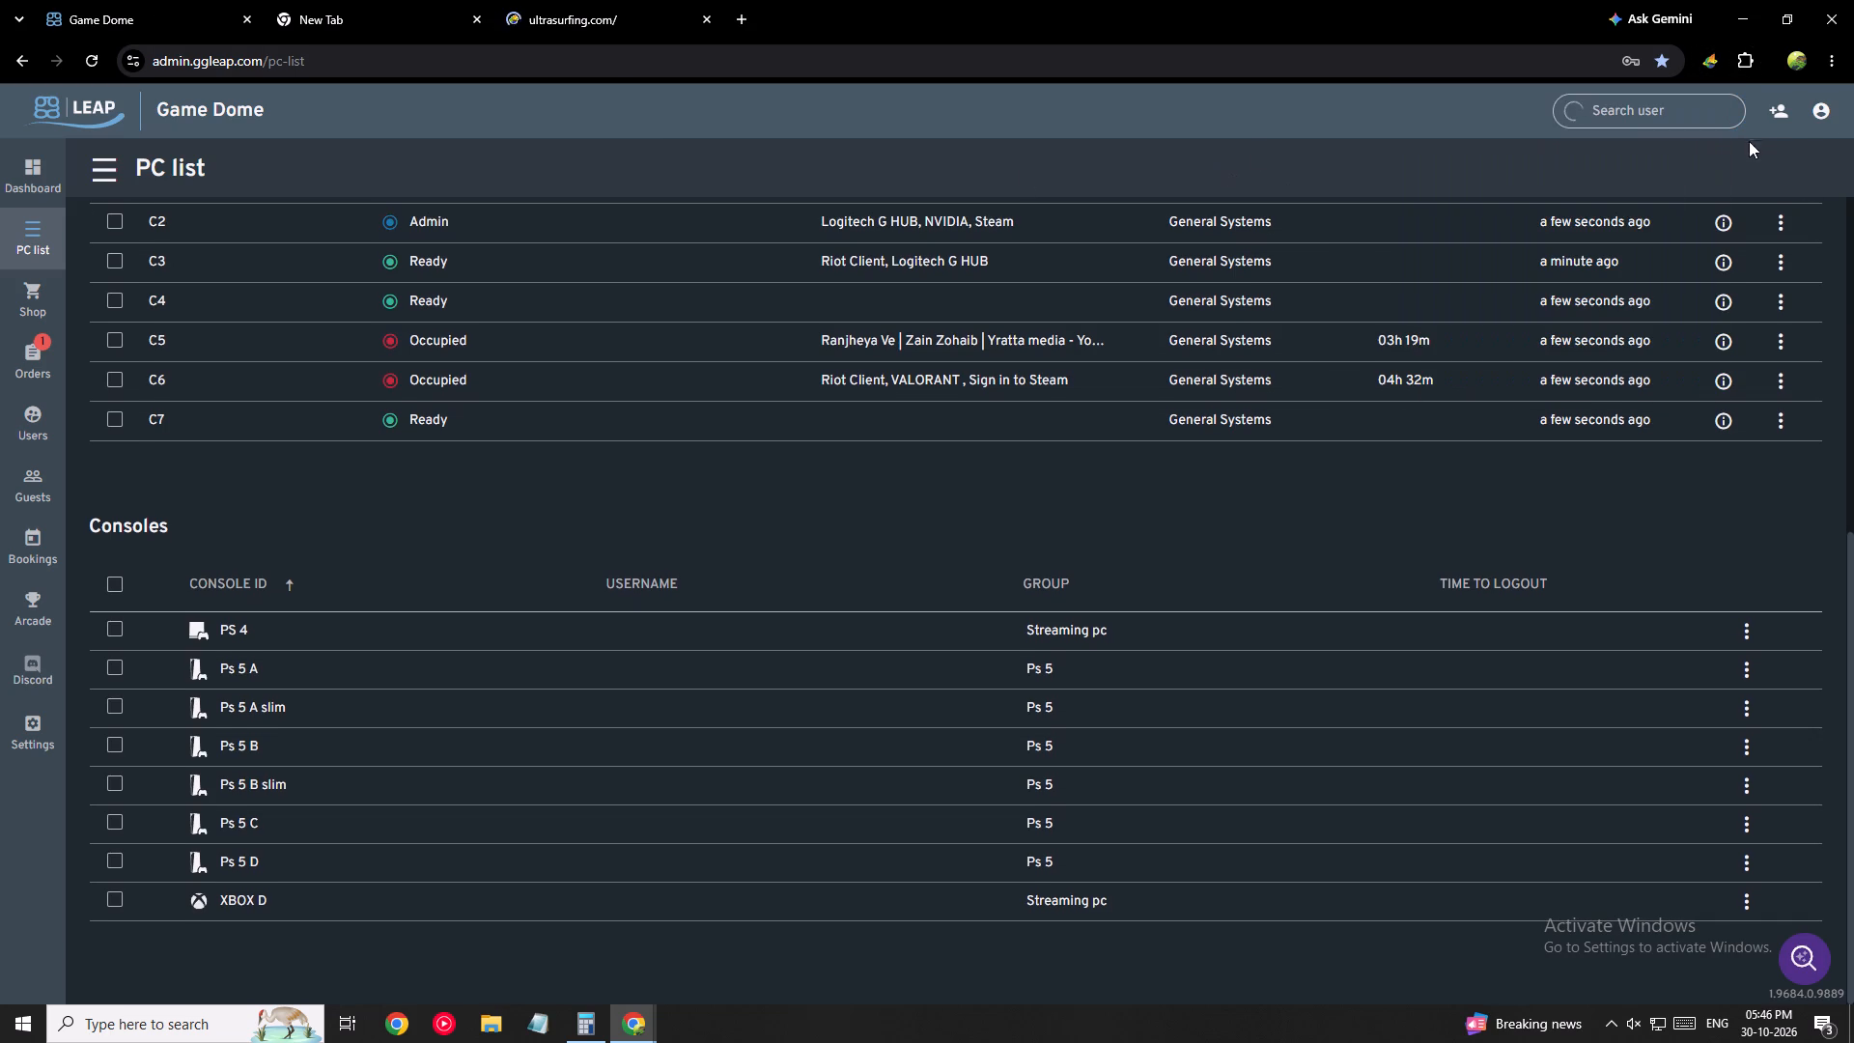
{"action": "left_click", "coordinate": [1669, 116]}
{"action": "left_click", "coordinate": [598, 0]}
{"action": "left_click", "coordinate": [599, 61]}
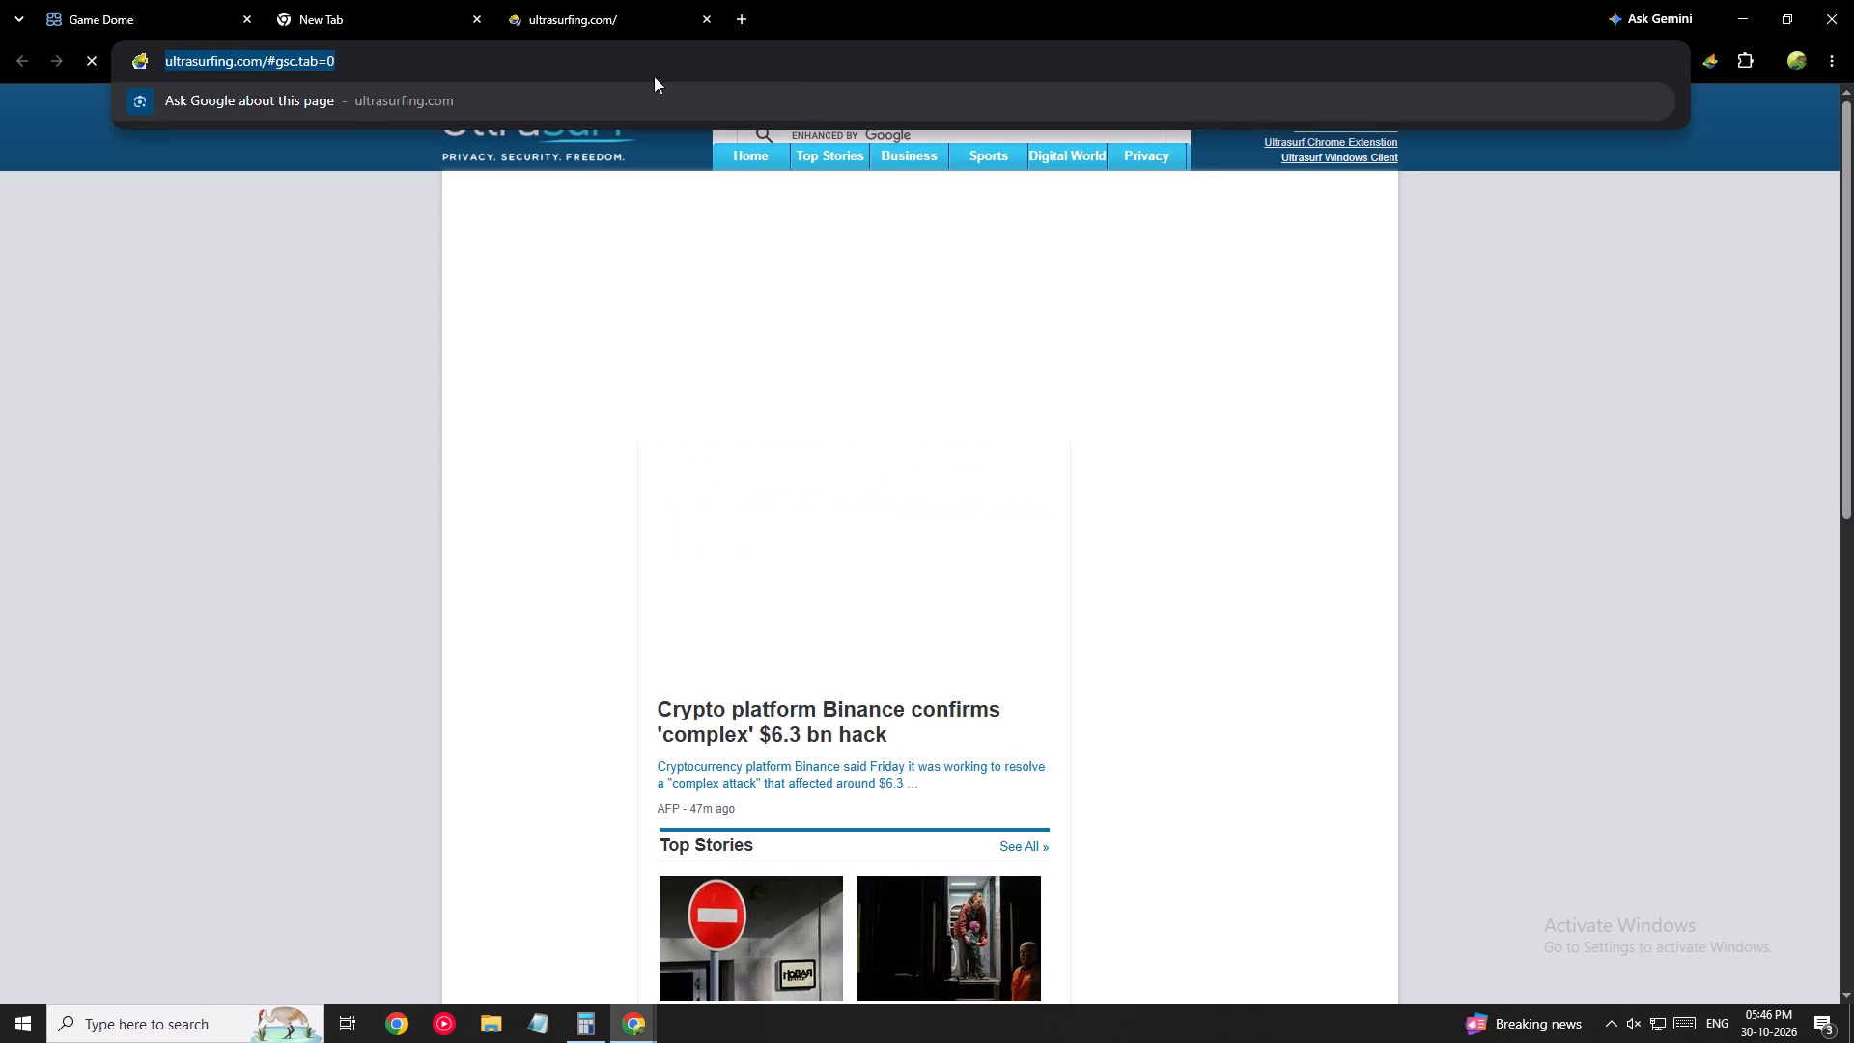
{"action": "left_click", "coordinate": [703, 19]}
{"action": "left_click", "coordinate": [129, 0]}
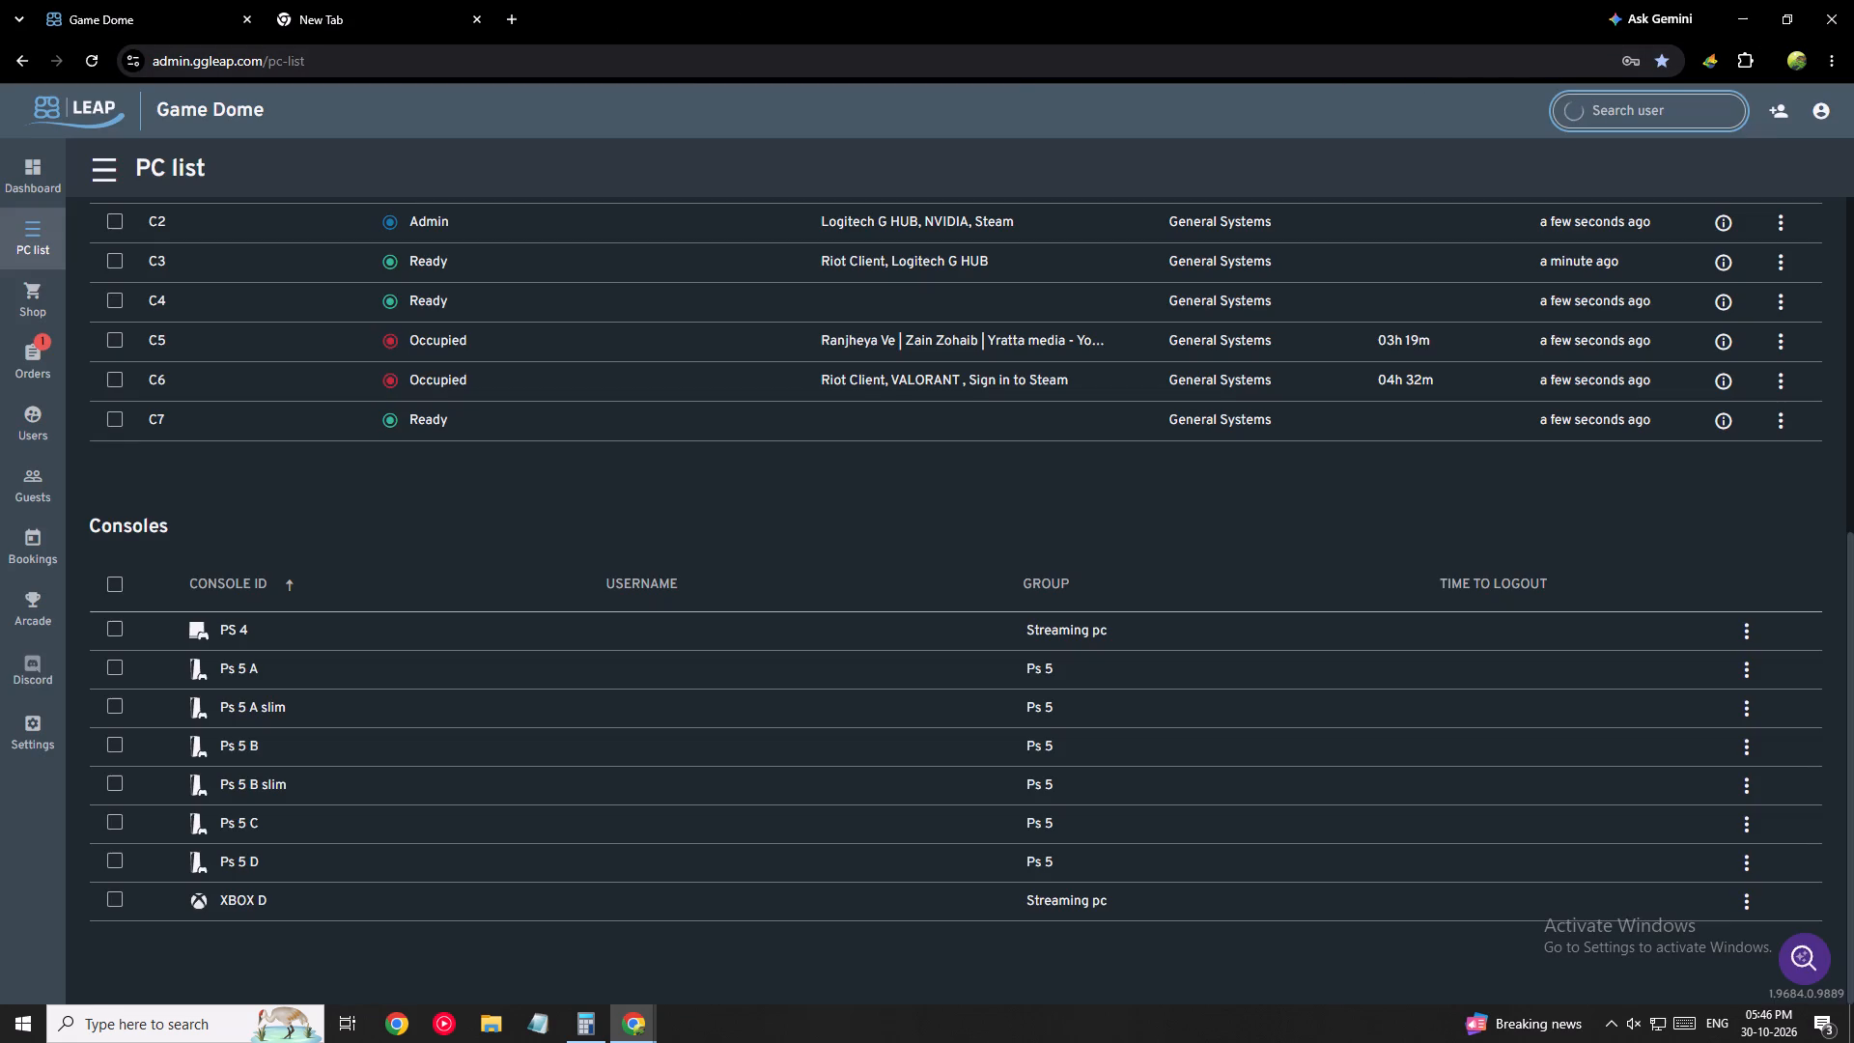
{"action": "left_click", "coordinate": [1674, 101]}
Open the Chrome Web Store from the browser's extension management page and turn off the UltraSurf VPN.
{"action": "left_click", "coordinate": [1765, 60]}
{"action": "left_click", "coordinate": [1750, 60]}
{"action": "left_click", "coordinate": [1593, 361]}
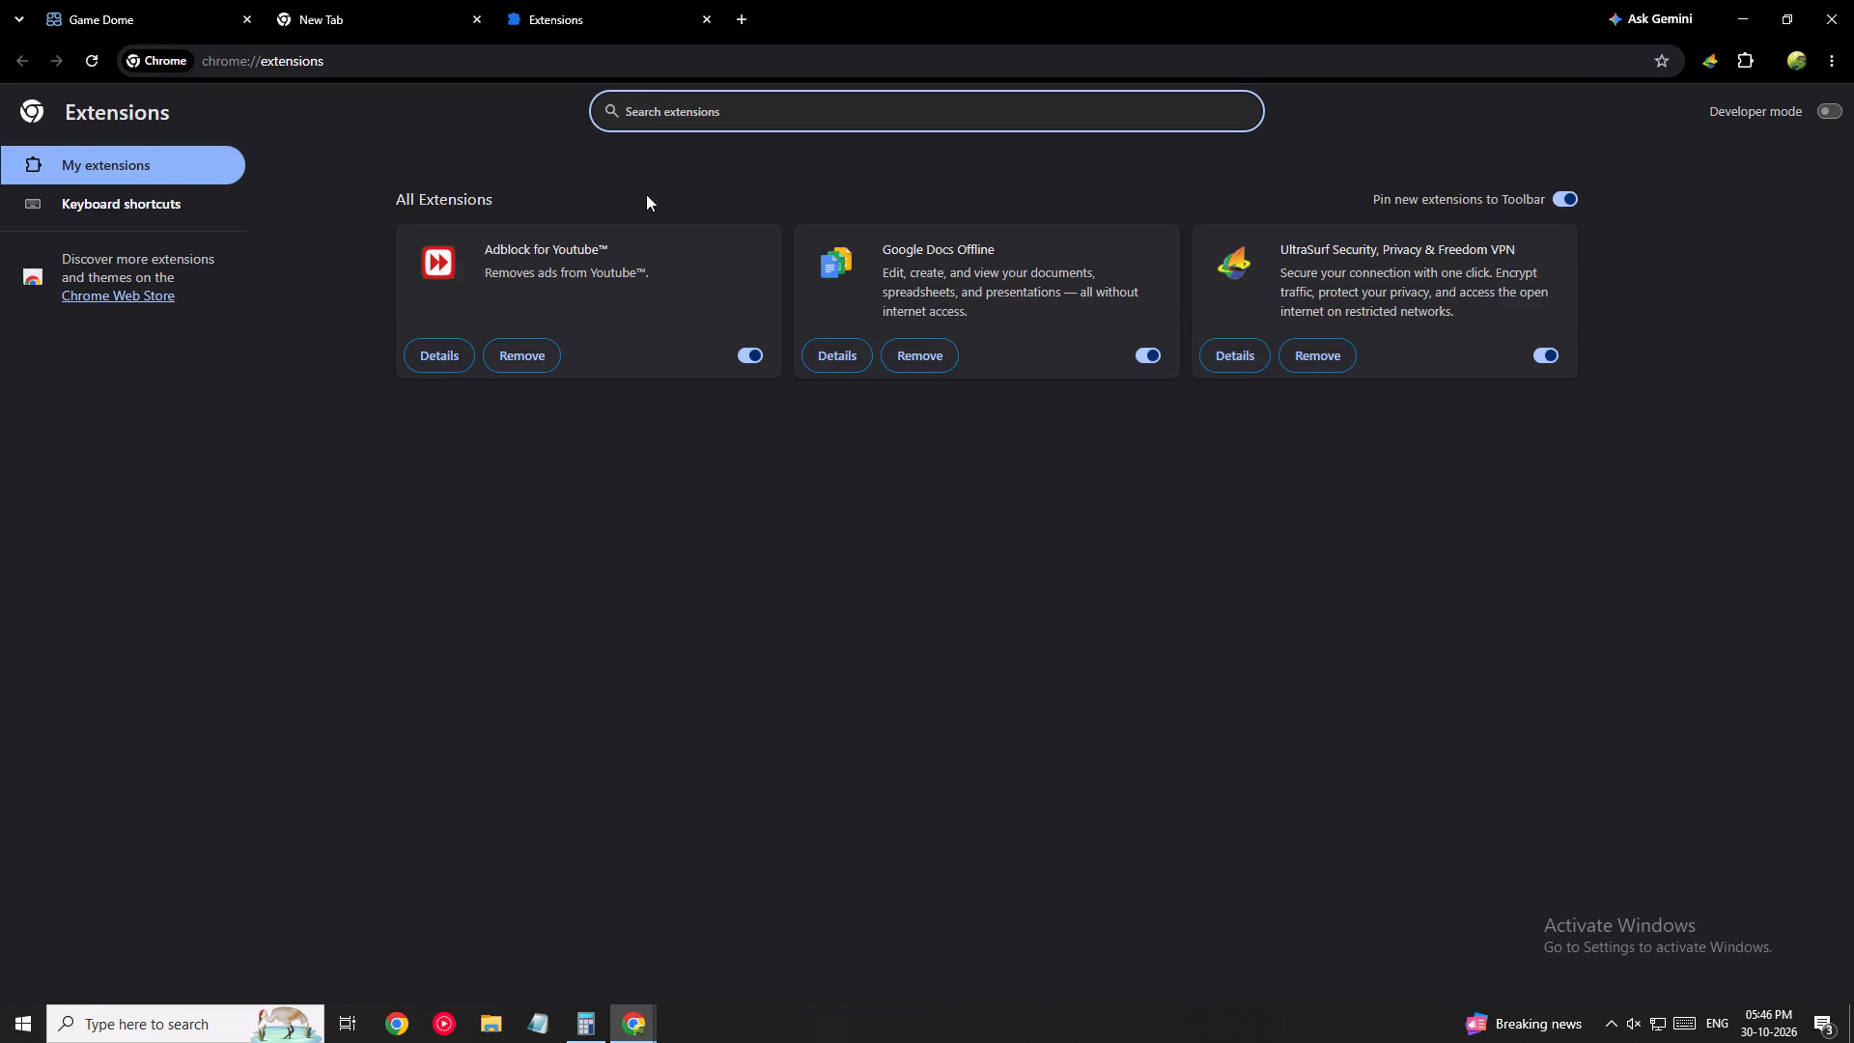
{"action": "left_click", "coordinate": [119, 204]}
{"action": "left_click", "coordinate": [126, 293]}
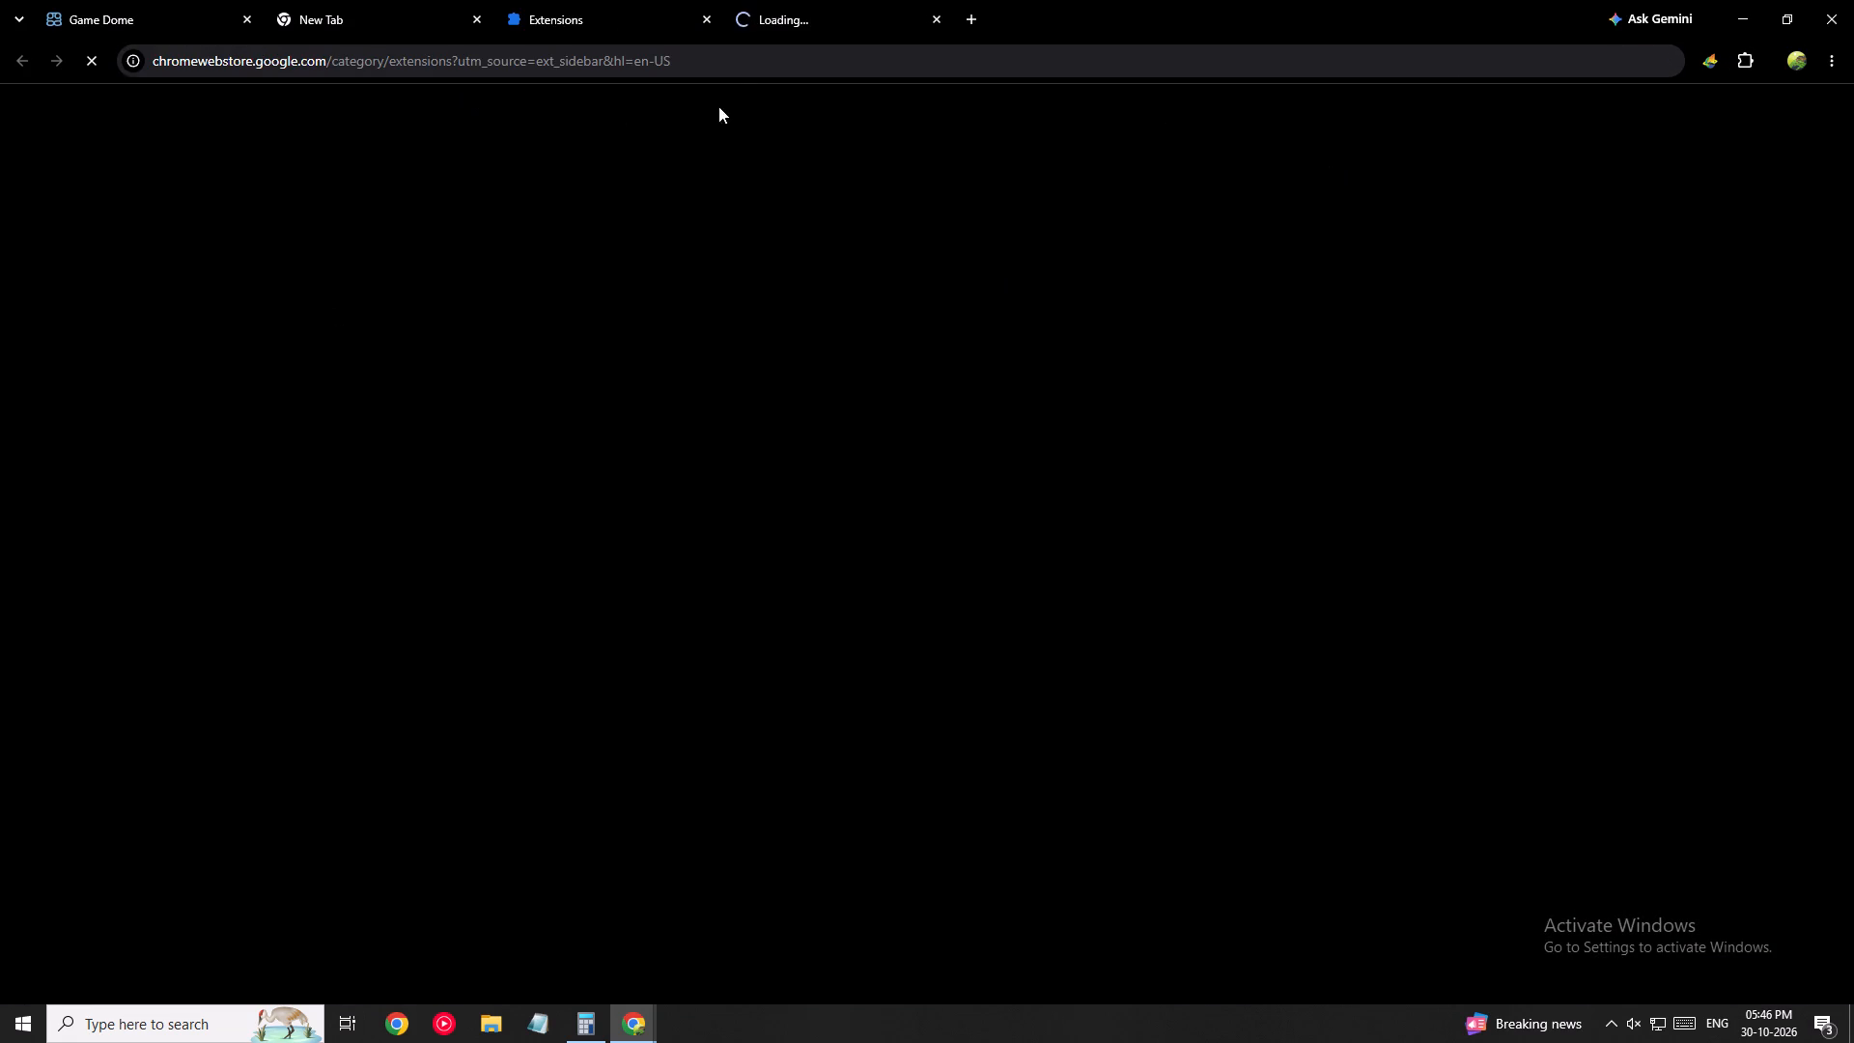
{"action": "left_click", "coordinate": [656, 0]}
{"action": "left_click", "coordinate": [825, 8]}
{"action": "left_click", "coordinate": [1699, 65]}
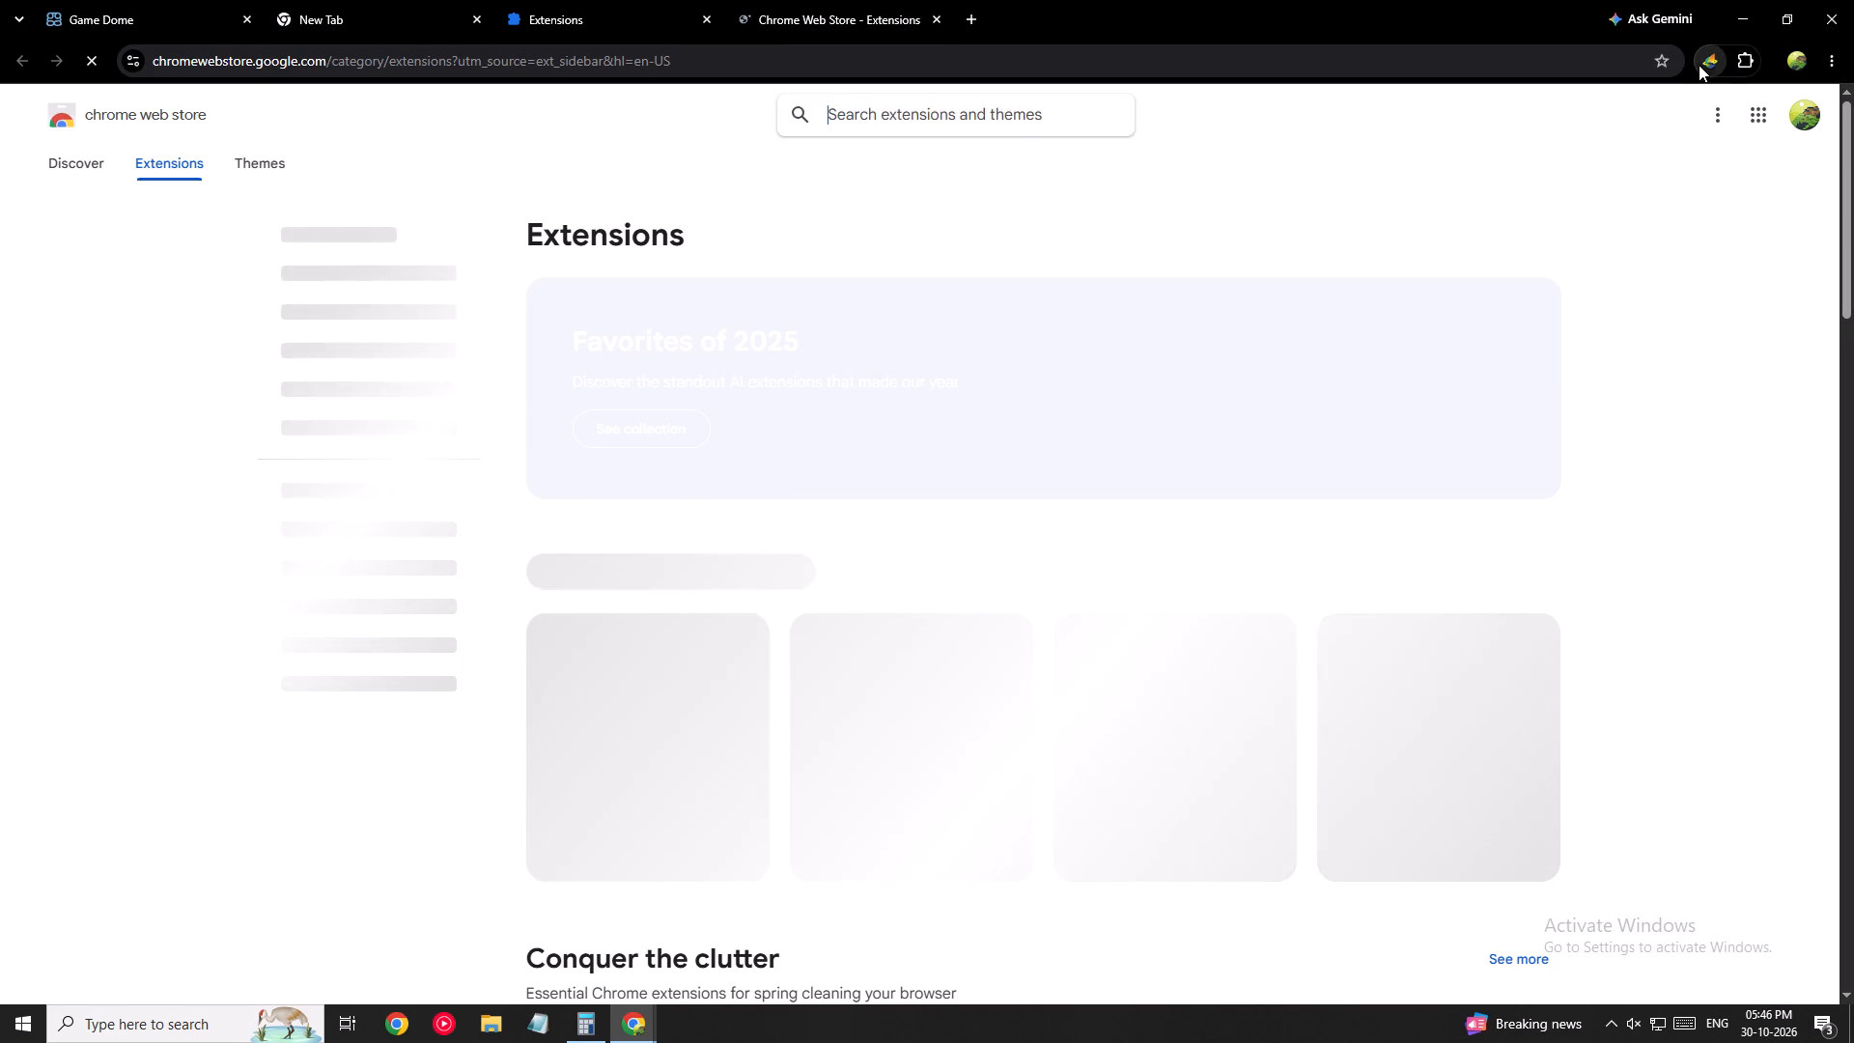
{"action": "left_click", "coordinate": [1672, 185]}
Search the Chrome Web Store for vpn and add the Urban VPN Proxy extension to the browser.
{"action": "left_click", "coordinate": [789, 115]}
{"action": "left_click", "coordinate": [999, 132]}
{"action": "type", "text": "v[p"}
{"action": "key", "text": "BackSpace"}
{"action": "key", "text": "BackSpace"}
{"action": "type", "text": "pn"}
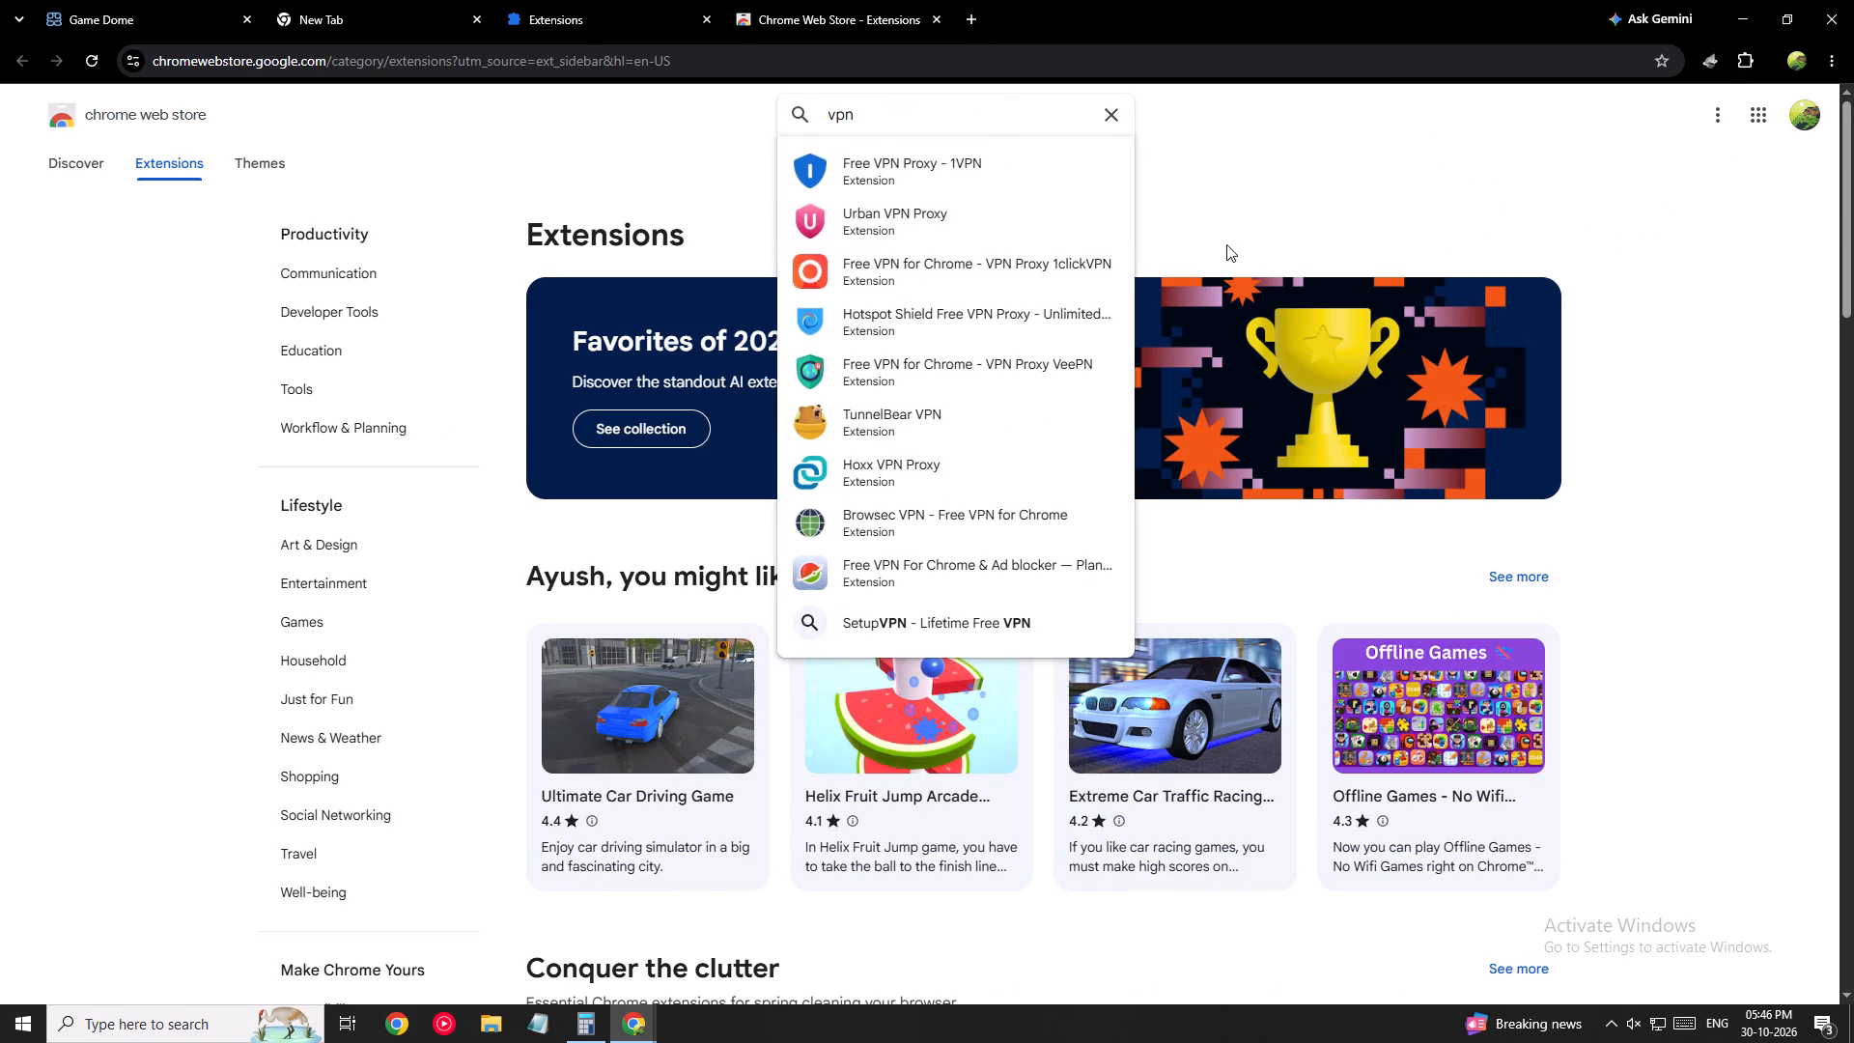
{"action": "left_click", "coordinate": [1008, 205]}
{"action": "left_click", "coordinate": [1404, 236]}
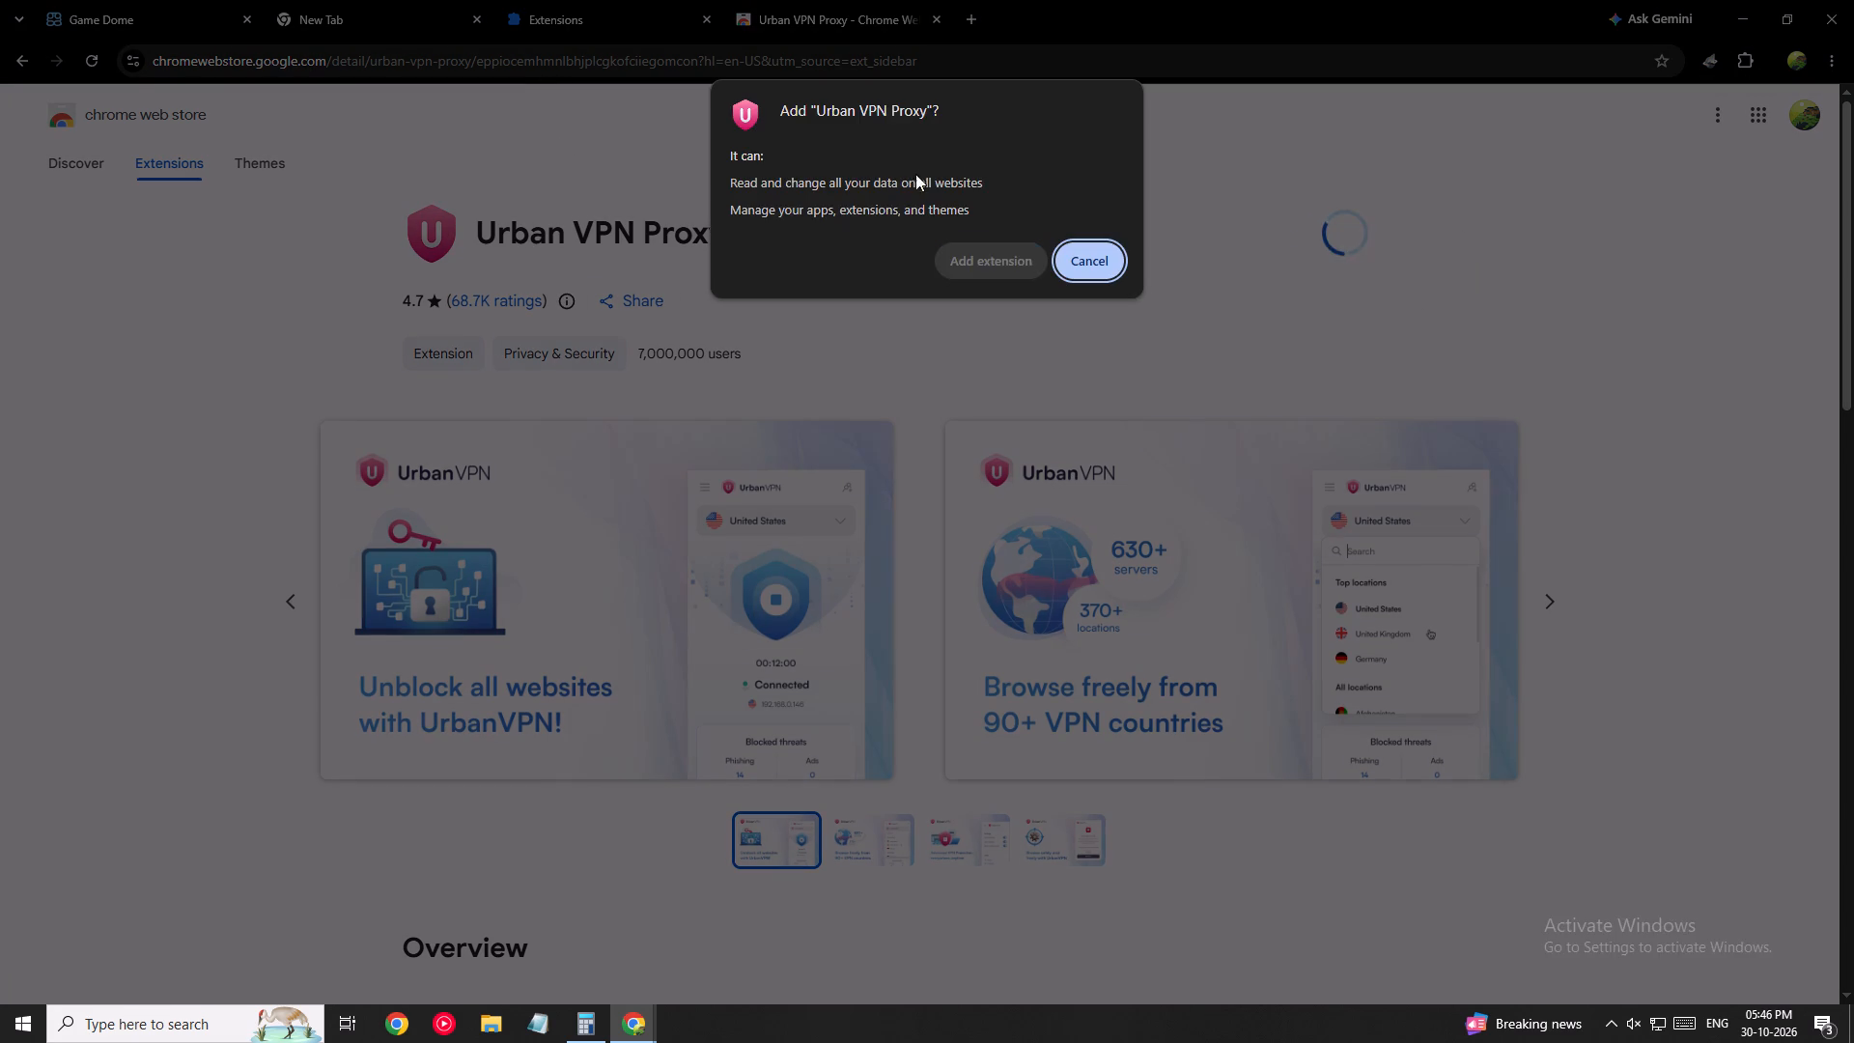
{"action": "left_click", "coordinate": [1013, 261]}
Close the Chrome Web Store and Extensions tabs and dismiss the Urban VPN Proxy installation notice.
{"action": "left_click", "coordinate": [936, 25]}
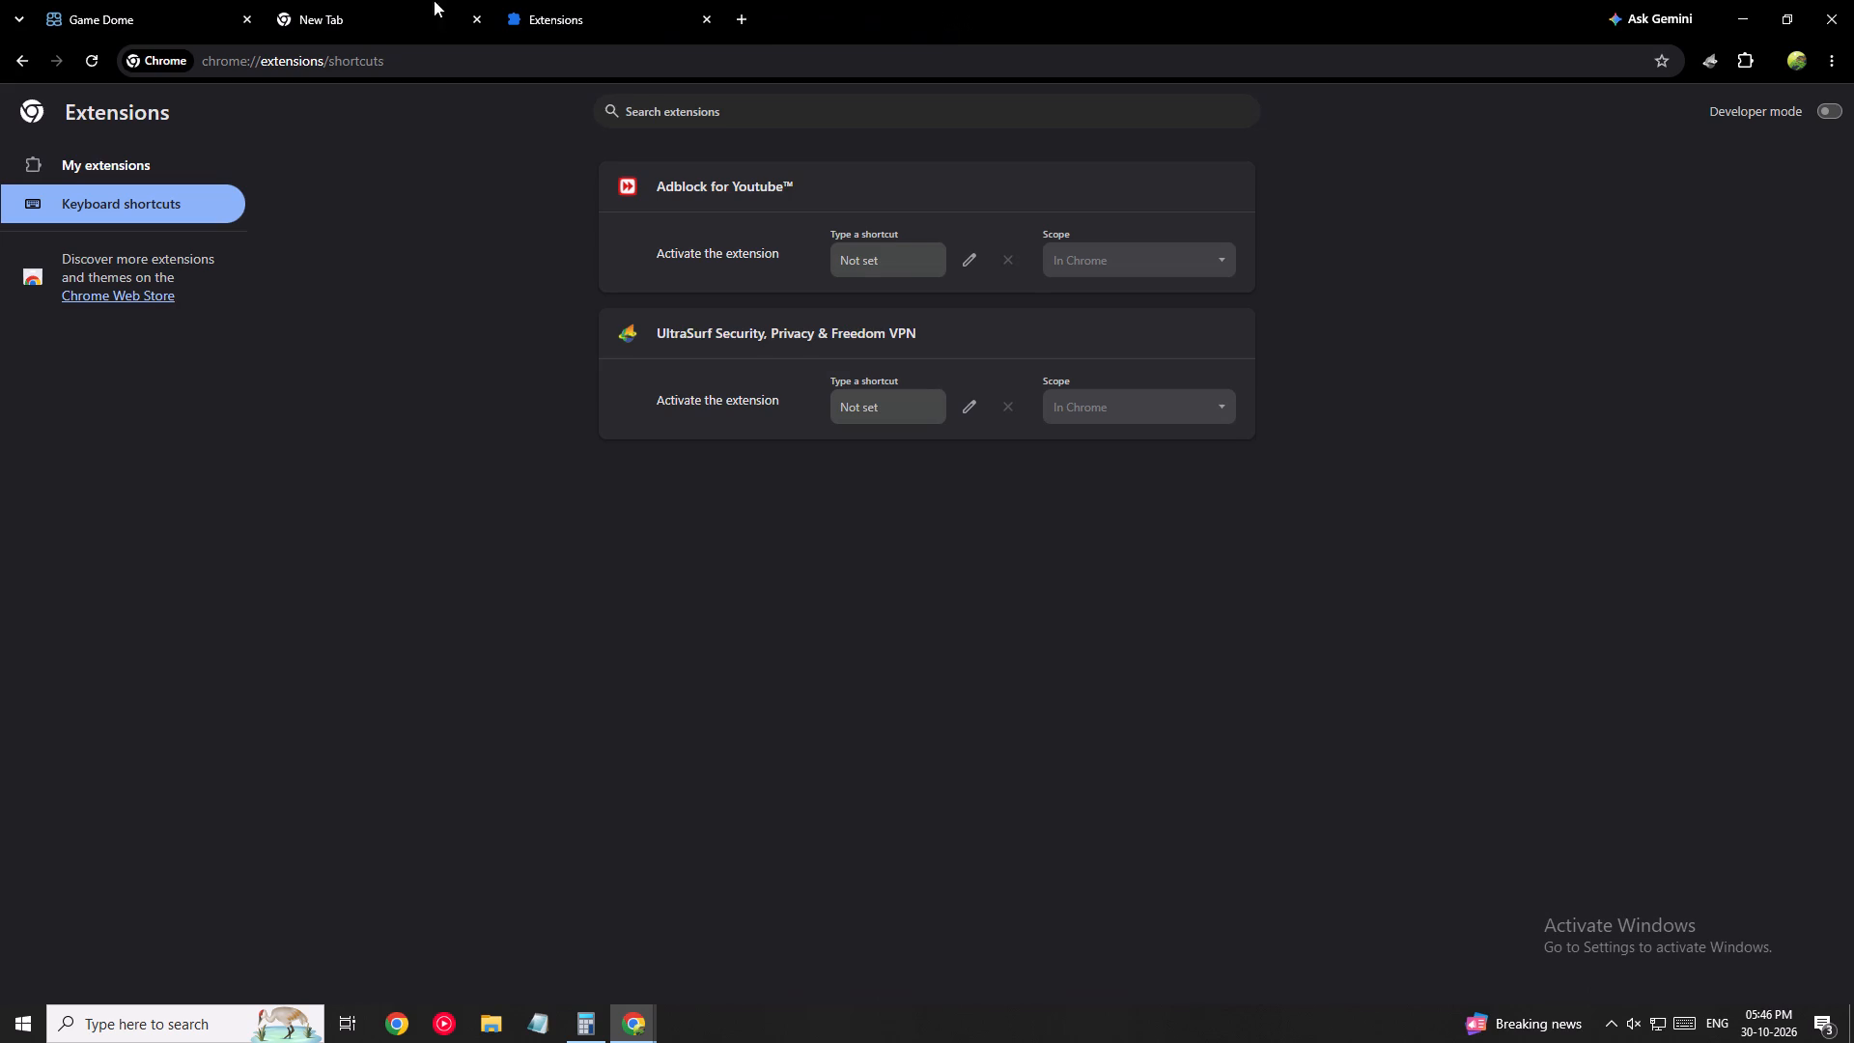
{"action": "left_click", "coordinate": [702, 18]}
{"action": "left_click", "coordinate": [1728, 61]}
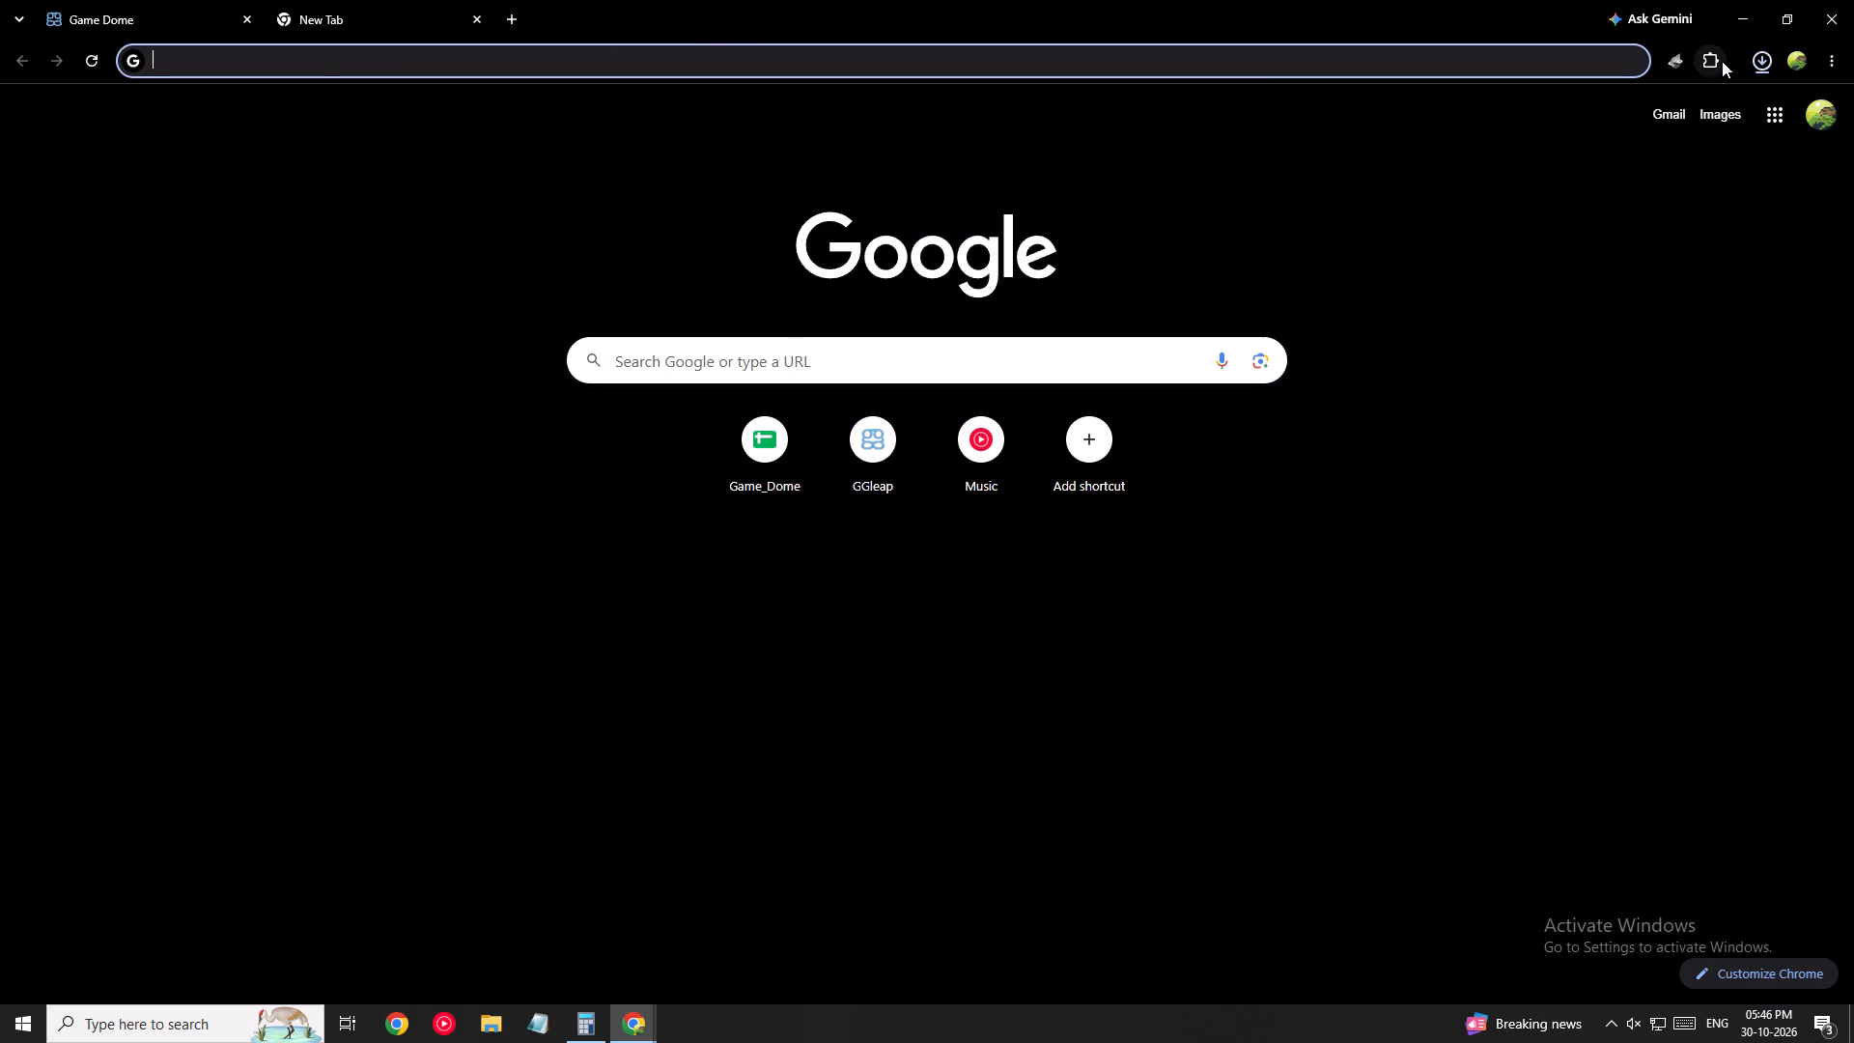
{"action": "left_click", "coordinate": [1722, 61]}
{"action": "left_click", "coordinate": [1579, 7]}
{"action": "left_click", "coordinate": [1651, 110]}
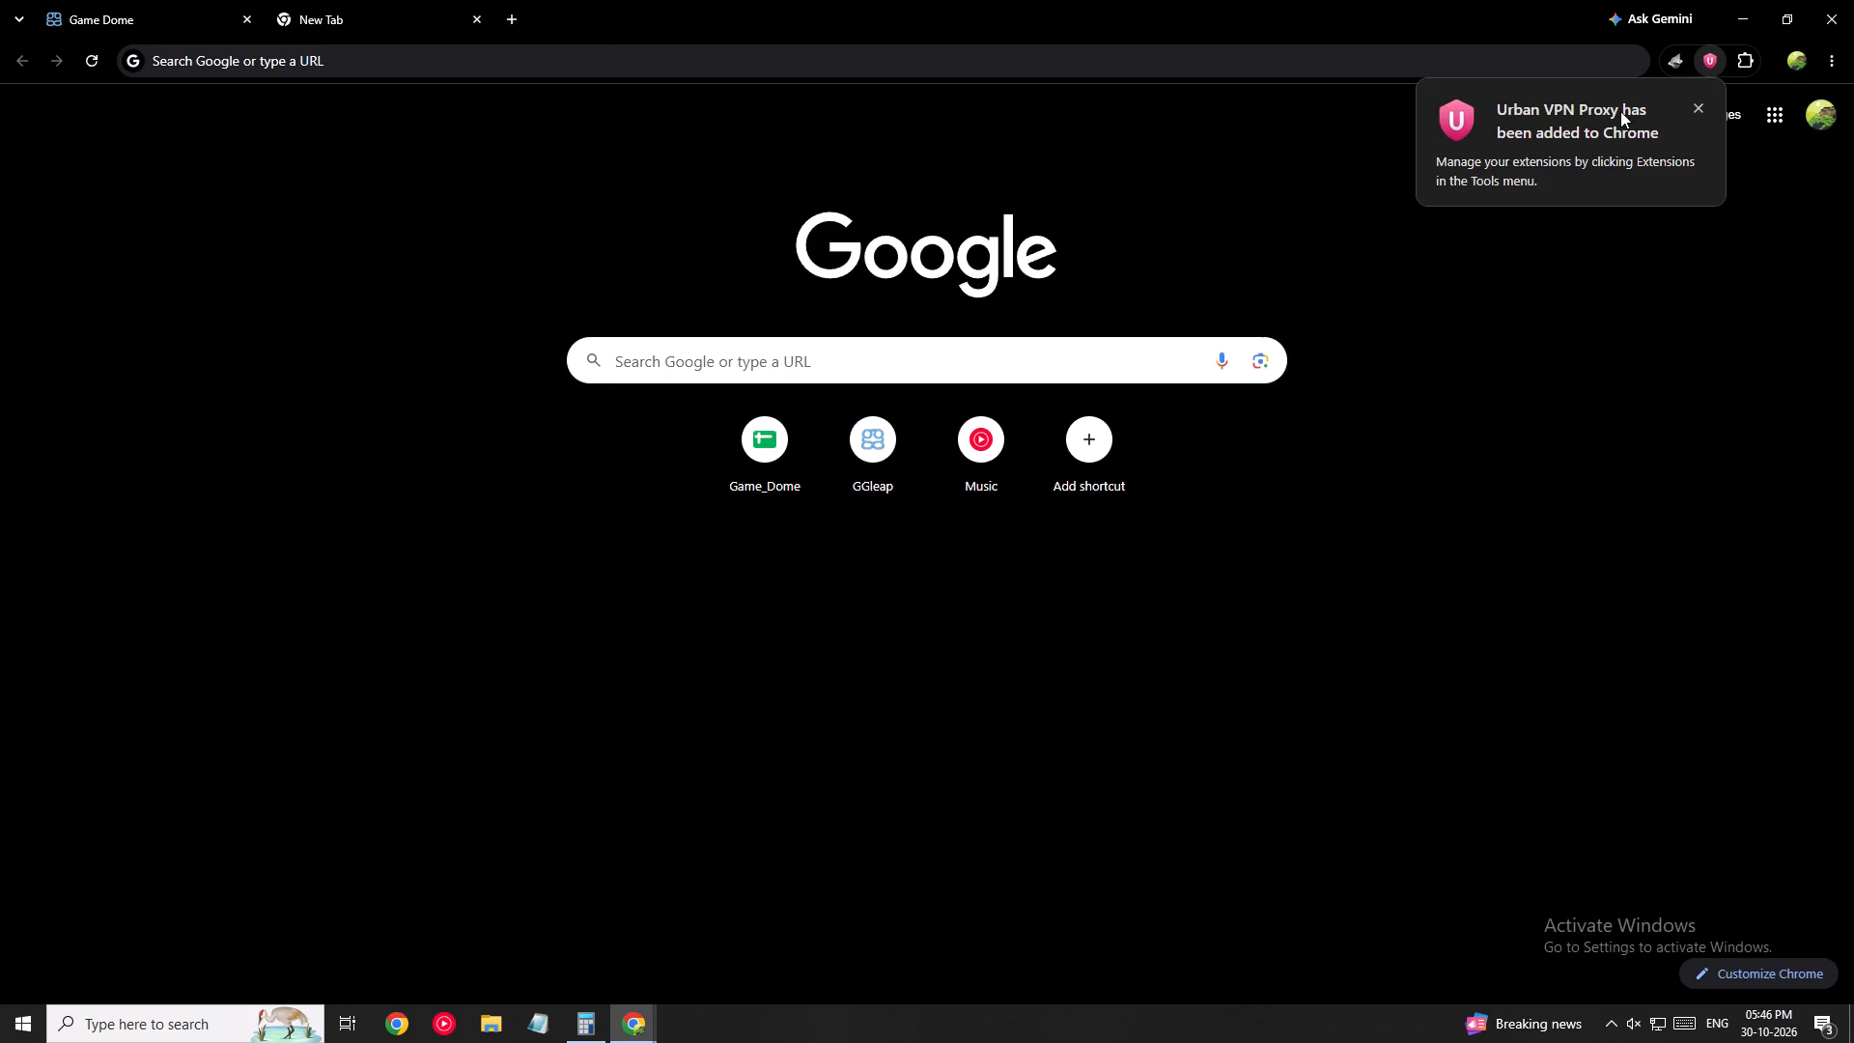
{"action": "left_click", "coordinate": [1695, 101]}
Dismiss Urban VPN's desktop download offer, close its thank-you page and open the Urban VPN Proxy extension.
{"action": "left_click", "coordinate": [1721, 53]}
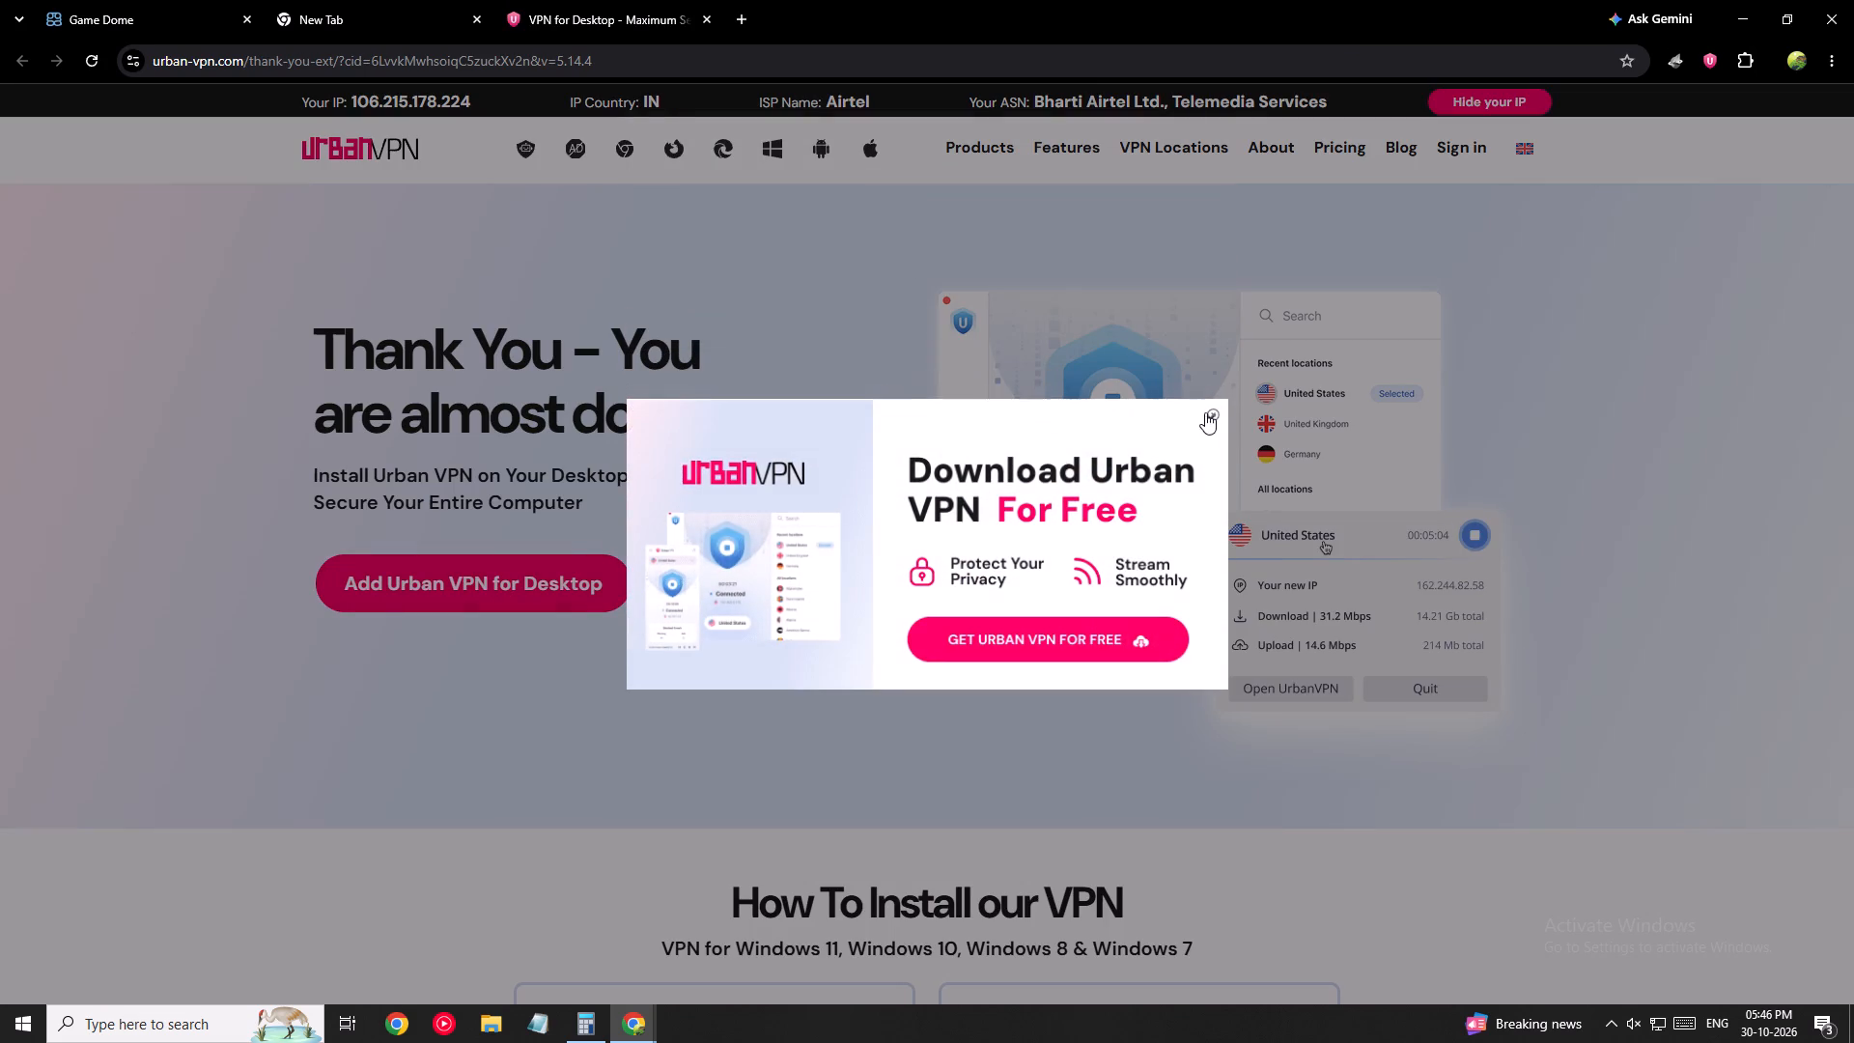
{"action": "left_click", "coordinate": [1208, 412]}
{"action": "left_click", "coordinate": [710, 20]}
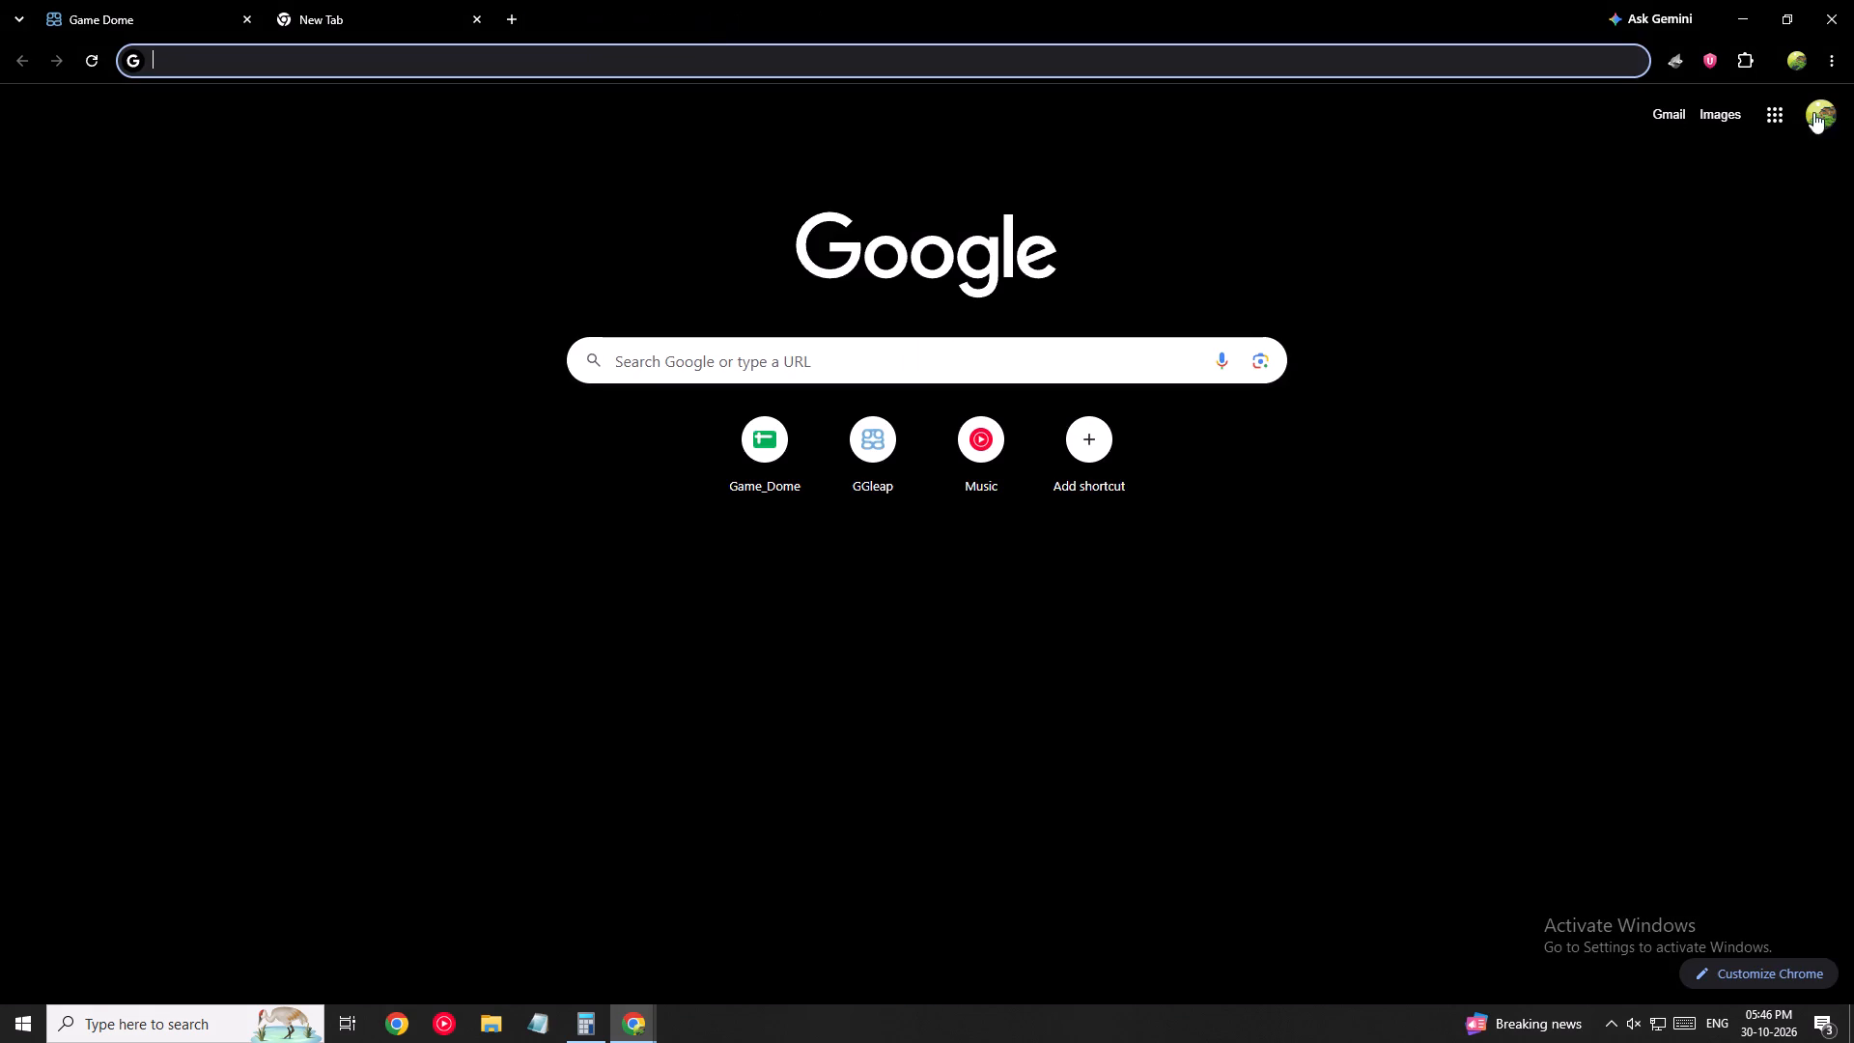
{"action": "left_click", "coordinate": [1715, 52]}
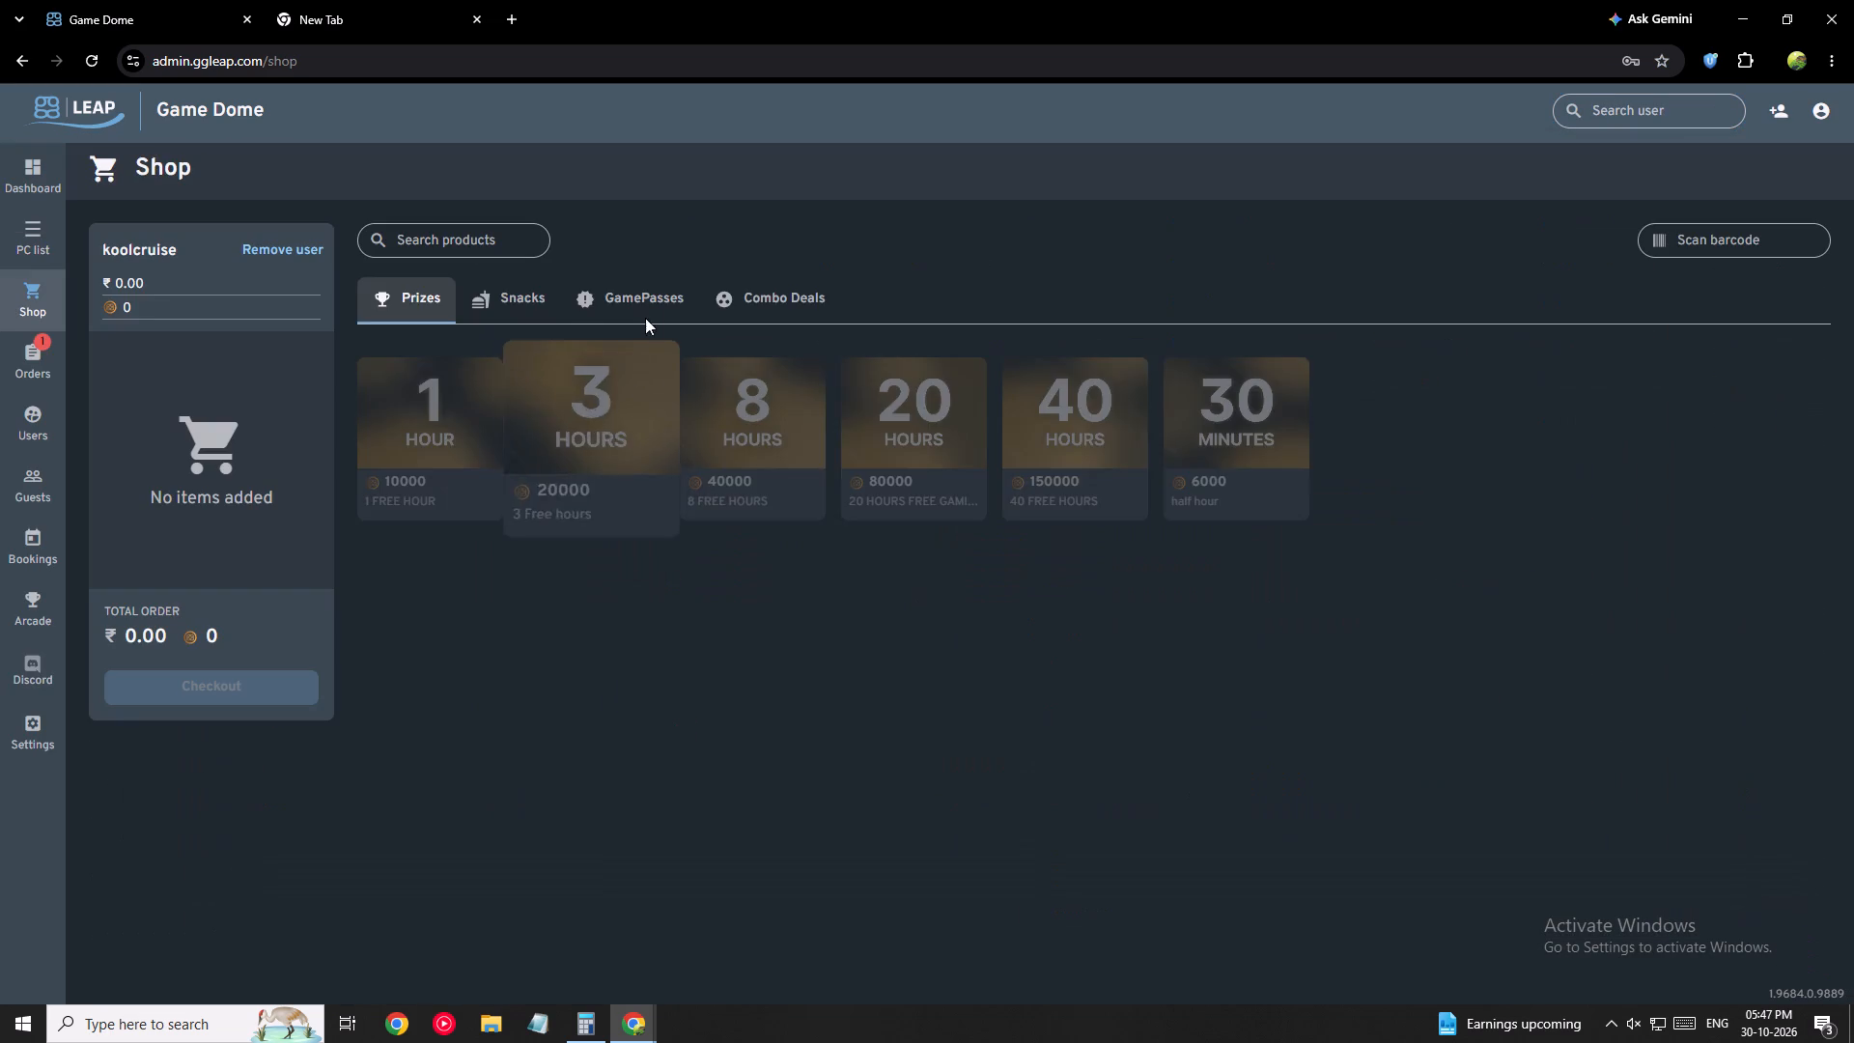
{"action": "left_click", "coordinate": [650, 311]}
{"action": "left_click", "coordinate": [631, 358]}
{"action": "left_click_drag", "start_coordinate": [417, 469], "coordinate": [212, 503]}
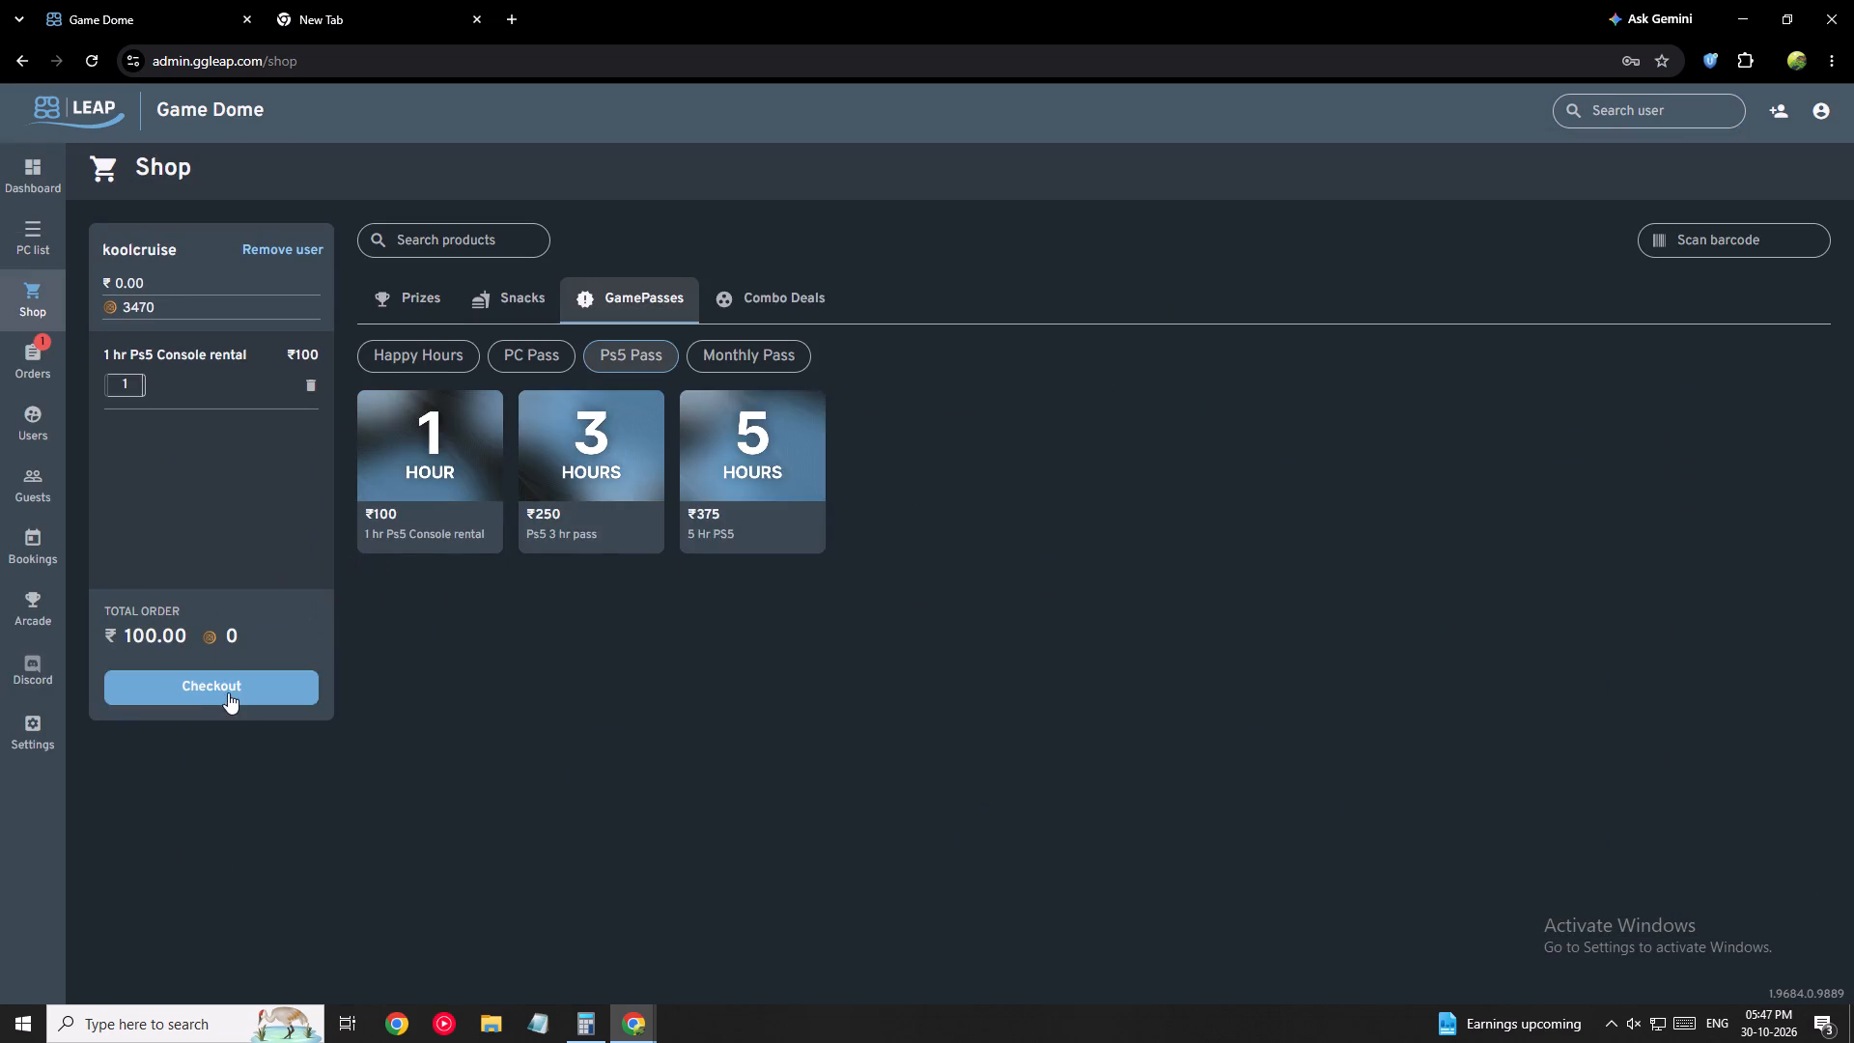
{"action": "left_click", "coordinate": [237, 679]}
{"action": "left_click", "coordinate": [495, 557]}
{"action": "left_click", "coordinate": [518, 822]}
{"action": "left_click", "coordinate": [1626, 112]}
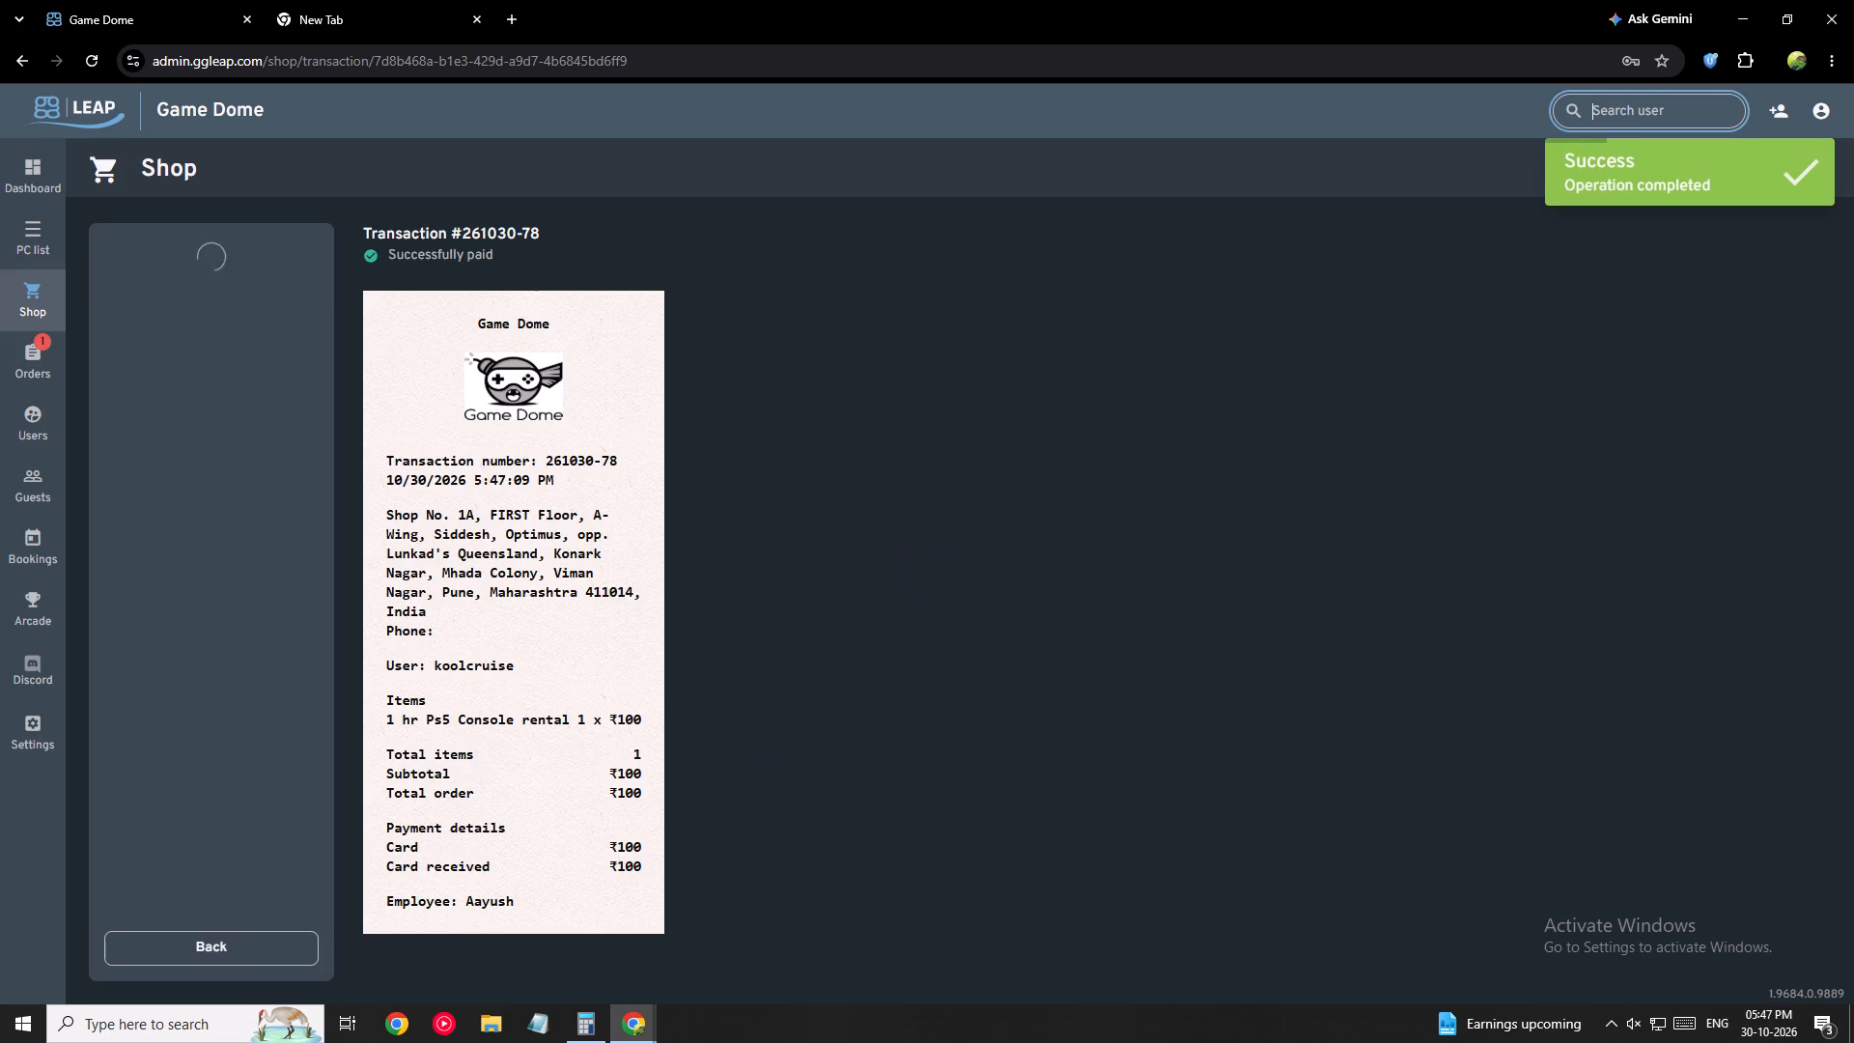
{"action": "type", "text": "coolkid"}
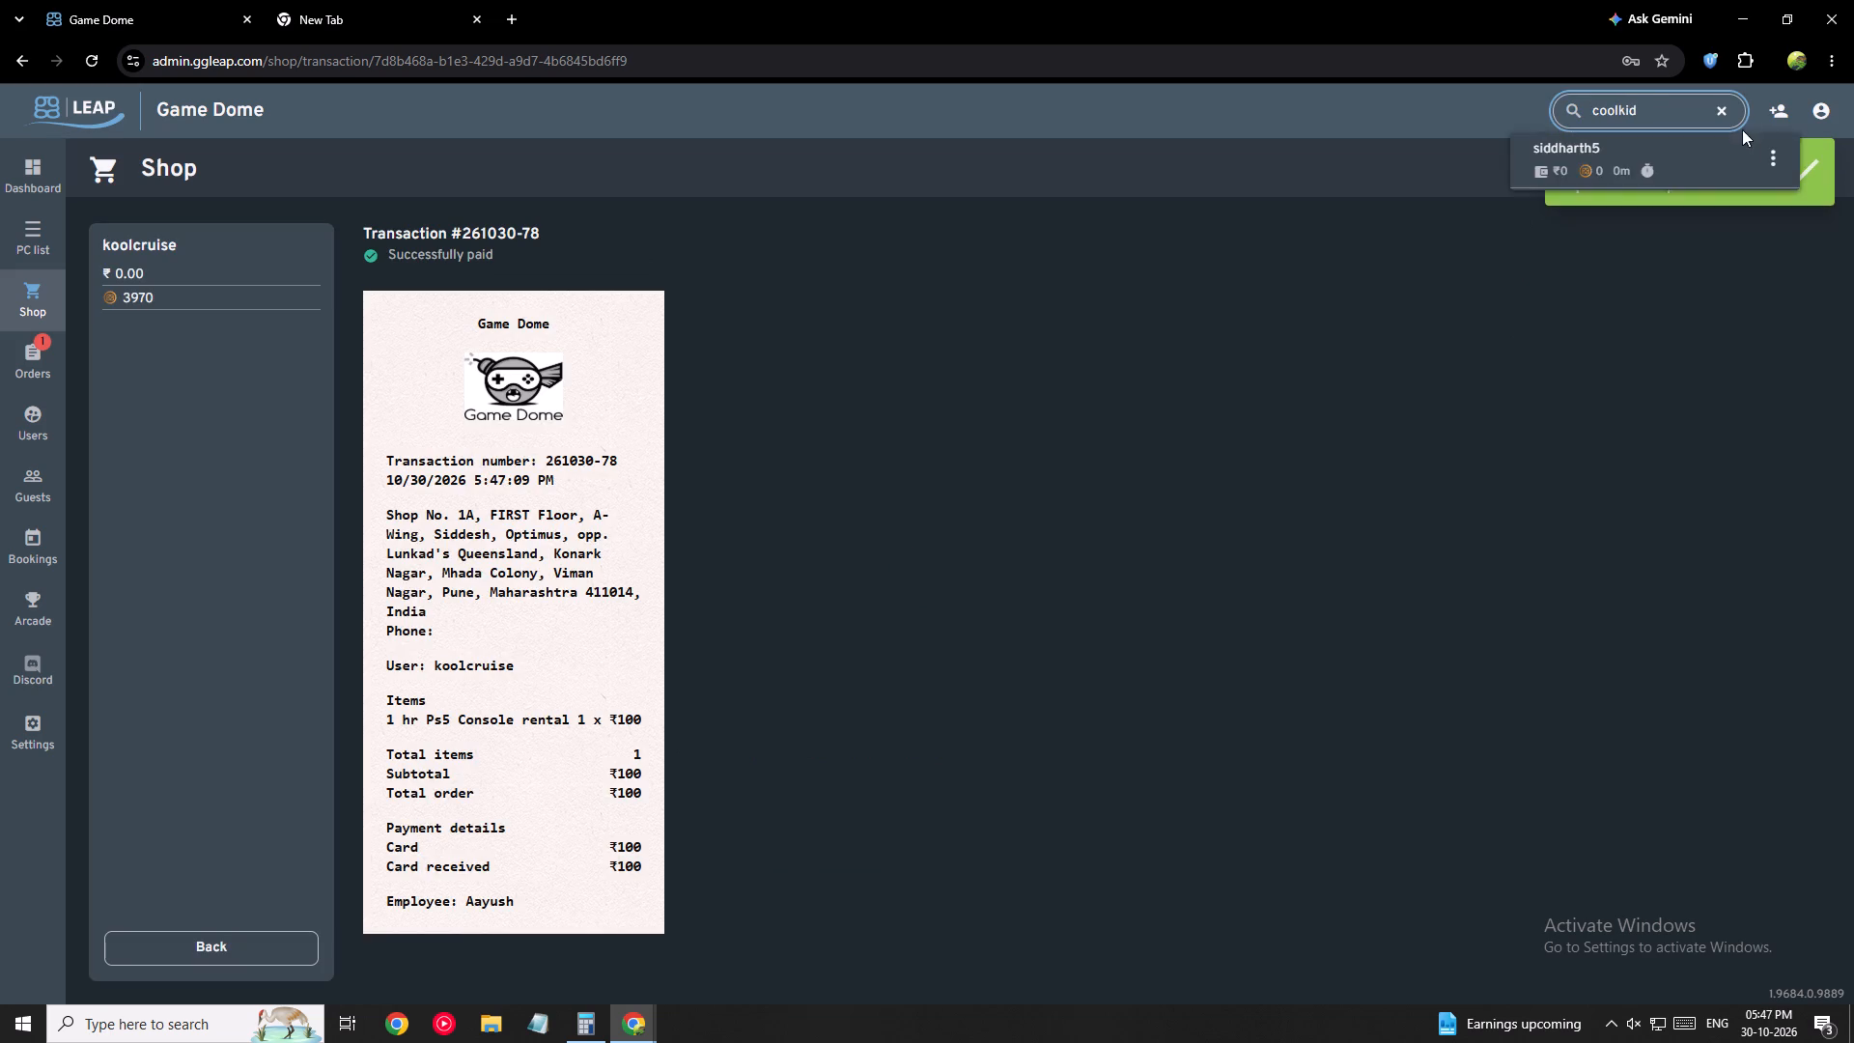
{"action": "left_click", "coordinate": [1786, 149]}
{"action": "left_click", "coordinate": [1809, 149]}
{"action": "left_click", "coordinate": [1470, 894]}
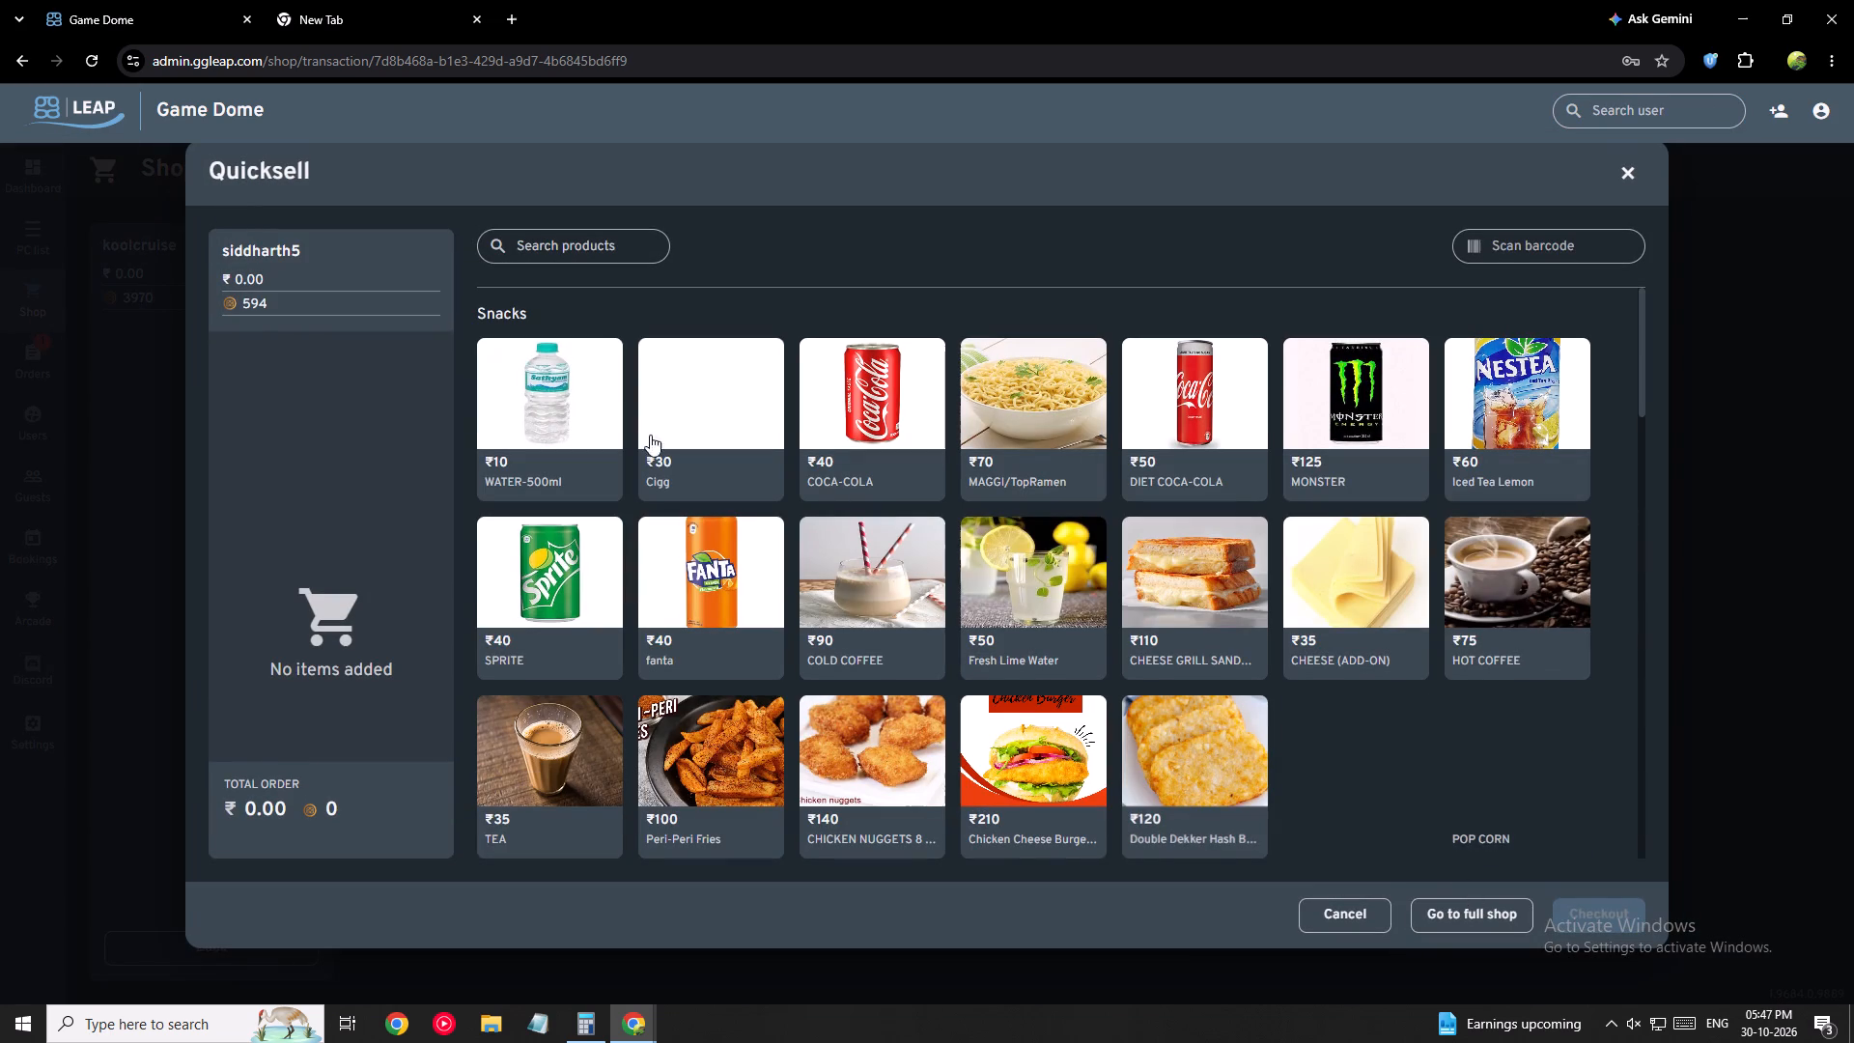
{"action": "left_click", "coordinate": [1456, 905]}
{"action": "left_click", "coordinate": [628, 310]}
{"action": "left_click", "coordinate": [600, 400]}
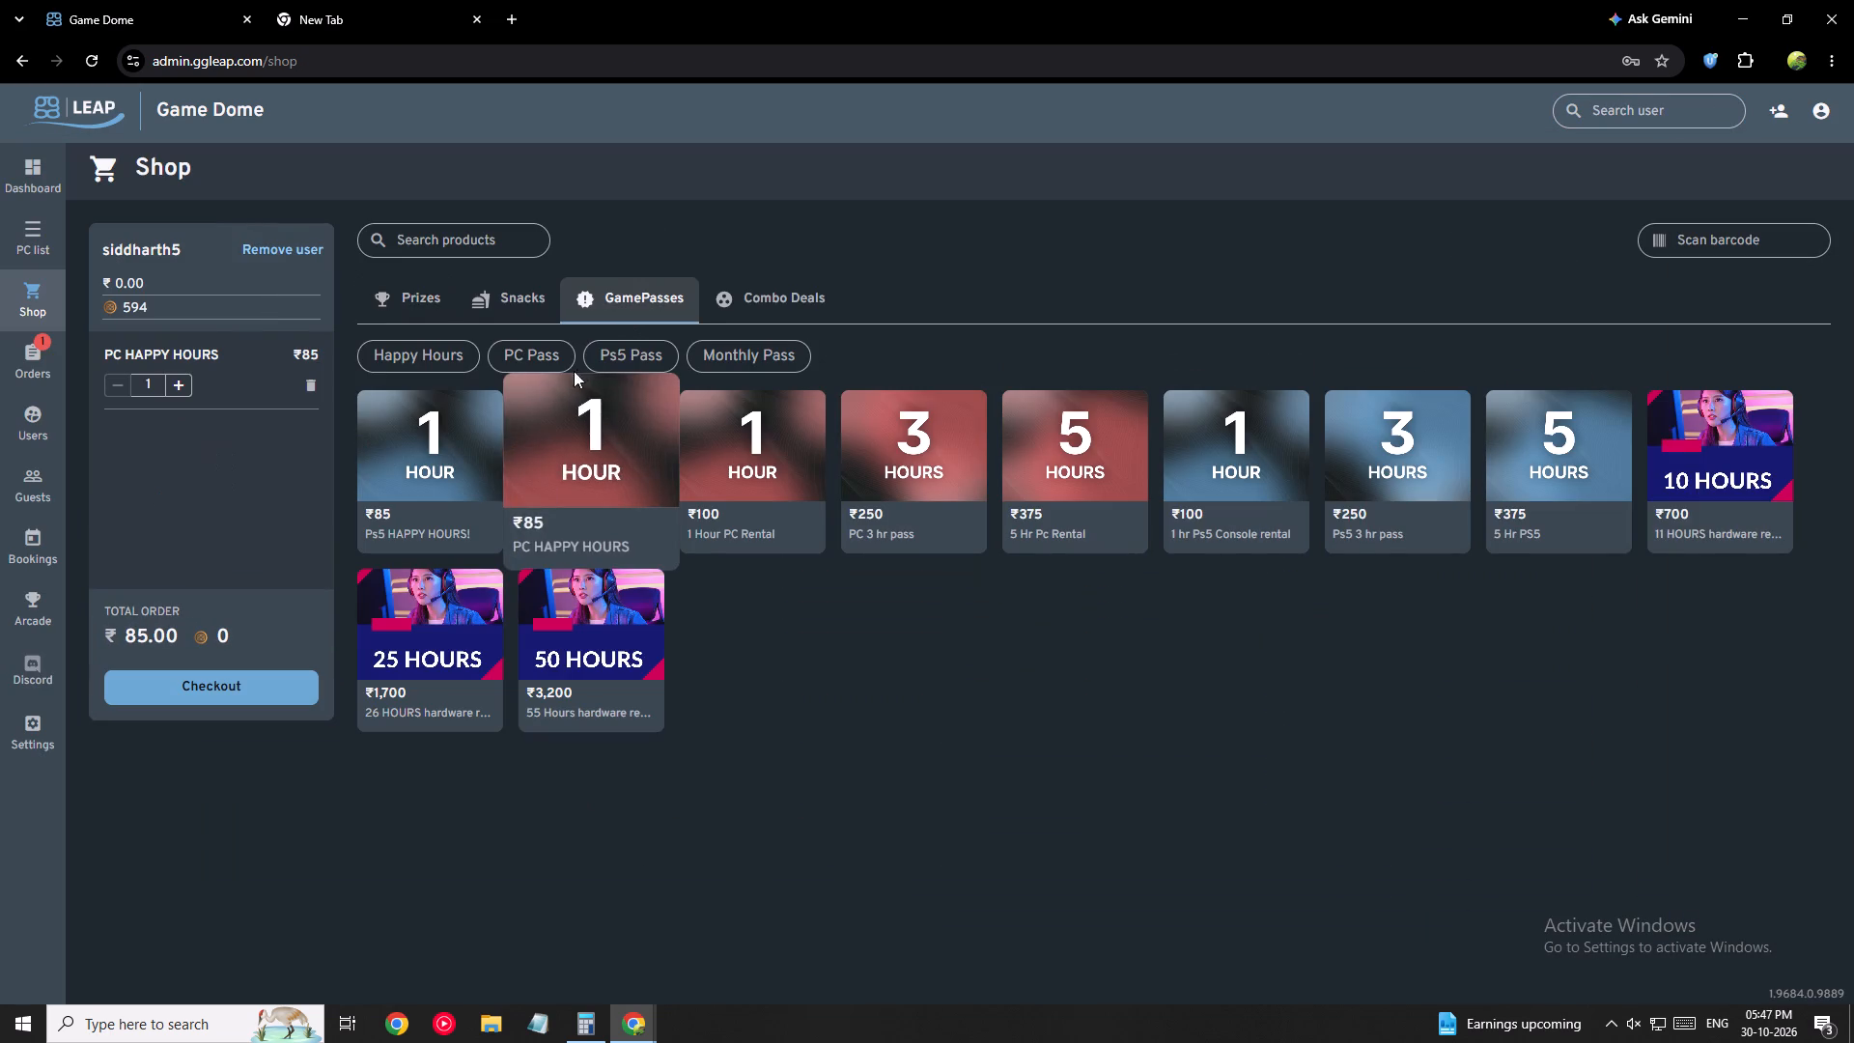
{"action": "left_click", "coordinate": [640, 358]}
{"action": "left_click", "coordinate": [314, 375]}
{"action": "left_click_drag", "start_coordinate": [406, 442], "coordinate": [230, 468]}
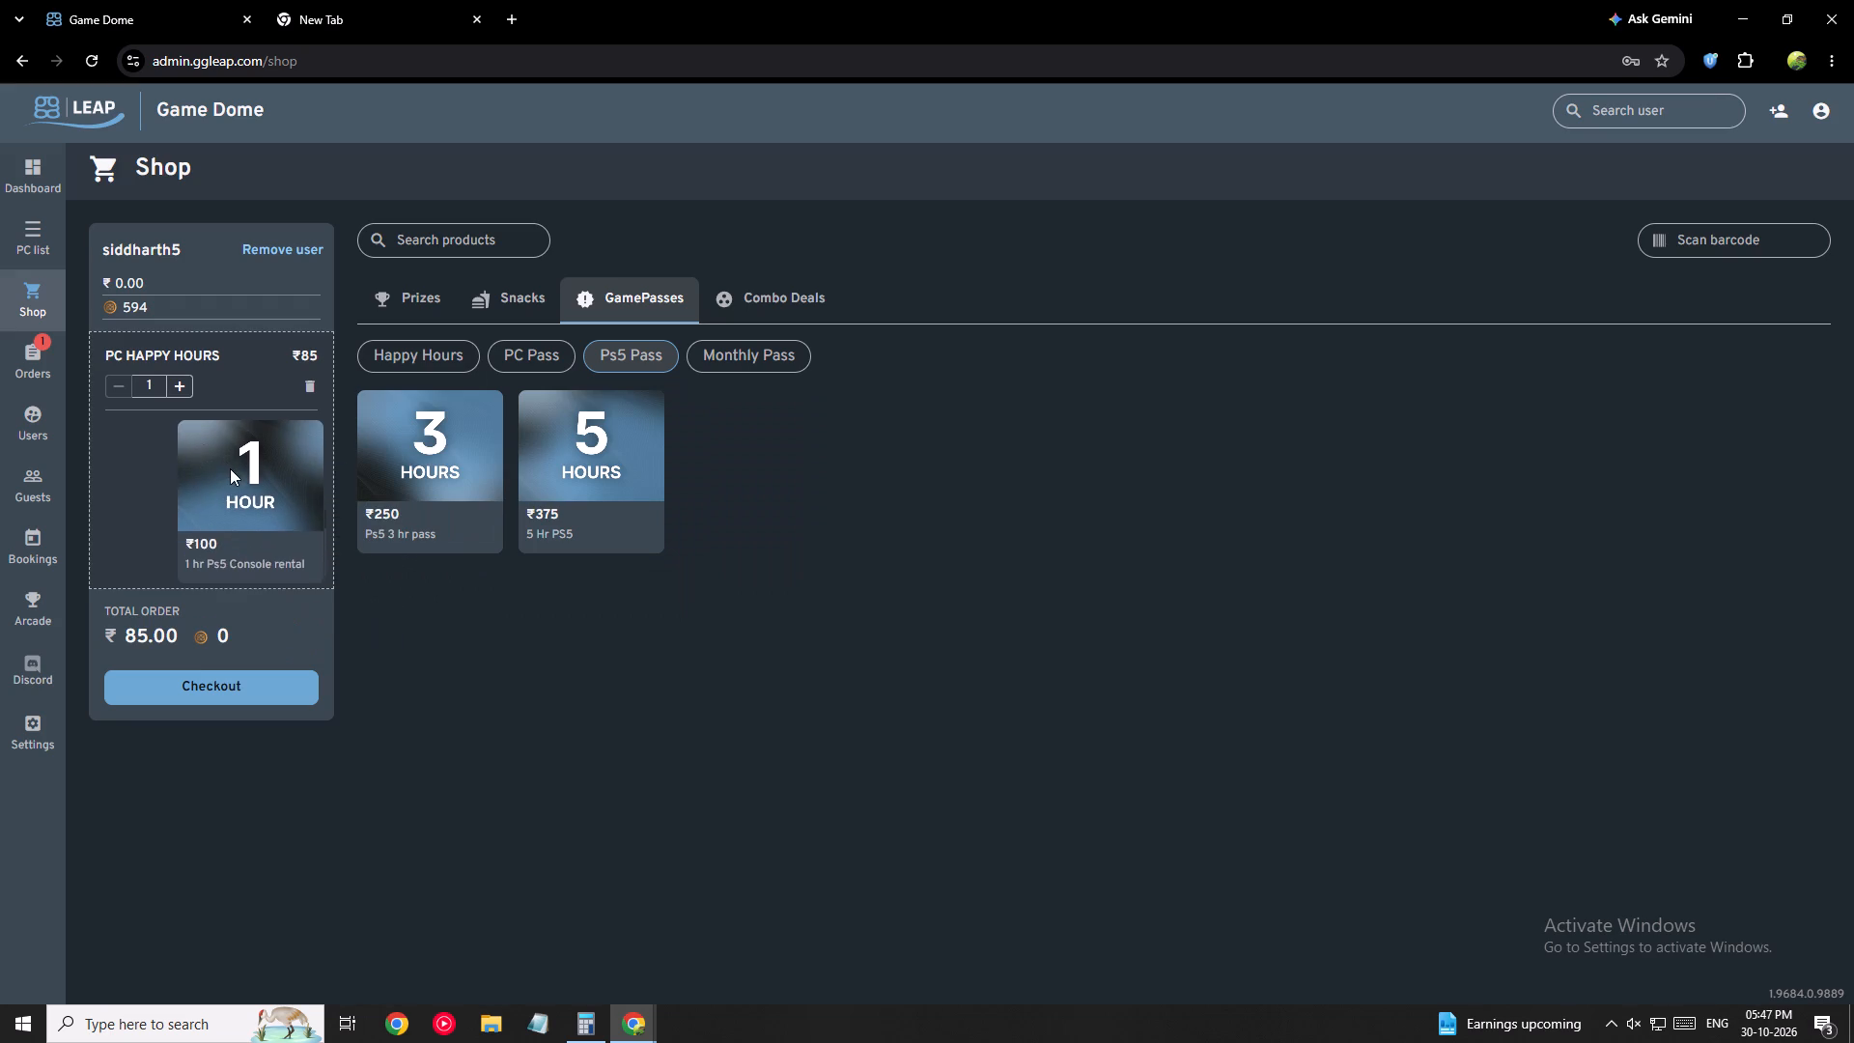
{"action": "left_click_drag", "start_coordinate": [230, 468], "coordinate": [231, 467]}
{"action": "double_click", "coordinate": [311, 378]}
{"action": "left_click", "coordinate": [239, 687]}
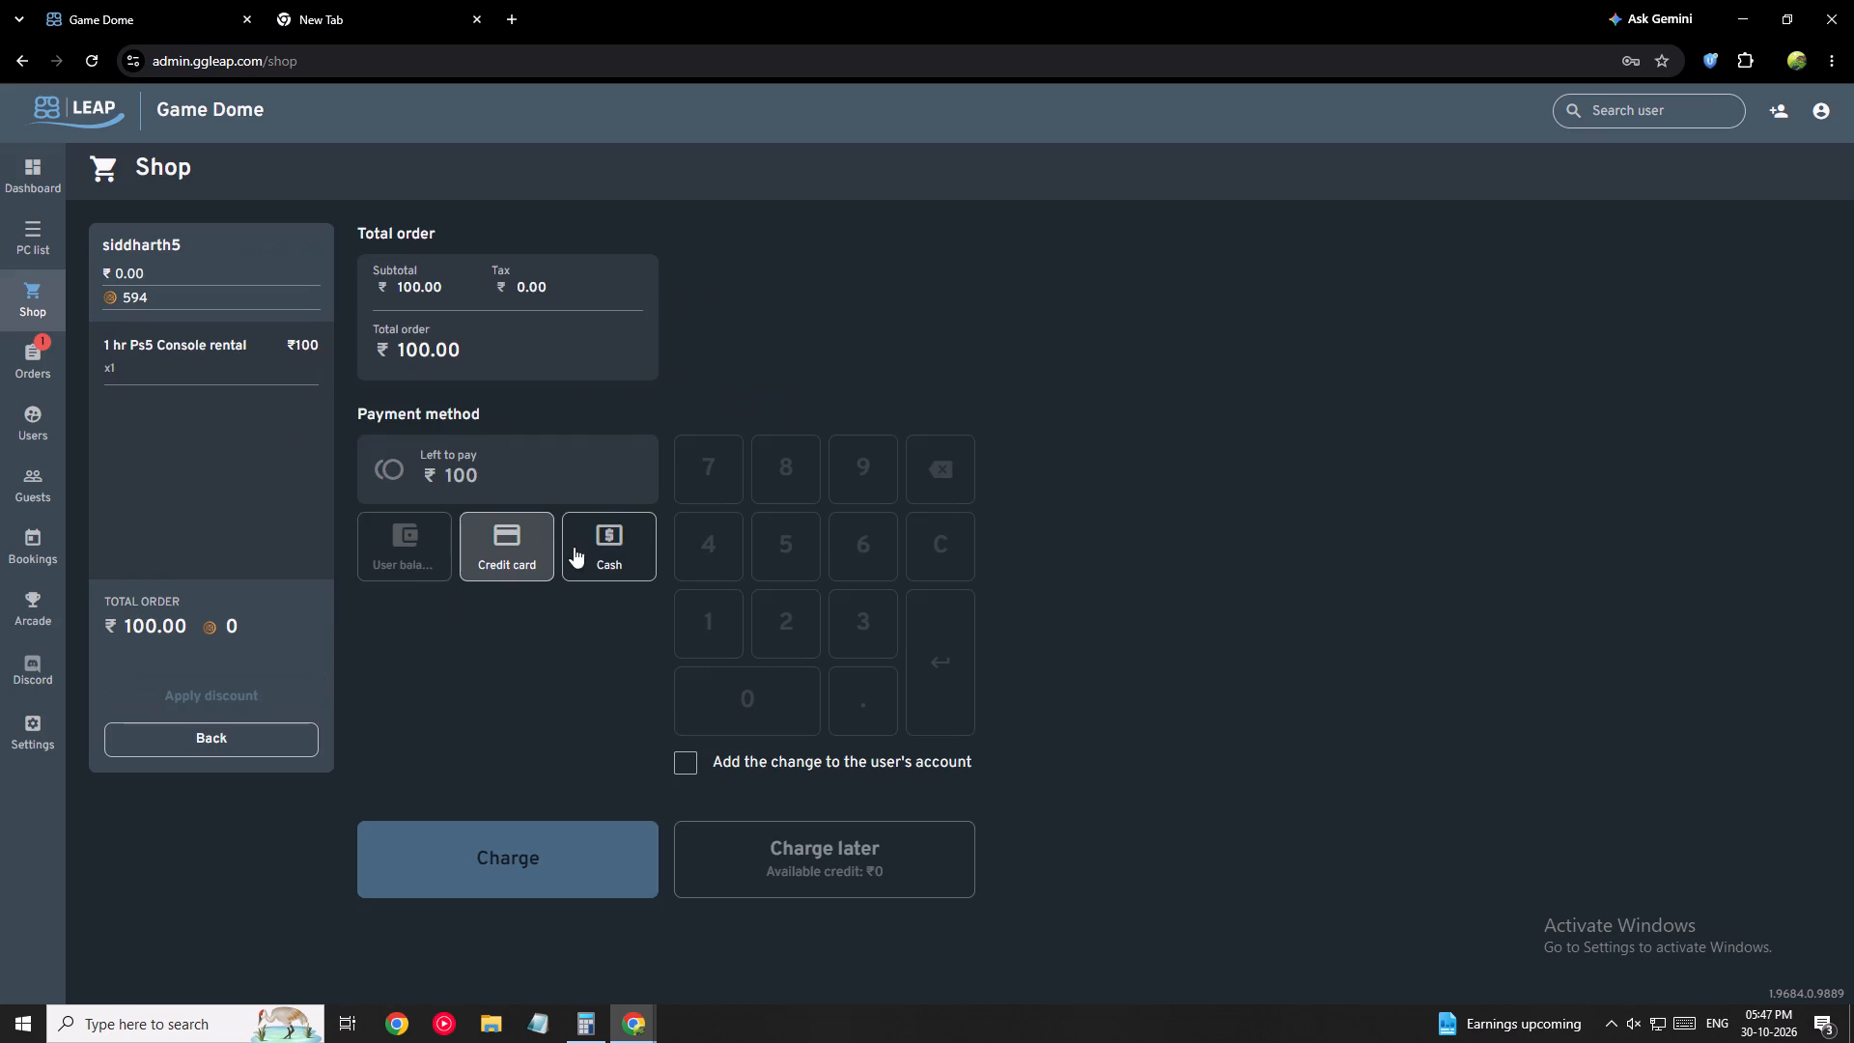
{"action": "left_click", "coordinate": [547, 544]}
{"action": "left_click", "coordinate": [565, 876]}
{"action": "left_click", "coordinate": [8, 372]}
{"action": "left_click", "coordinate": [492, 217]}
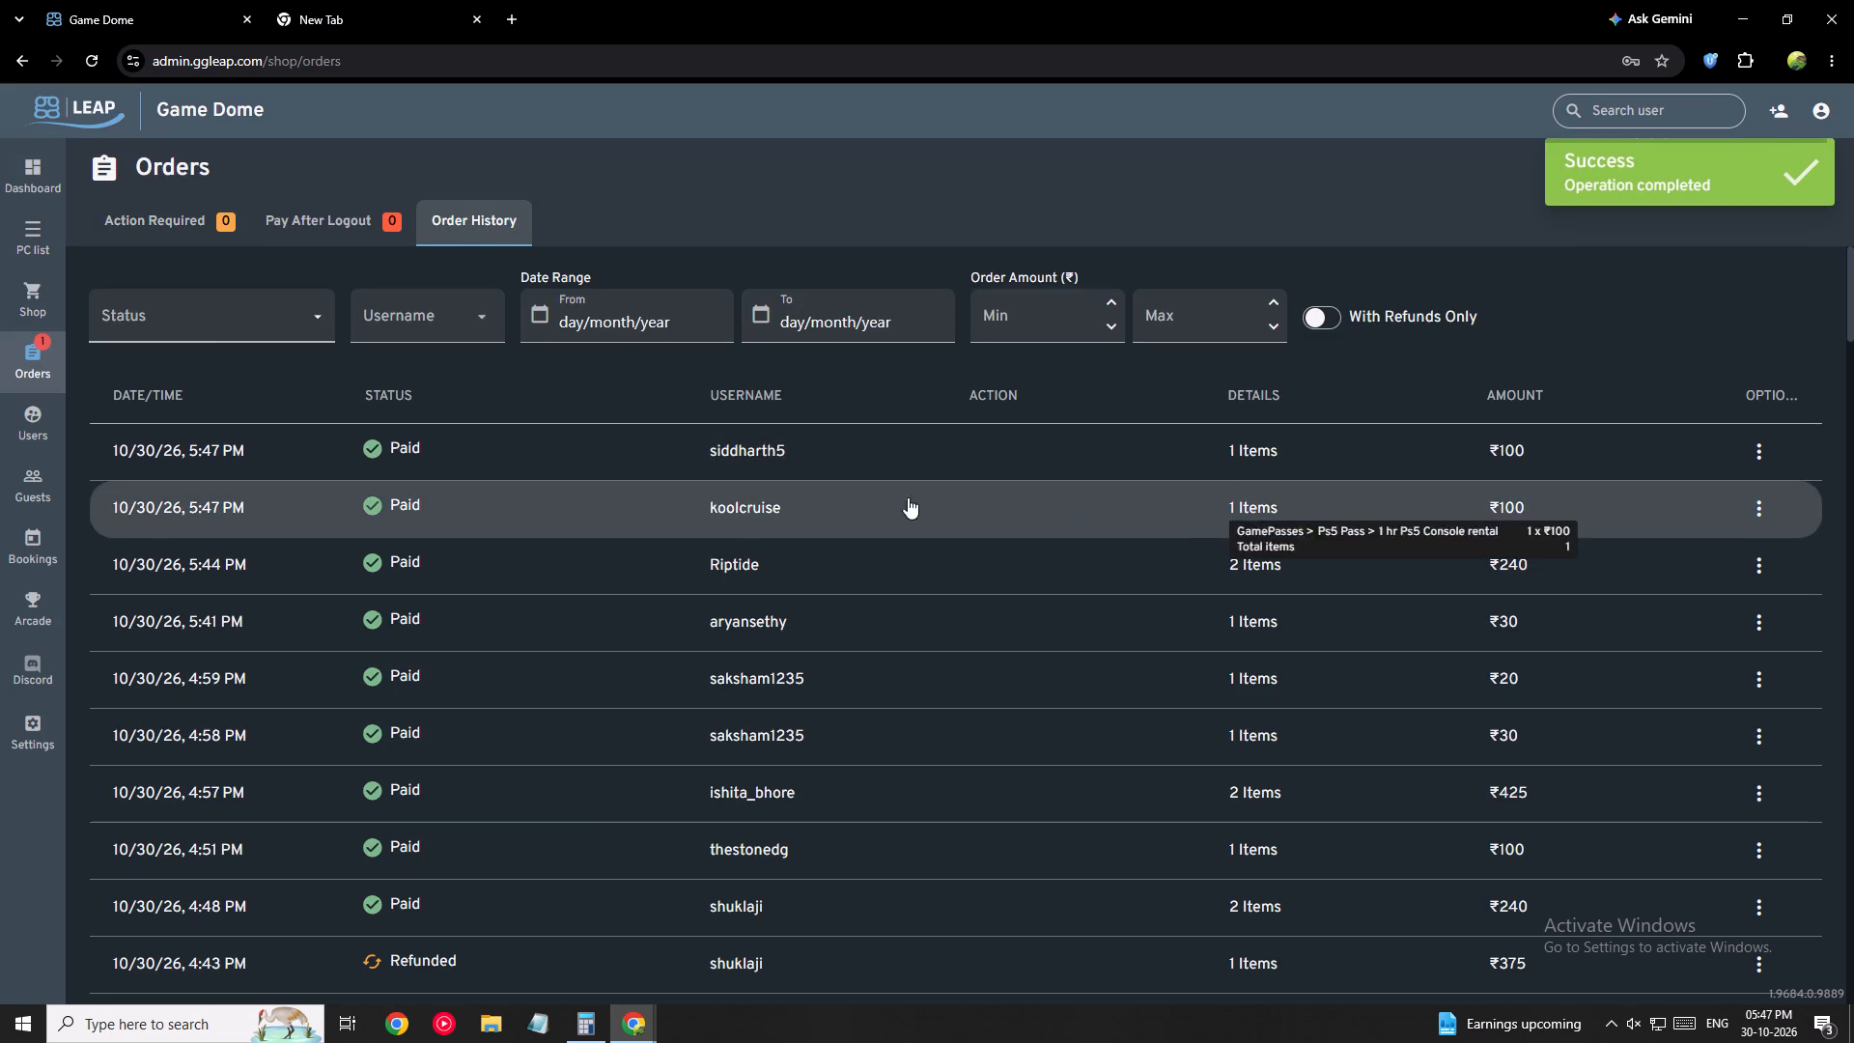
{"action": "left_click", "coordinate": [789, 446]}
{"action": "double_click", "coordinate": [116, 245], "text": "ctrl"}
{"action": "key", "text": "ctrl+c"}
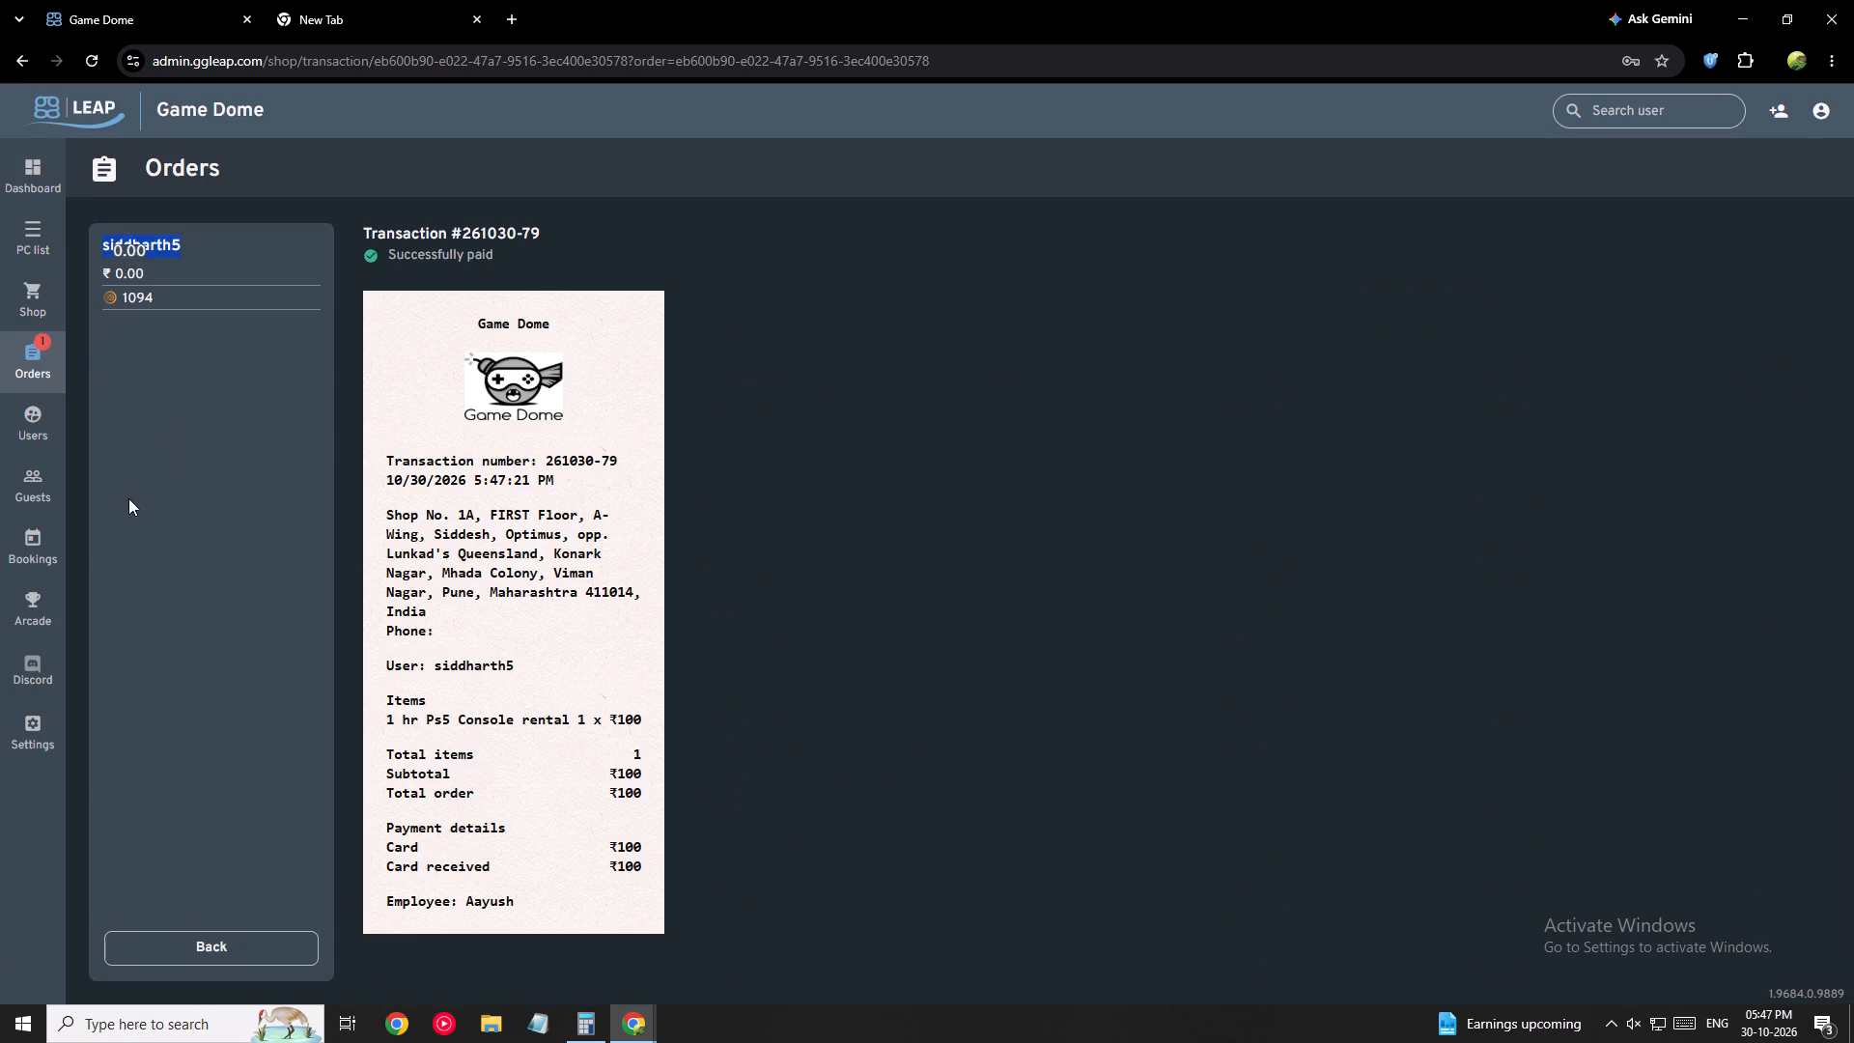
{"action": "left_click", "coordinate": [174, 930]}
{"action": "left_click", "coordinate": [201, 933]}
{"action": "left_click", "coordinate": [795, 488]}
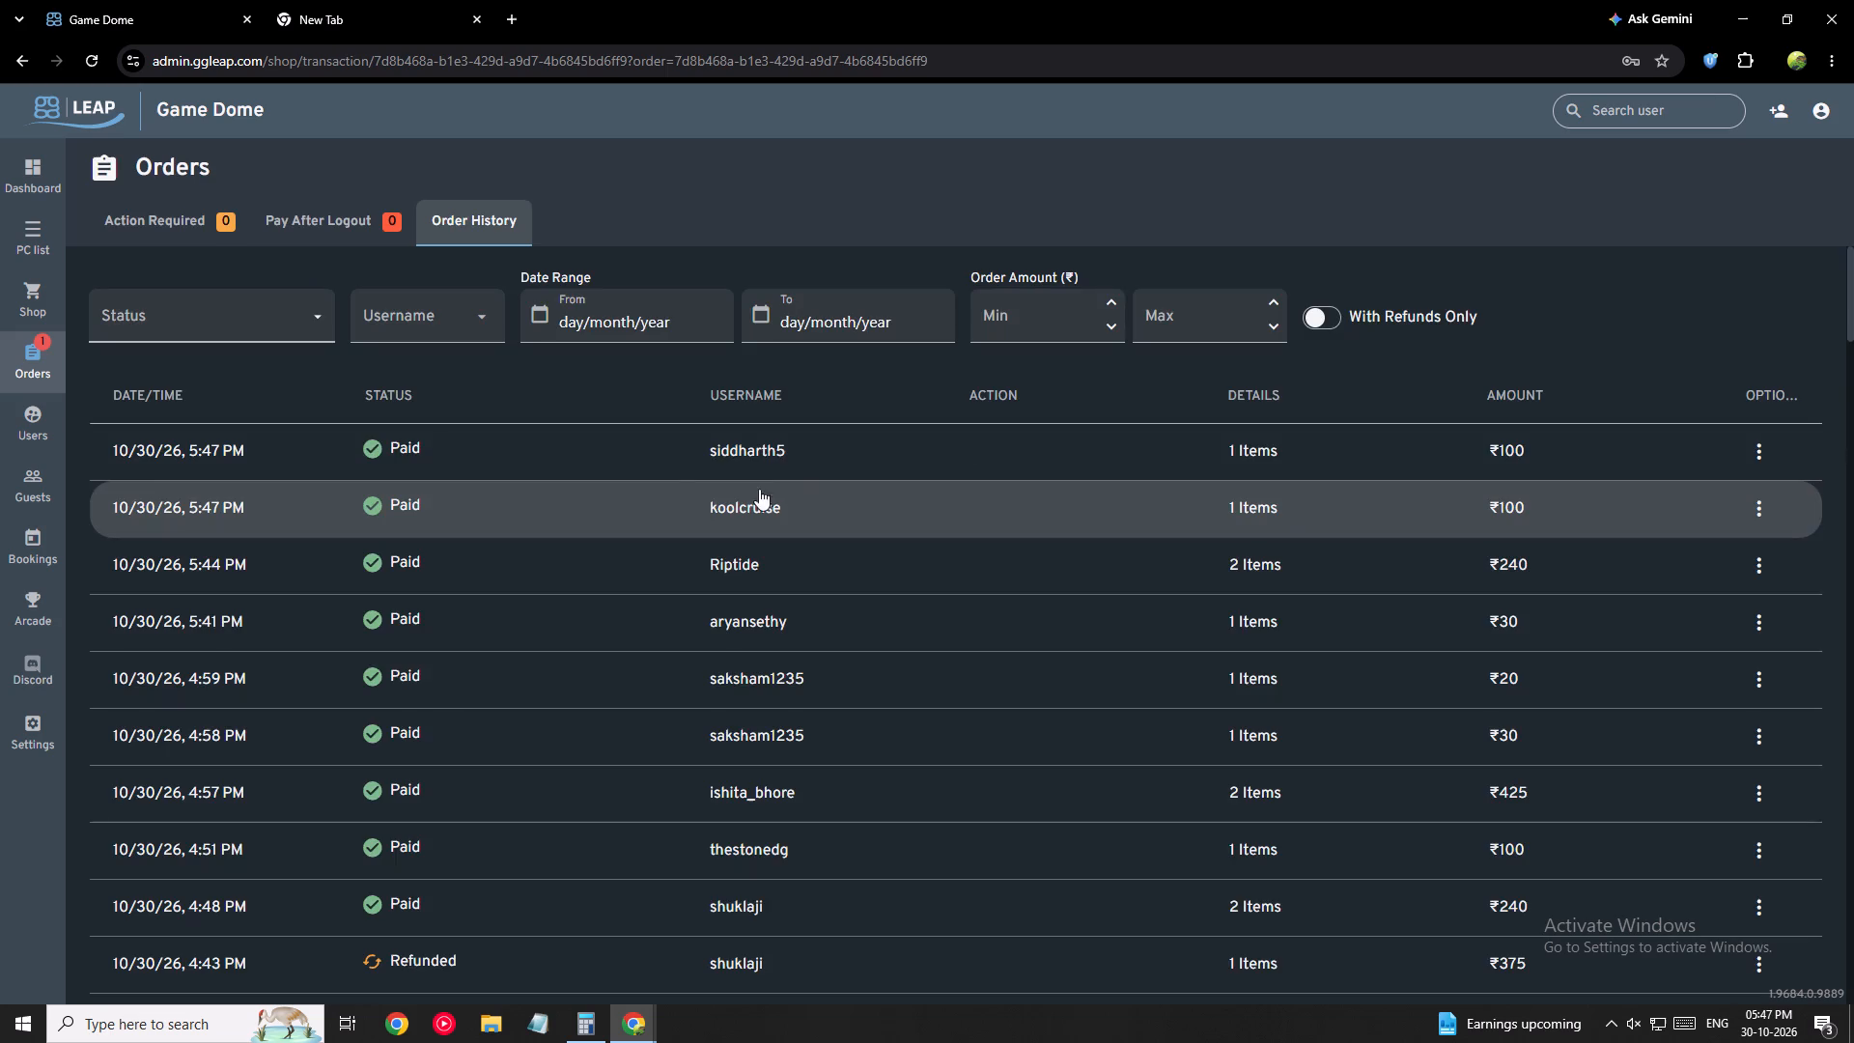
{"action": "double_click", "coordinate": [143, 240]}
{"action": "key", "text": "ctrl+c"}
Open the PC list and go to its Consoles section.
{"action": "left_click", "coordinate": [0, 244]}
{"action": "scroll", "coordinate": [234, 533], "scroll_direction": "down", "scroll_amount": 4}
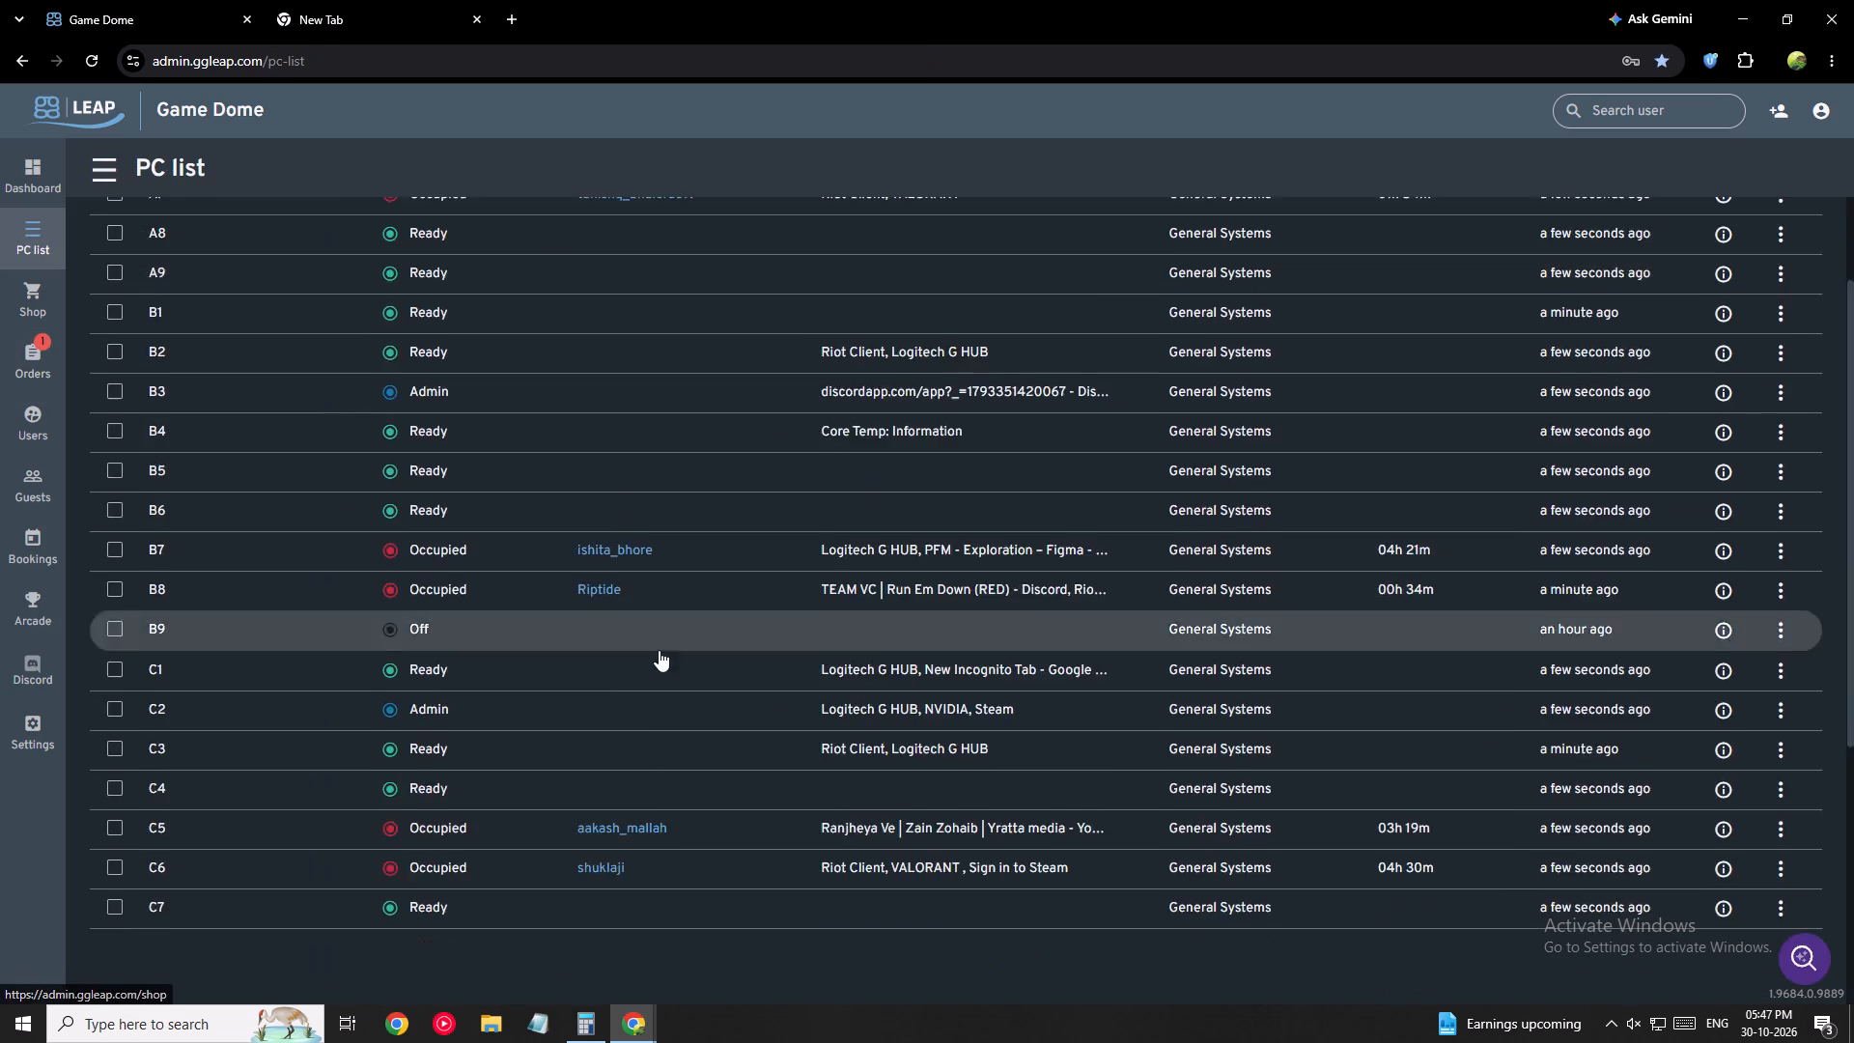
{"action": "scroll", "coordinate": [659, 650], "scroll_direction": "down", "scroll_amount": 11}
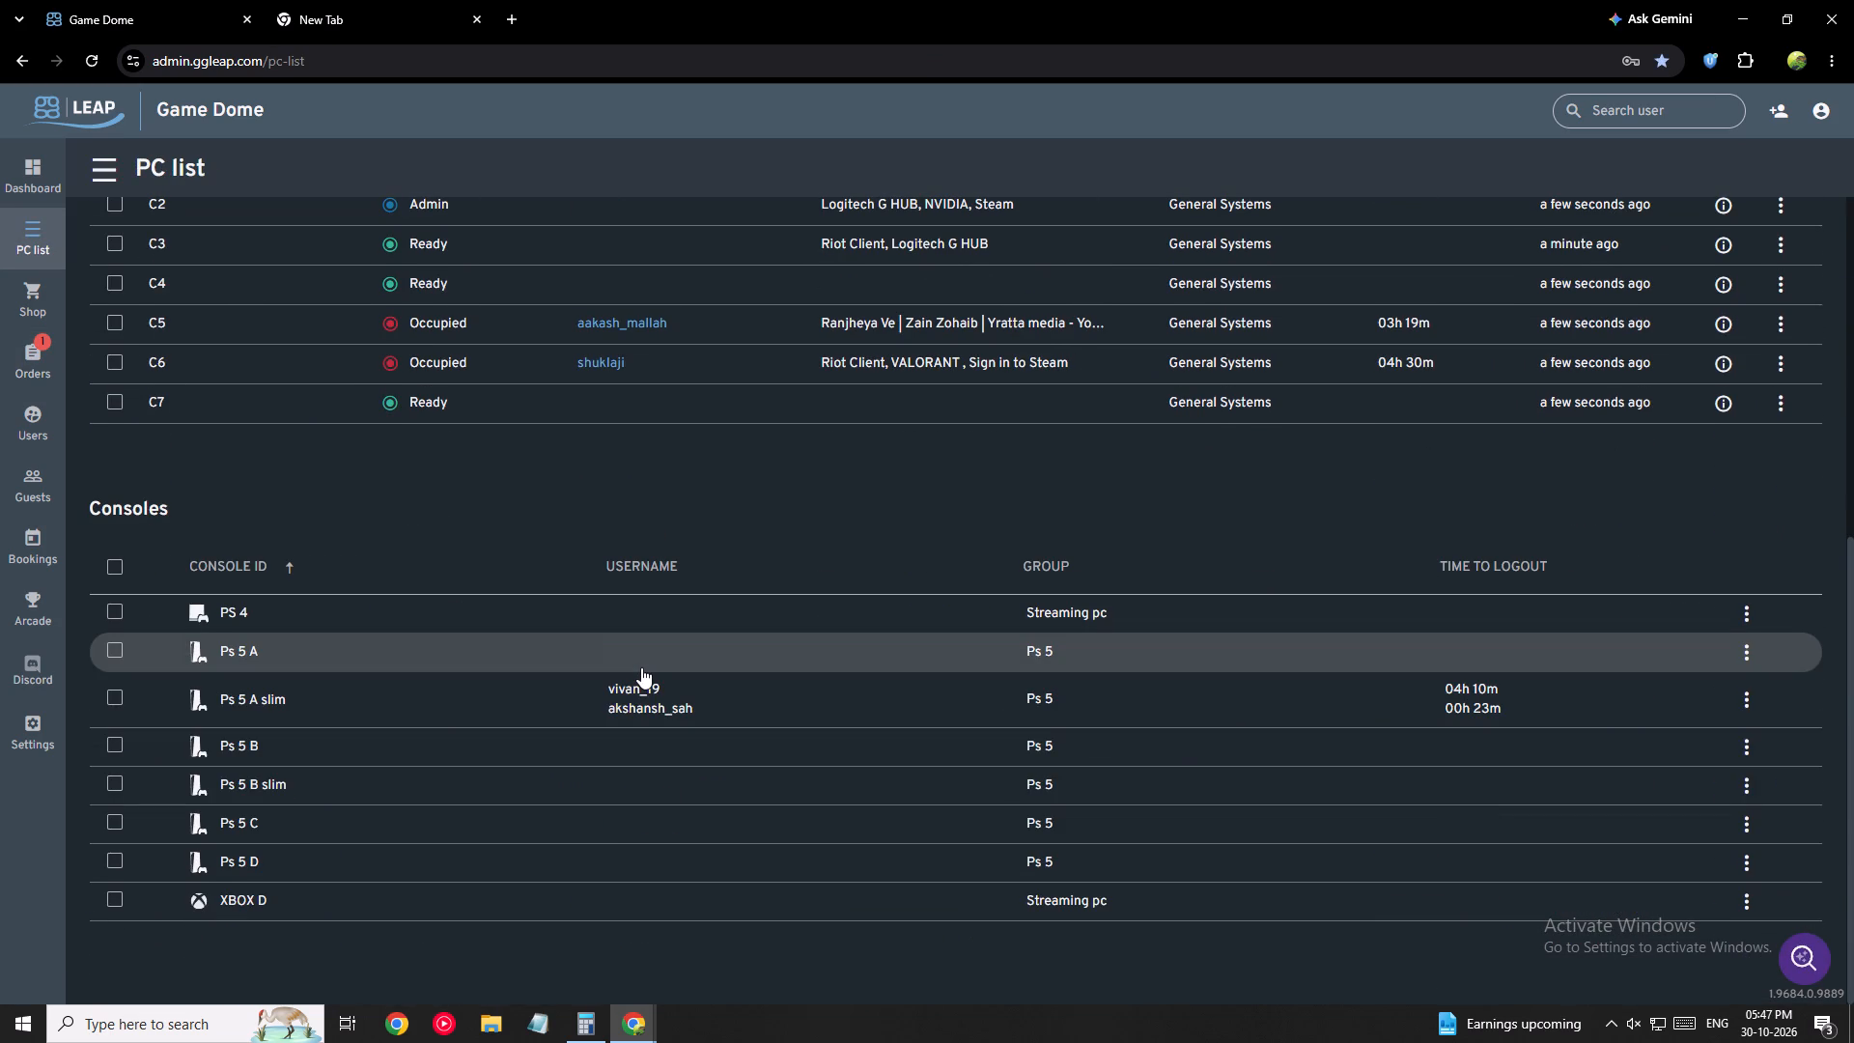
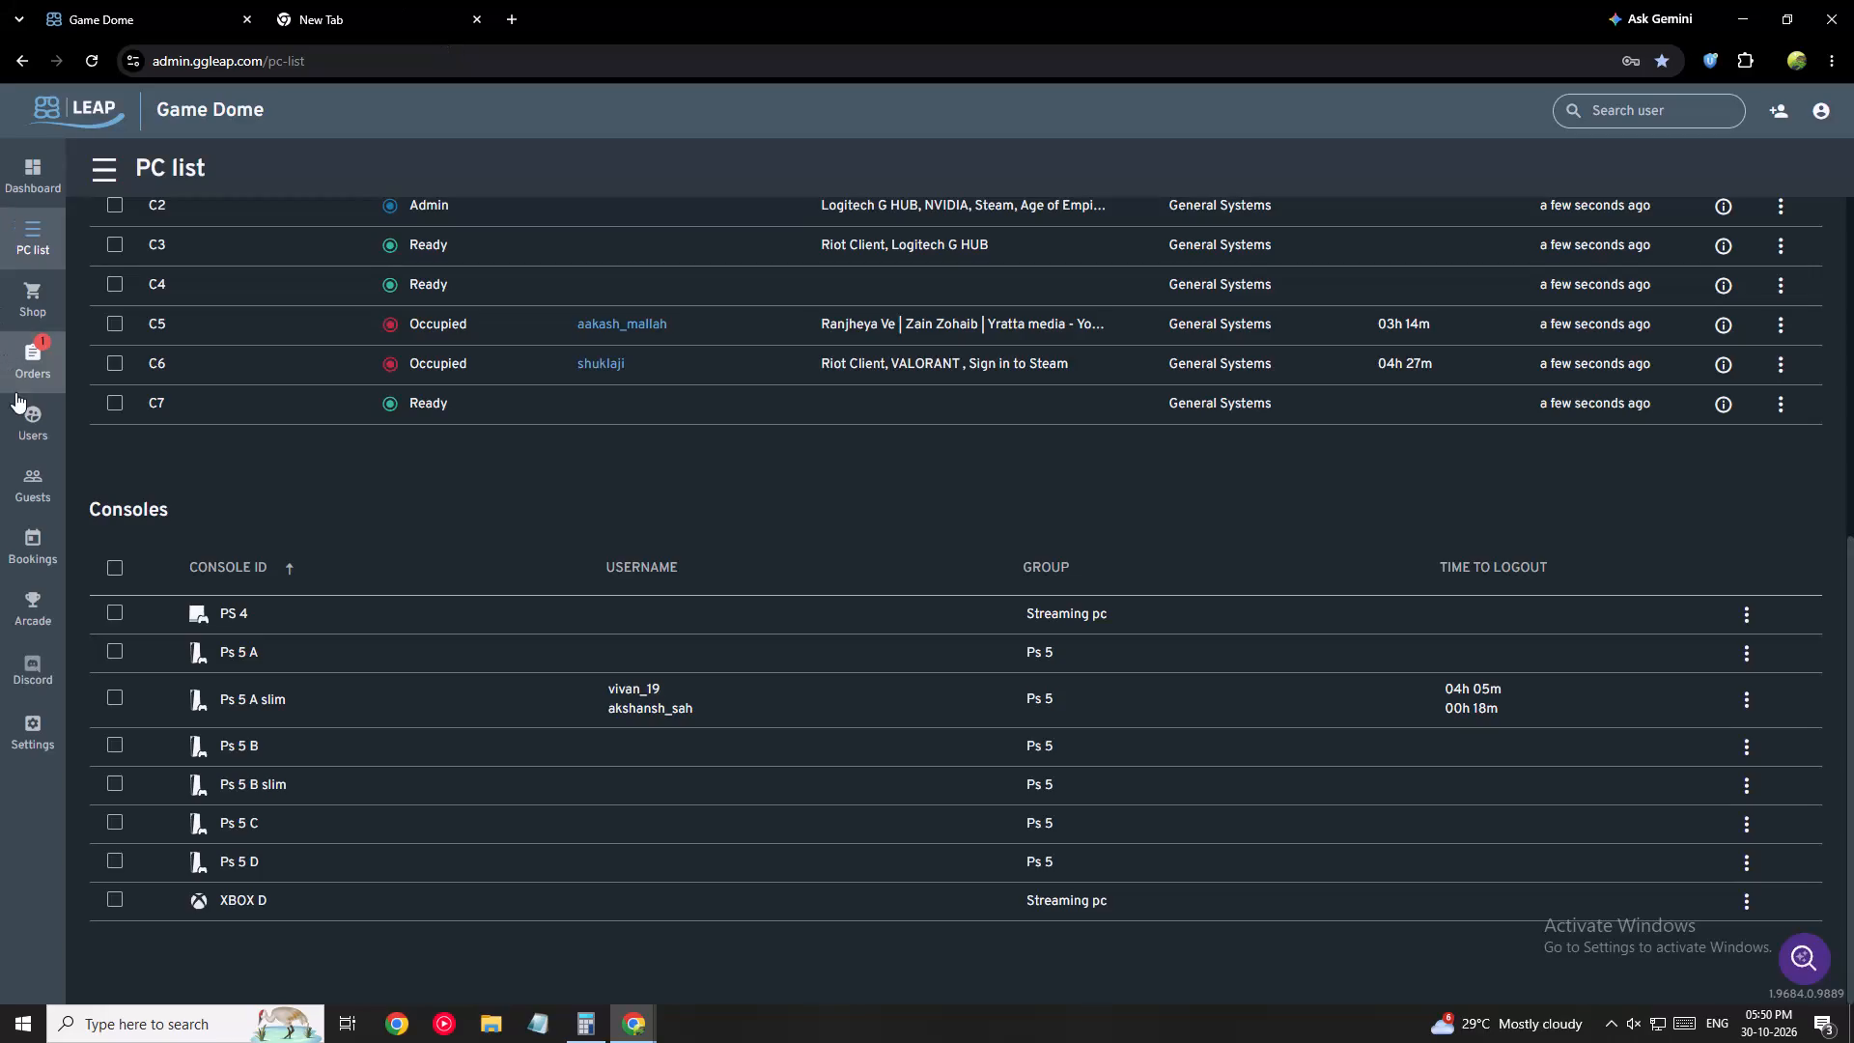
Open the Orders page to check the orders that need action.
{"action": "left_click", "coordinate": [30, 366]}
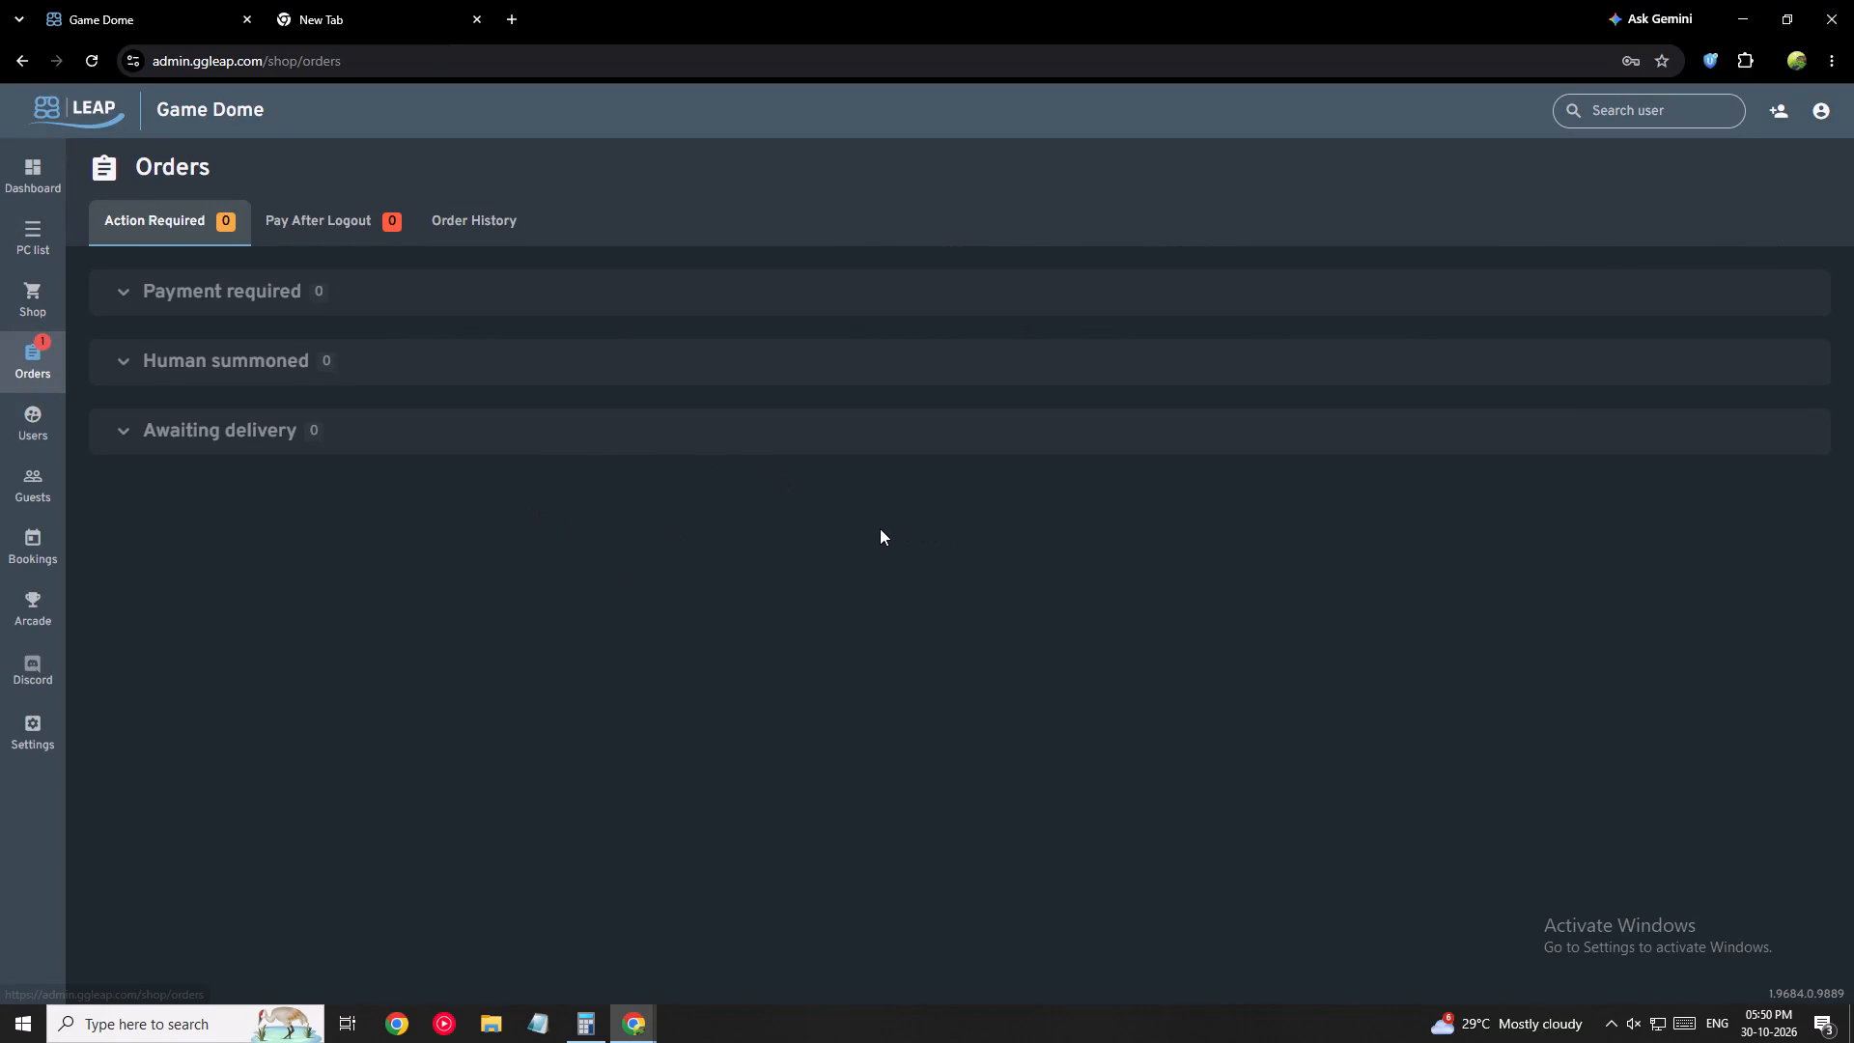
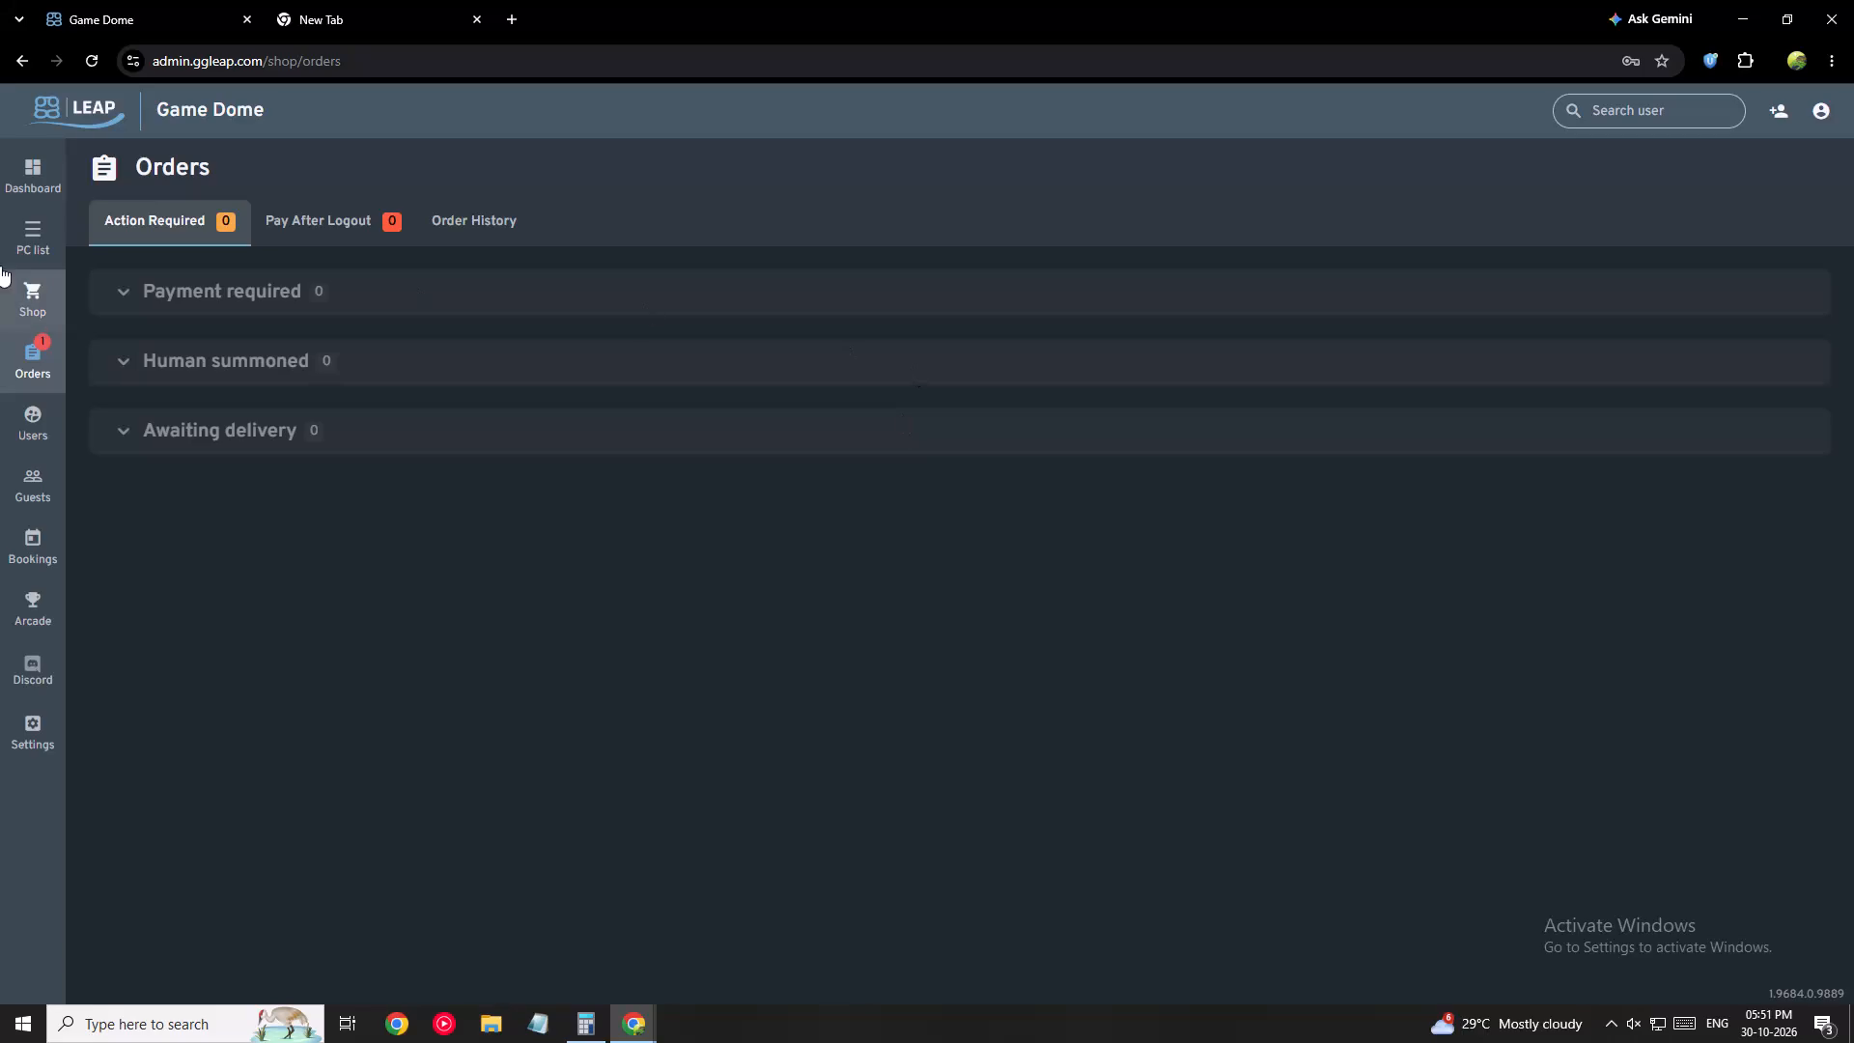
Open the PC list and close the empty new browser tab, staying in the Game Dome window.
{"action": "left_click", "coordinate": [3, 237]}
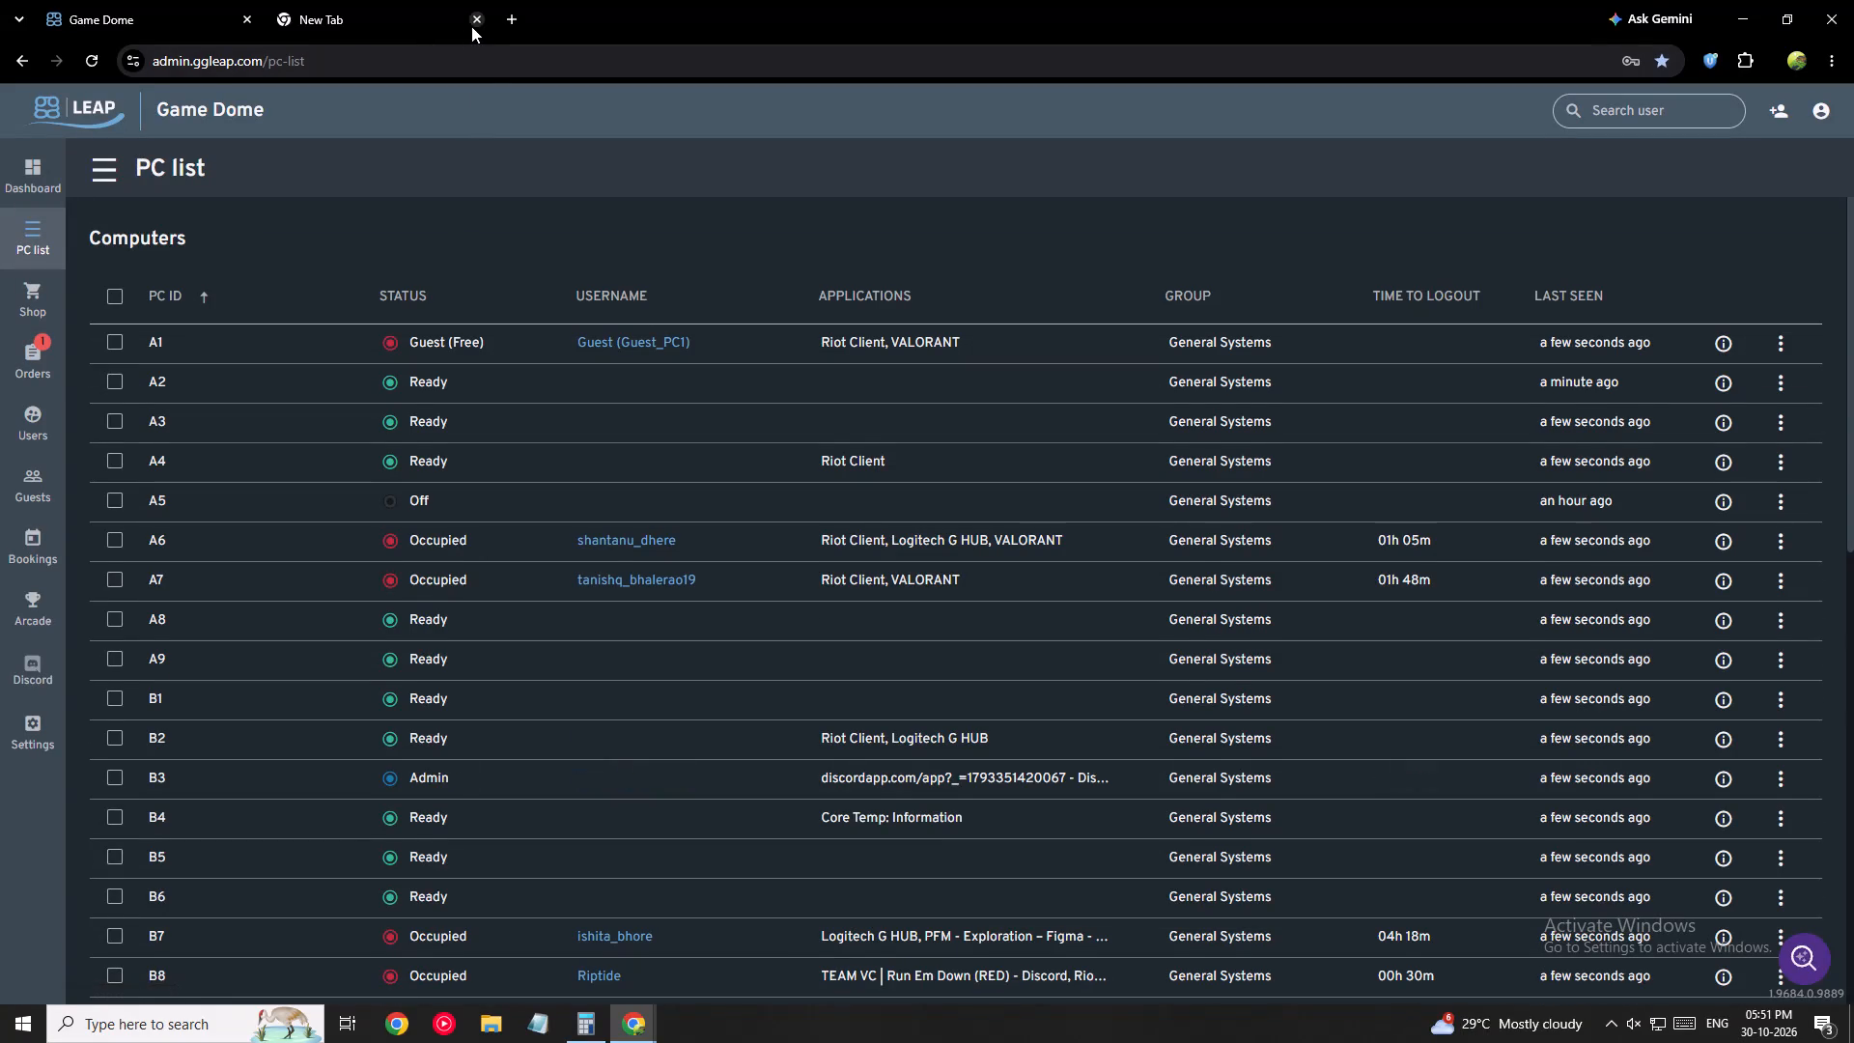
{"action": "left_click", "coordinate": [471, 26]}
{"action": "left_click", "coordinate": [660, 1037]}
{"action": "left_click", "coordinate": [637, 1022]}
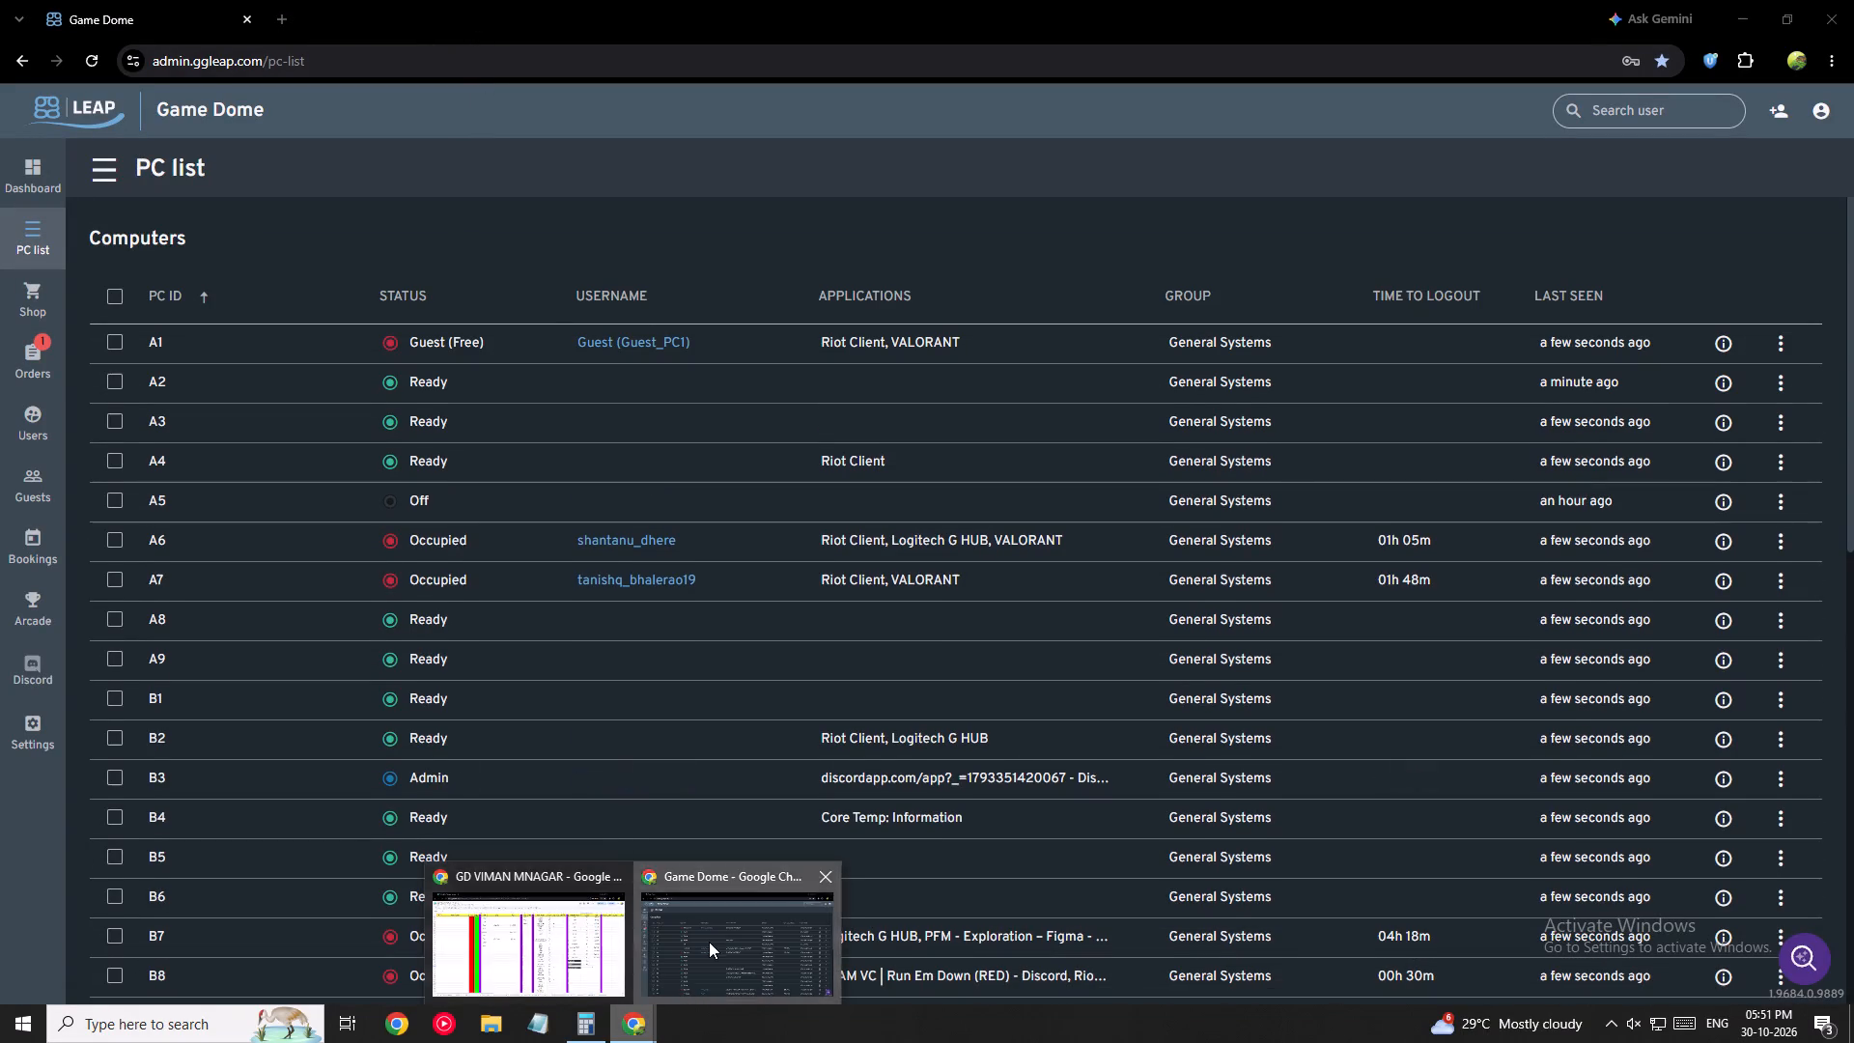
{"action": "left_click", "coordinate": [709, 942]}
{"action": "left_click", "coordinate": [3, 331]}
{"action": "left_click", "coordinate": [503, 236]}
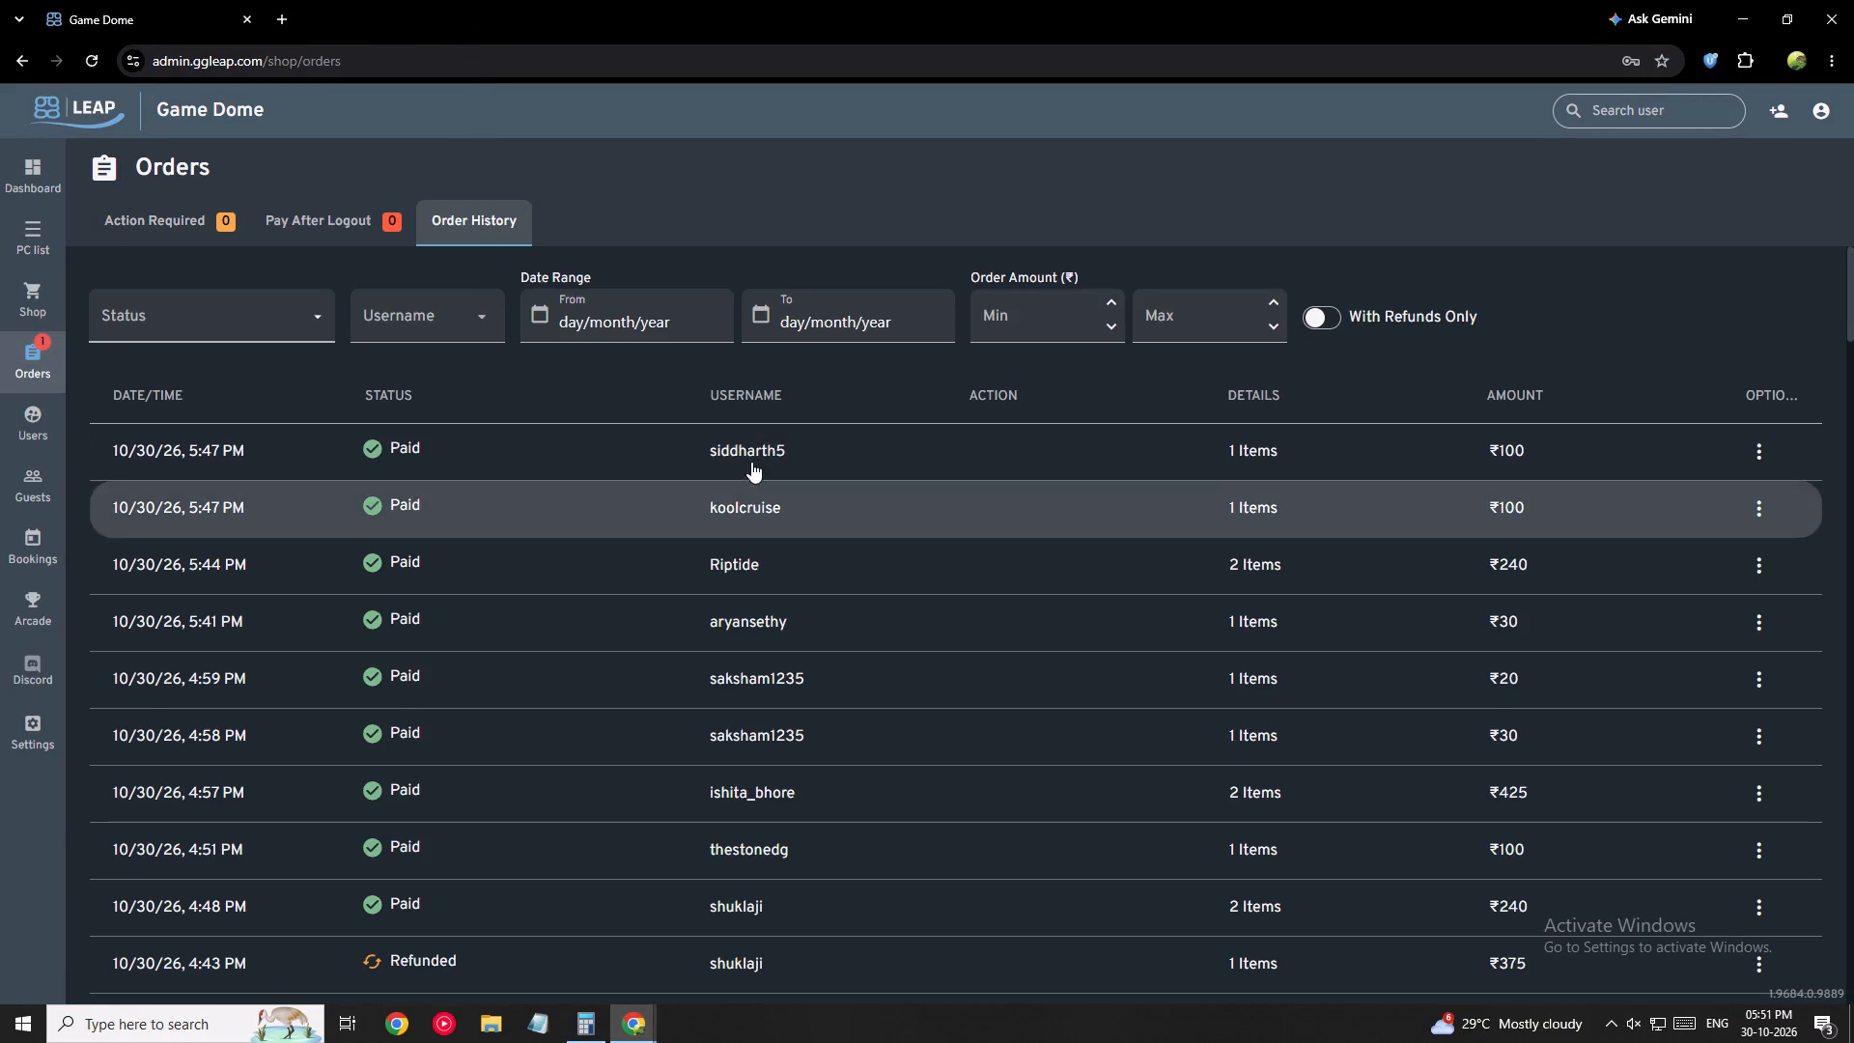
{"action": "left_click", "coordinate": [751, 462]}
{"action": "double_click", "coordinate": [150, 252]}
{"action": "key", "text": "ctrl+c"}
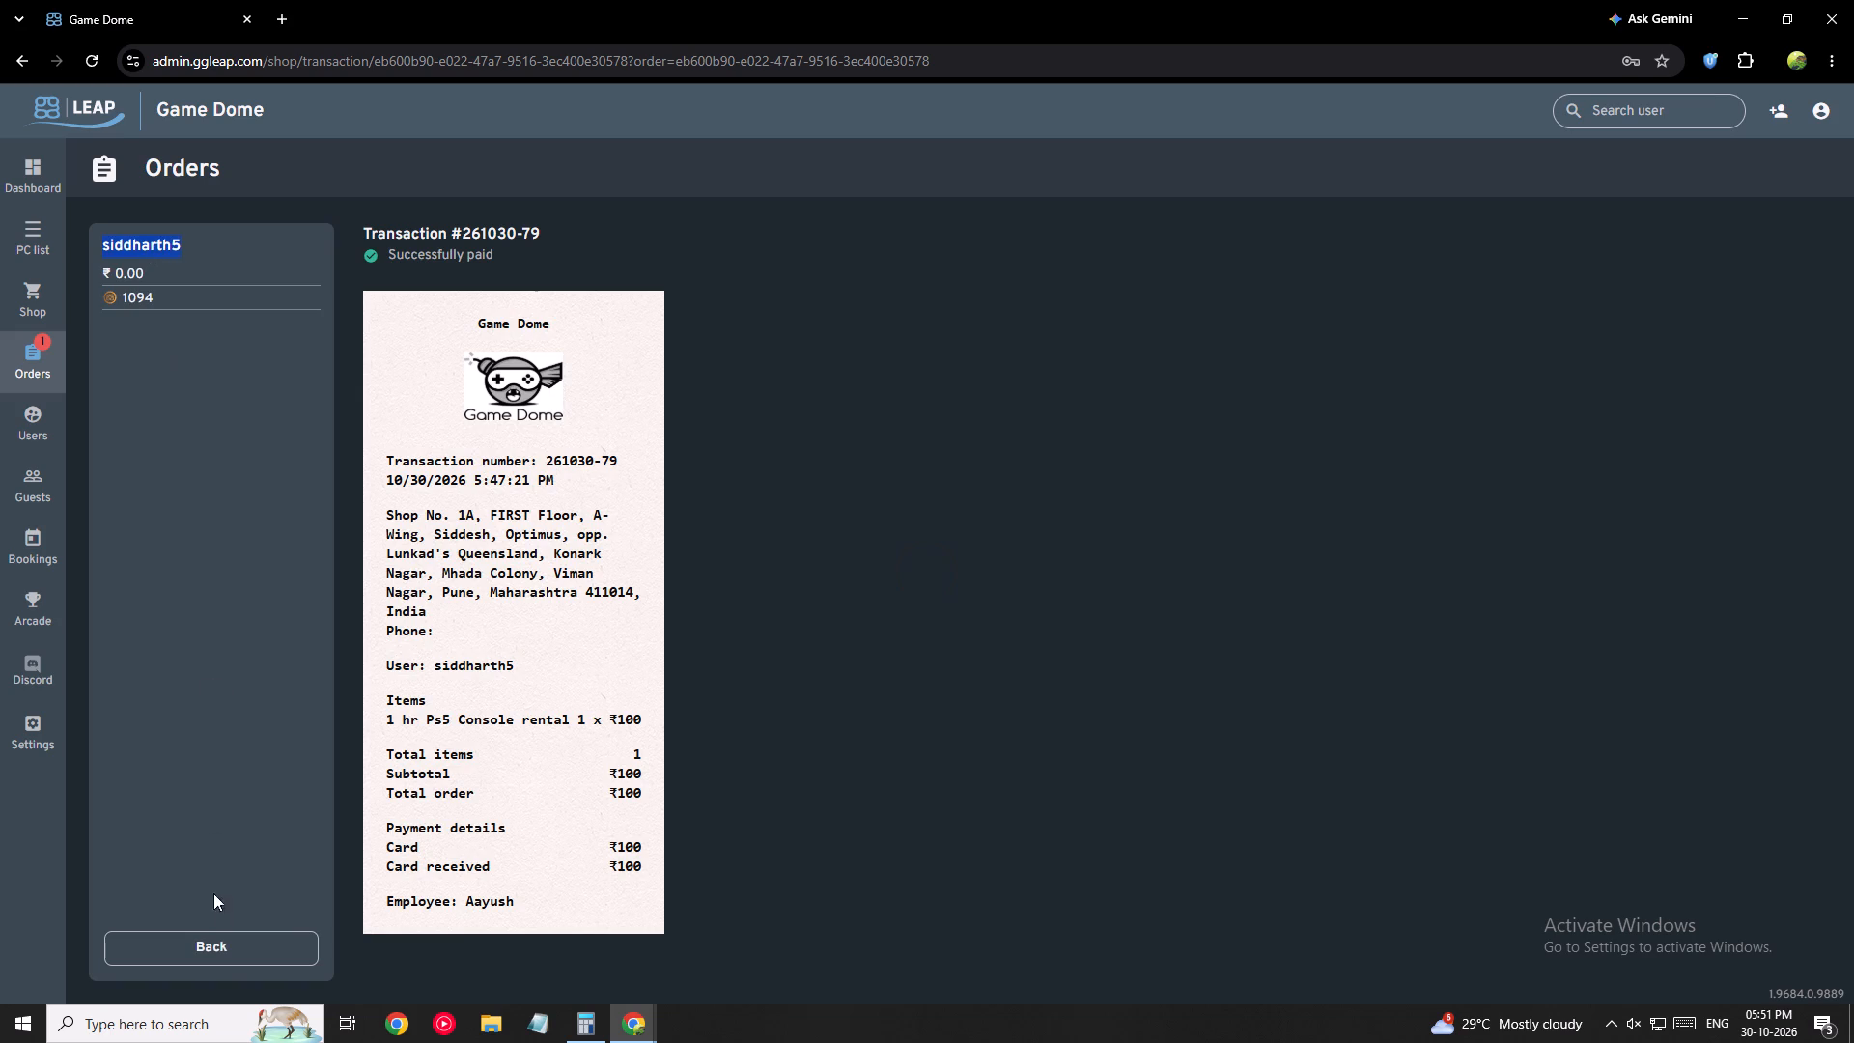
{"action": "left_click", "coordinate": [228, 954]}
{"action": "left_click", "coordinate": [774, 497]}
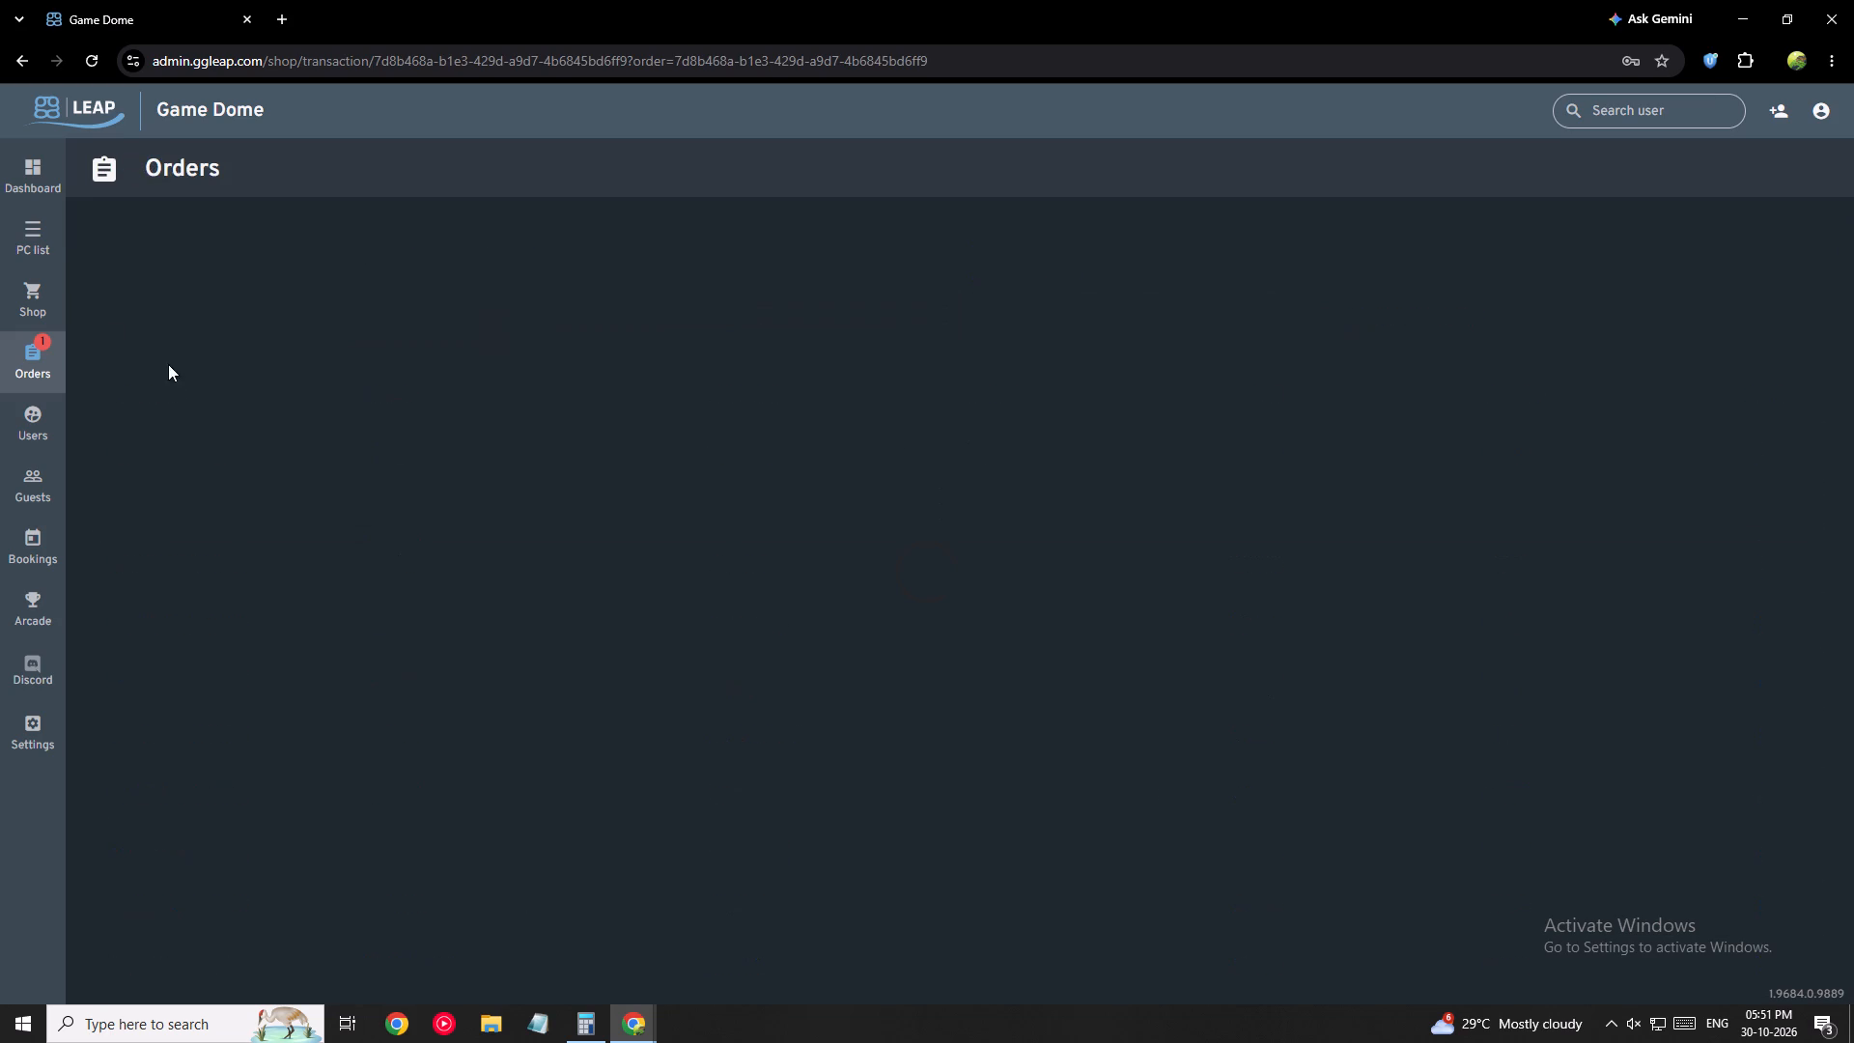
{"action": "double_click", "coordinate": [120, 240]}
{"action": "key", "text": "ctrl+c"}
{"action": "left_click", "coordinate": [247, 942]}
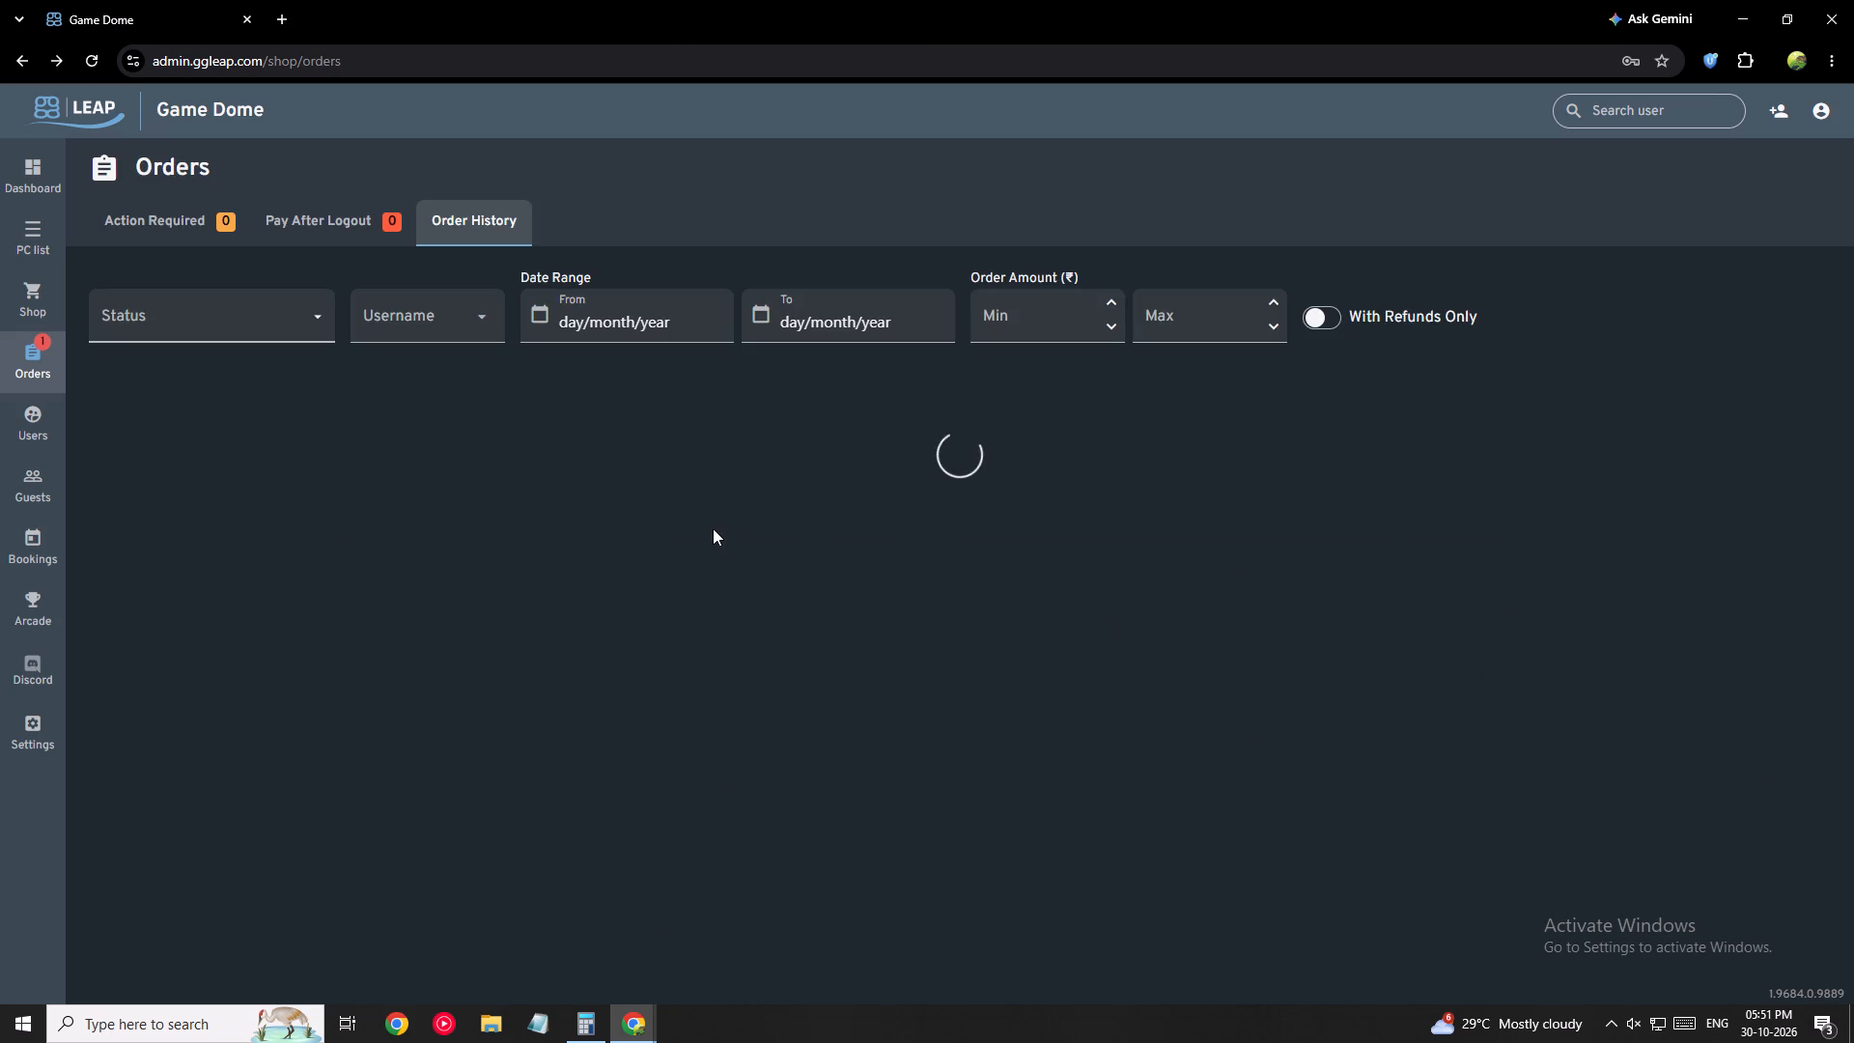
{"action": "left_click", "coordinate": [0, 229]}
{"action": "scroll", "coordinate": [913, 576], "scroll_direction": "down", "scroll_amount": 3}
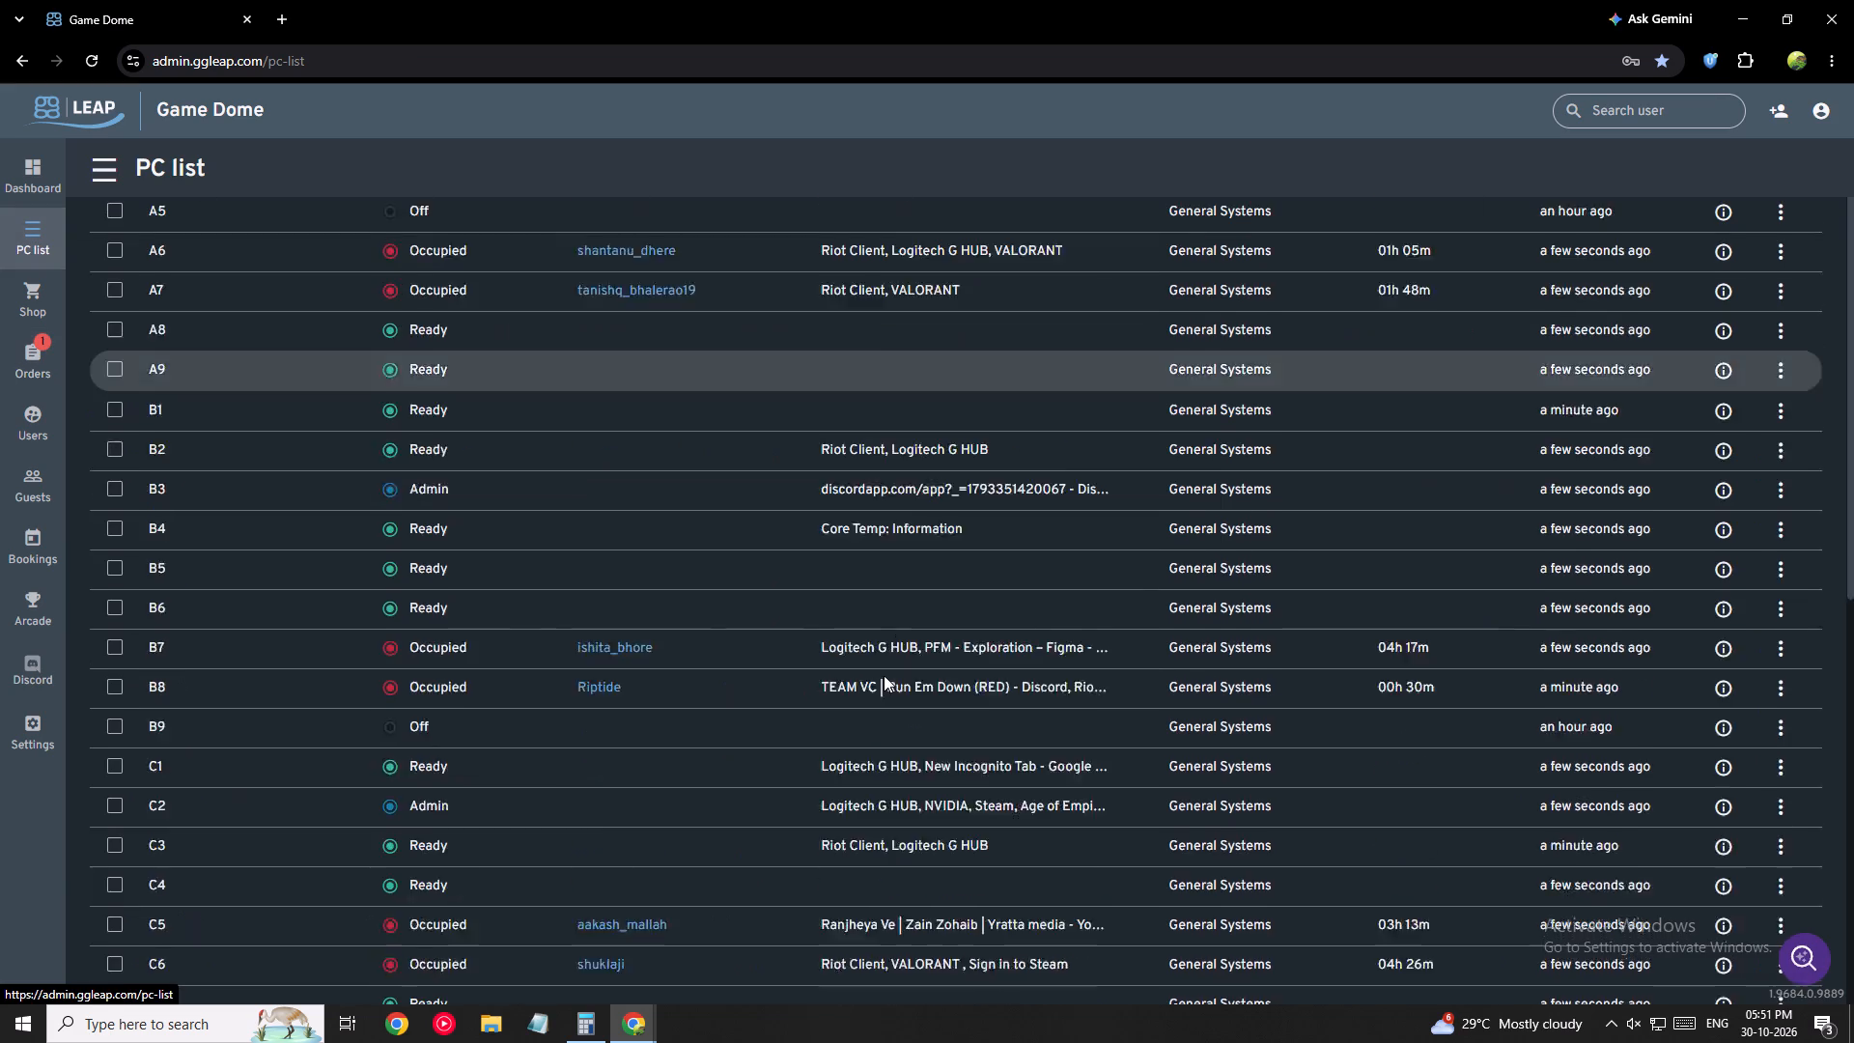
{"action": "scroll", "coordinate": [884, 675], "scroll_direction": "down", "scroll_amount": 10}
{"action": "left_click", "coordinate": [1756, 858]}
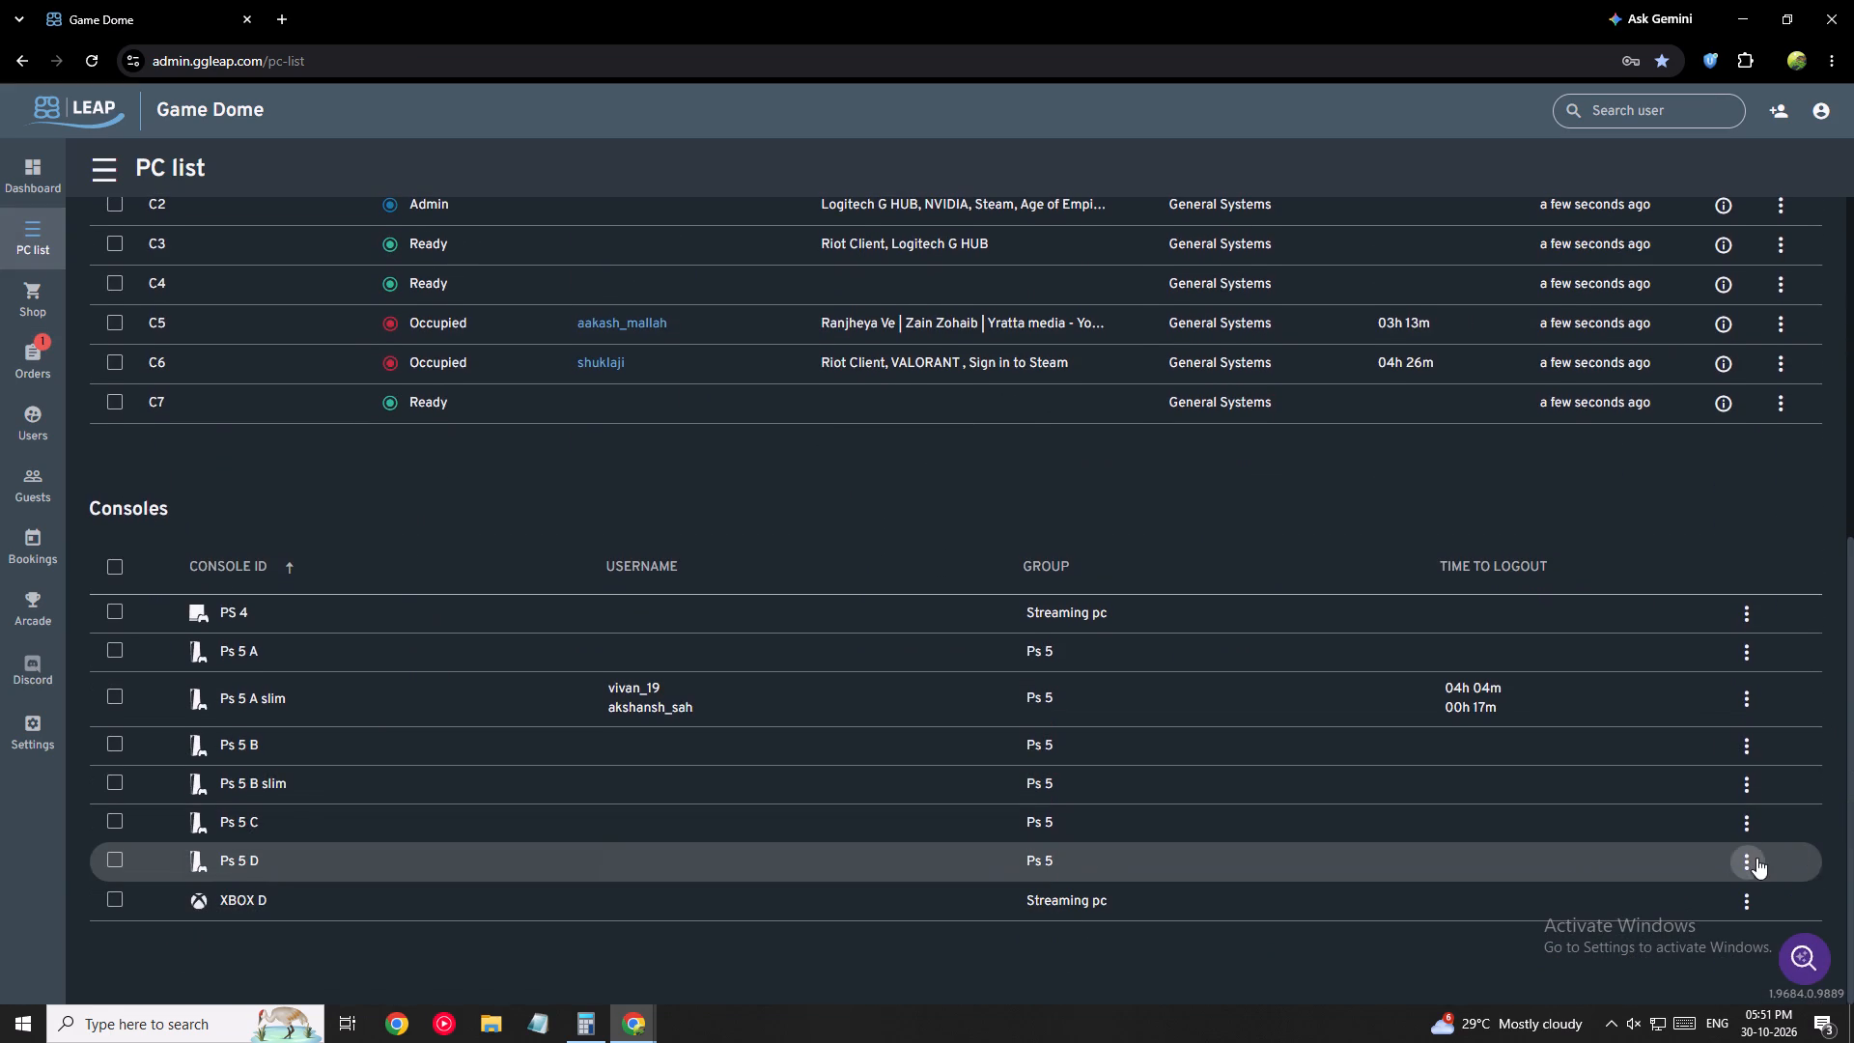
{"action": "left_click", "coordinate": [1735, 693]}
{"action": "left_click", "coordinate": [853, 518]}
{"action": "key", "text": "ctrl+v"}
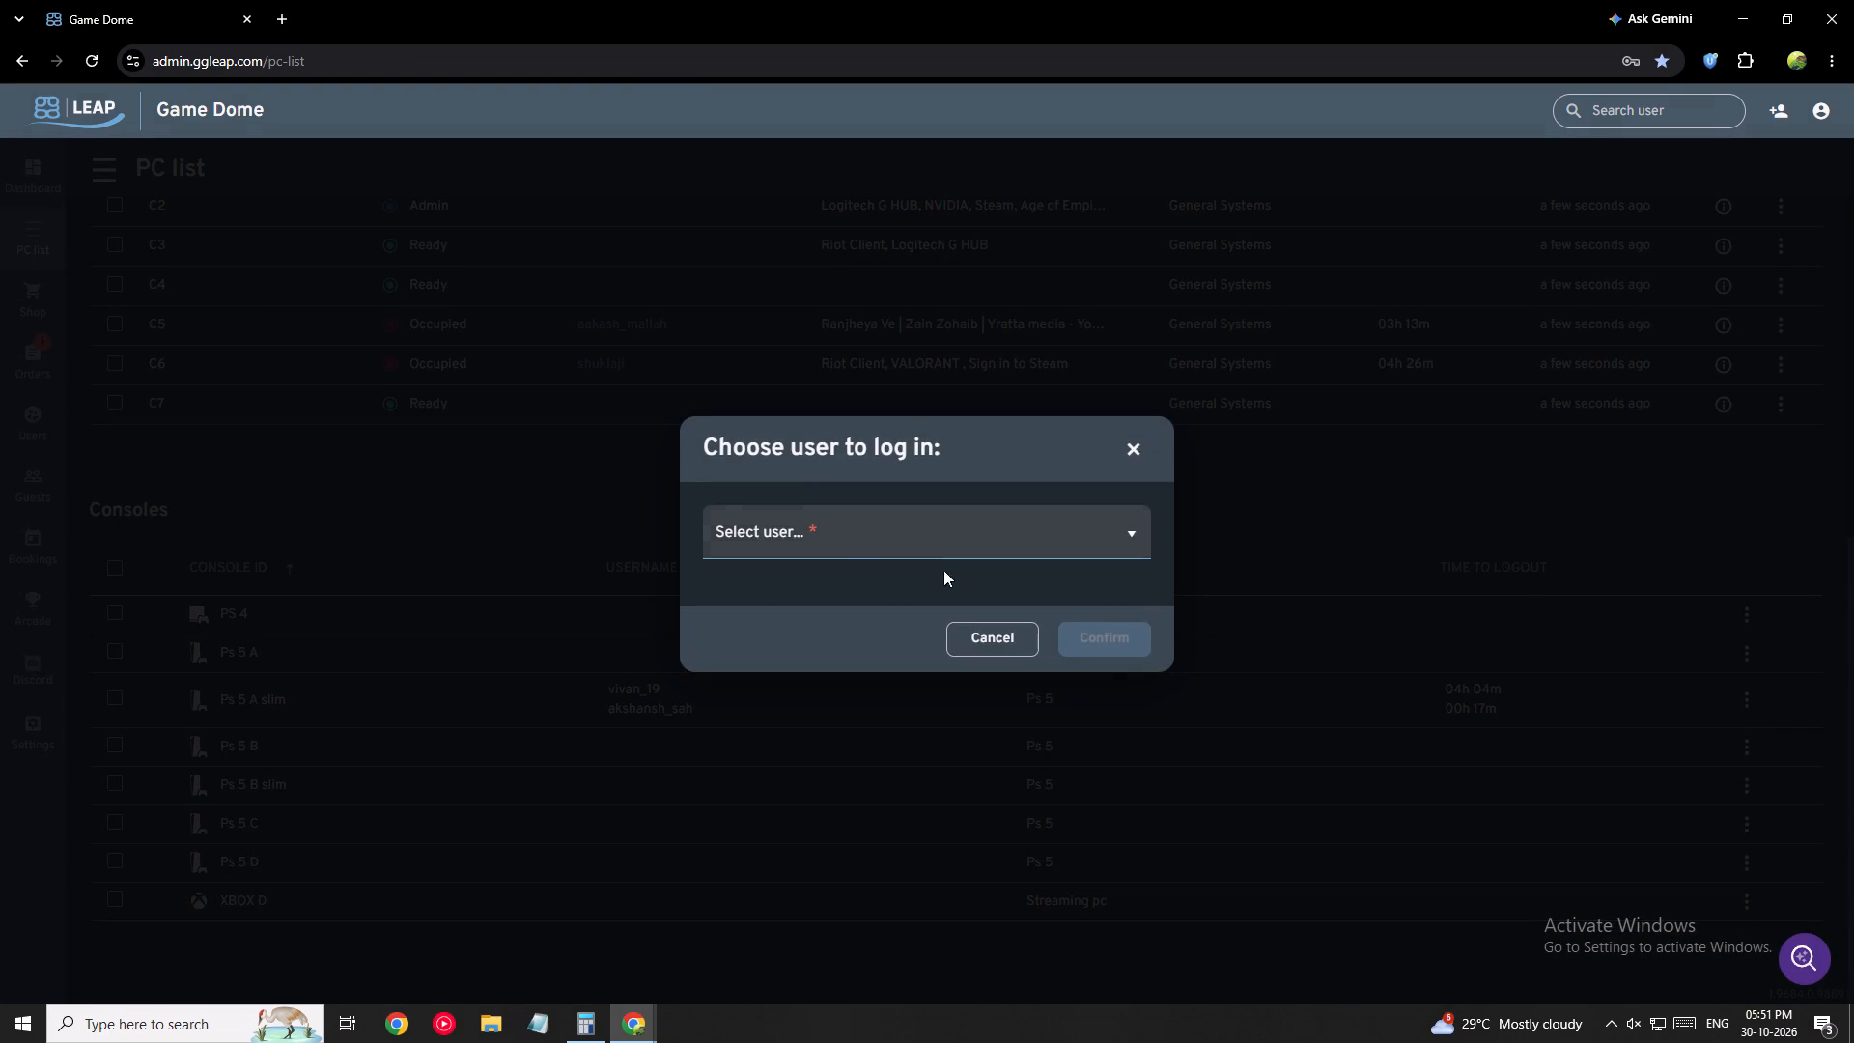
{"action": "left_click", "coordinate": [910, 550]}
{"action": "key", "text": "ctrl+v"}
{"action": "left_click", "coordinate": [975, 619]}
{"action": "left_click", "coordinate": [1072, 634]}
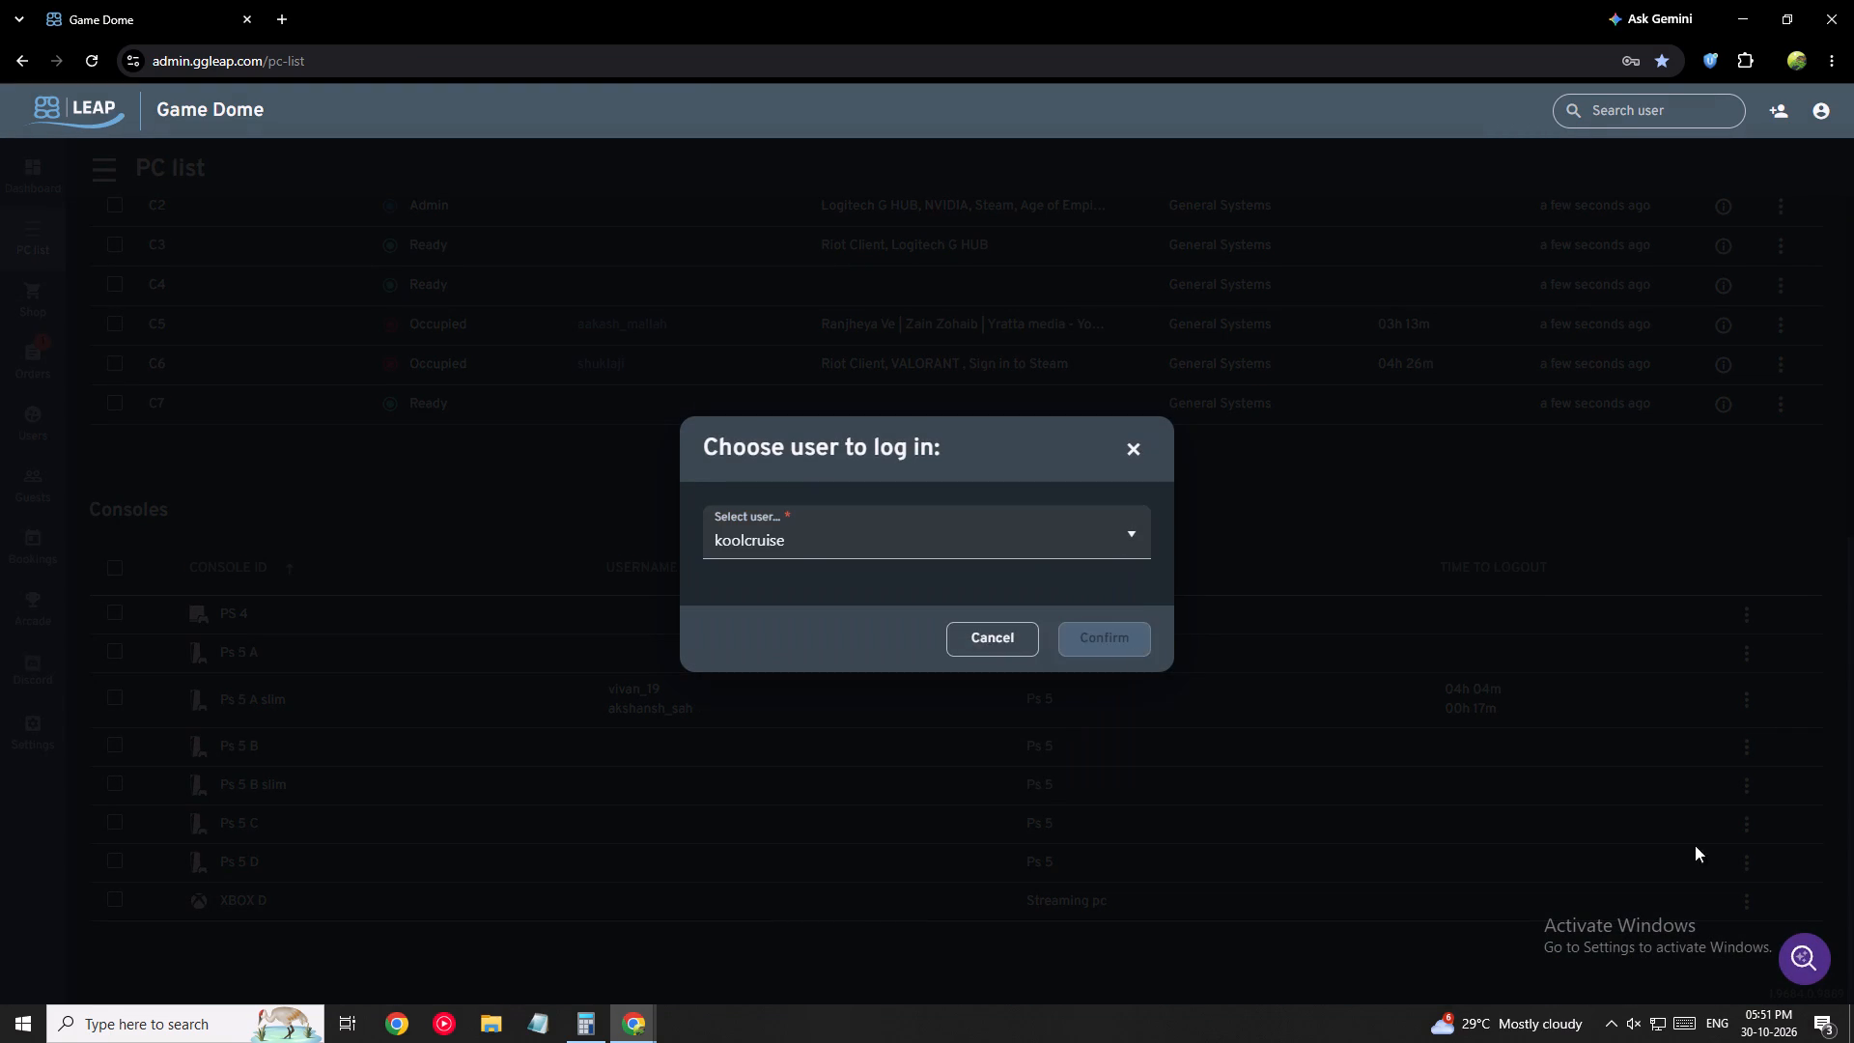
{"action": "left_click", "coordinate": [1750, 854]}
{"action": "left_click", "coordinate": [1744, 765]}
{"action": "left_click", "coordinate": [838, 565]}
{"action": "left_click", "coordinate": [828, 550]}
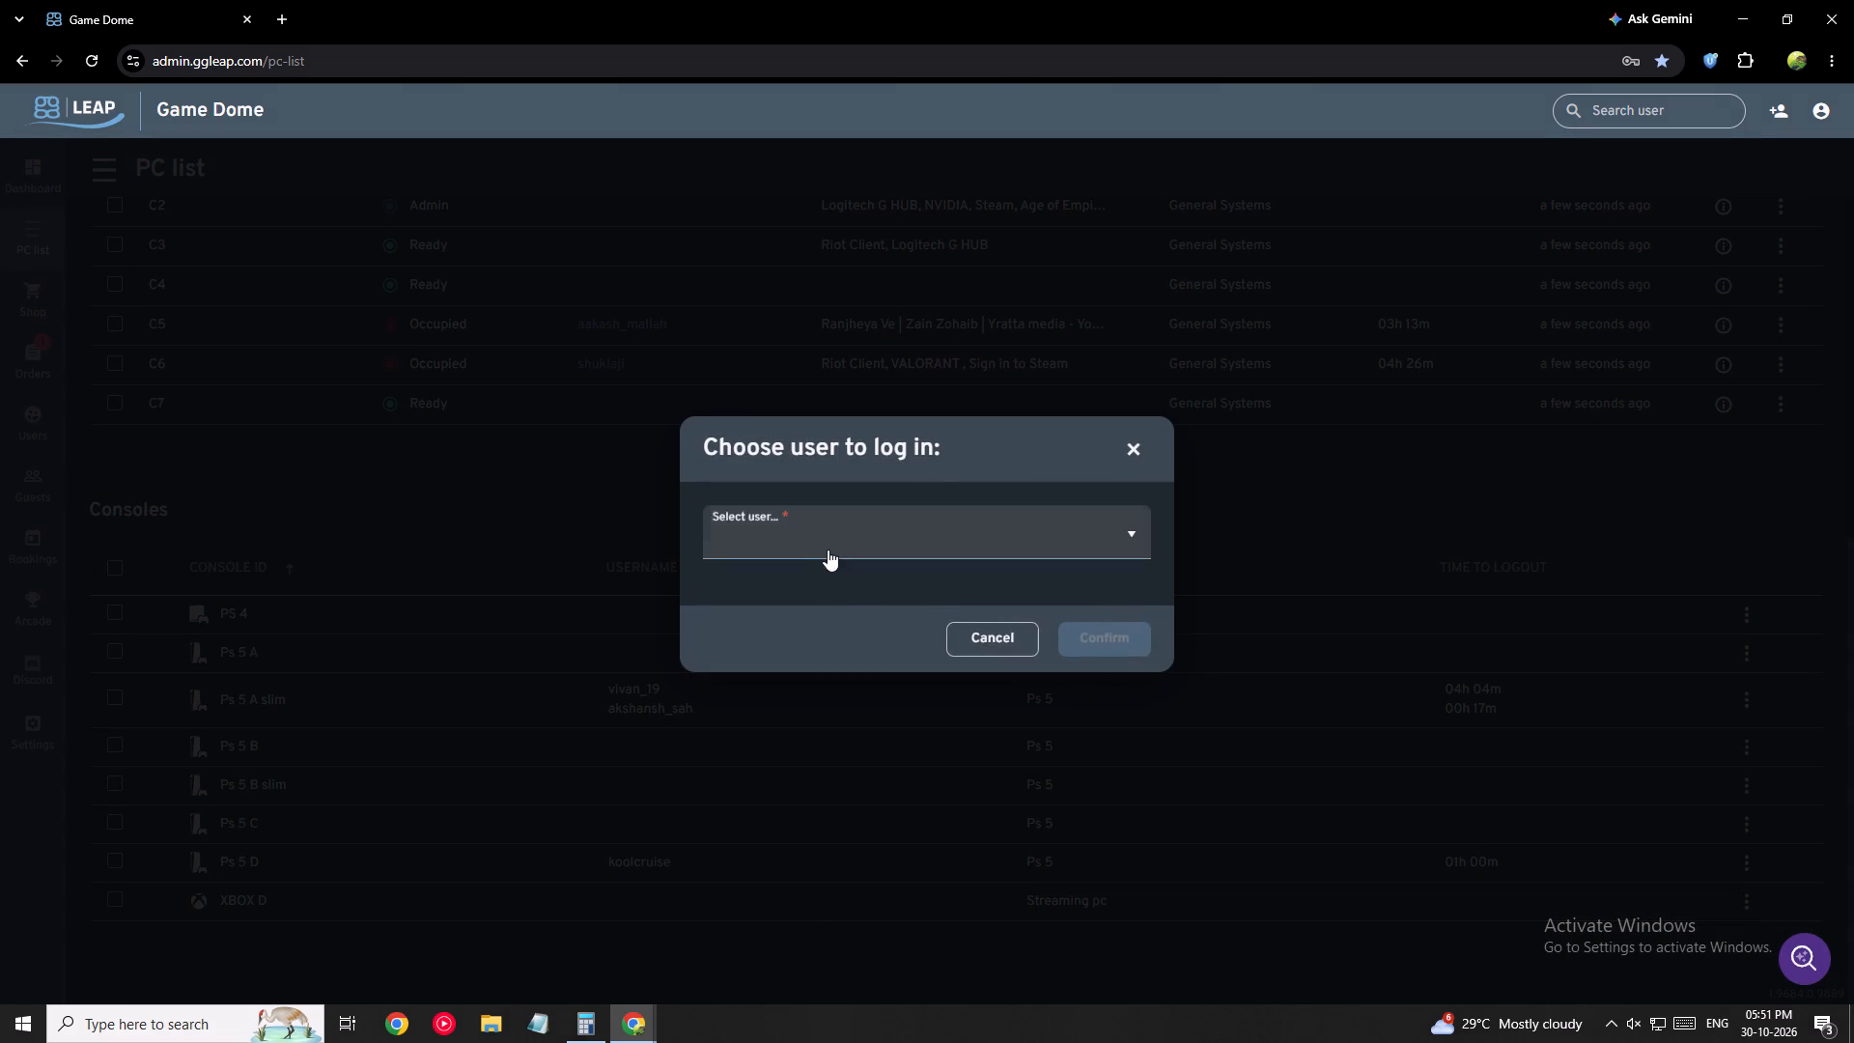
{"action": "key", "text": "super+v"}
{"action": "left_click", "coordinate": [824, 719]}
{"action": "key", "text": "ctrl+v"}
{"action": "left_click", "coordinate": [856, 581]}
{"action": "left_click", "coordinate": [1006, 613]}
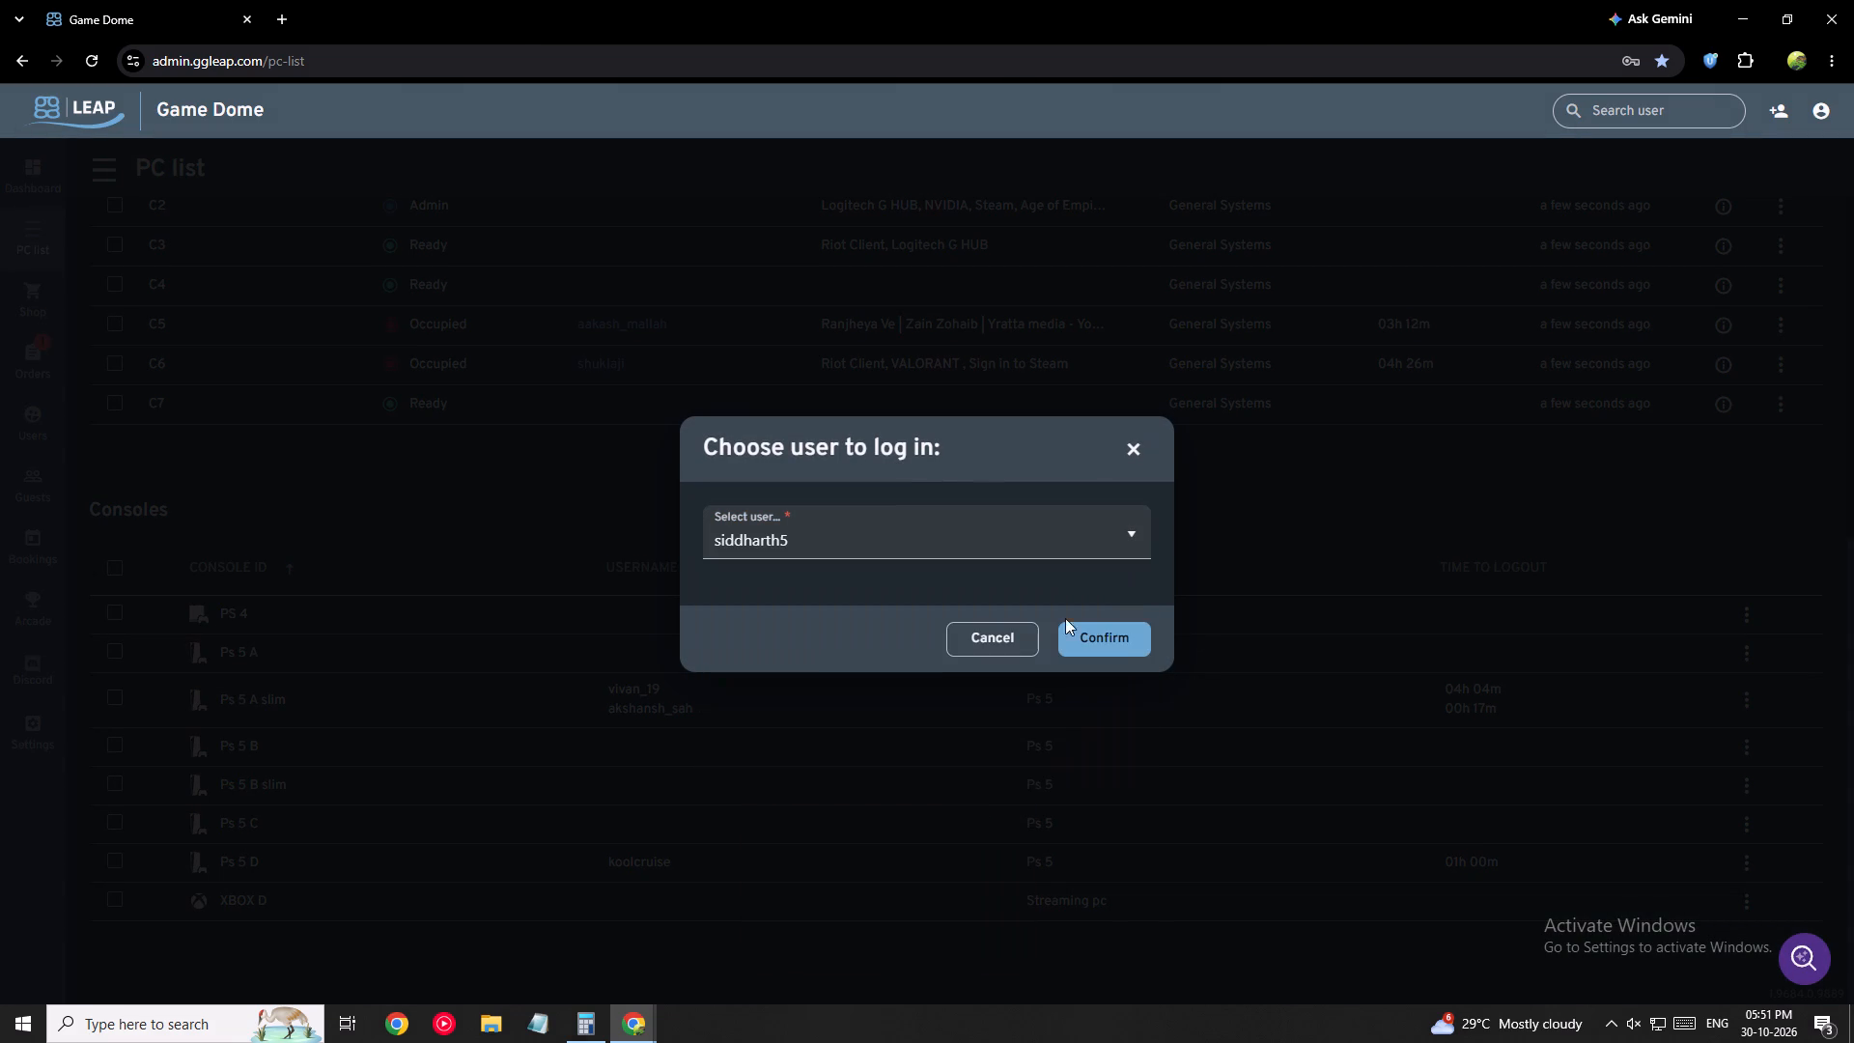
{"action": "left_click", "coordinate": [1110, 634]}
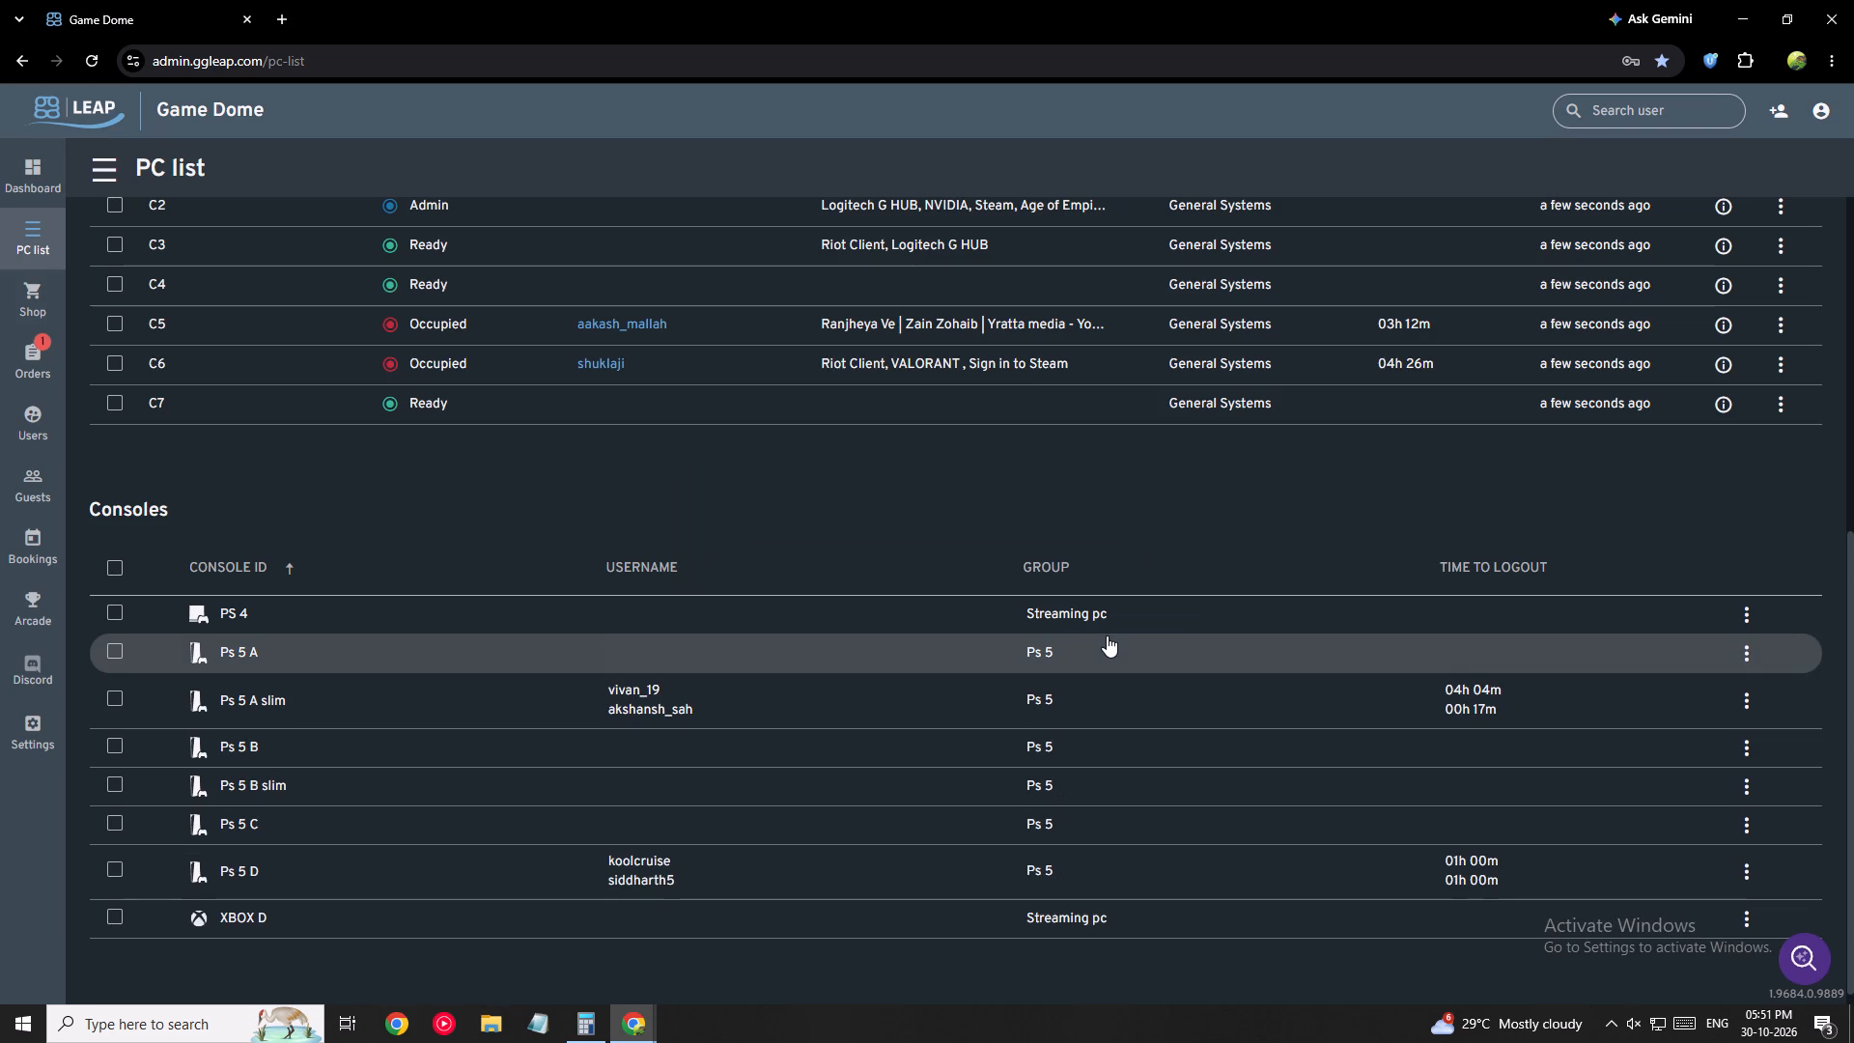
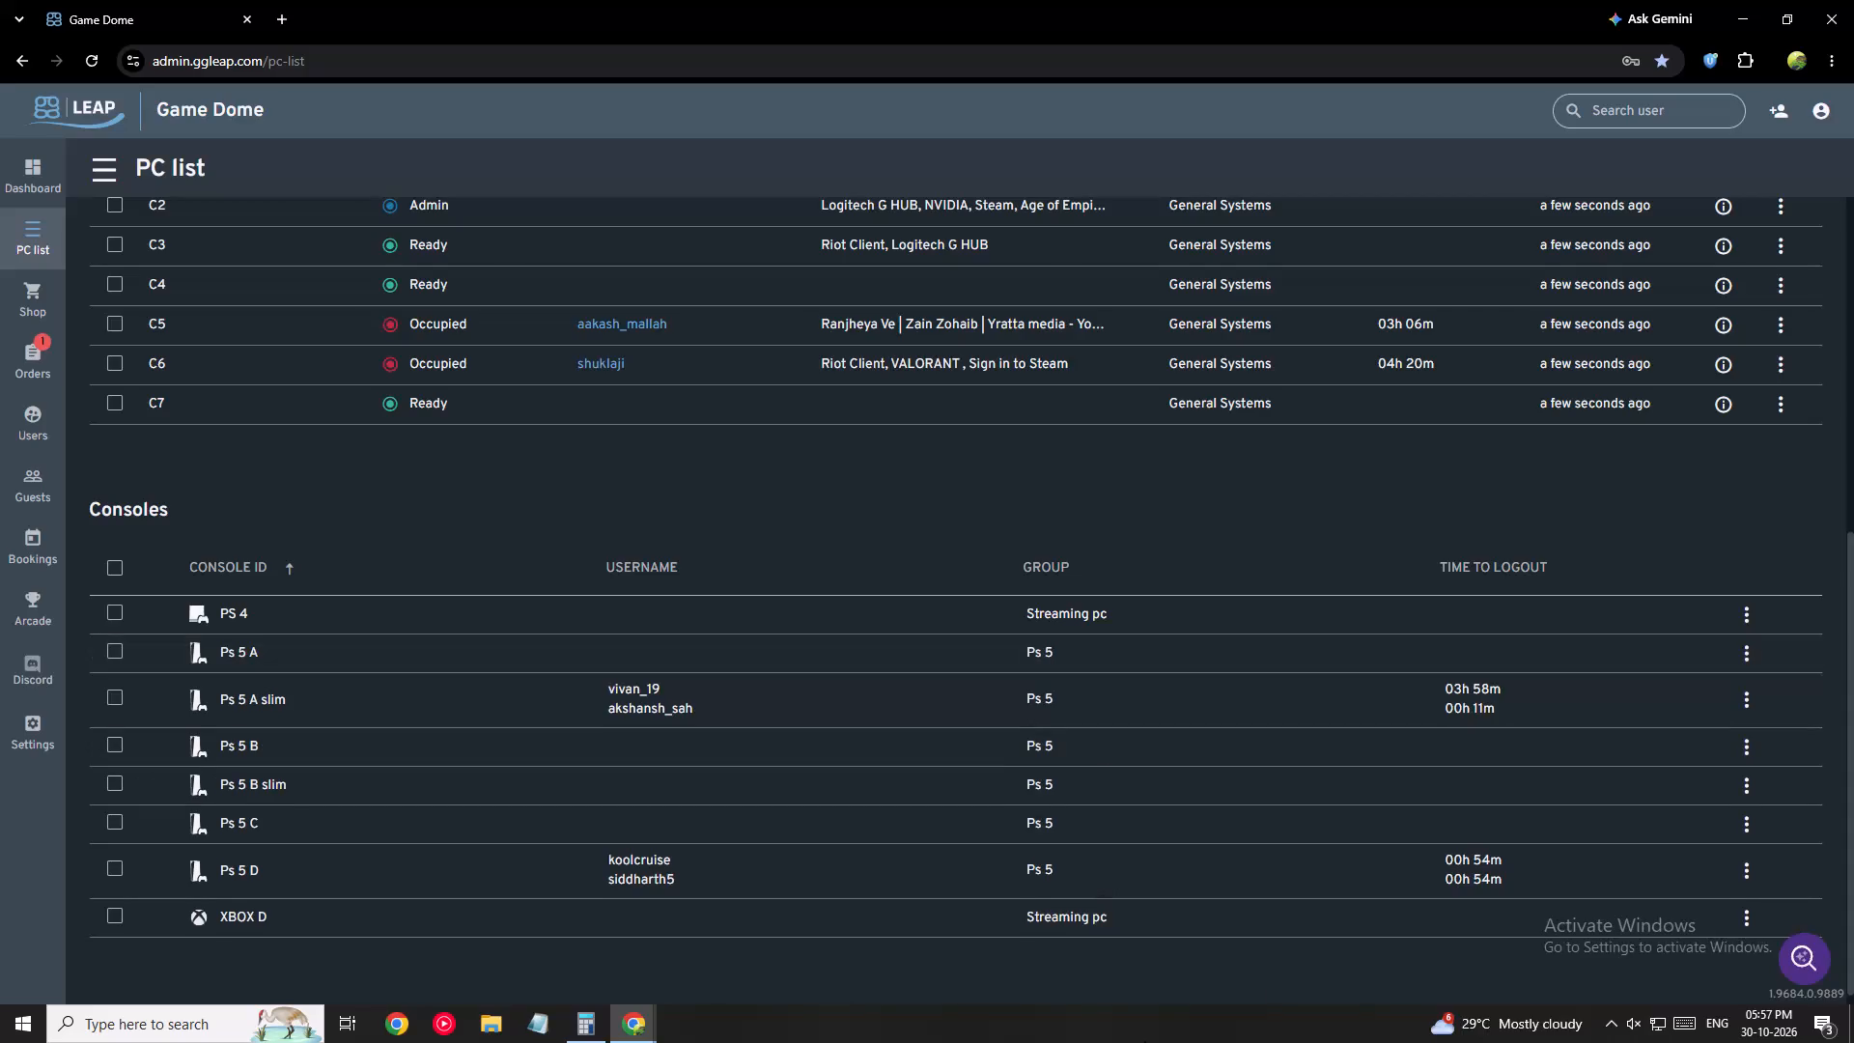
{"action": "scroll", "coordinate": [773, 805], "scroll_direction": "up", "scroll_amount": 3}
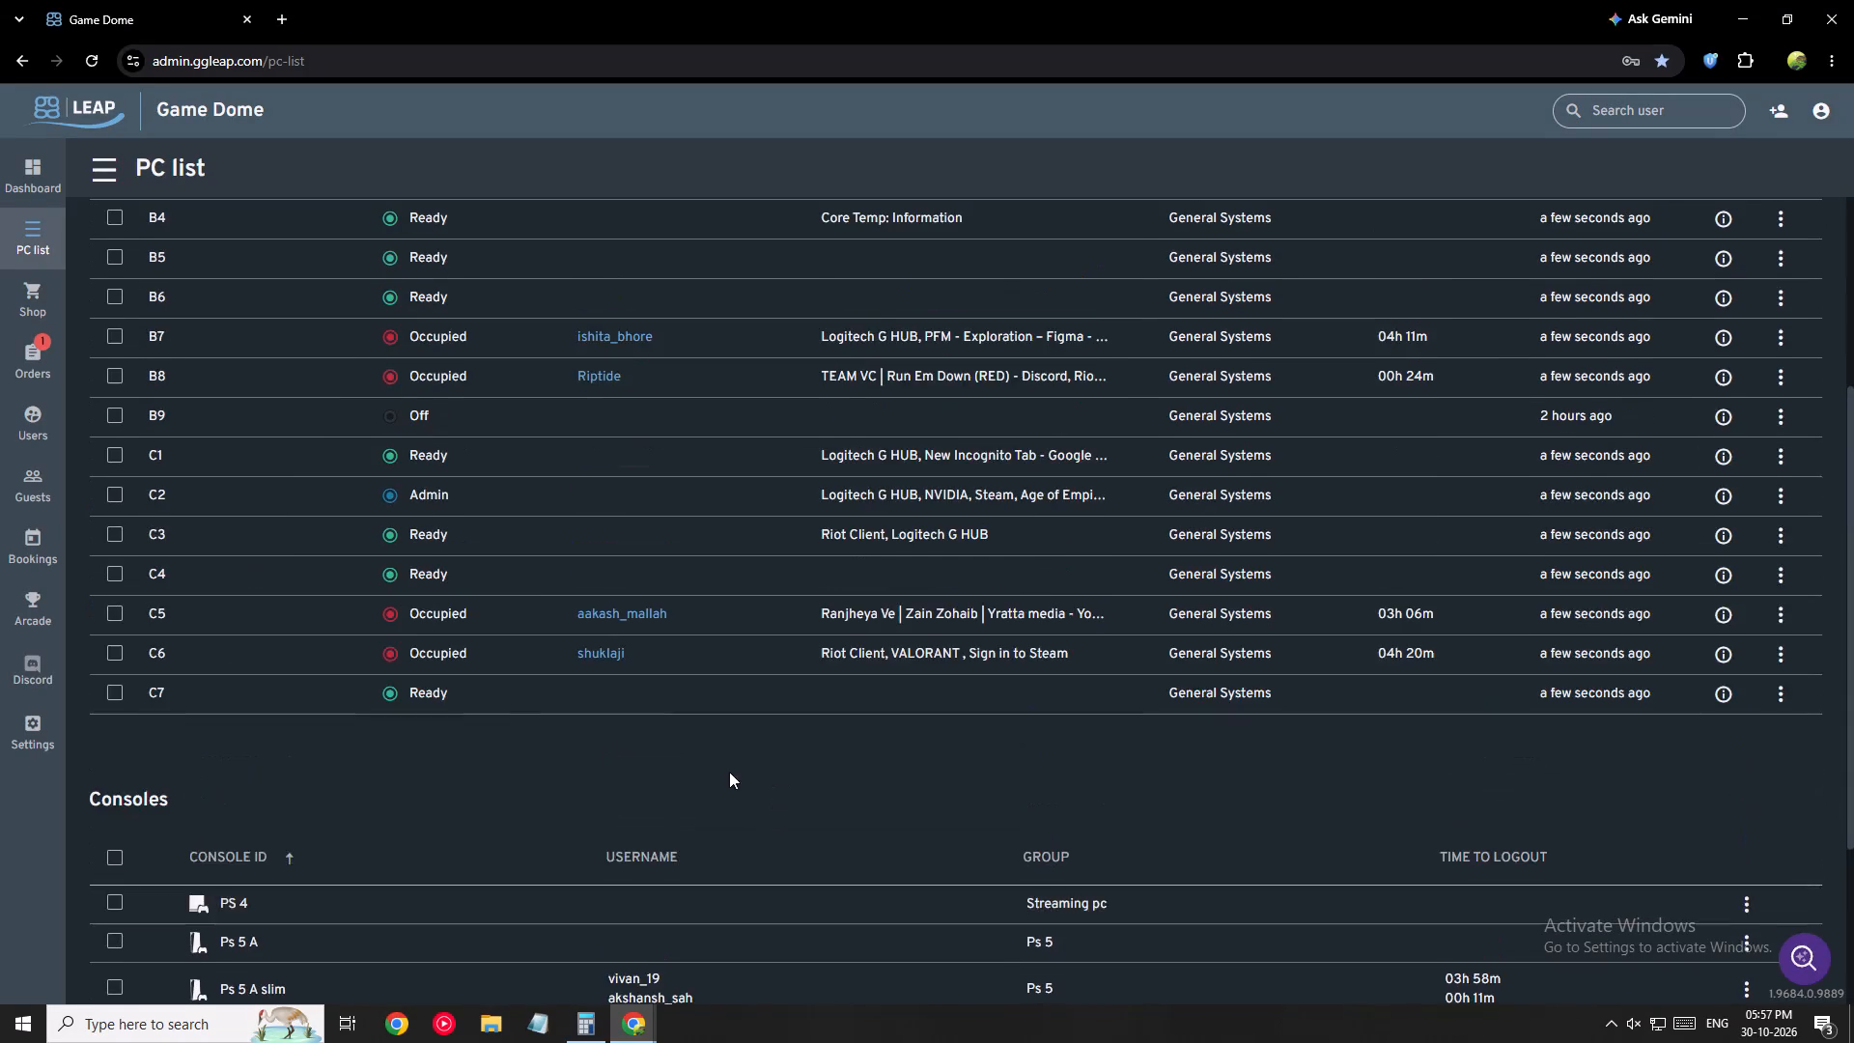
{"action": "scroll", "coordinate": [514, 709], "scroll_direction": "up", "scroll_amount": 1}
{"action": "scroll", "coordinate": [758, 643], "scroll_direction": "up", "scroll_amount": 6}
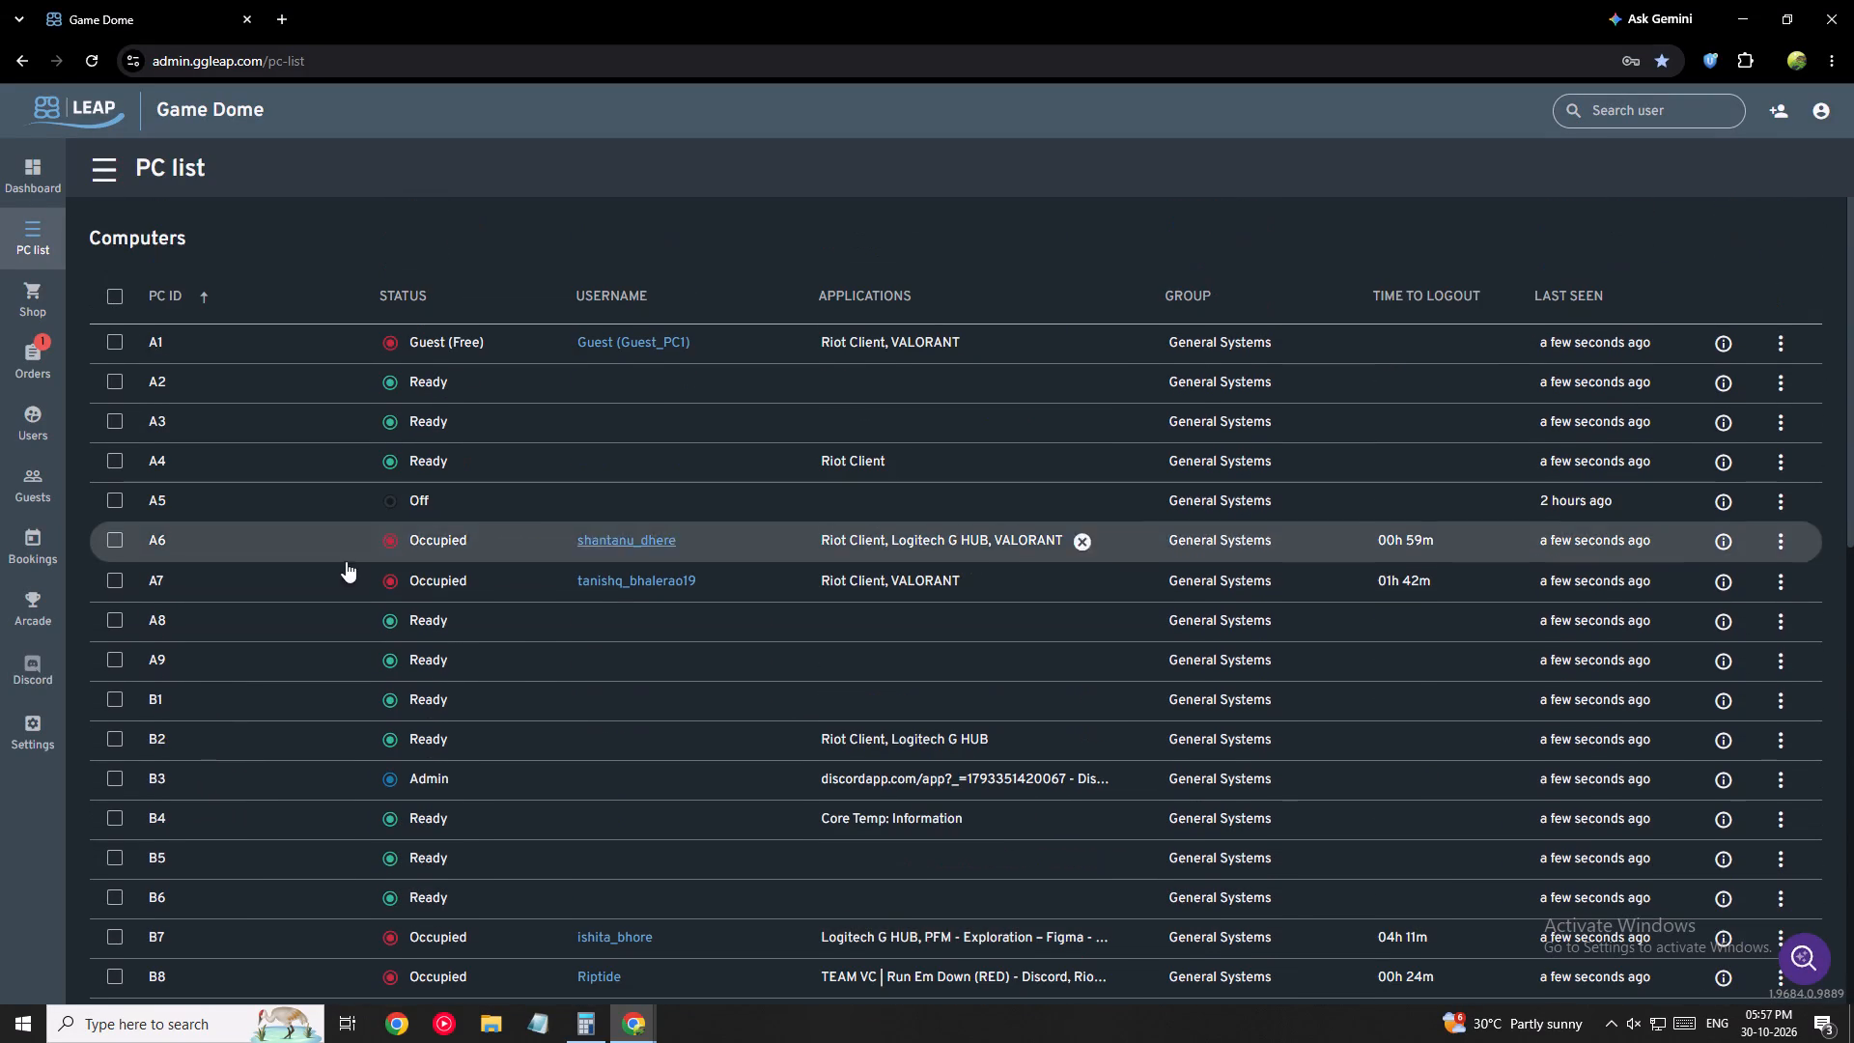
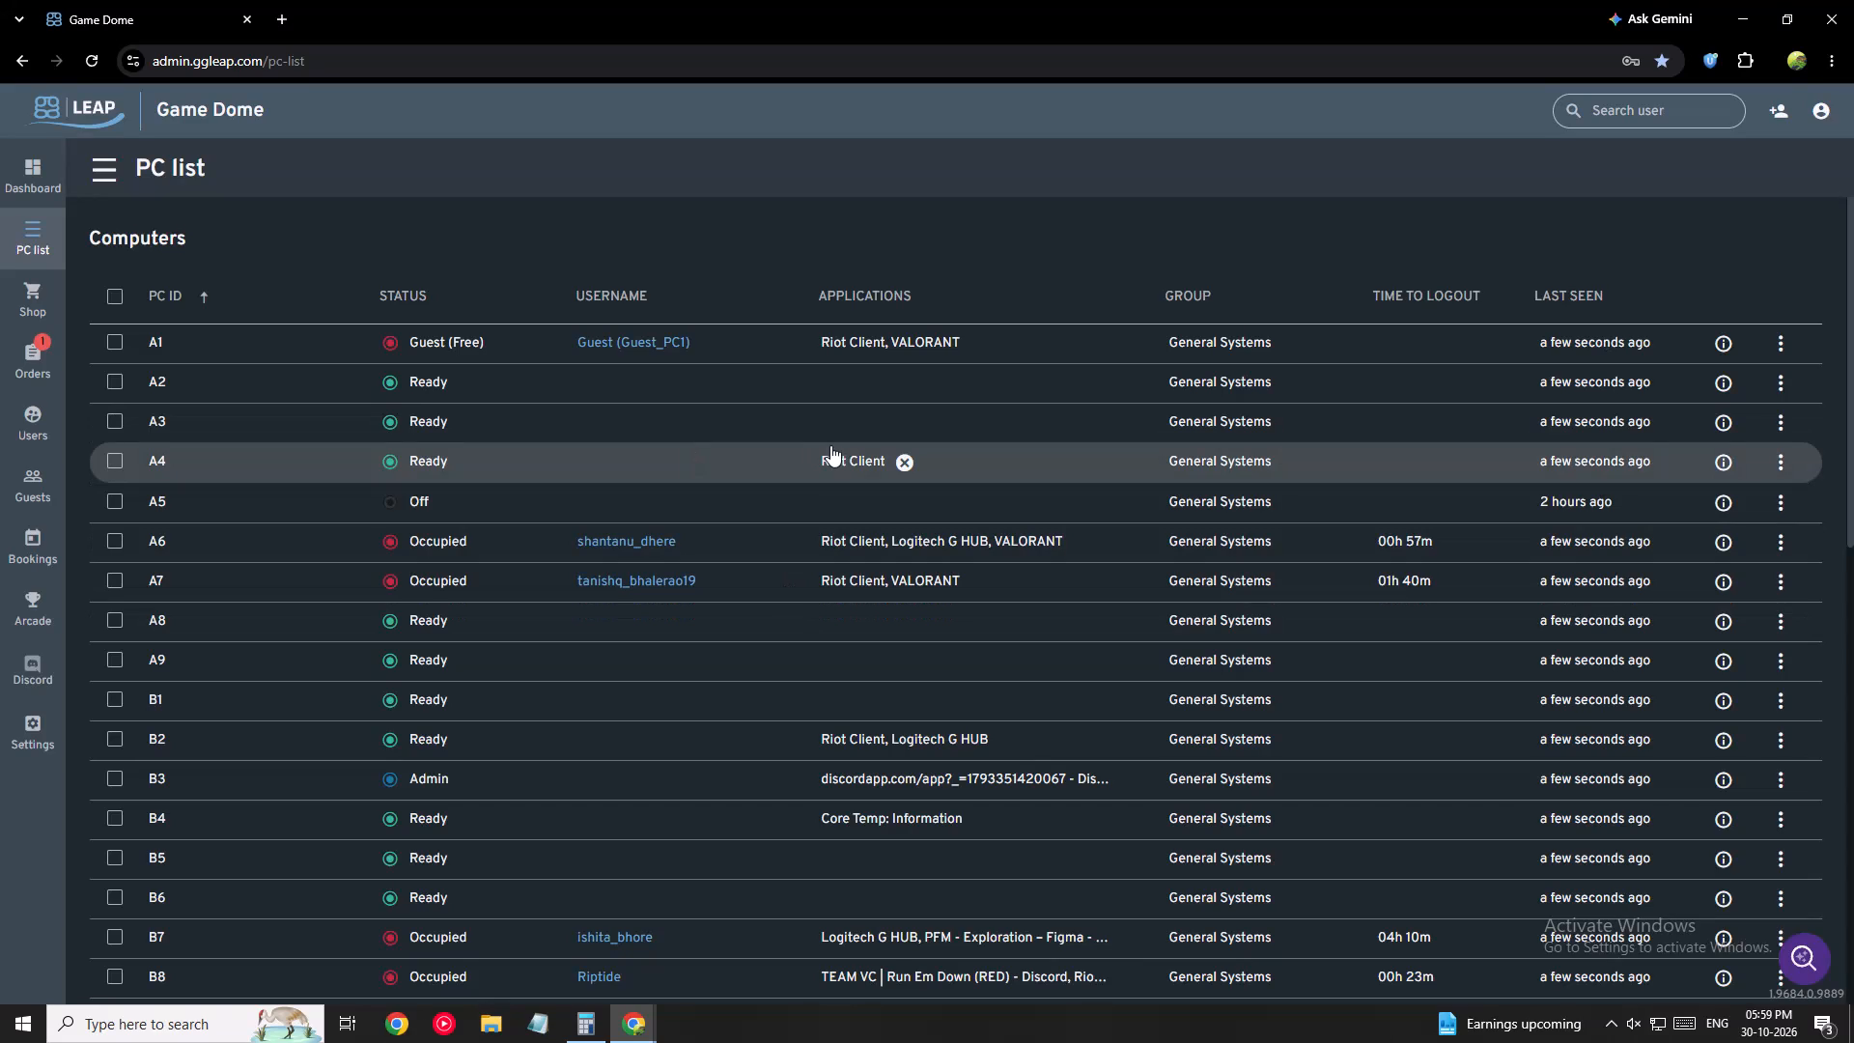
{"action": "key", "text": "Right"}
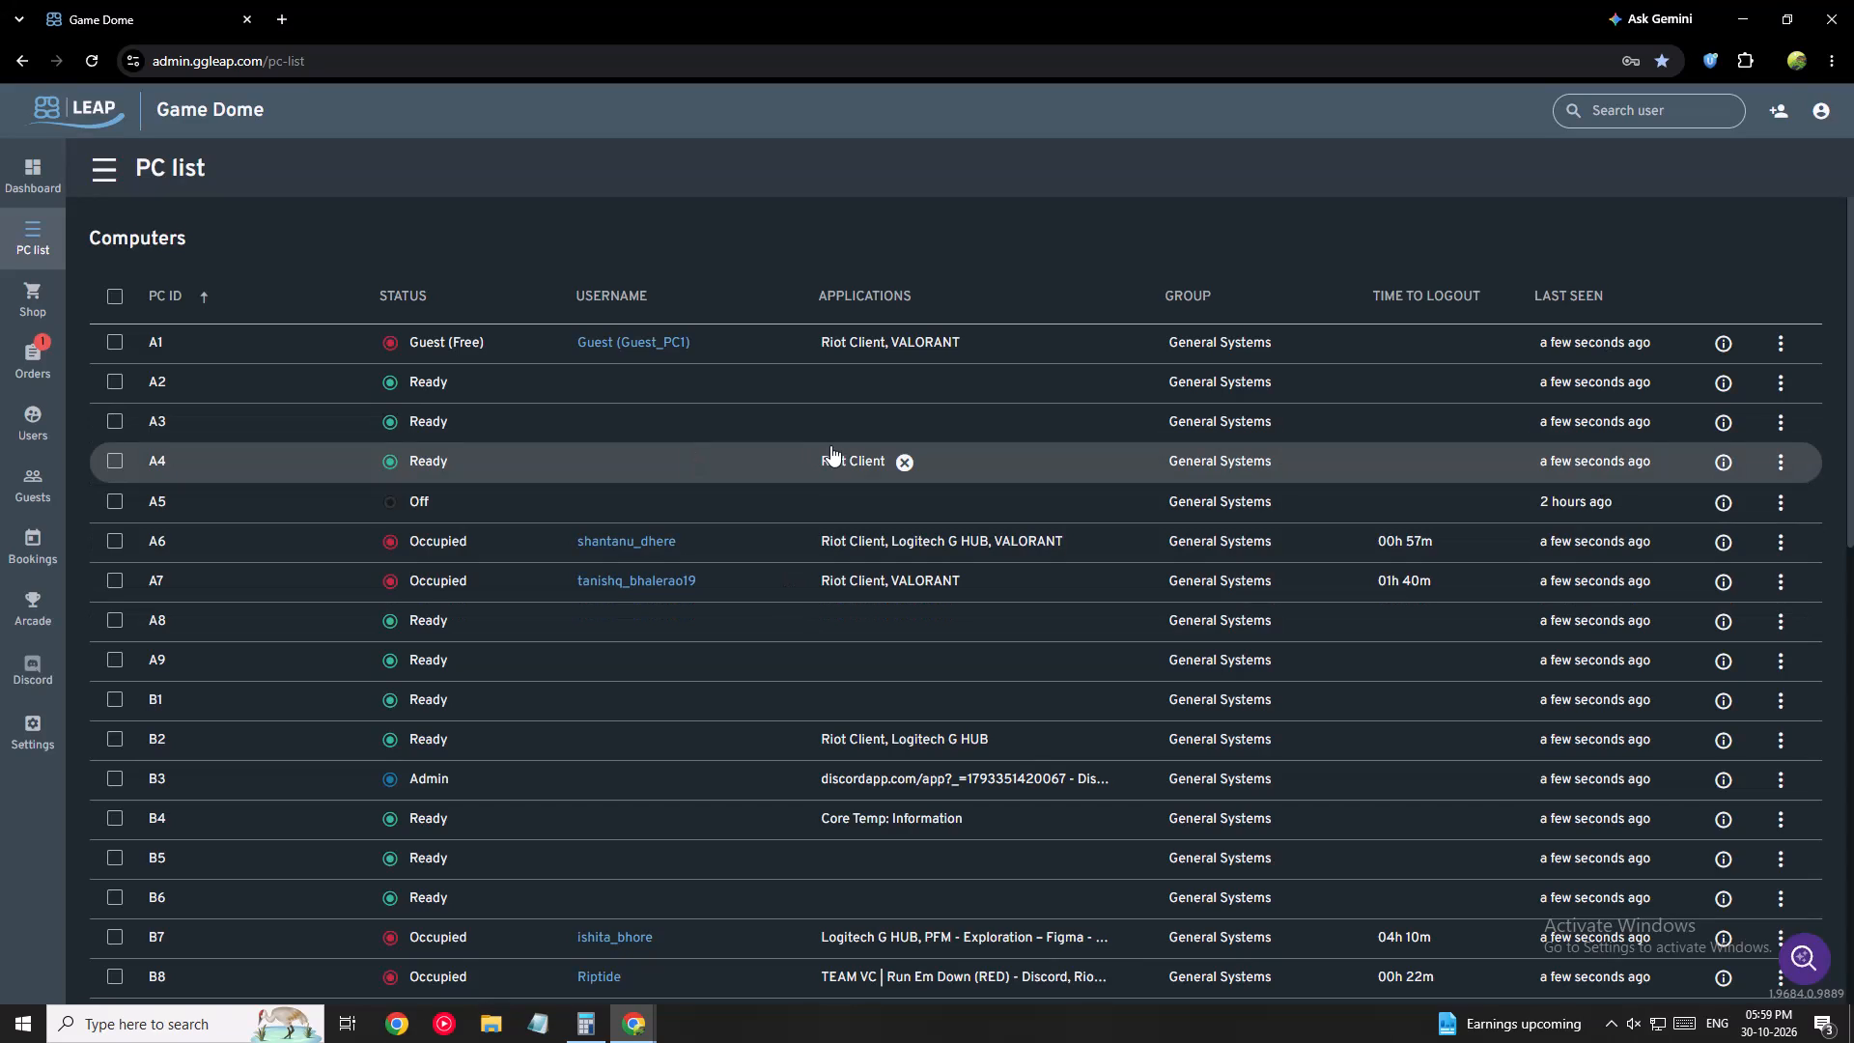
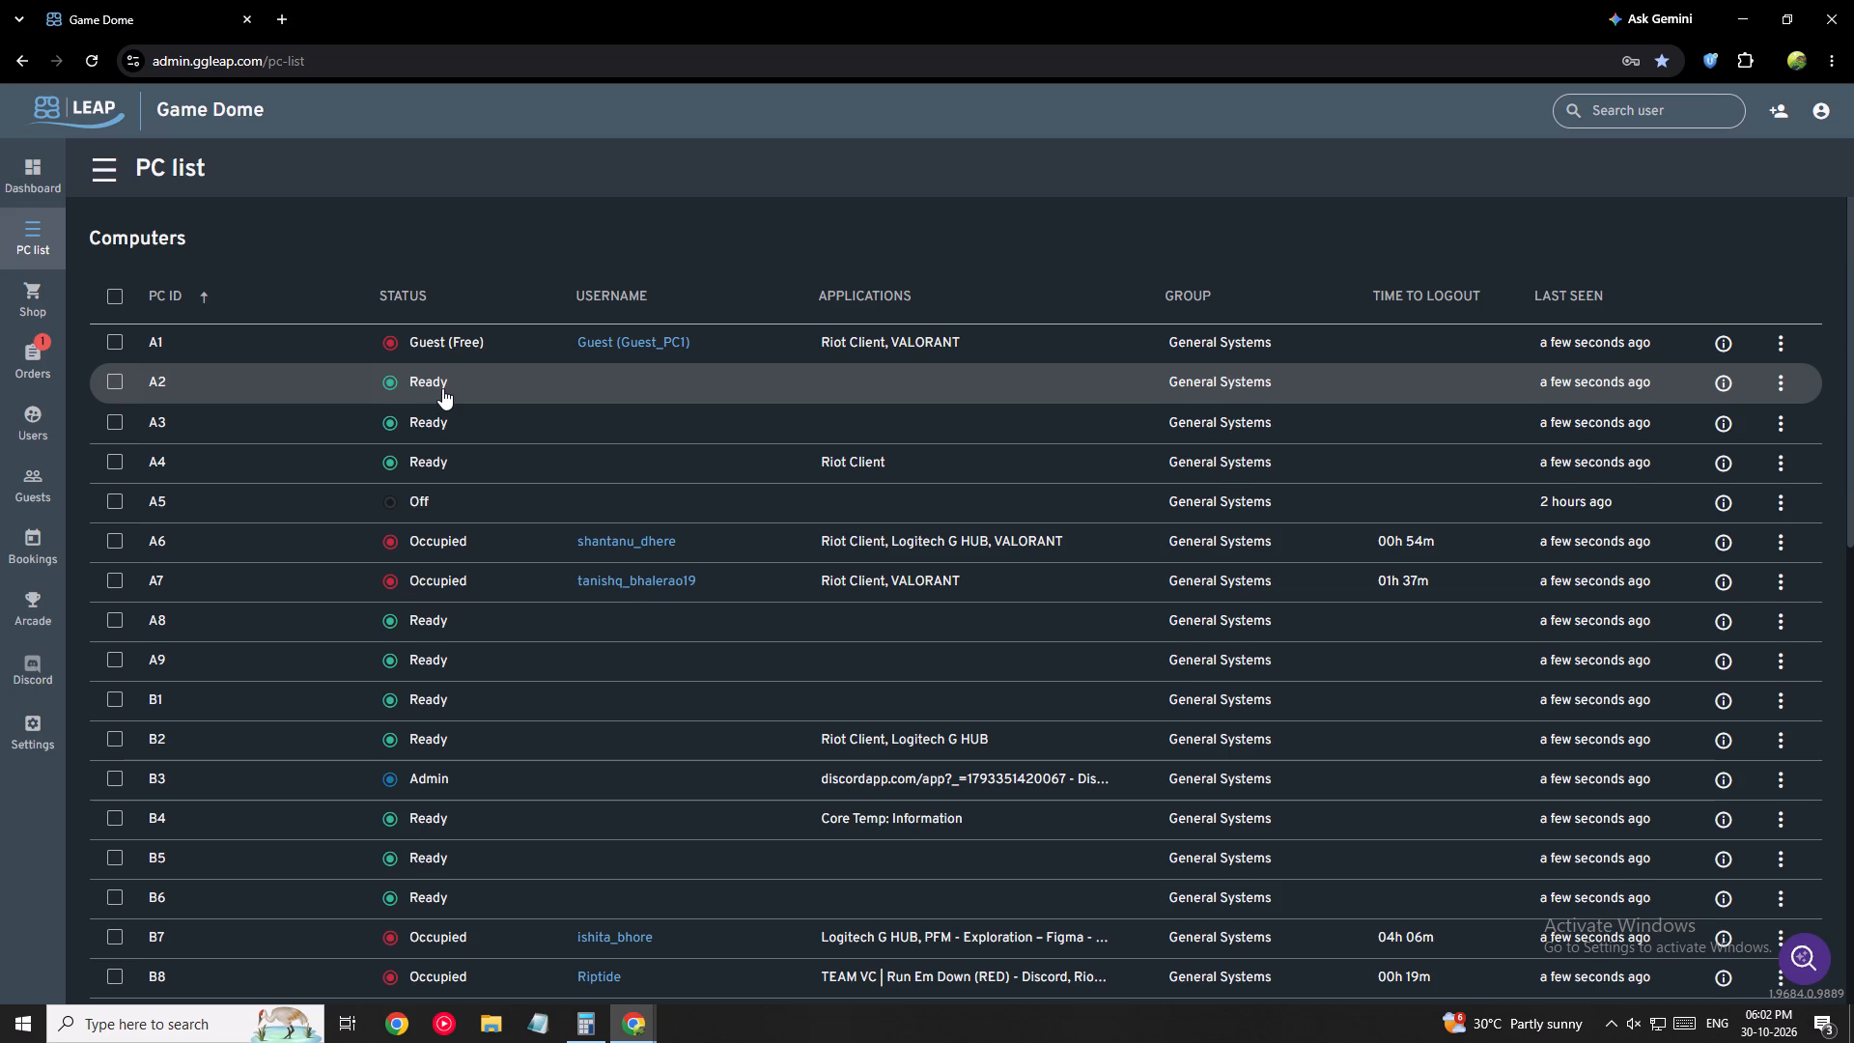
{"action": "left_click", "coordinate": [1666, 112]}
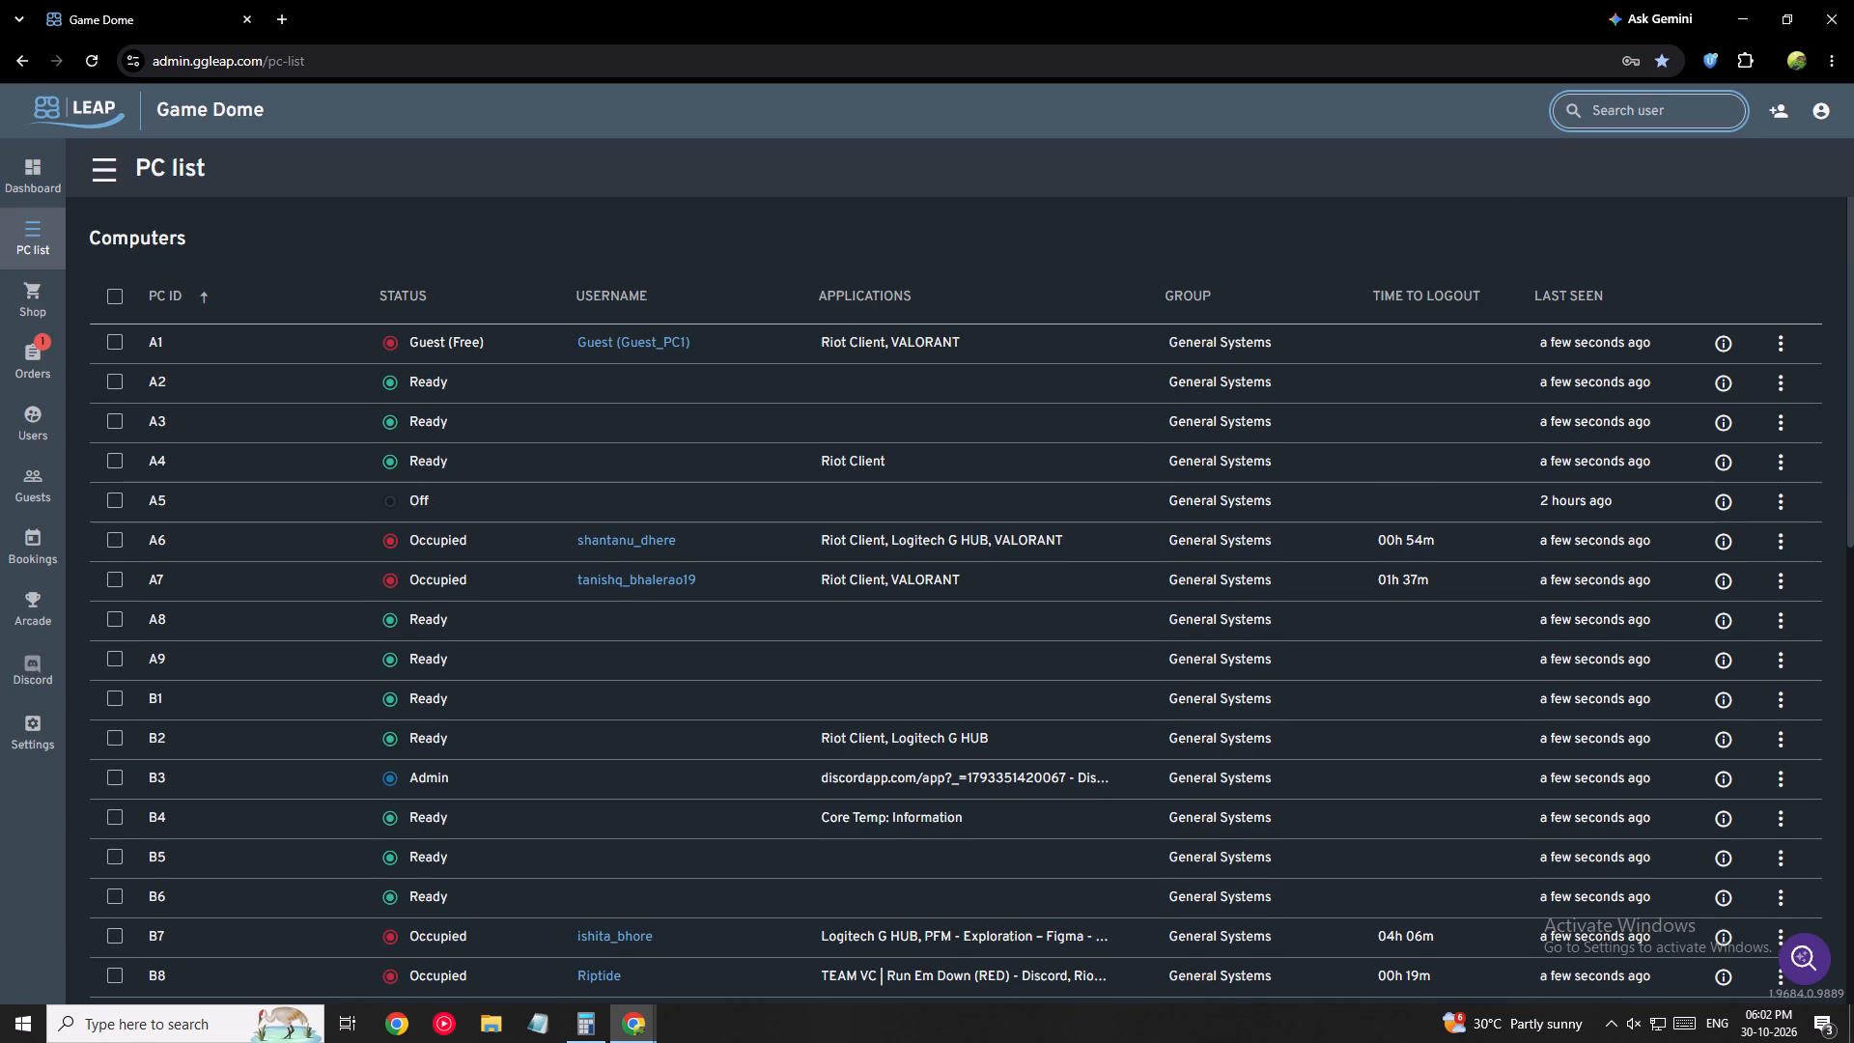
{"action": "type", "text": "sudhairya"}
{"action": "left_click", "coordinate": [1764, 162]}
{"action": "left_click", "coordinate": [1795, 164]}
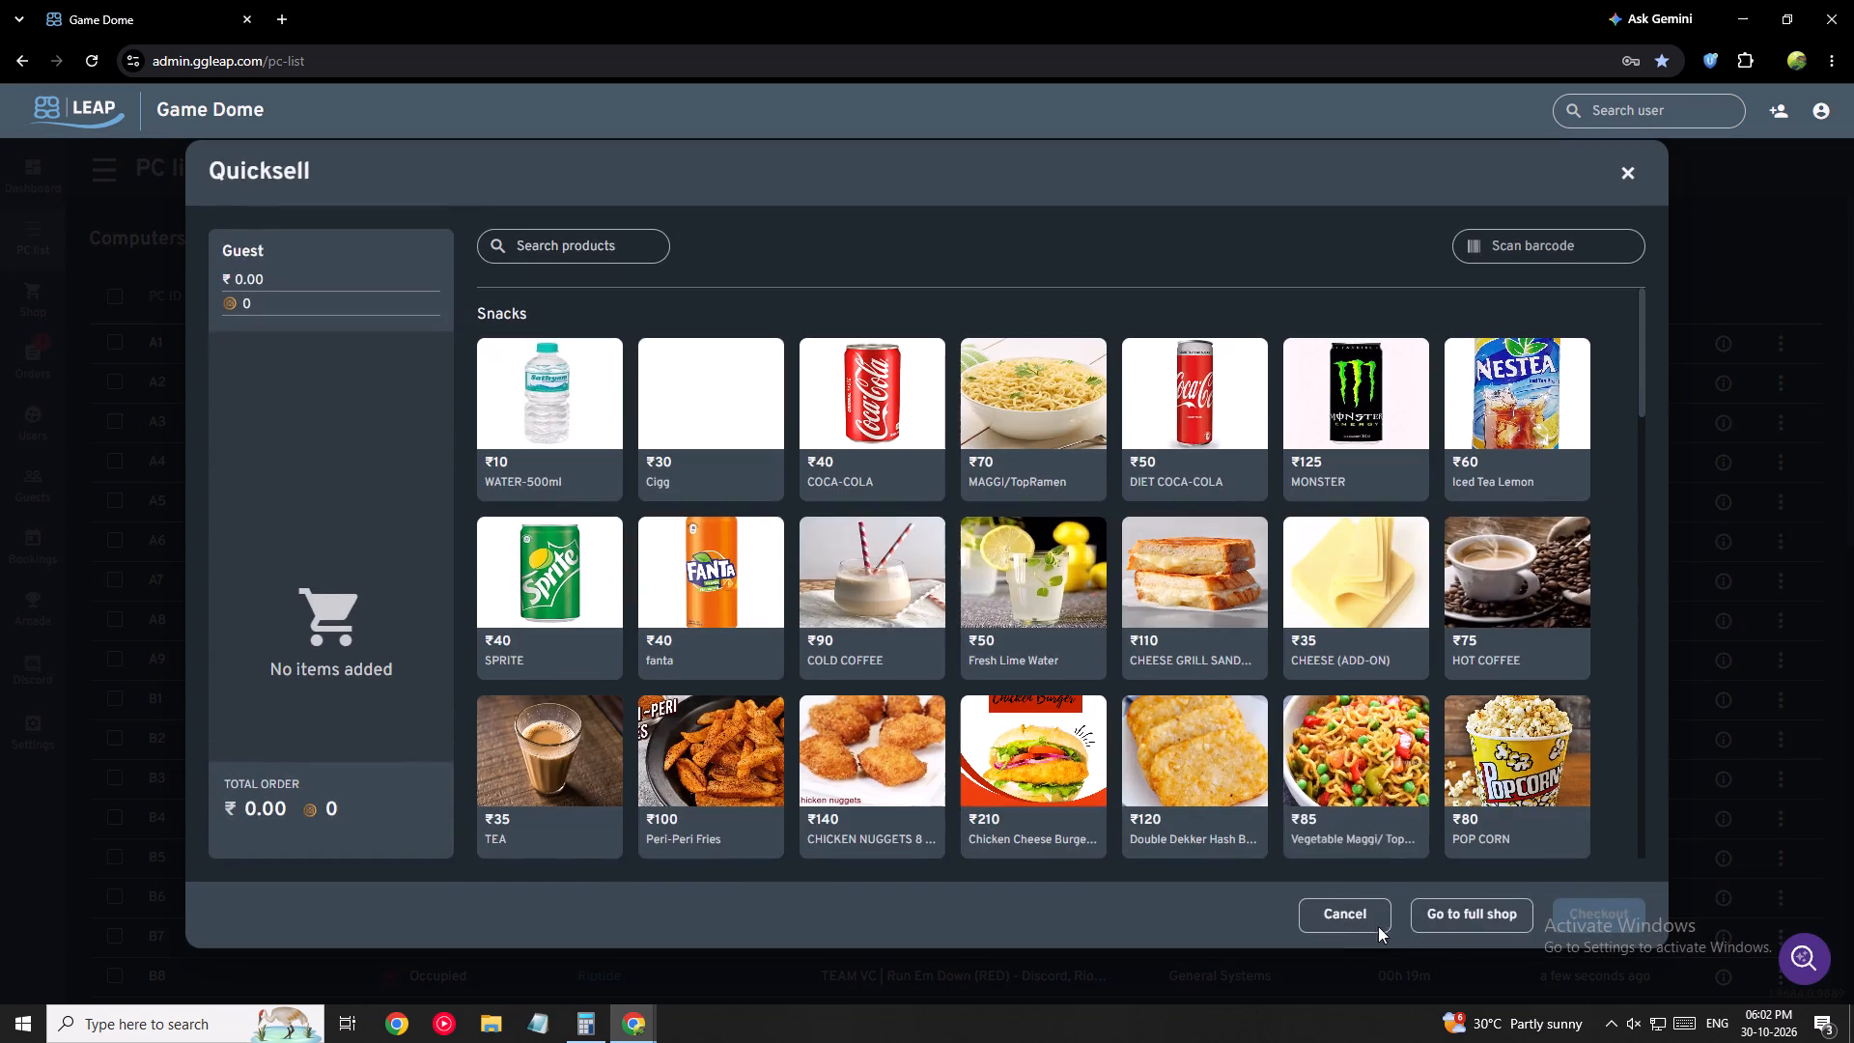
{"action": "left_click", "coordinate": [1503, 899]}
Add one 1 Hour PC Rental from the PC Pass game passes to Sudhairya's order.
{"action": "left_click", "coordinate": [590, 295]}
{"action": "left_click", "coordinate": [539, 343]}
{"action": "left_click_drag", "start_coordinate": [432, 499], "coordinate": [247, 525]}
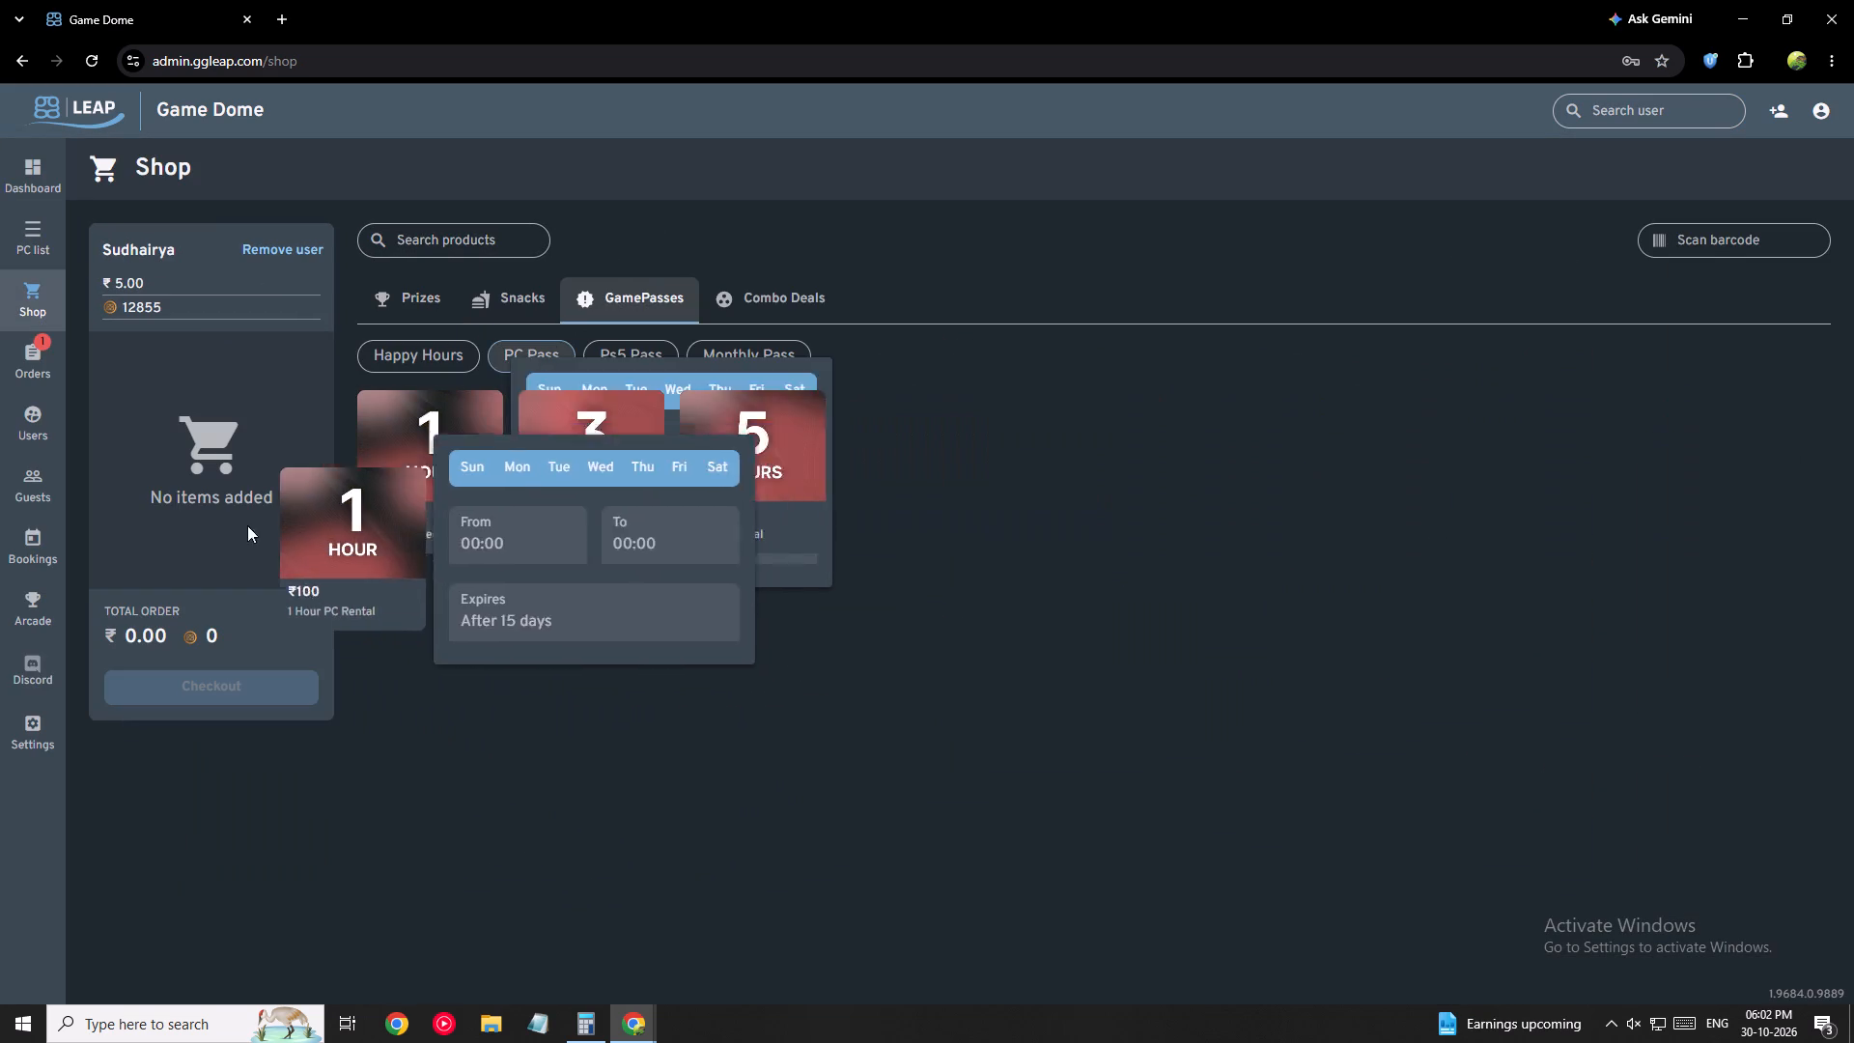
{"action": "left_click_drag", "start_coordinate": [247, 525], "coordinate": [199, 475]}
Check out Sudhairya's order and charge the full ₹100 to credit card.
{"action": "left_click", "coordinate": [213, 687]}
{"action": "left_click", "coordinate": [483, 569]}
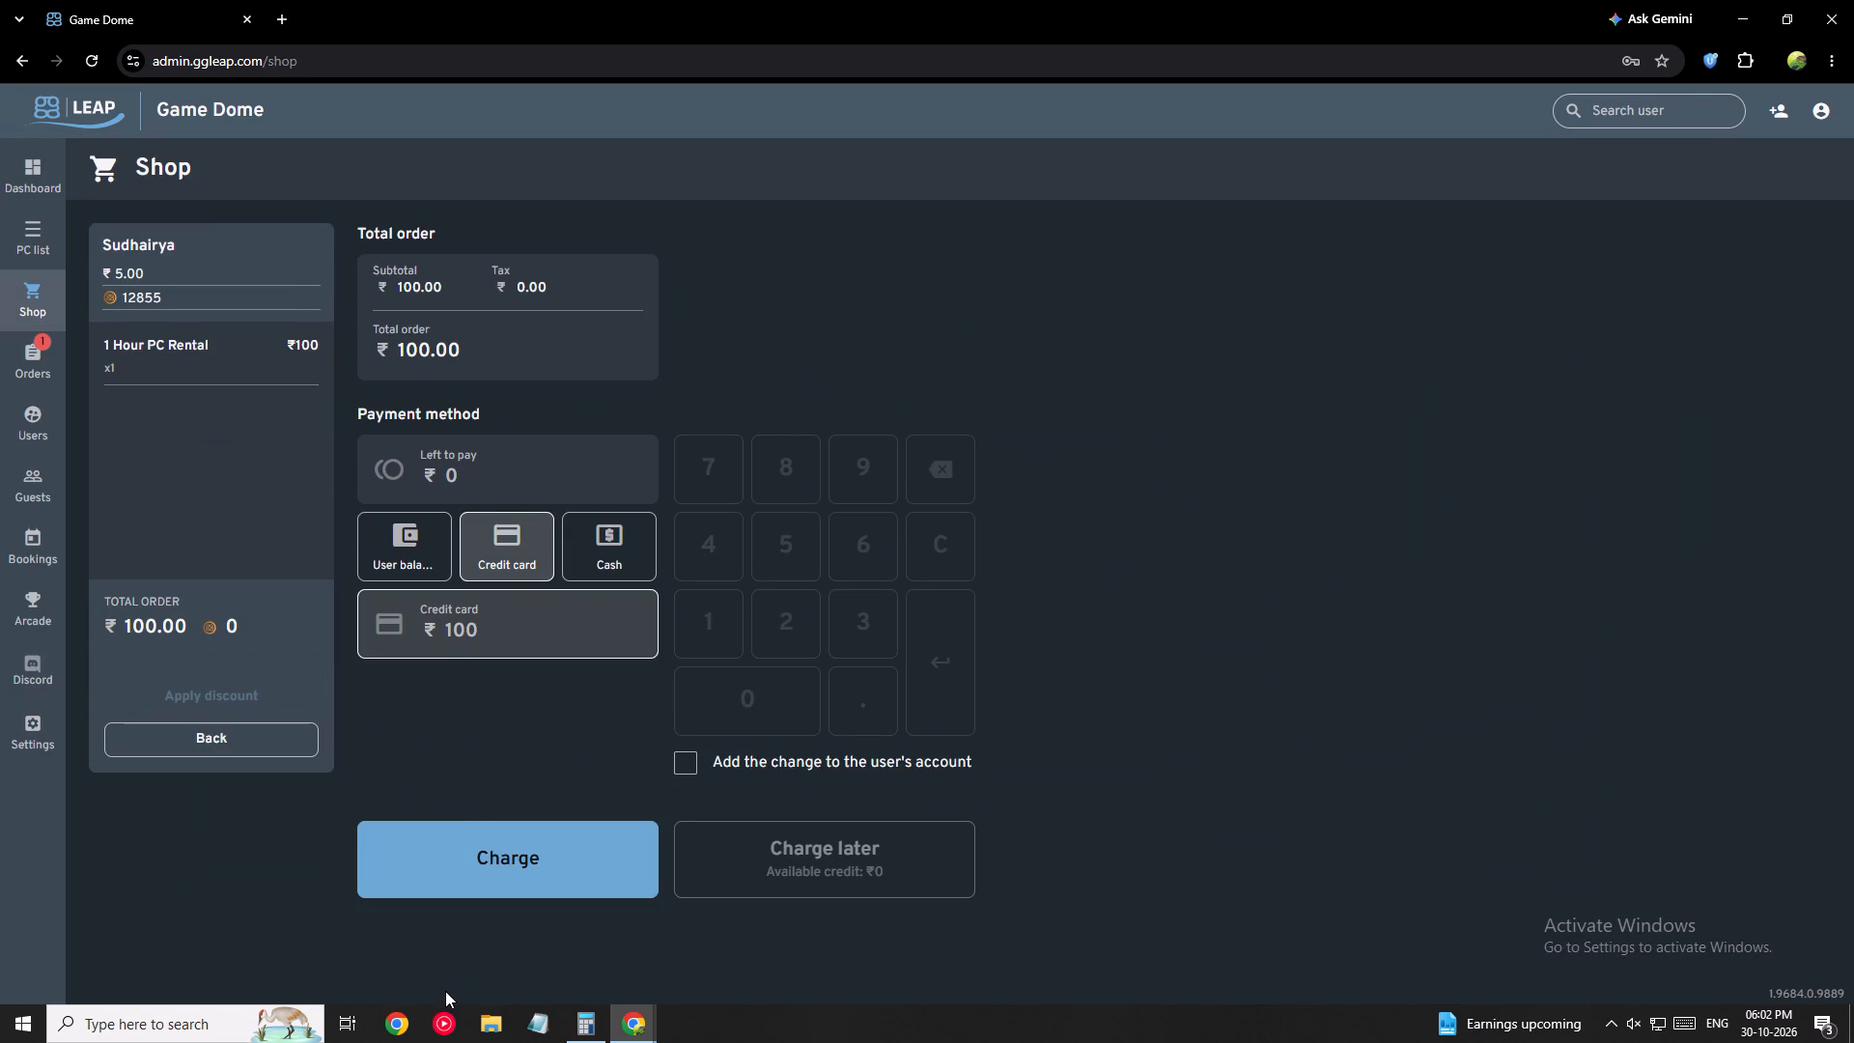
{"action": "left_click", "coordinate": [486, 882]}
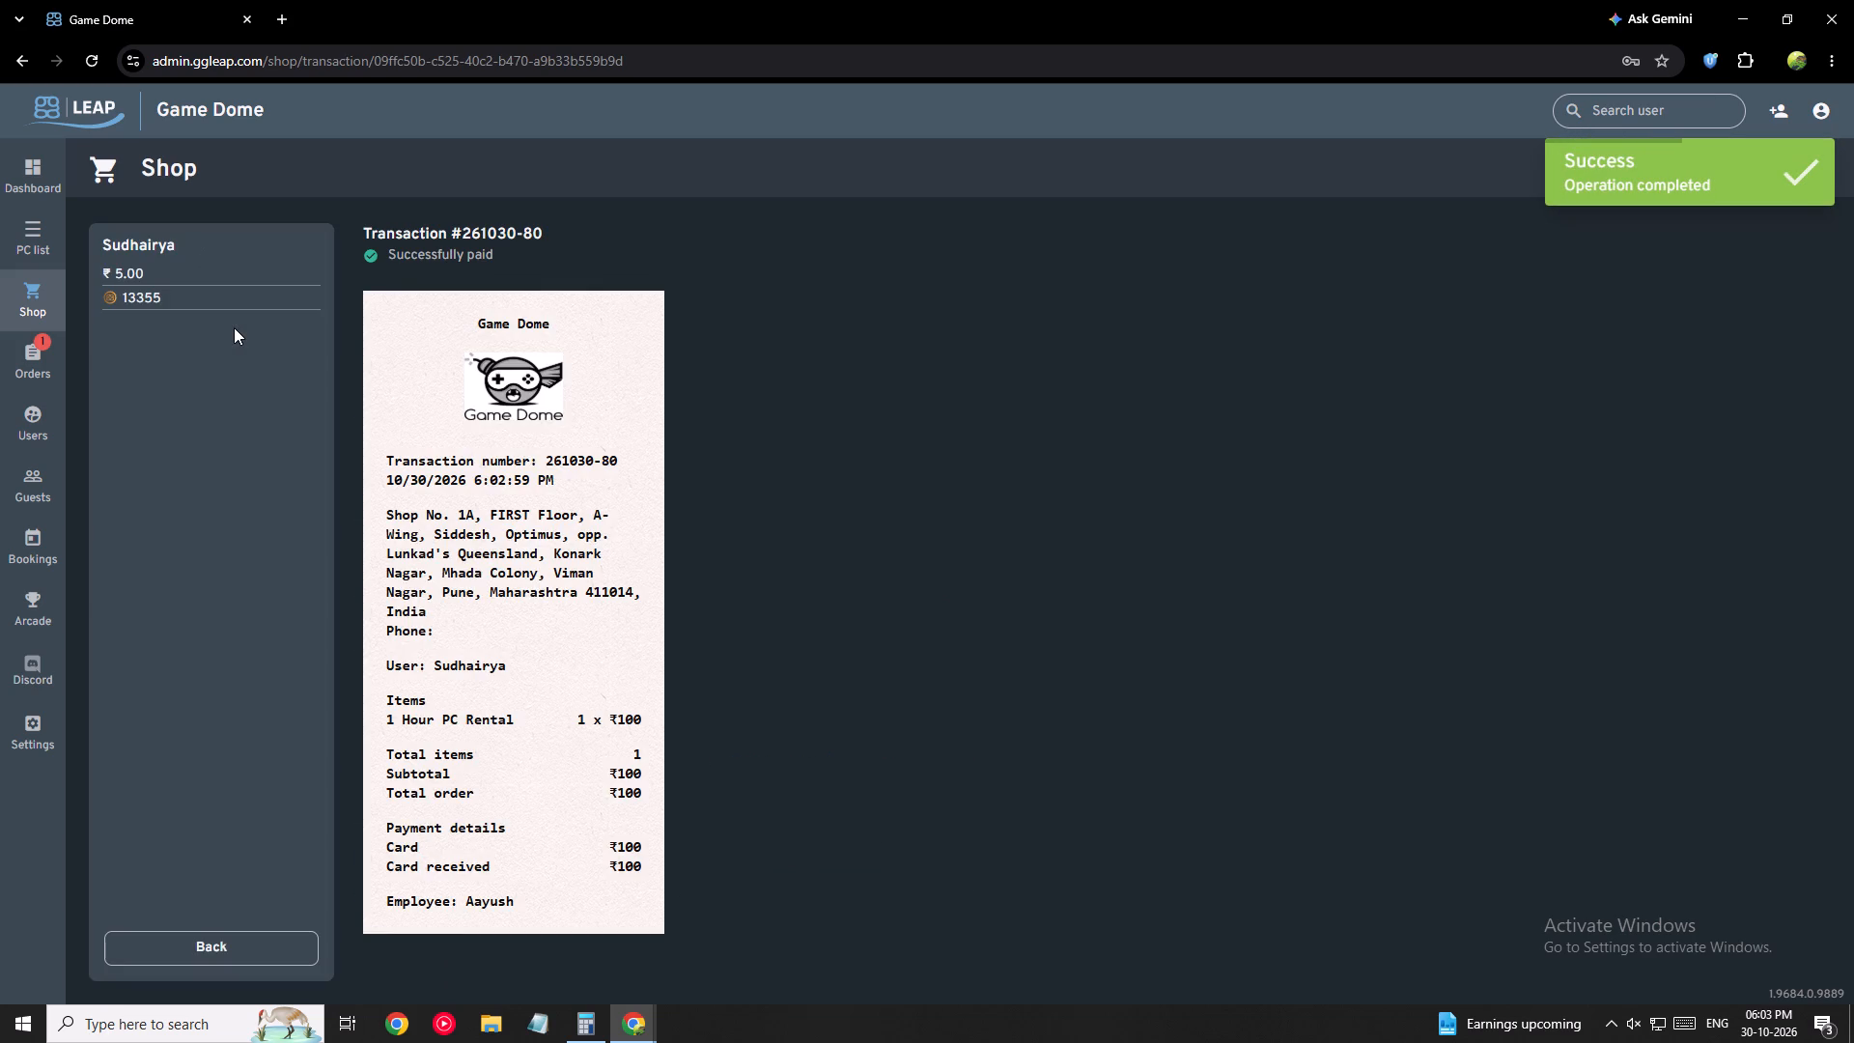
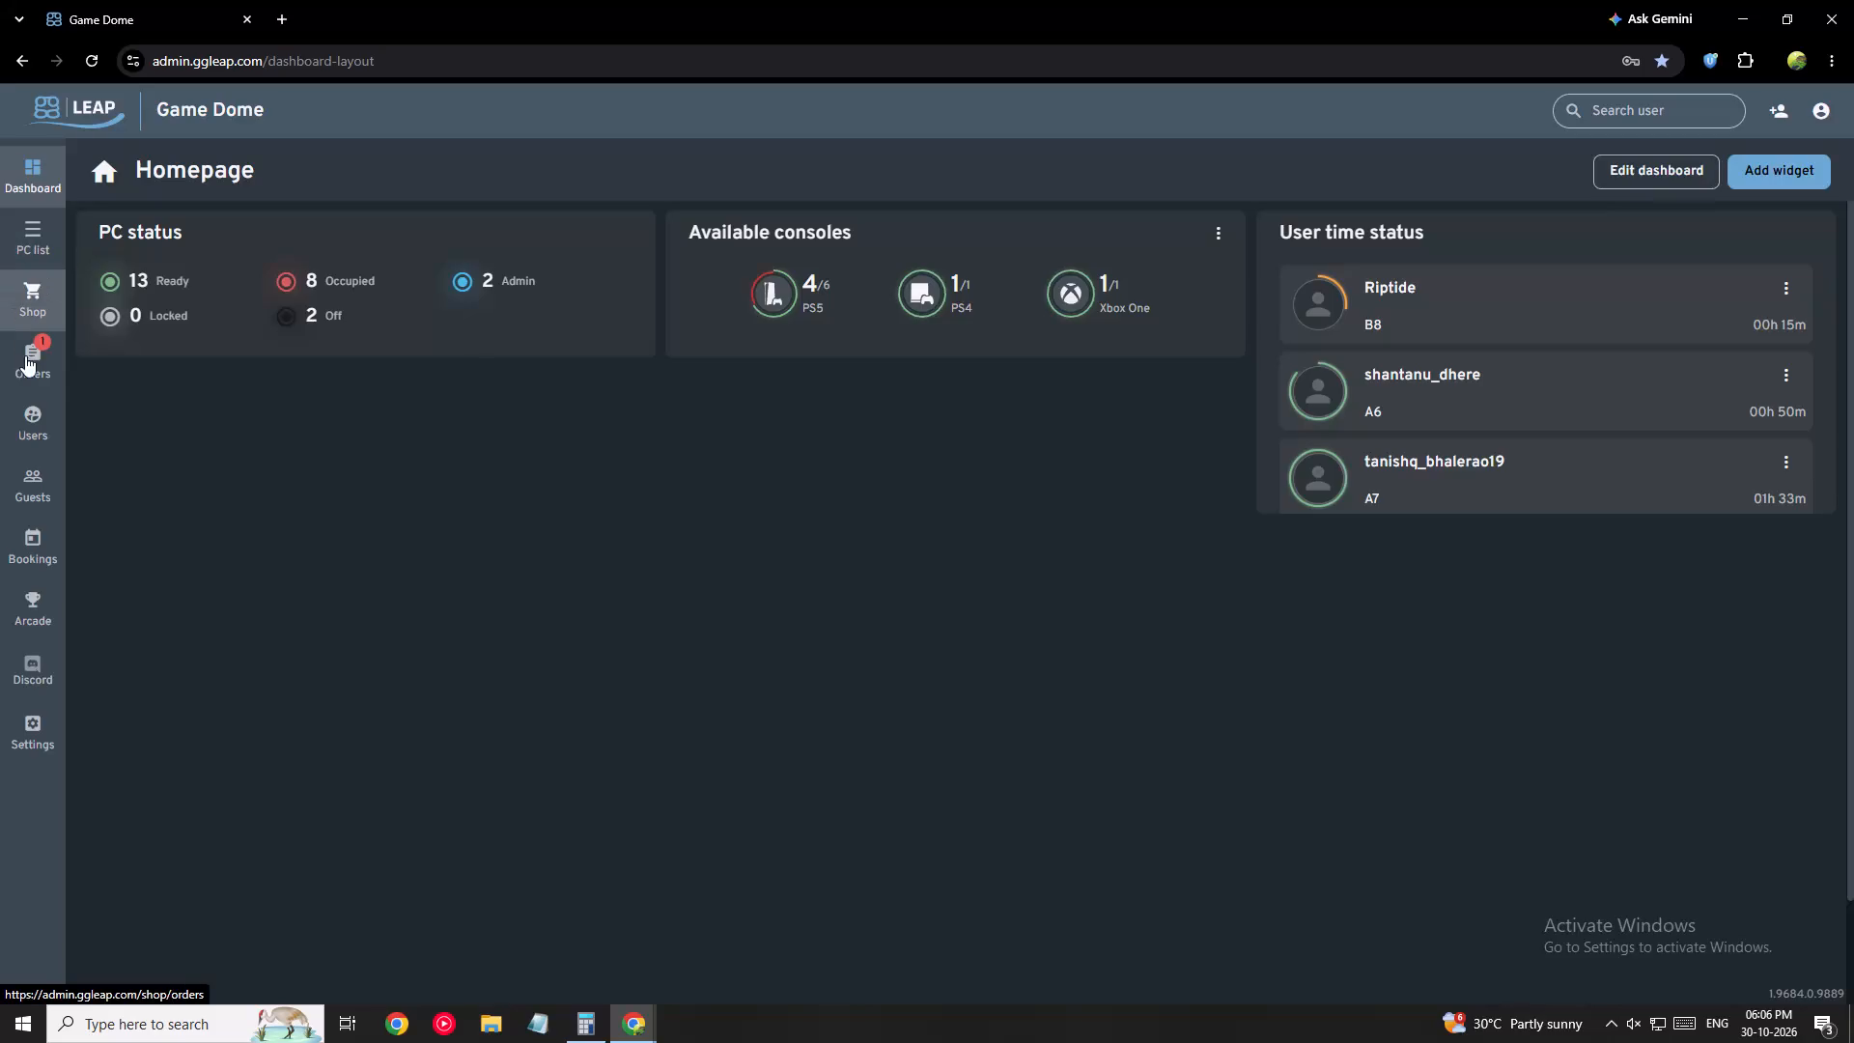
Review the pay-after-logout orders and the order history.
{"action": "left_click", "coordinate": [340, 223]}
{"action": "left_click", "coordinate": [494, 214]}
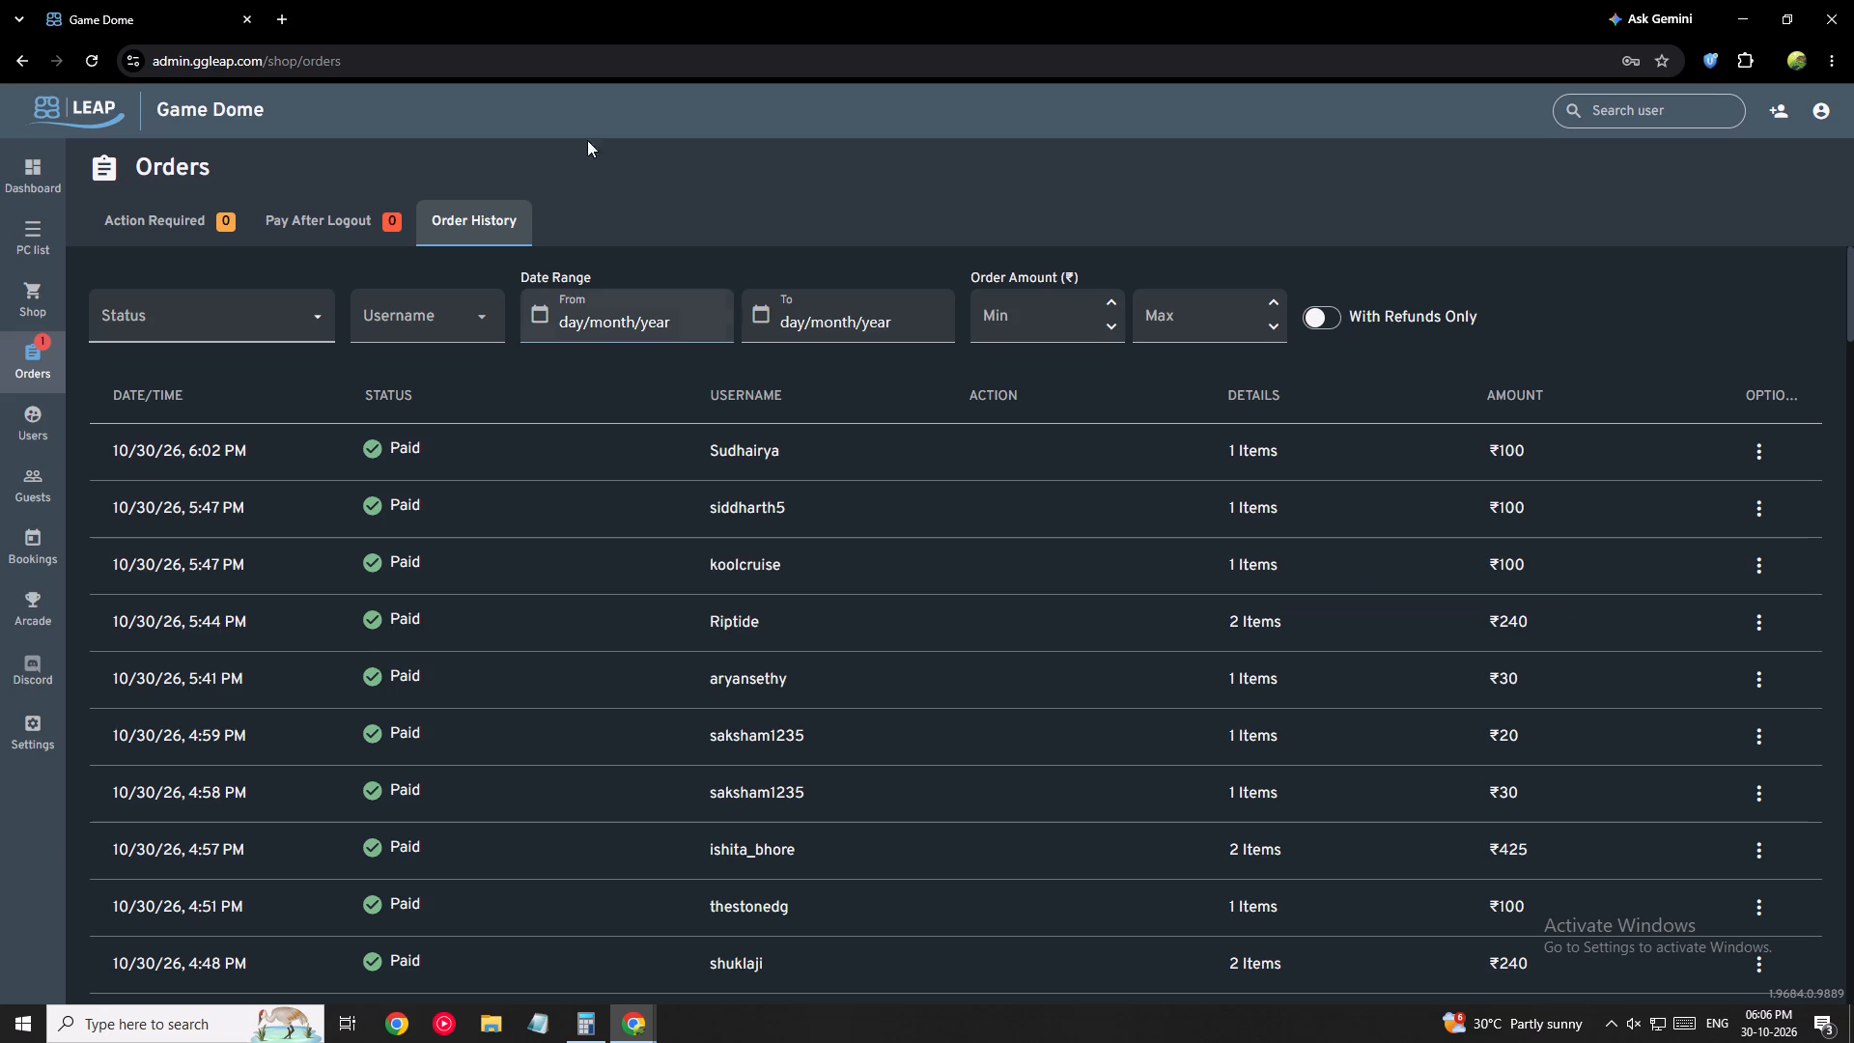
{"action": "left_click", "coordinate": [1, 212]}
{"action": "left_click", "coordinate": [1690, 99]}
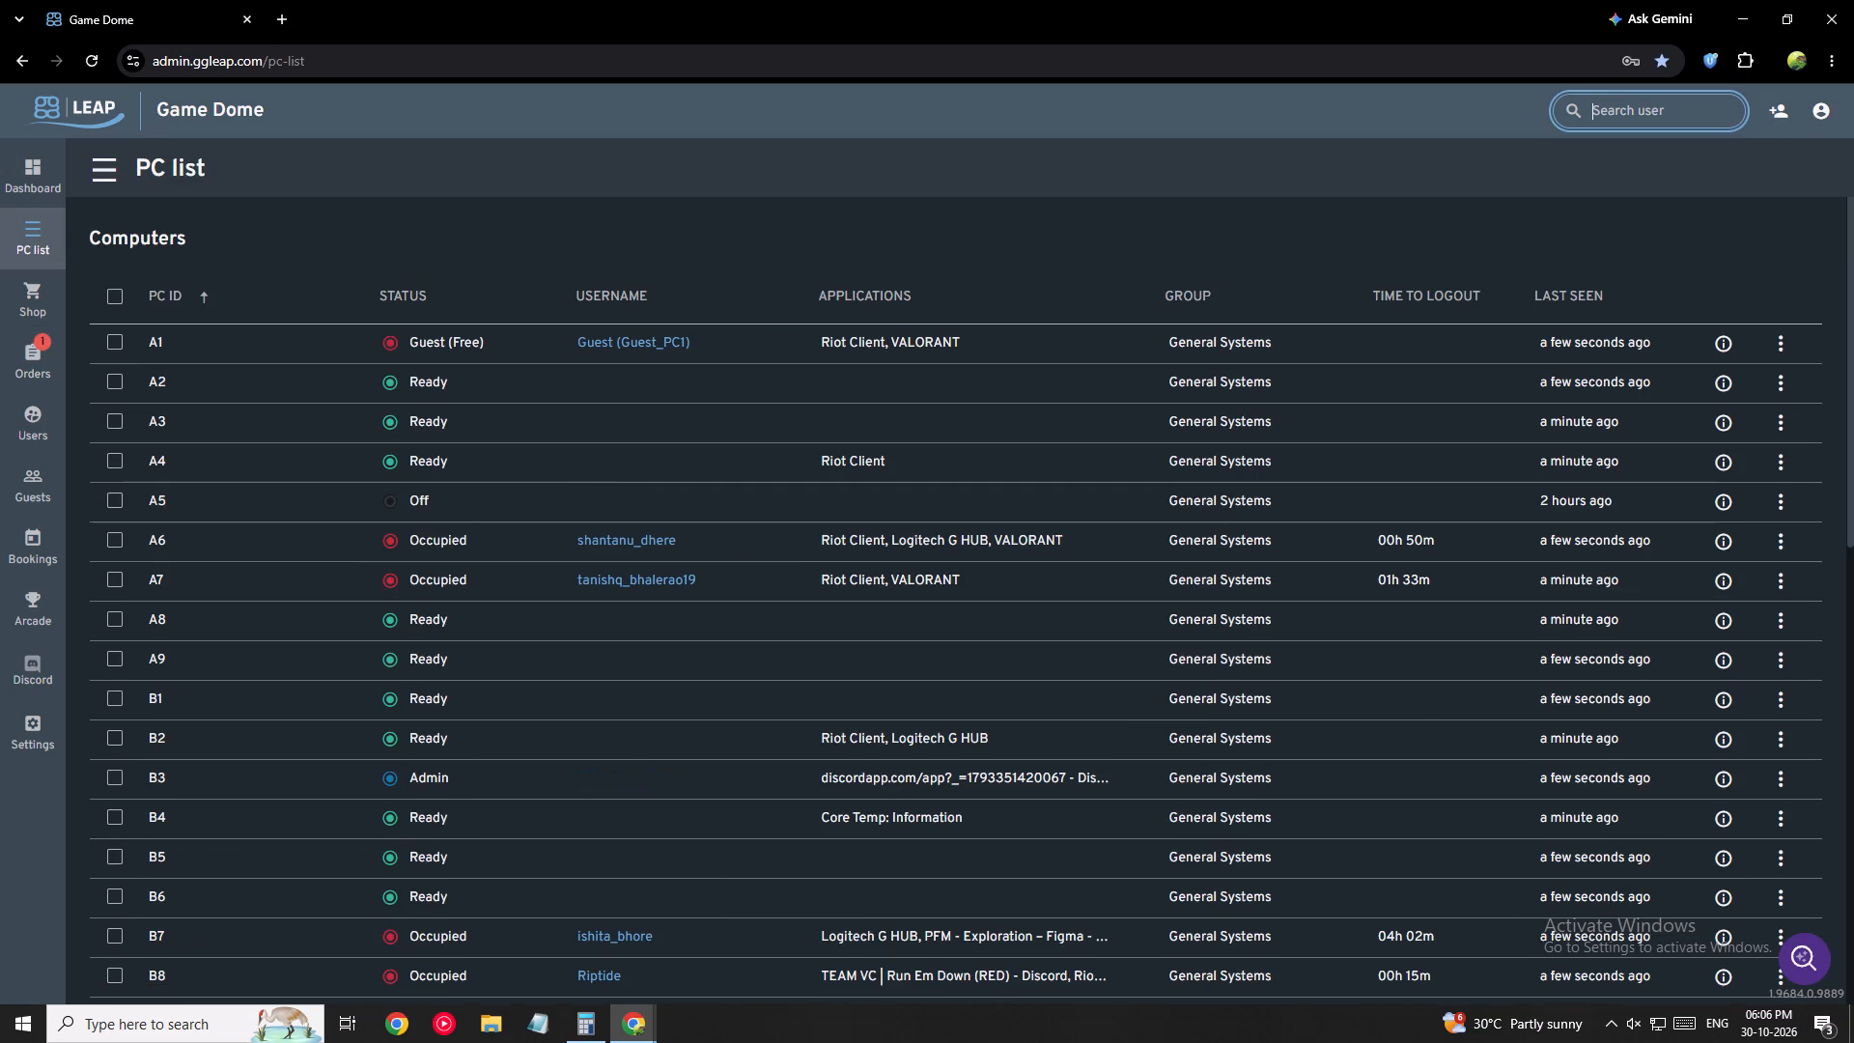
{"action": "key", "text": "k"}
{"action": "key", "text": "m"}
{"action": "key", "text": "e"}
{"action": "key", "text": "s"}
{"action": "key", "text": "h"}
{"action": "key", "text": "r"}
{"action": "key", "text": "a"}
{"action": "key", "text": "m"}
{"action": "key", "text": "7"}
{"action": "left_click", "coordinate": [1776, 149]}
{"action": "left_click", "coordinate": [1790, 155]}
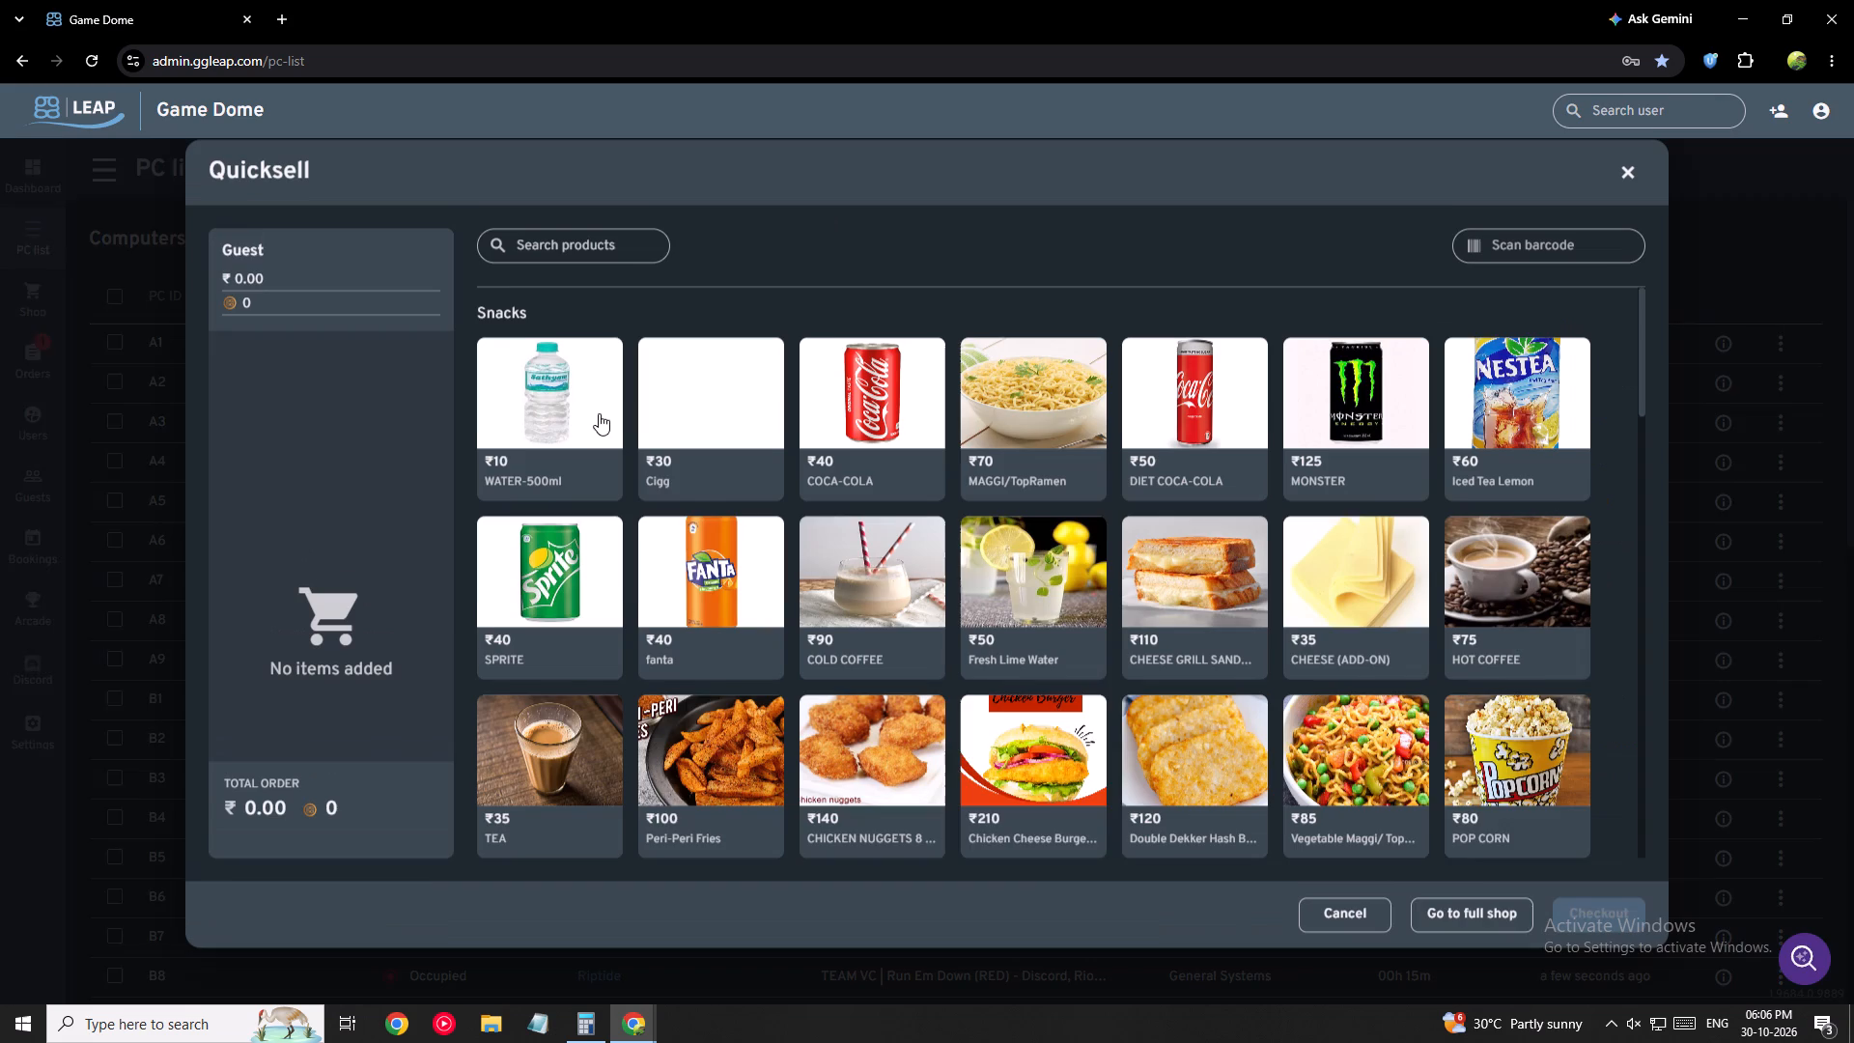
{"action": "left_click", "coordinate": [1449, 911]}
{"action": "left_click", "coordinate": [628, 300]}
{"action": "left_click", "coordinate": [549, 351]}
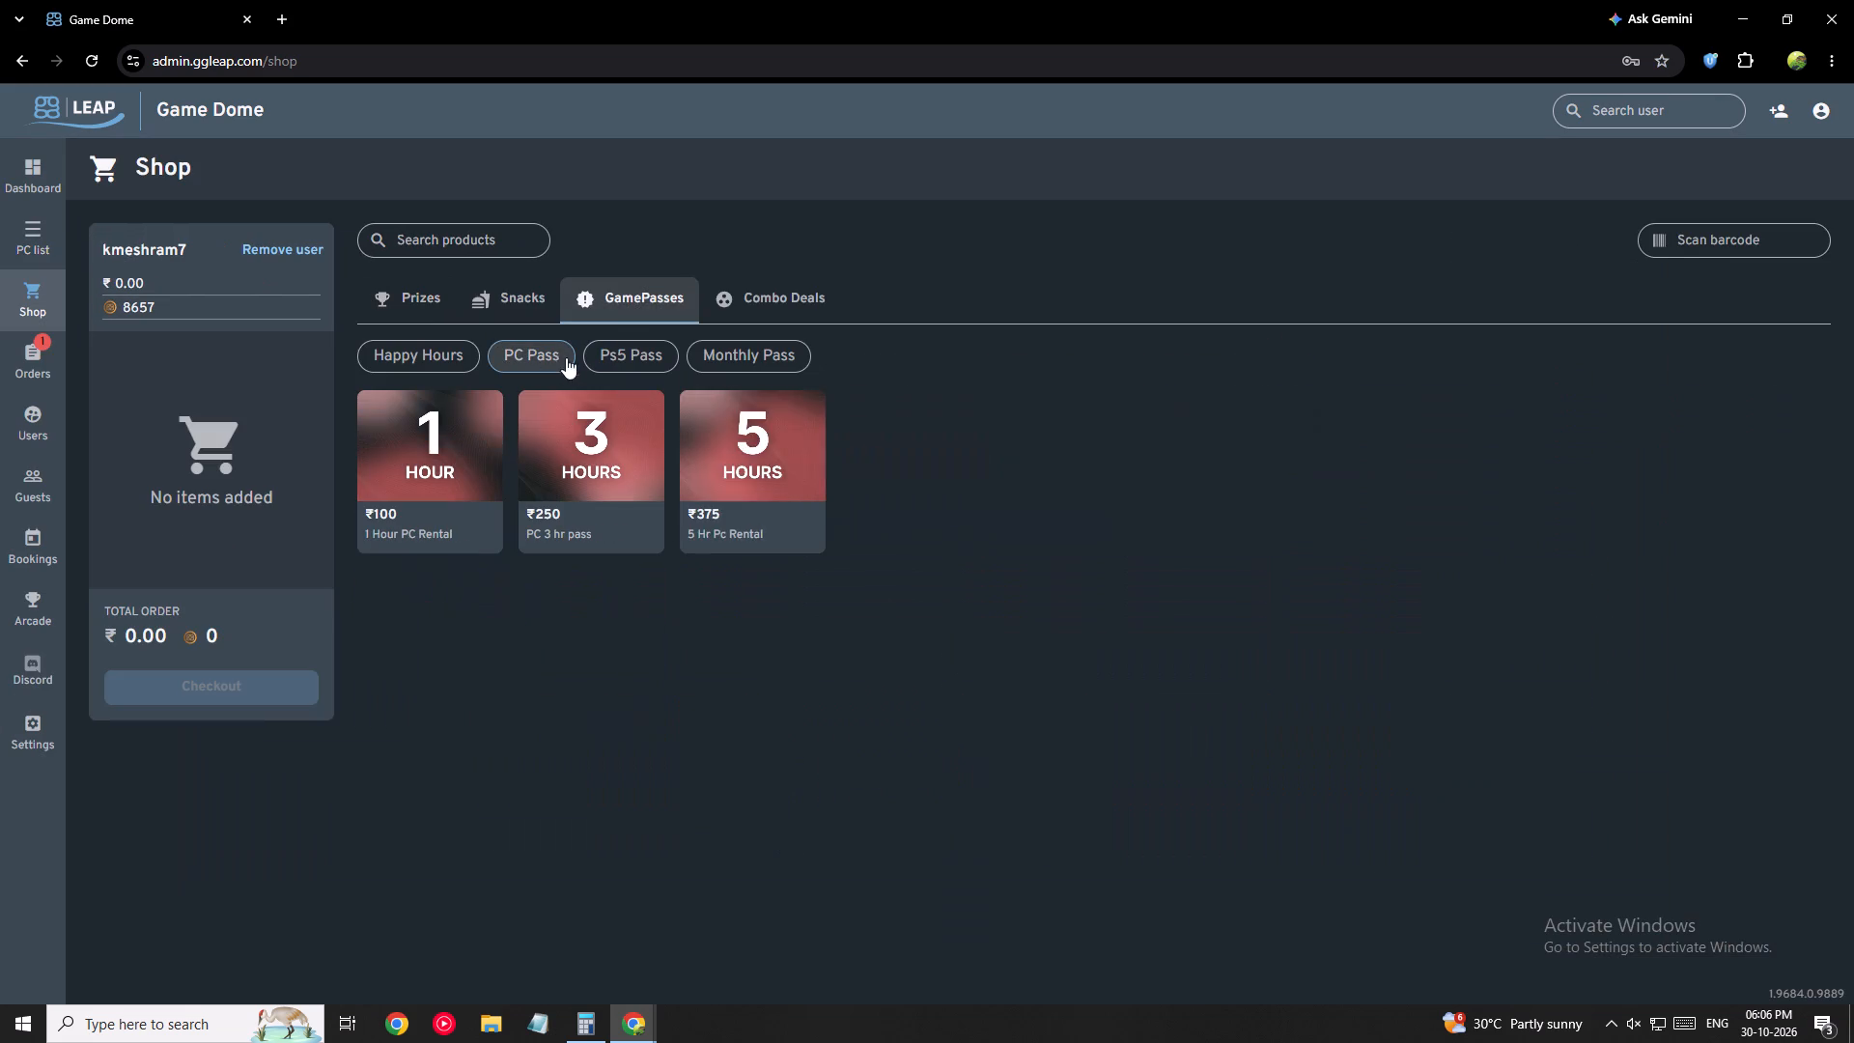
{"action": "left_click_drag", "start_coordinate": [756, 452], "coordinate": [218, 477]}
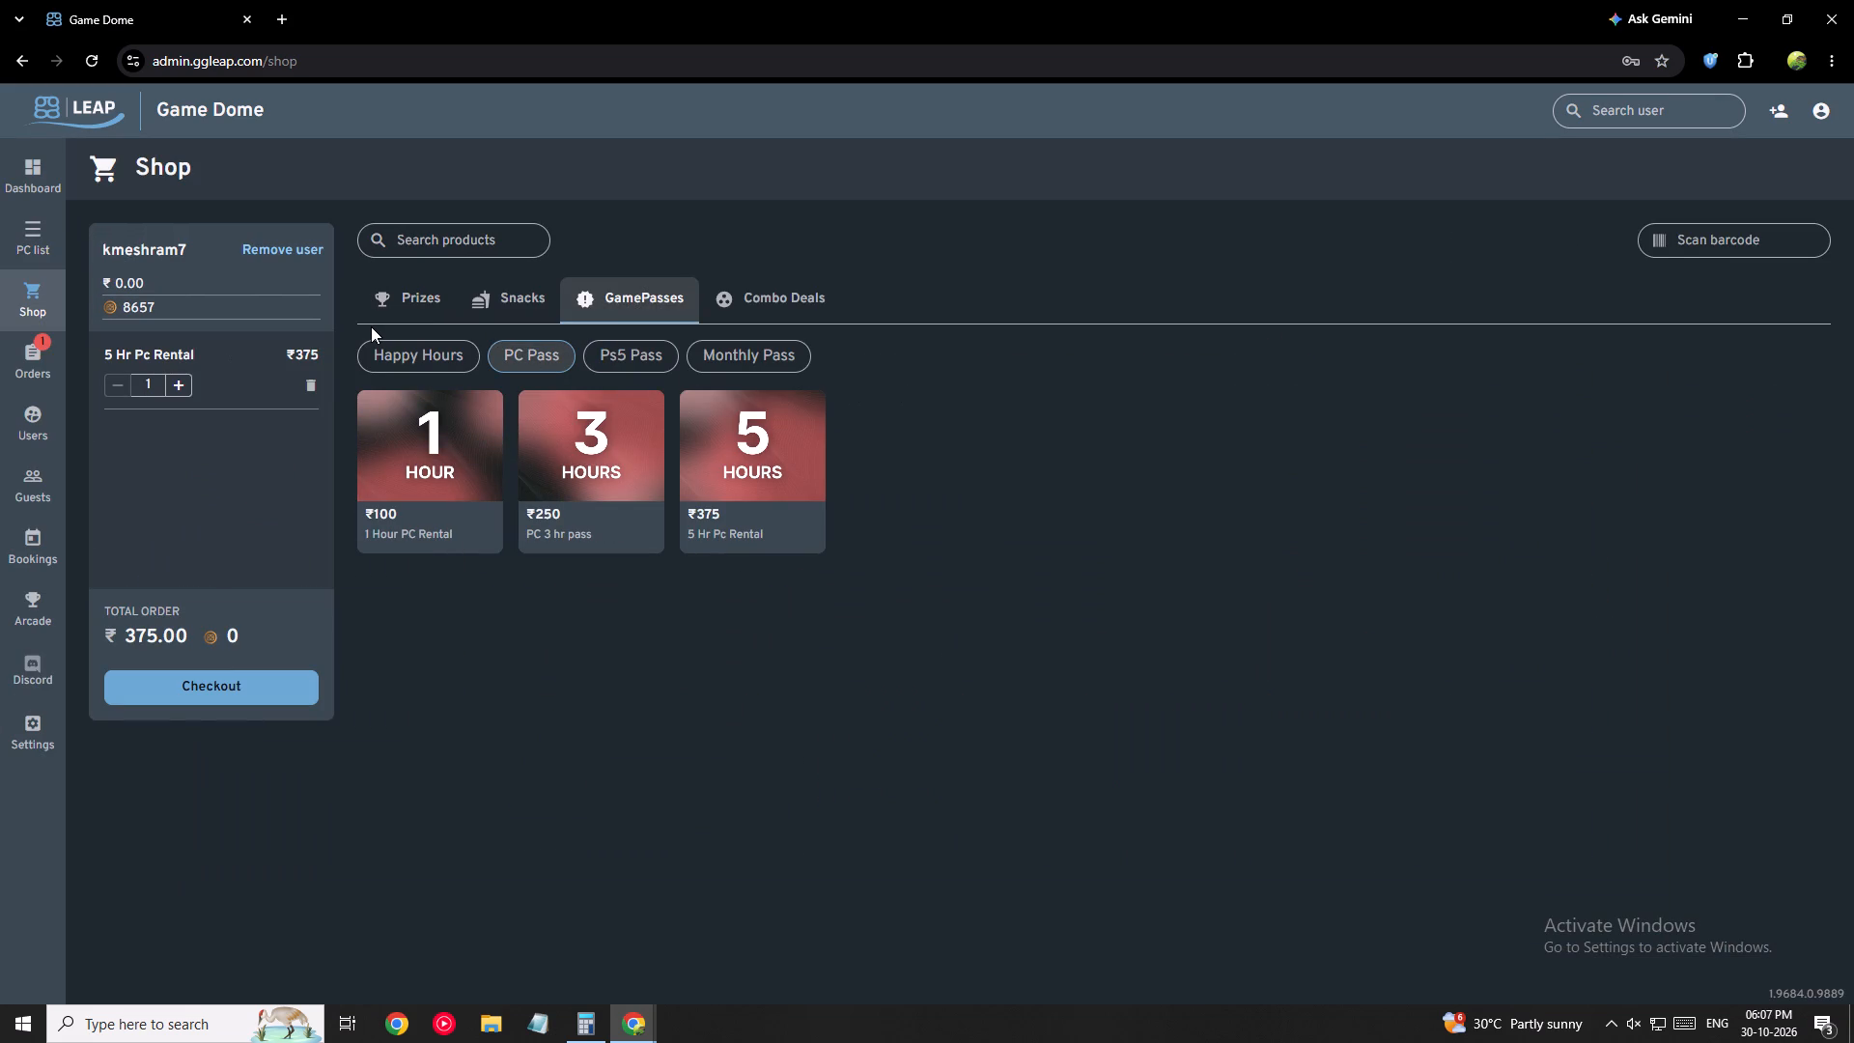
{"action": "left_click", "coordinate": [196, 693]}
{"action": "left_click", "coordinate": [511, 569]}
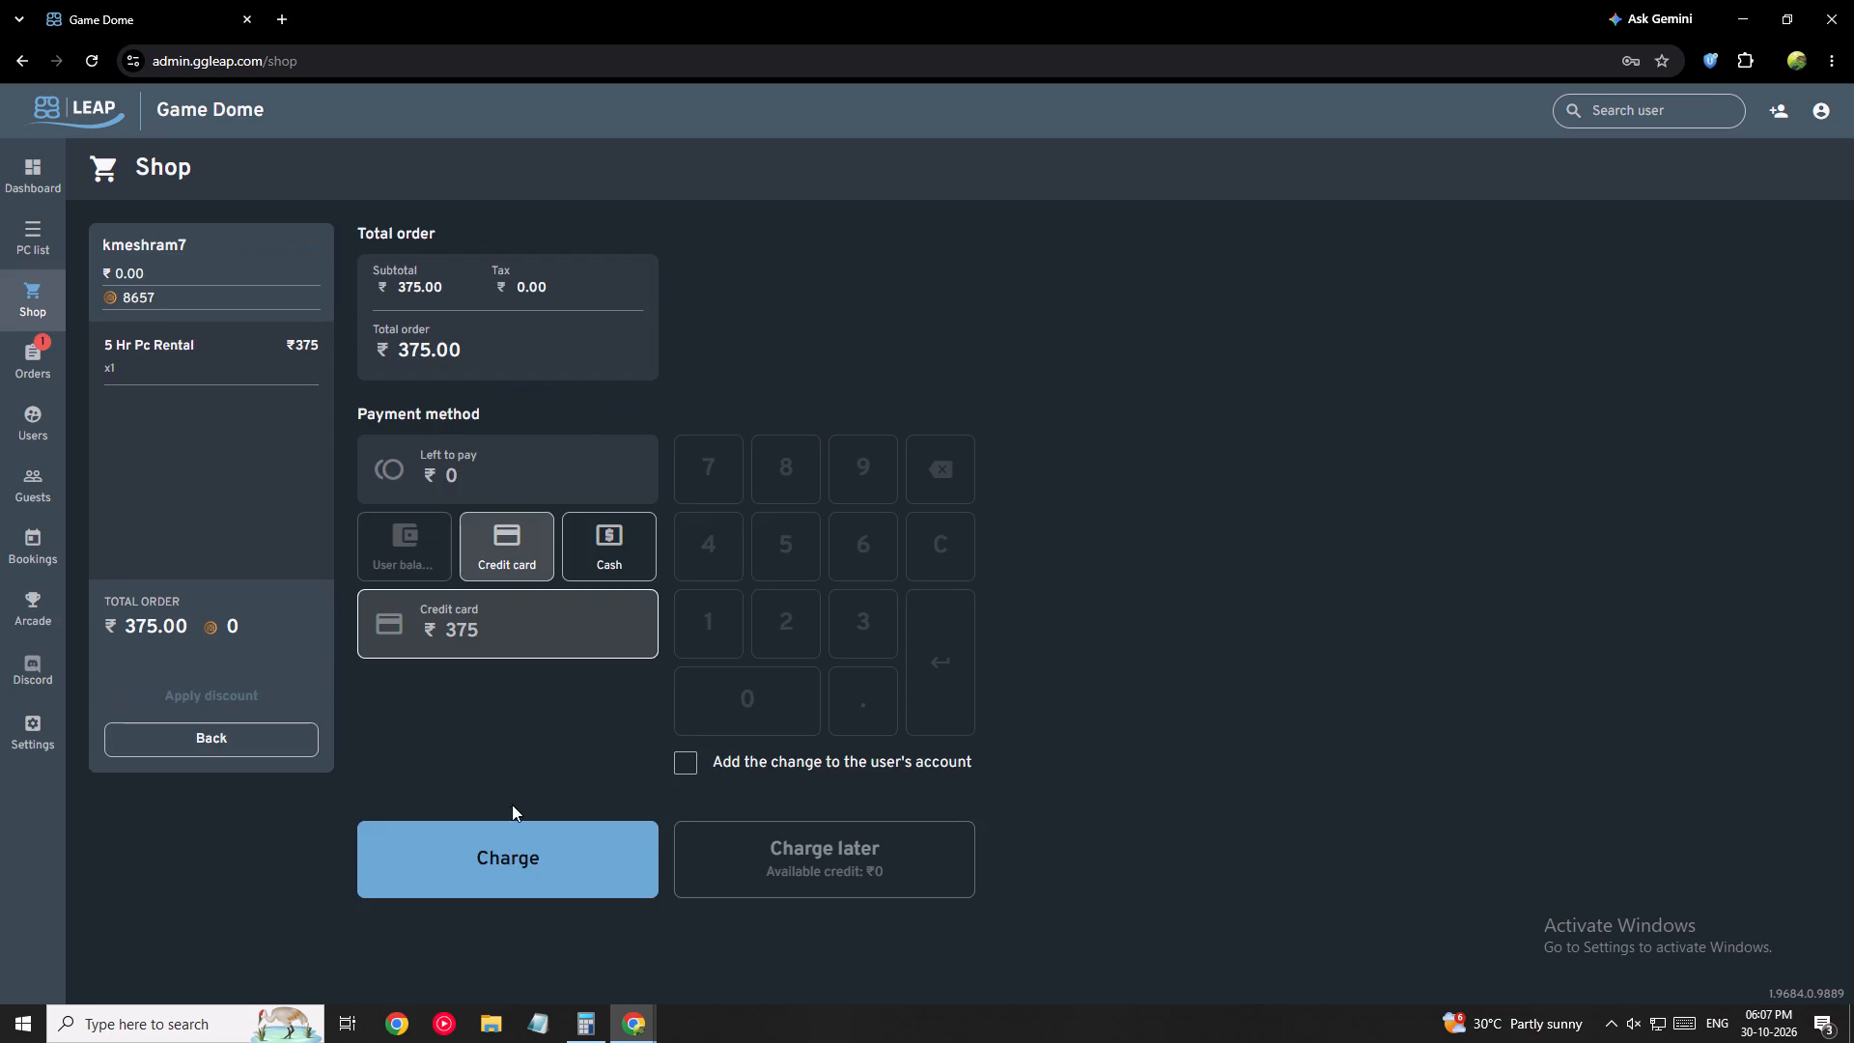
{"action": "left_click", "coordinate": [513, 833]}
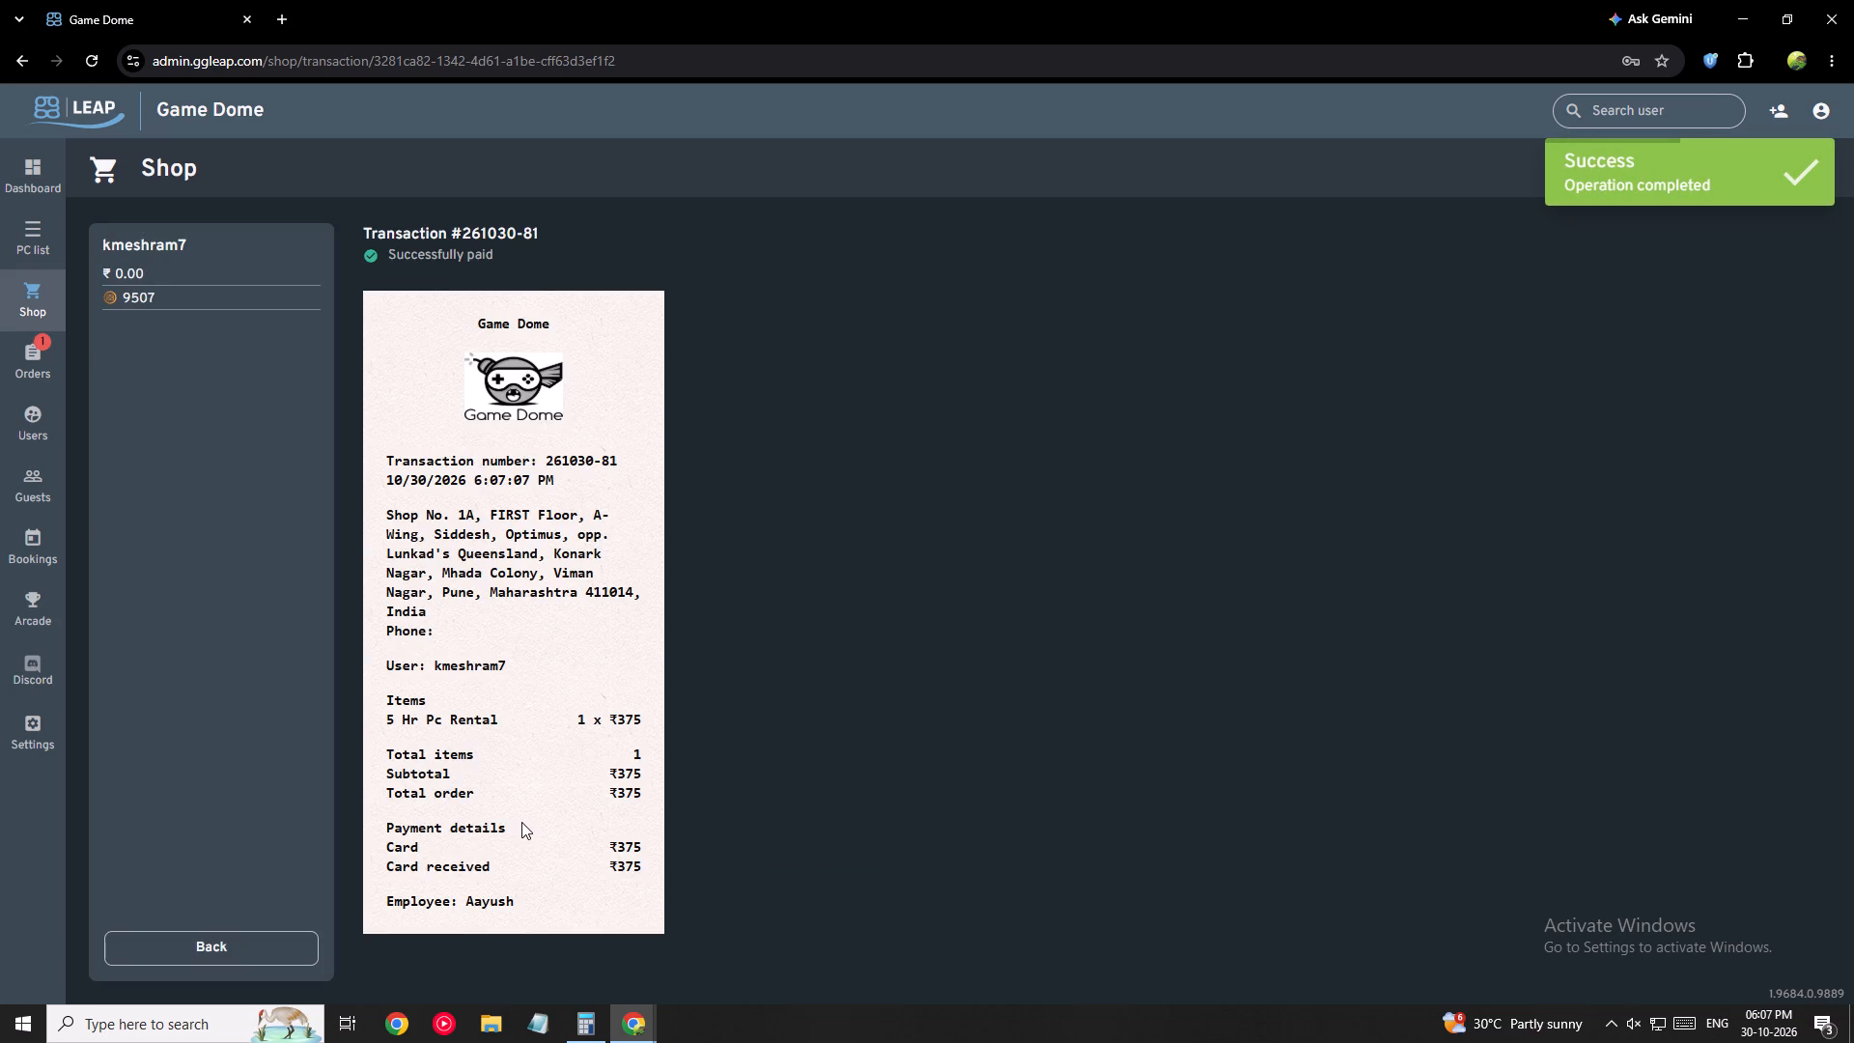
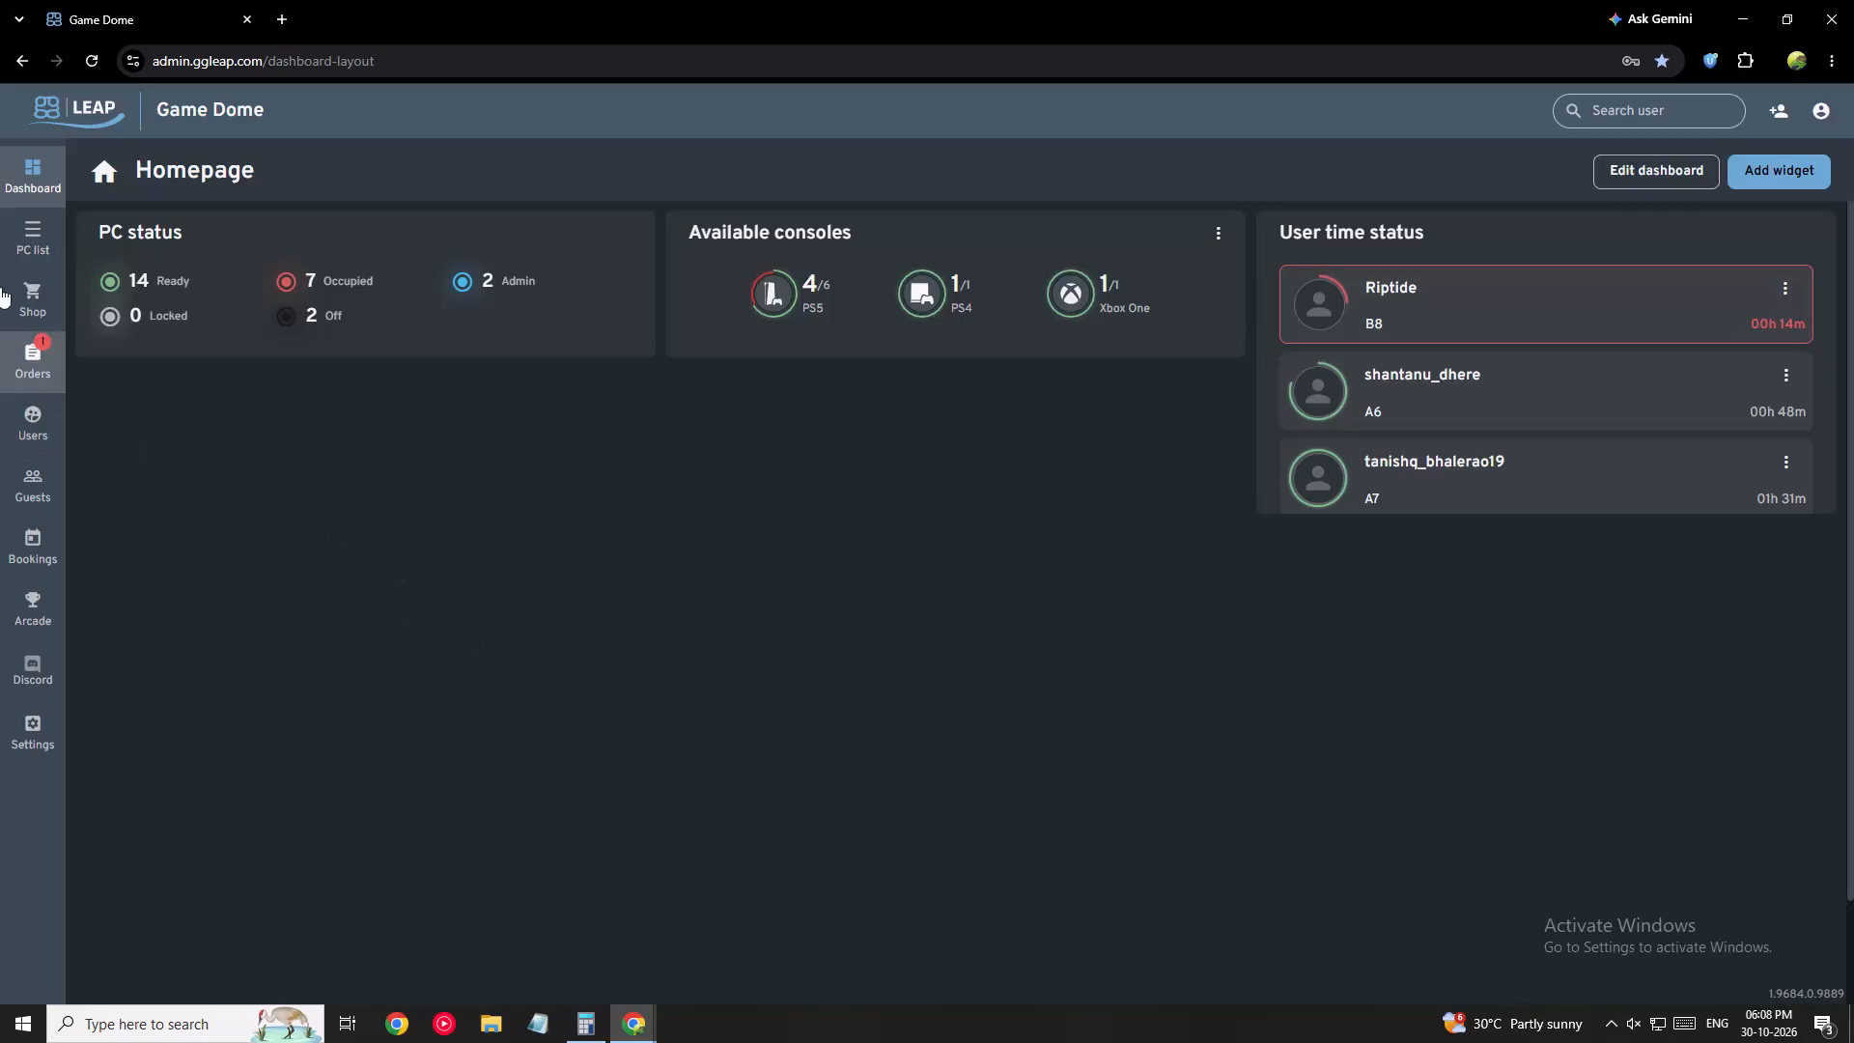
Open the PC list and examine the Consoles section for assigned users and their time to logout.
{"action": "left_click", "coordinate": [0, 238]}
{"action": "scroll", "coordinate": [625, 740], "scroll_direction": "down", "scroll_amount": 6}
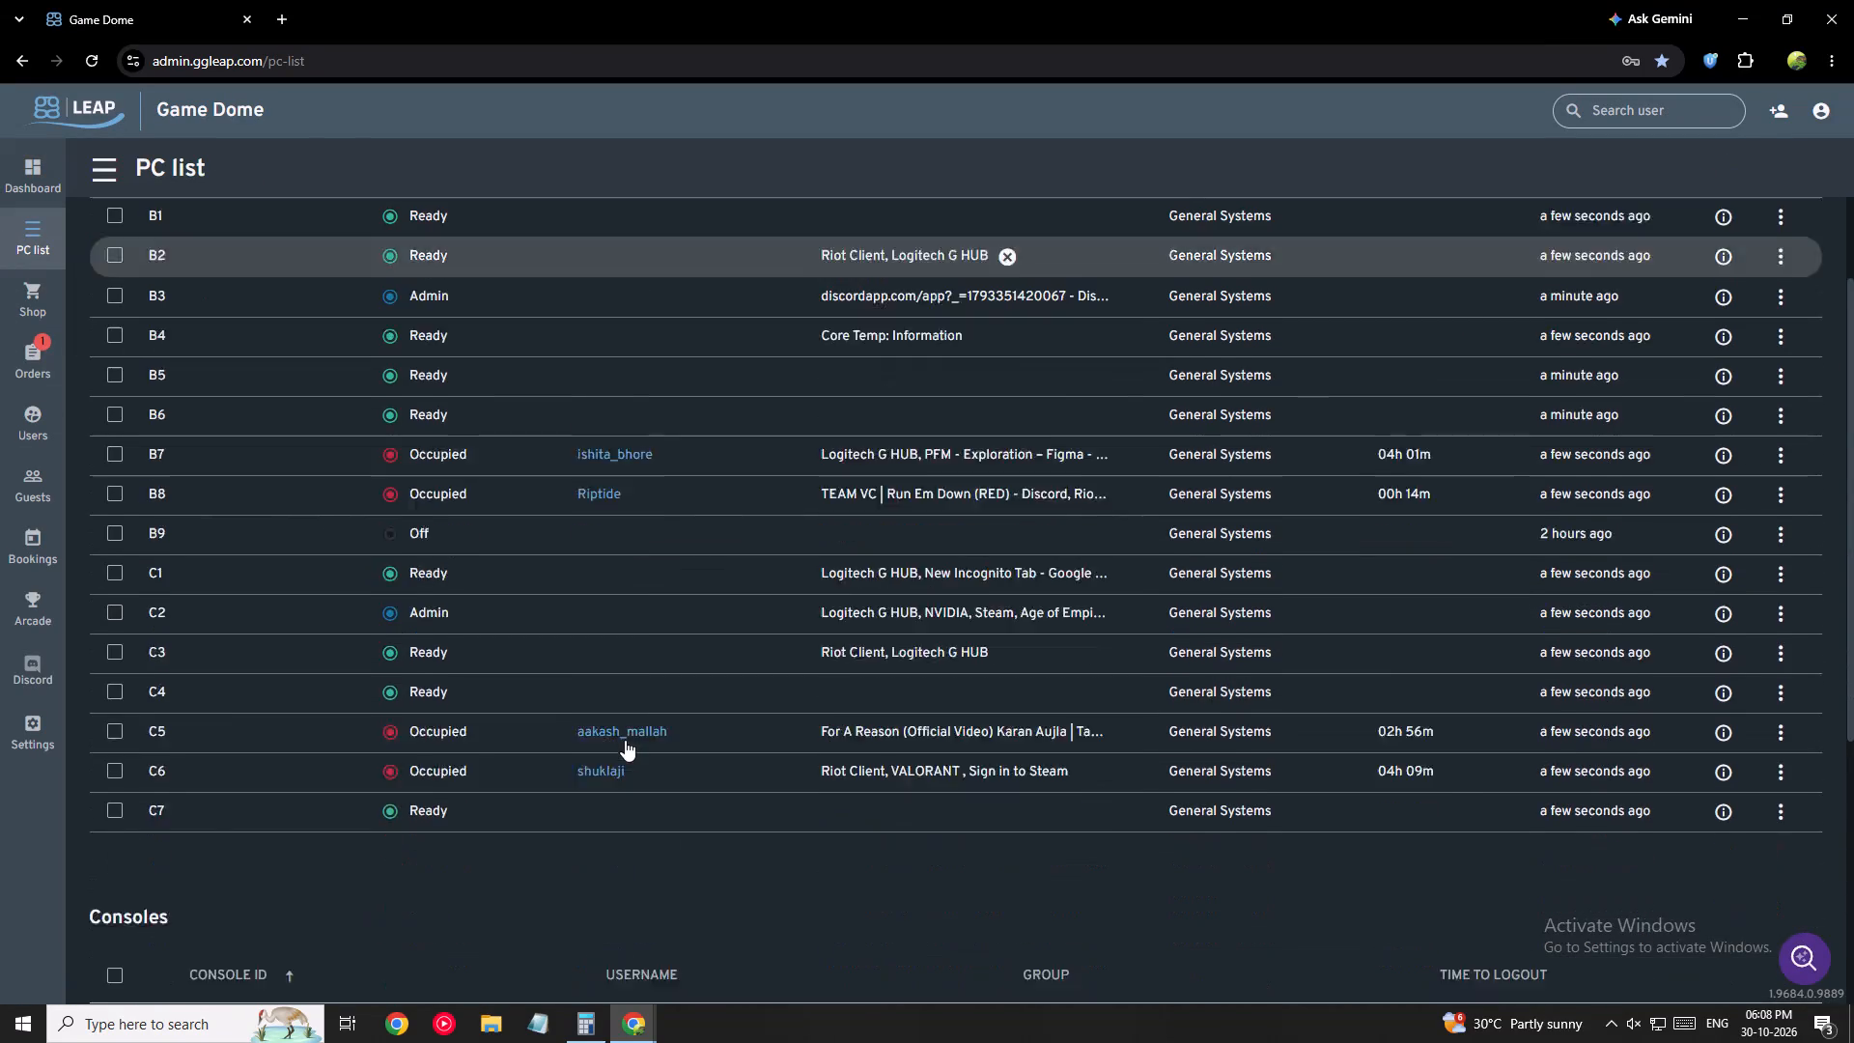
{"action": "scroll", "coordinate": [625, 740], "scroll_direction": "down", "scroll_amount": 3}
{"action": "scroll", "coordinate": [953, 666], "scroll_direction": "down", "scroll_amount": 3}
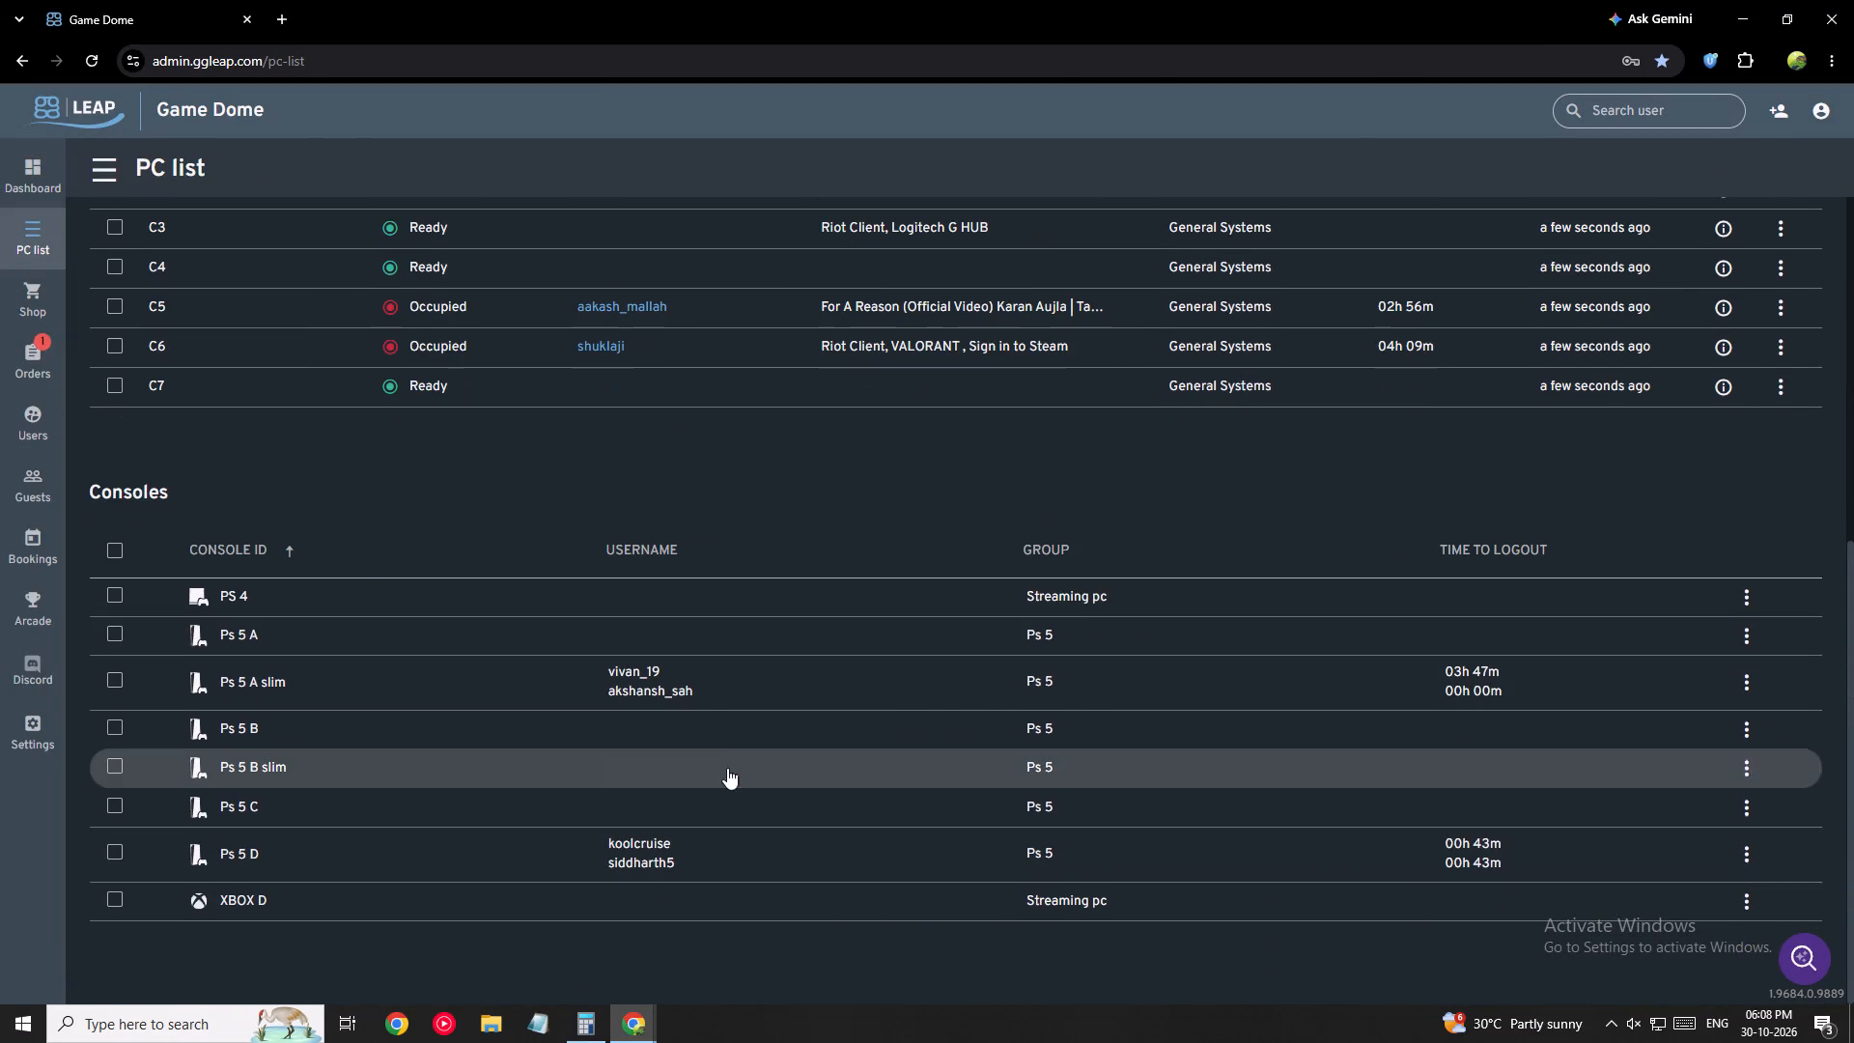
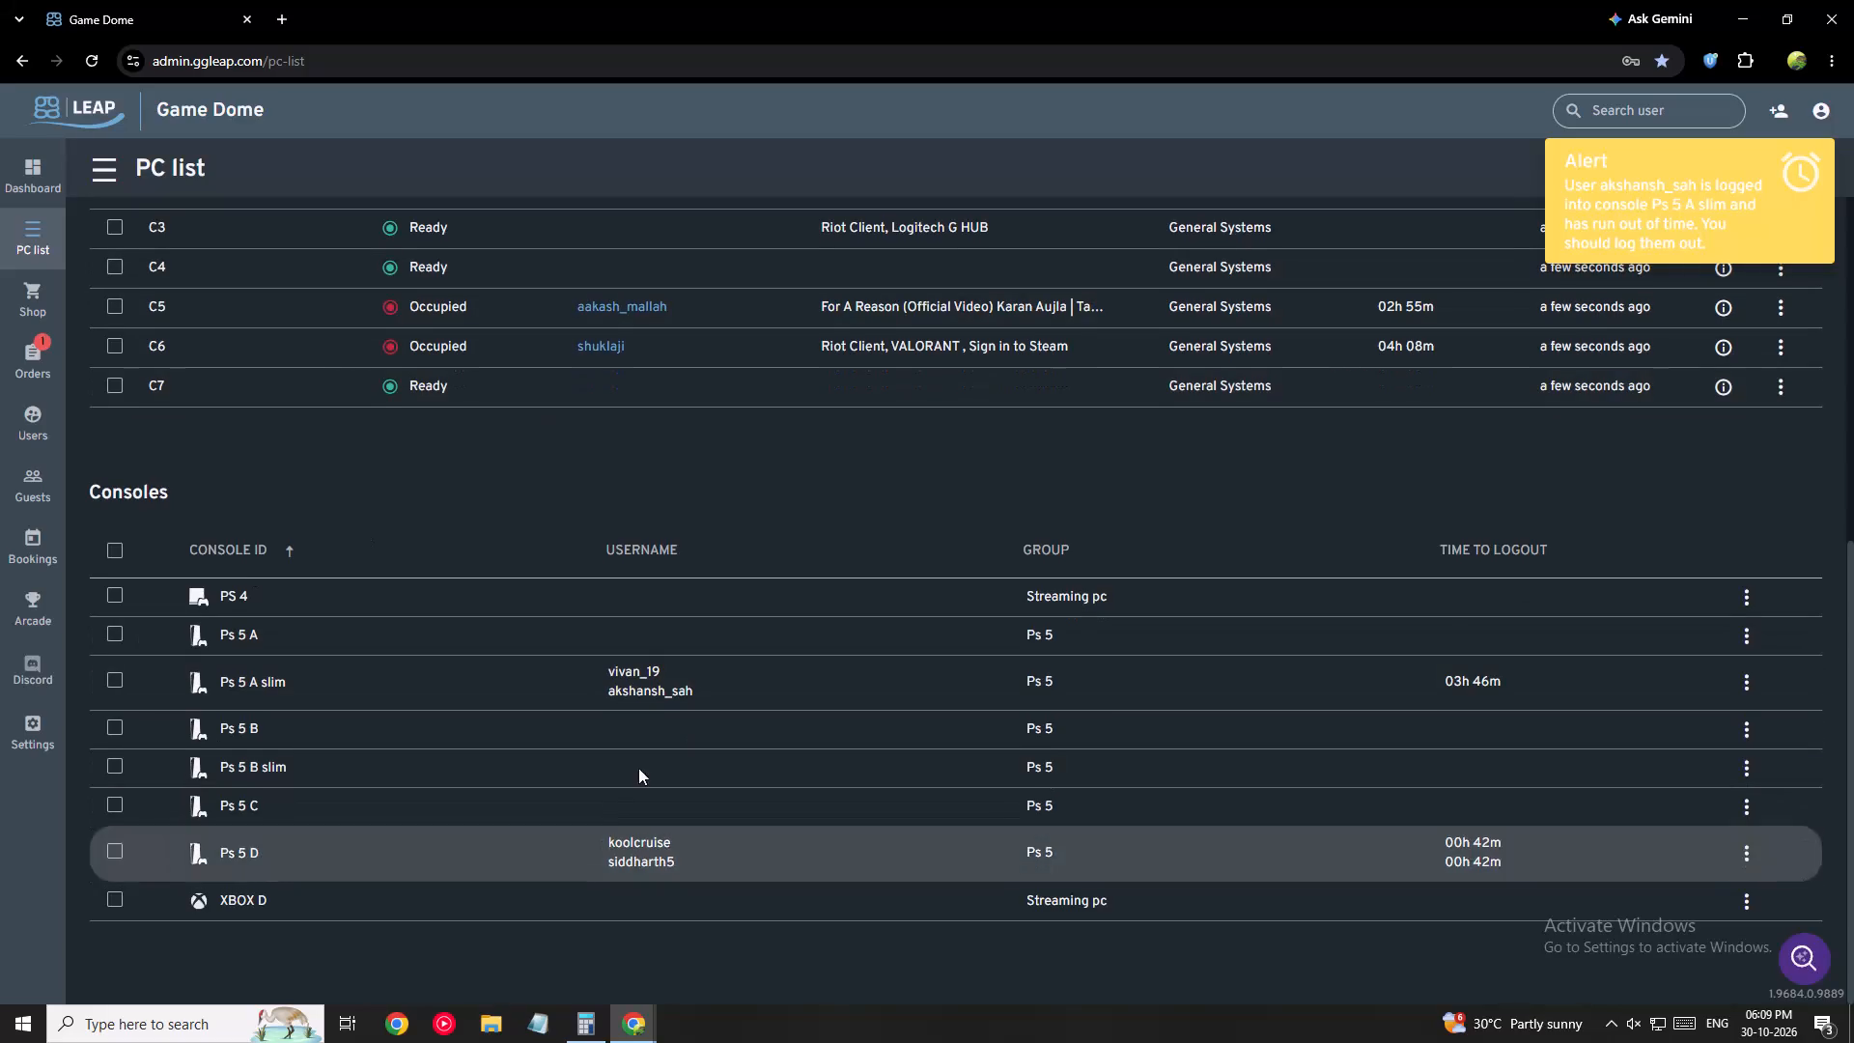
Log the user who has run out of time out of console Ps 5 A slim.
{"action": "left_click", "coordinate": [666, 691]}
{"action": "left_click", "coordinate": [758, 812]}
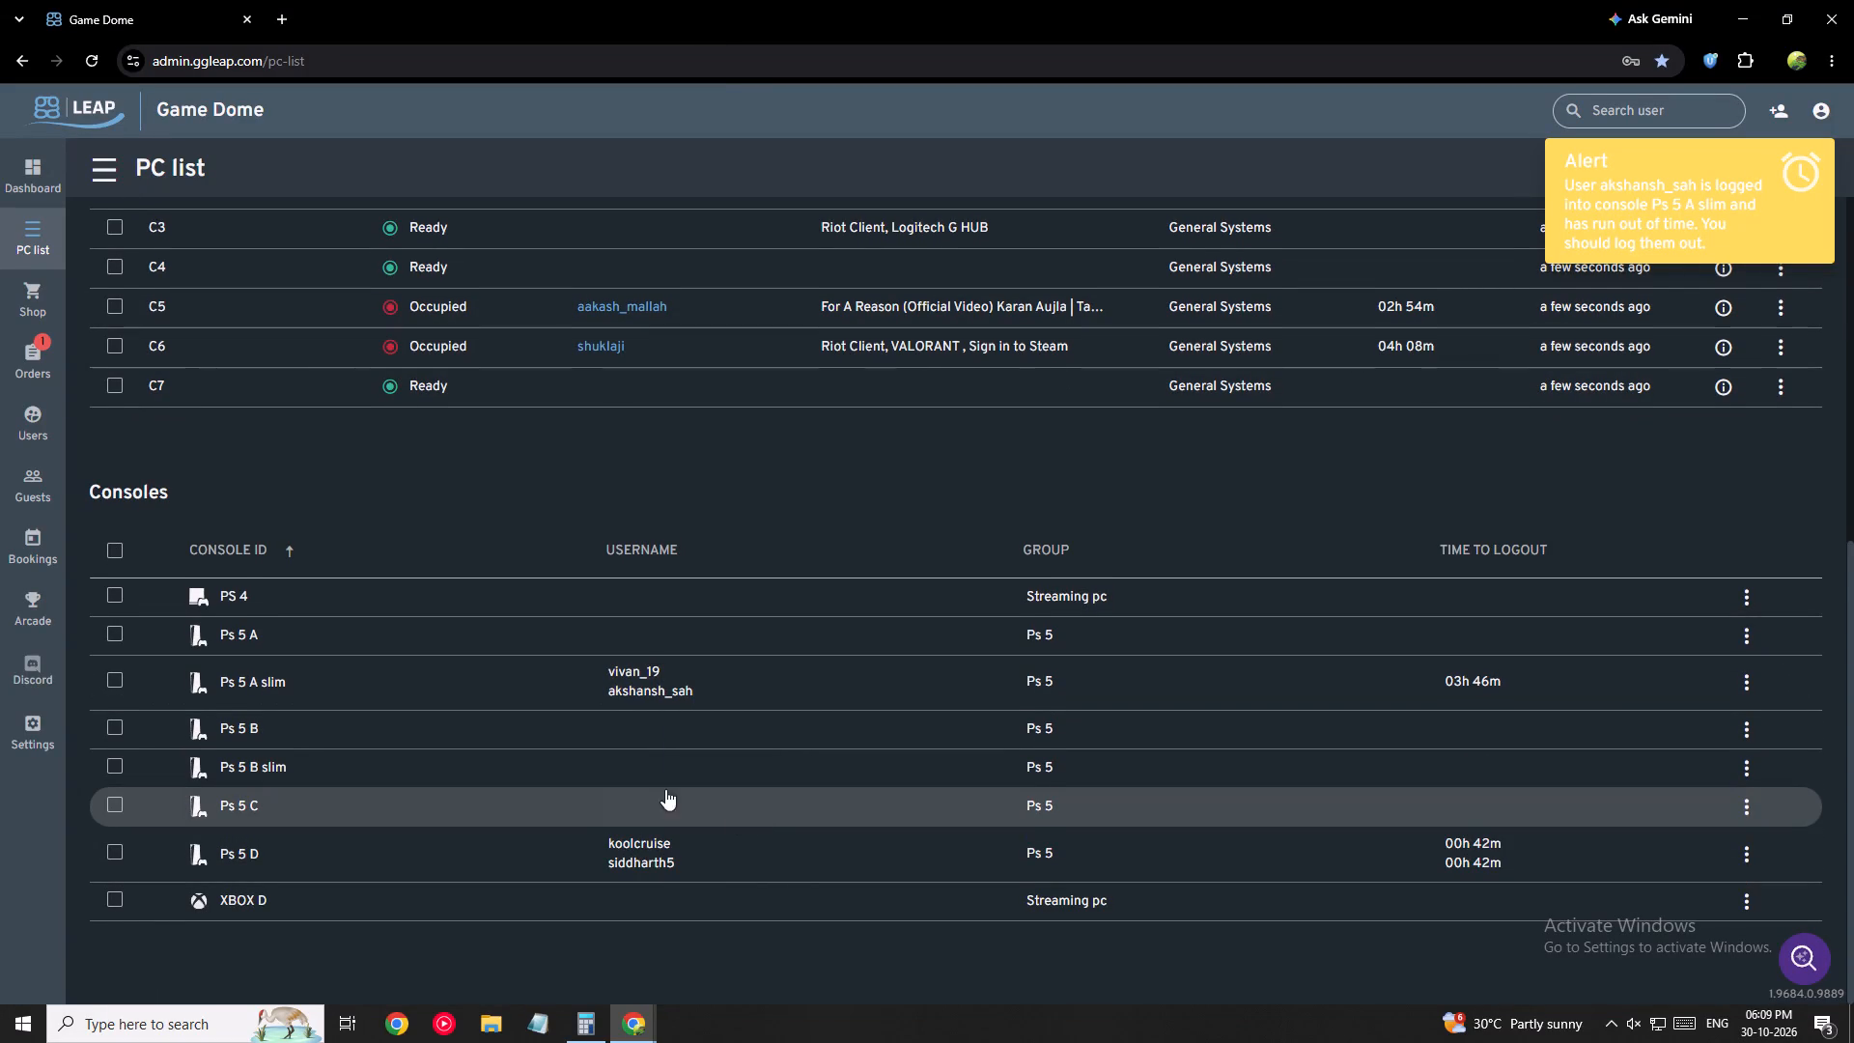
Restart PC C1 from the PC list.
{"action": "scroll", "coordinate": [762, 580], "scroll_direction": "up", "scroll_amount": 5}
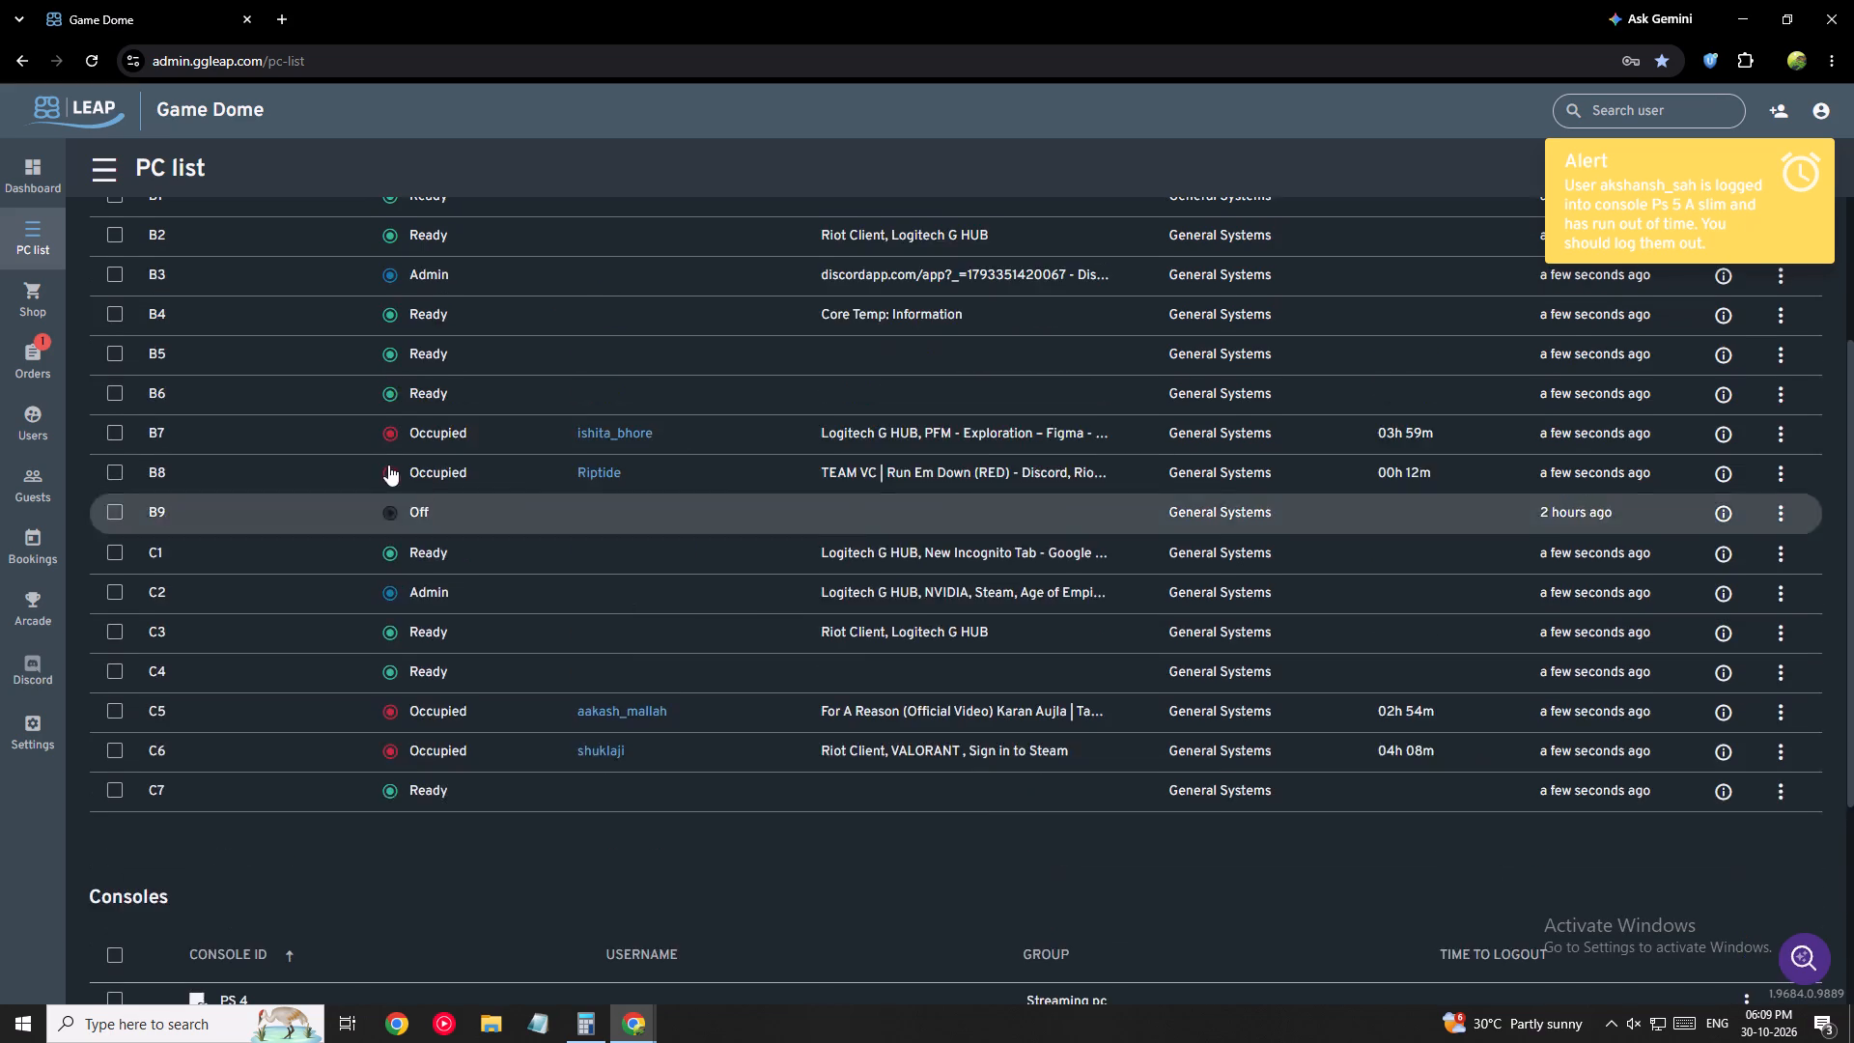
{"action": "scroll", "coordinate": [388, 465], "scroll_direction": "up", "scroll_amount": 2}
{"action": "scroll", "coordinate": [636, 419], "scroll_direction": "down", "scroll_amount": 7}
{"action": "scroll", "coordinate": [619, 704], "scroll_direction": "up", "scroll_amount": 4}
{"action": "scroll", "coordinate": [619, 704], "scroll_direction": "down", "scroll_amount": 1}
{"action": "scroll", "coordinate": [619, 704], "scroll_direction": "up", "scroll_amount": 3}
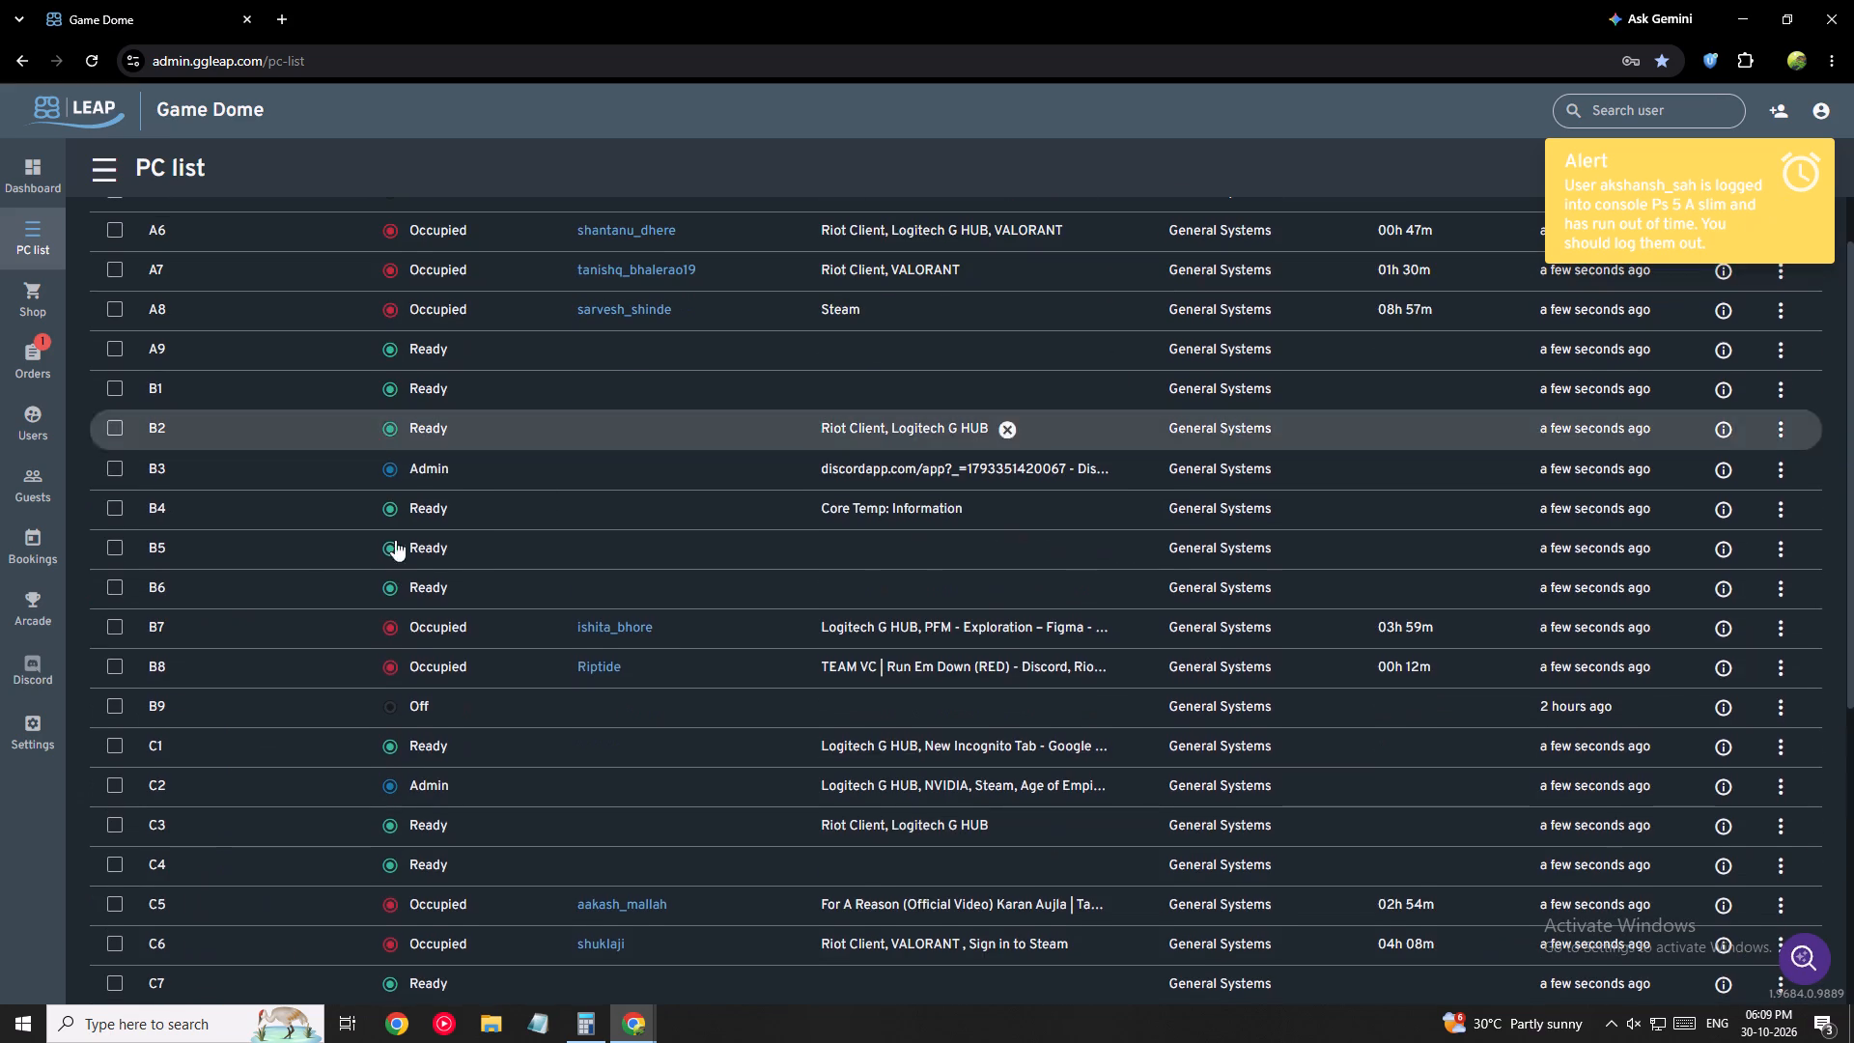
{"action": "left_click", "coordinate": [402, 746]}
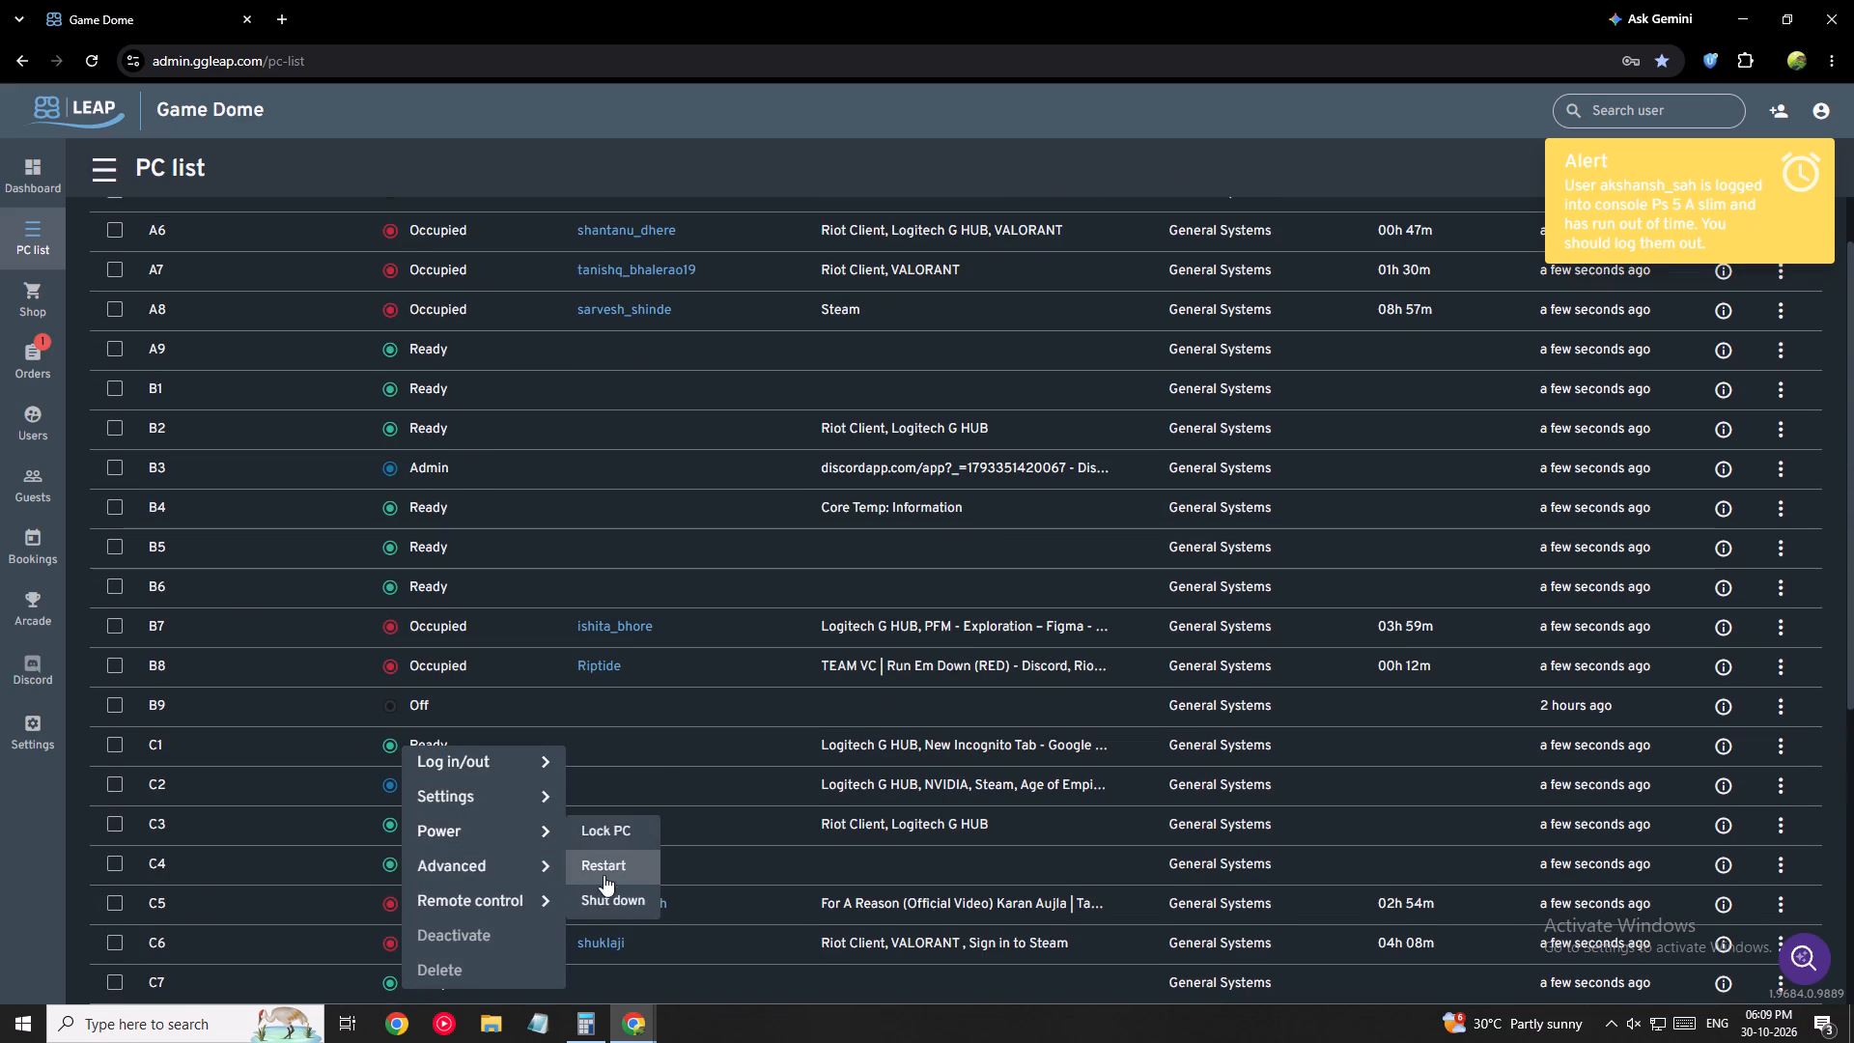
{"action": "left_click", "coordinate": [604, 875]}
{"action": "left_click", "coordinate": [1038, 544]}
{"action": "left_click", "coordinate": [1063, 578]}
Find user ALI and quicksell them one WATER-500ml, taking the ₹10 payment by card.
{"action": "left_click", "coordinate": [1638, 167]}
{"action": "left_click", "coordinate": [1648, 119]}
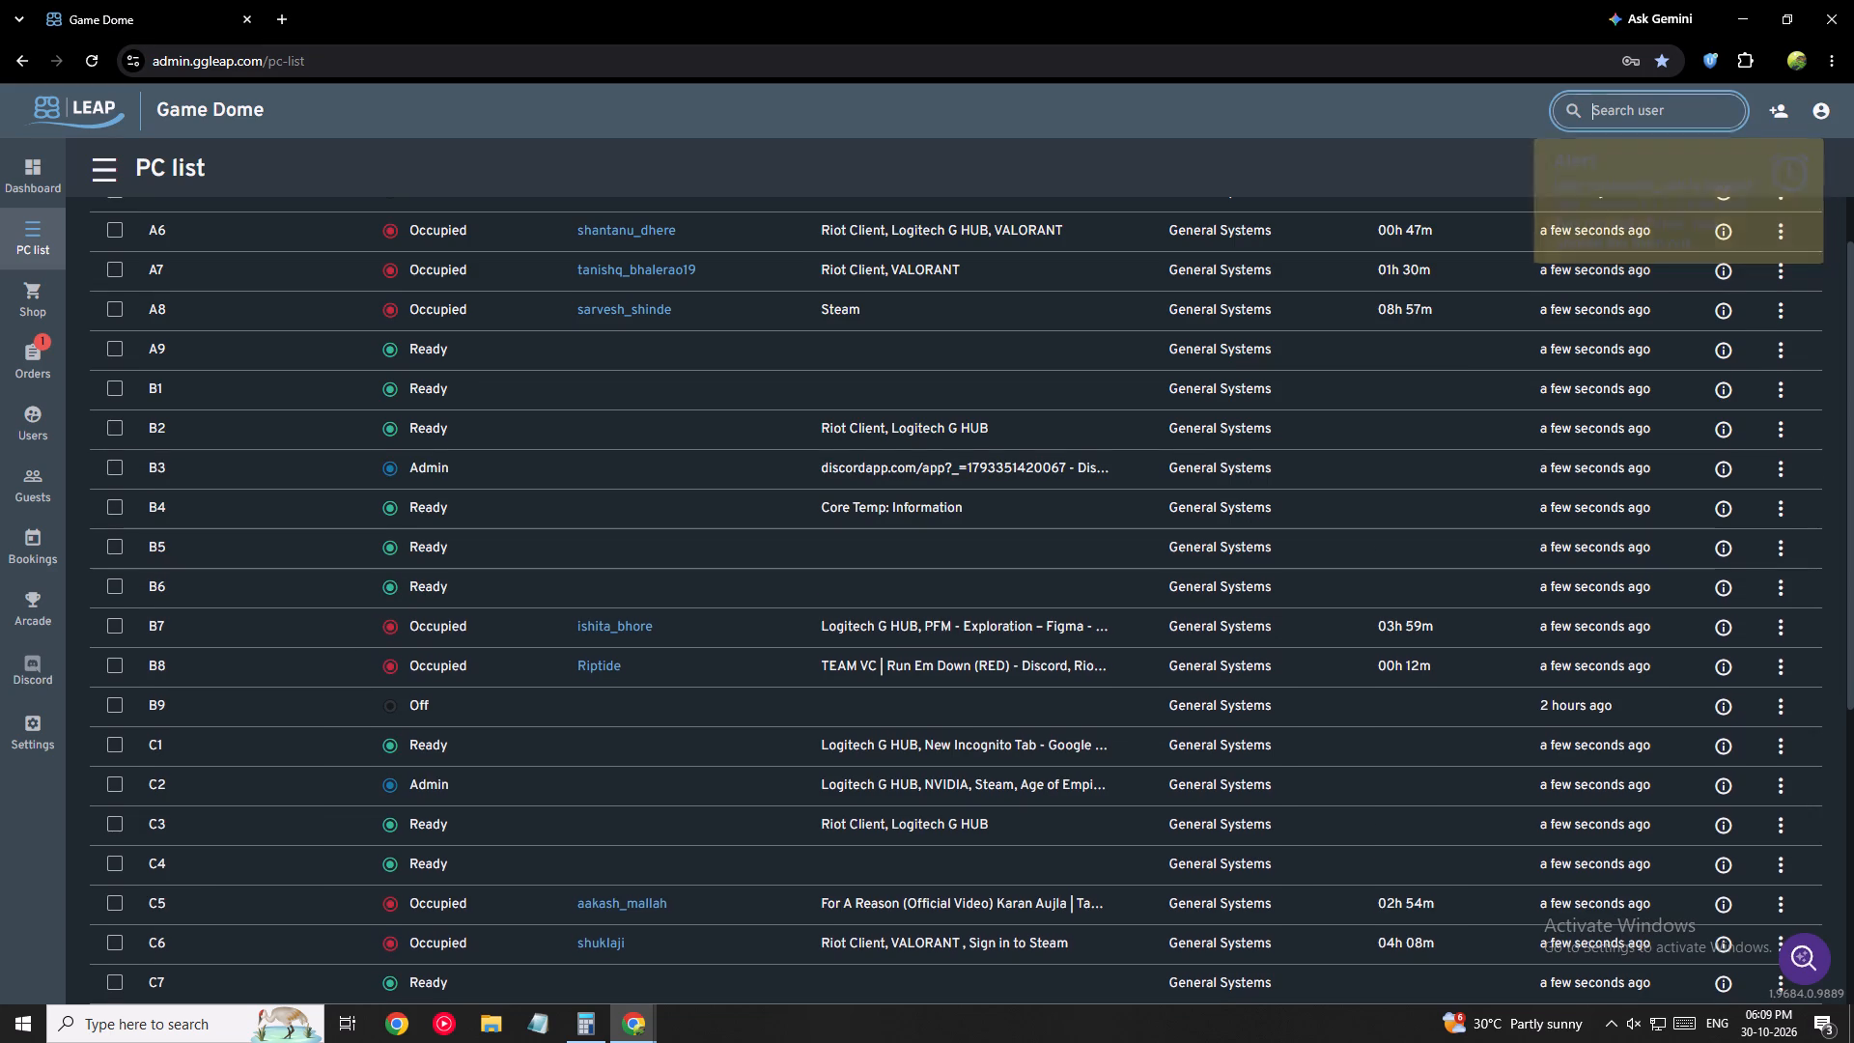
{"action": "key", "text": "a"}
{"action": "key", "text": "l"}
{"action": "key", "text": "i"}
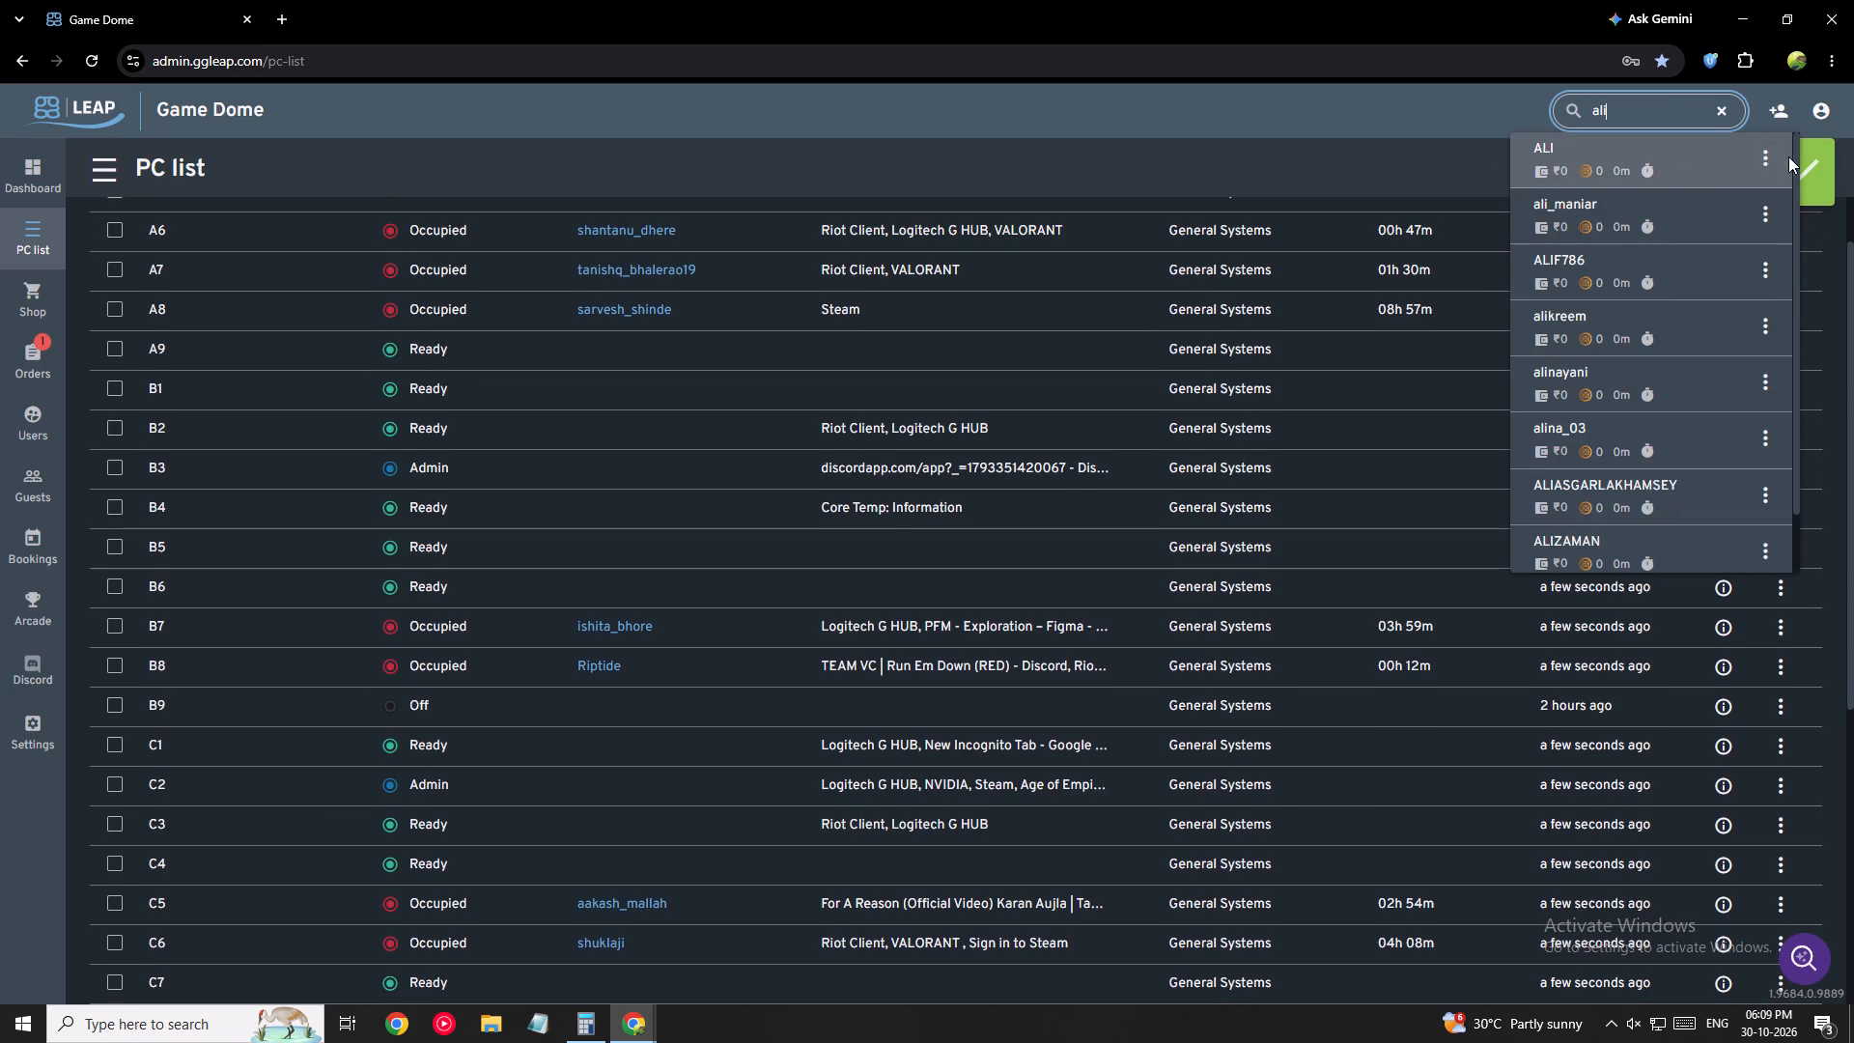
{"action": "left_click", "coordinate": [1769, 158]}
{"action": "left_click", "coordinate": [1796, 169]}
{"action": "left_click", "coordinate": [564, 423]}
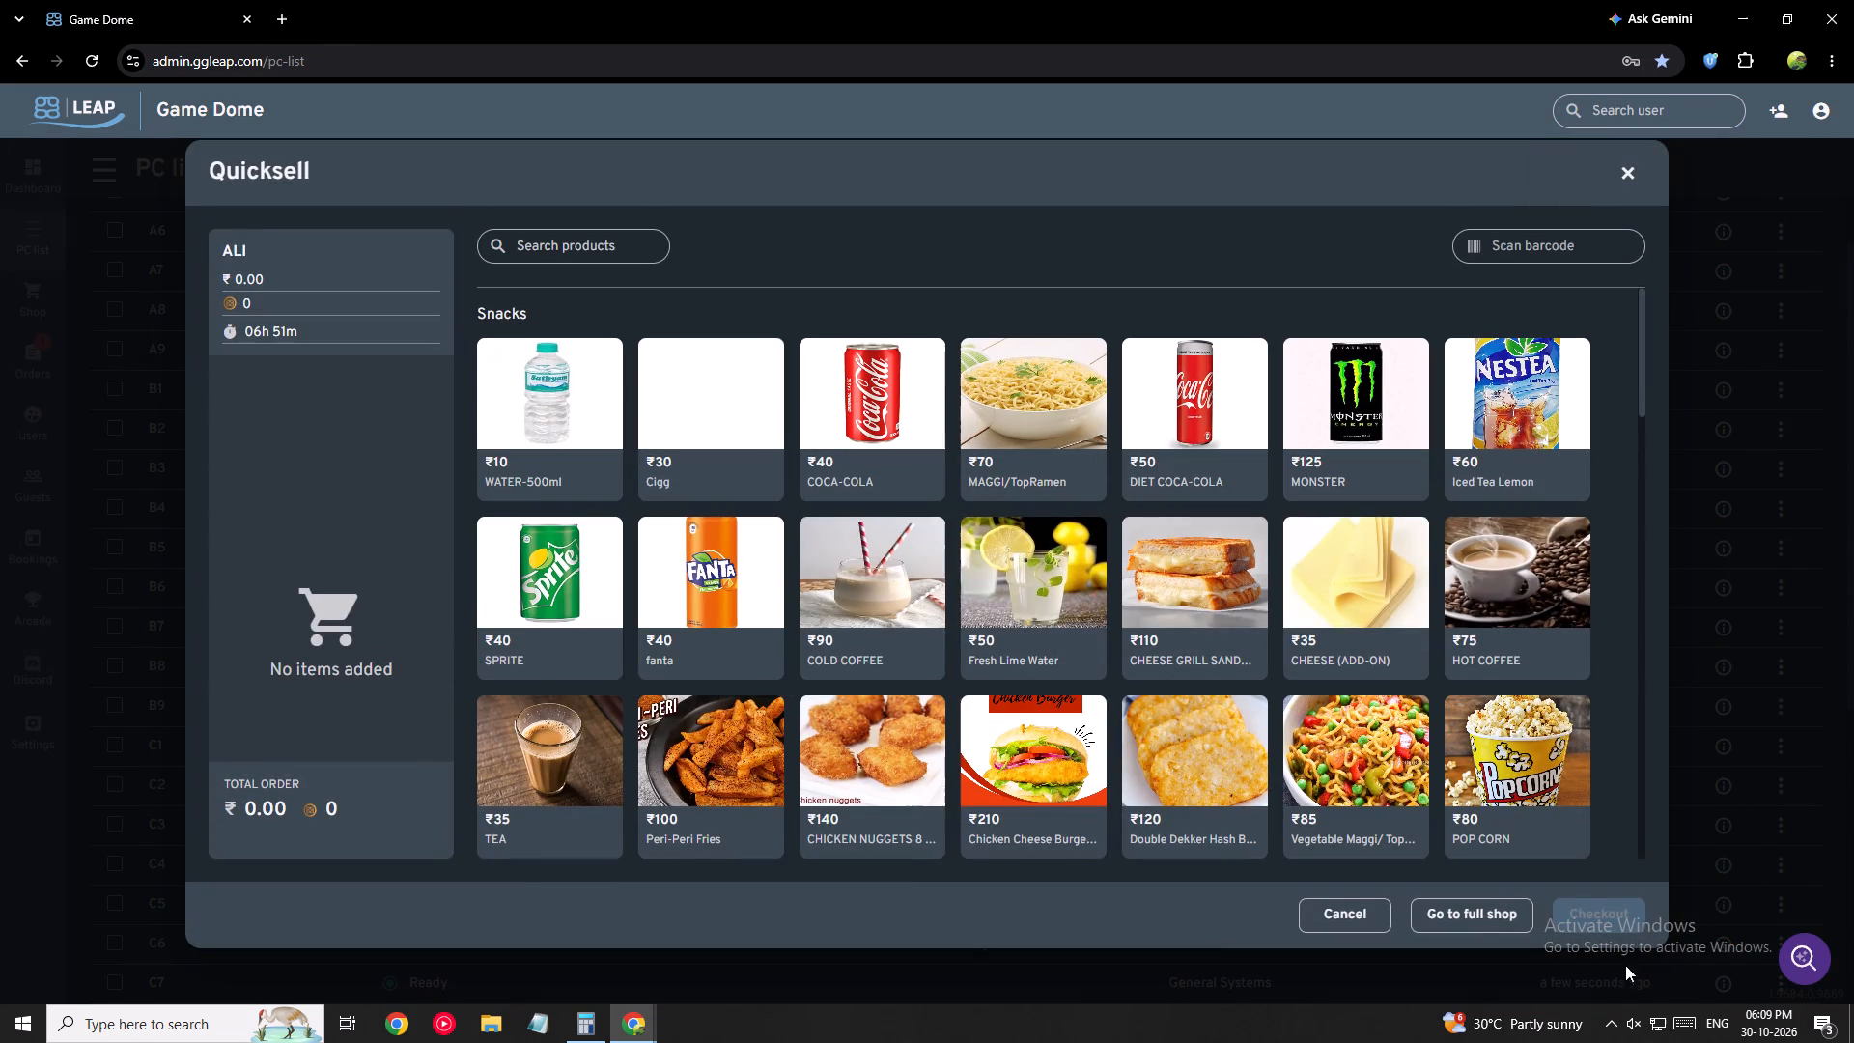
{"action": "left_click", "coordinate": [1598, 910]}
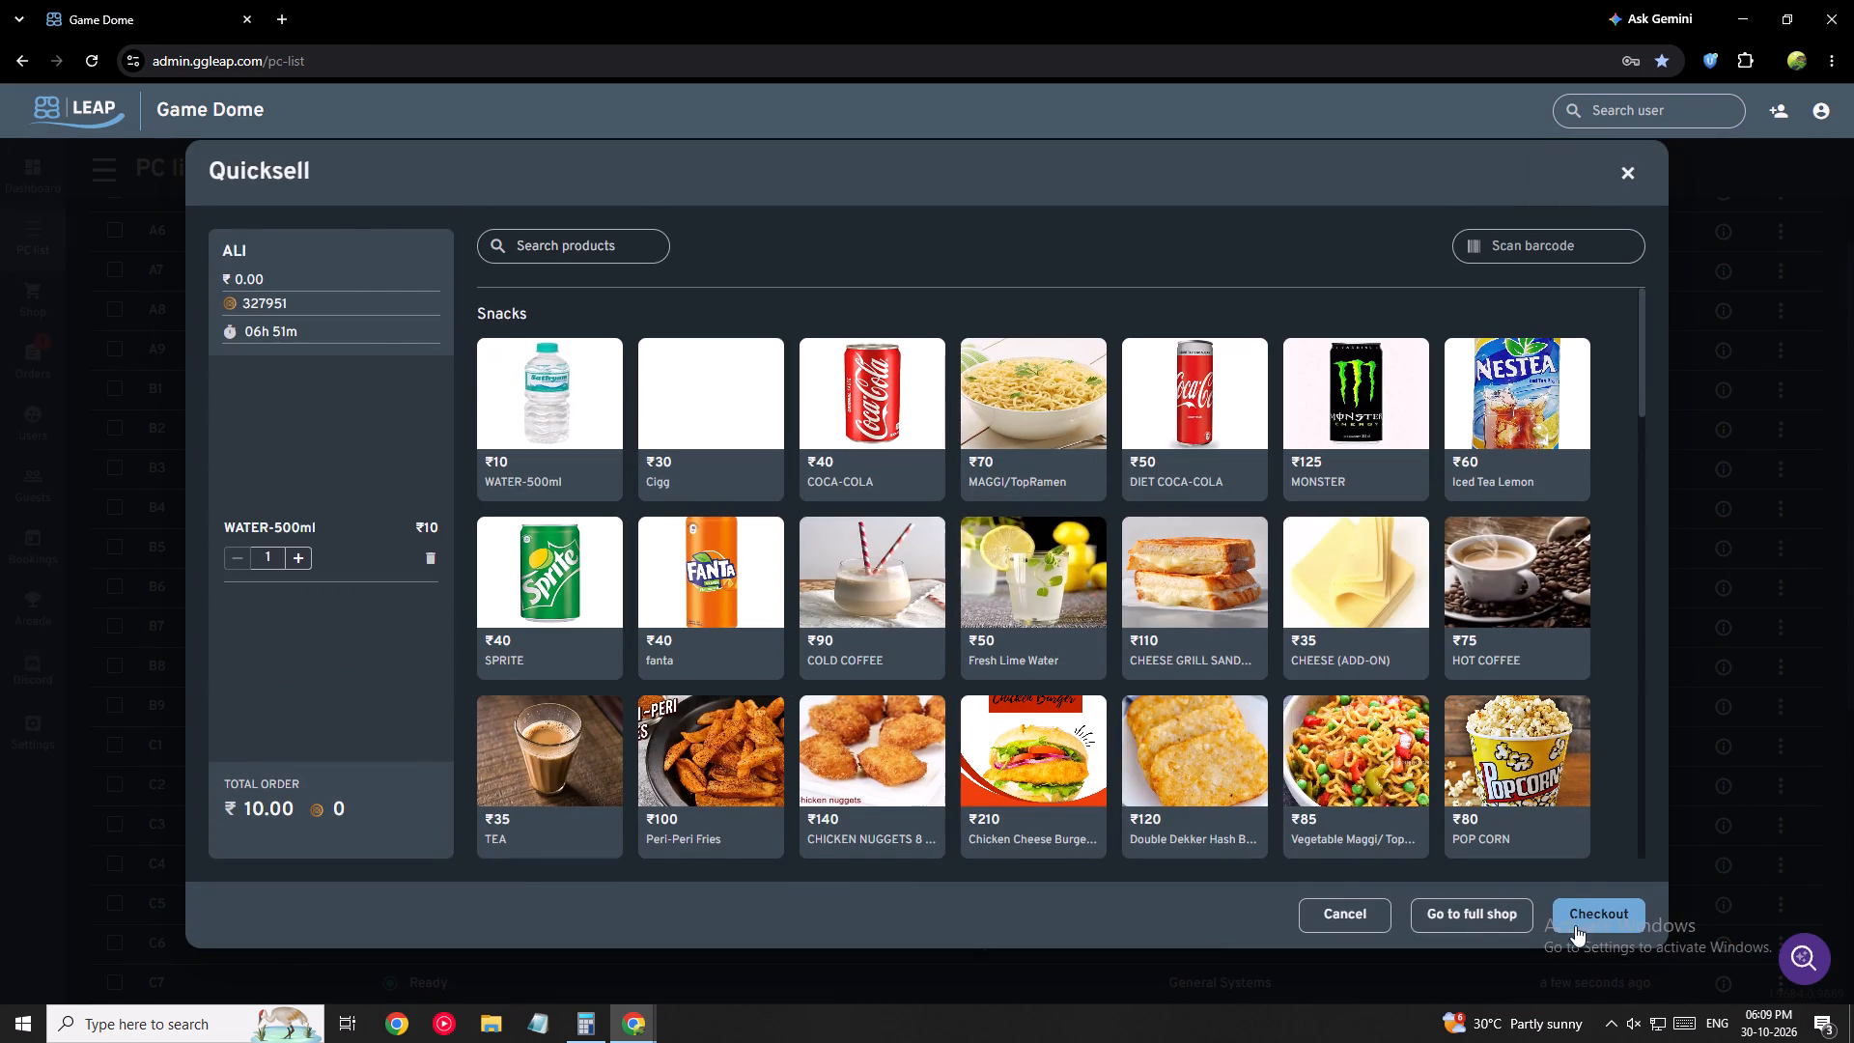
{"action": "left_click", "coordinate": [1575, 925]}
{"action": "left_click", "coordinate": [498, 541]}
{"action": "left_click", "coordinate": [471, 891]}
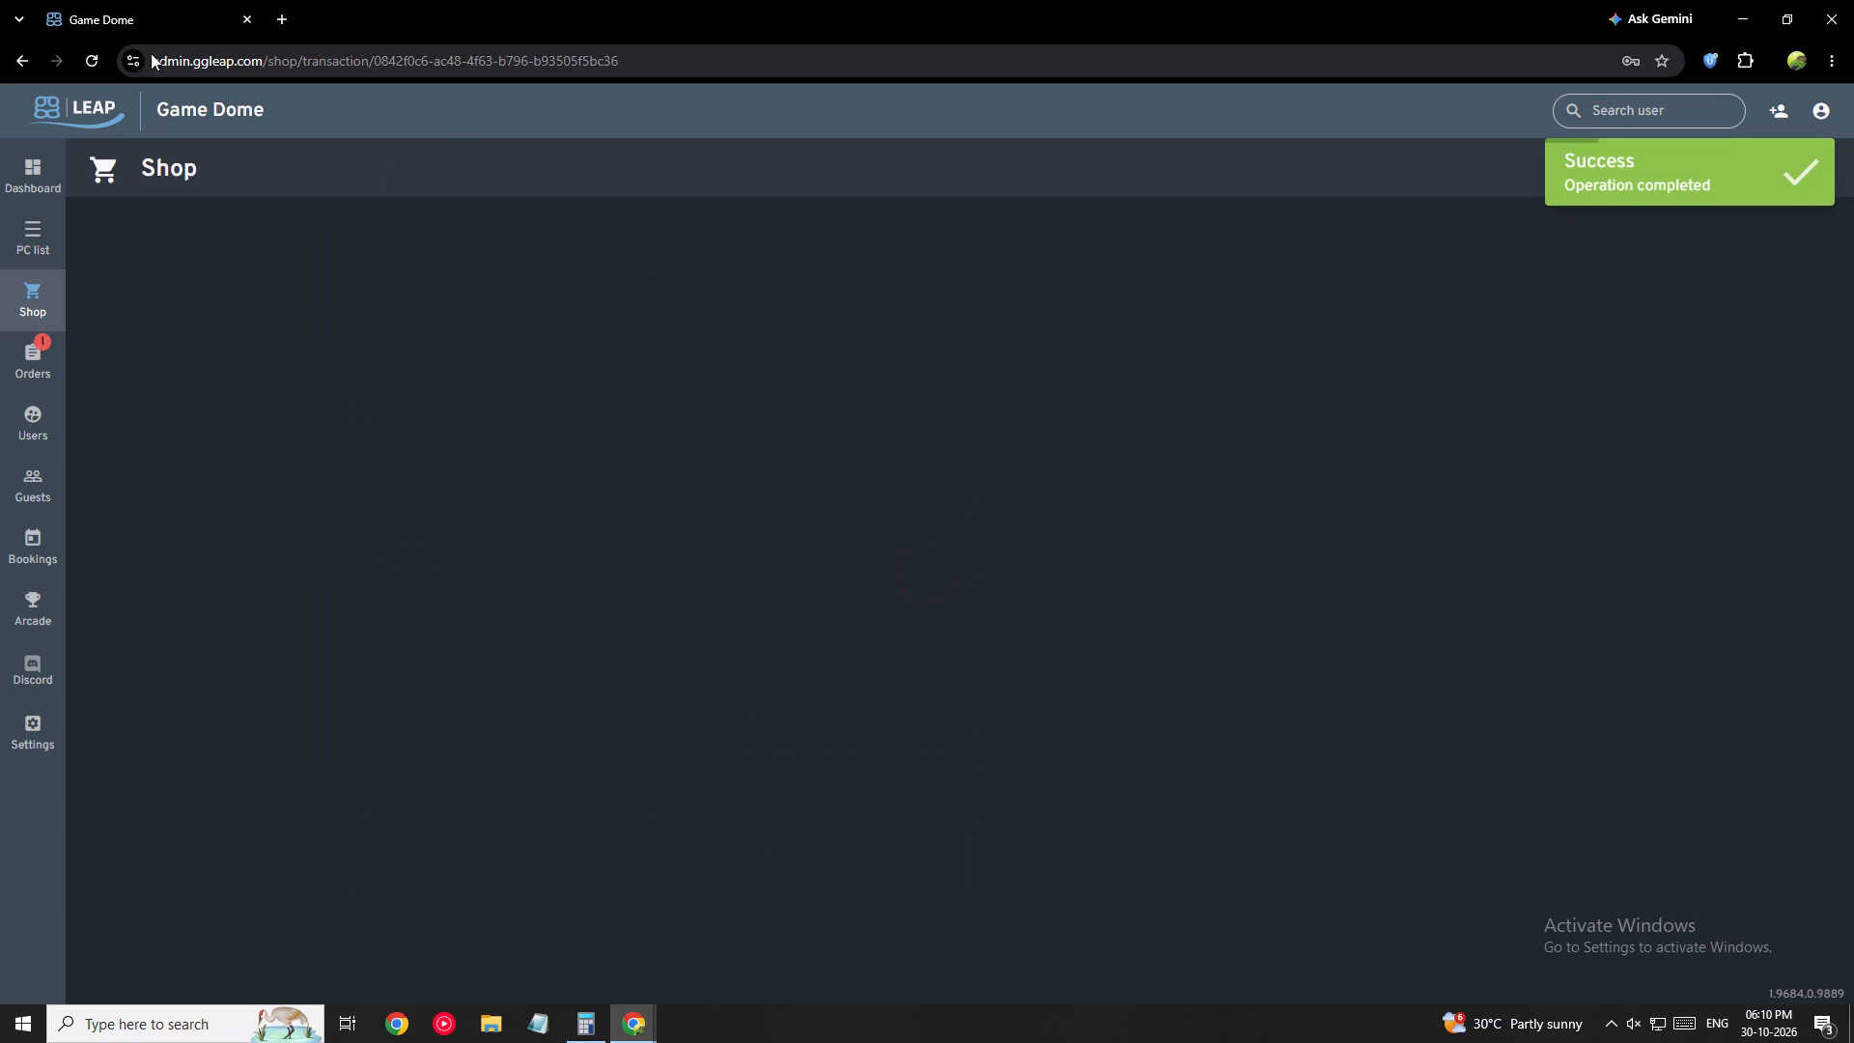
Copy the username ALI from the transaction into the next free Customer credit row of the GD VIMAN MNAGAR spreadsheet, with amount 10.
{"action": "double_click", "coordinate": [108, 237]}
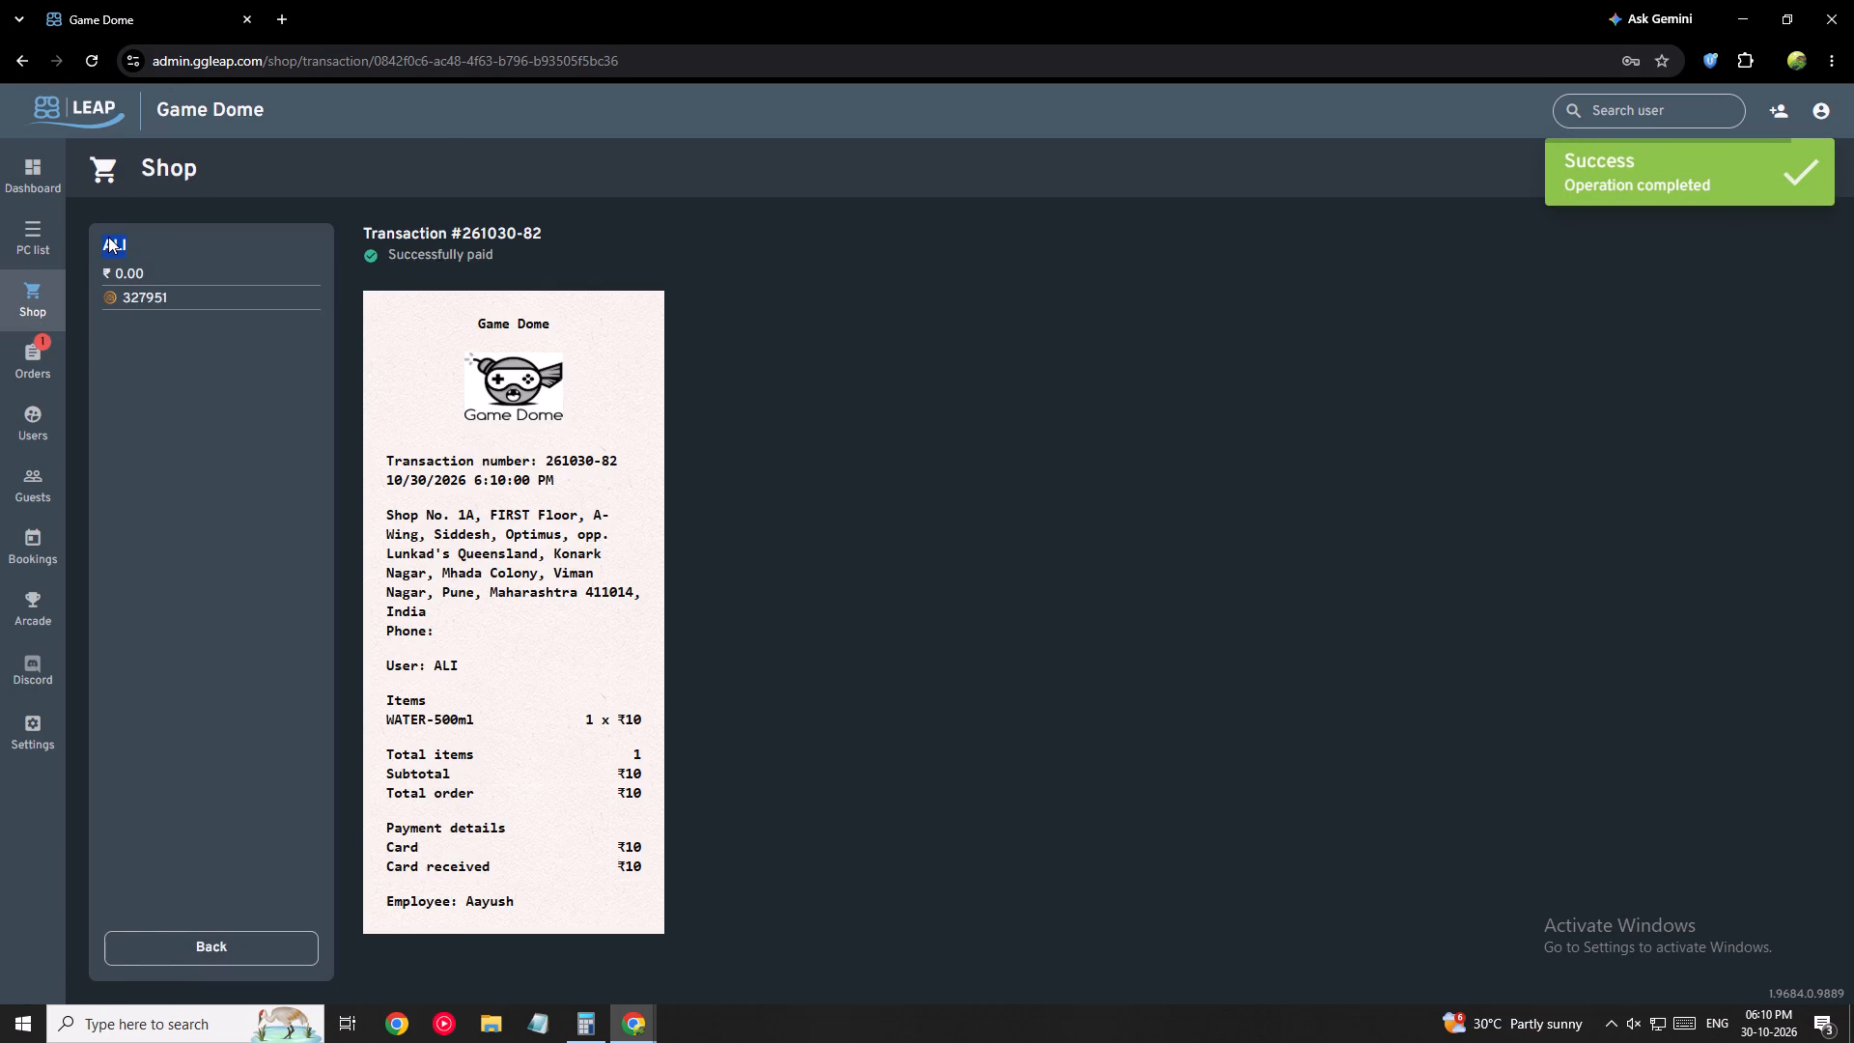
{"action": "key", "text": "ctrl+c"}
{"action": "key", "text": "alt+Tab"}
{"action": "left_click", "coordinate": [1354, 765]}
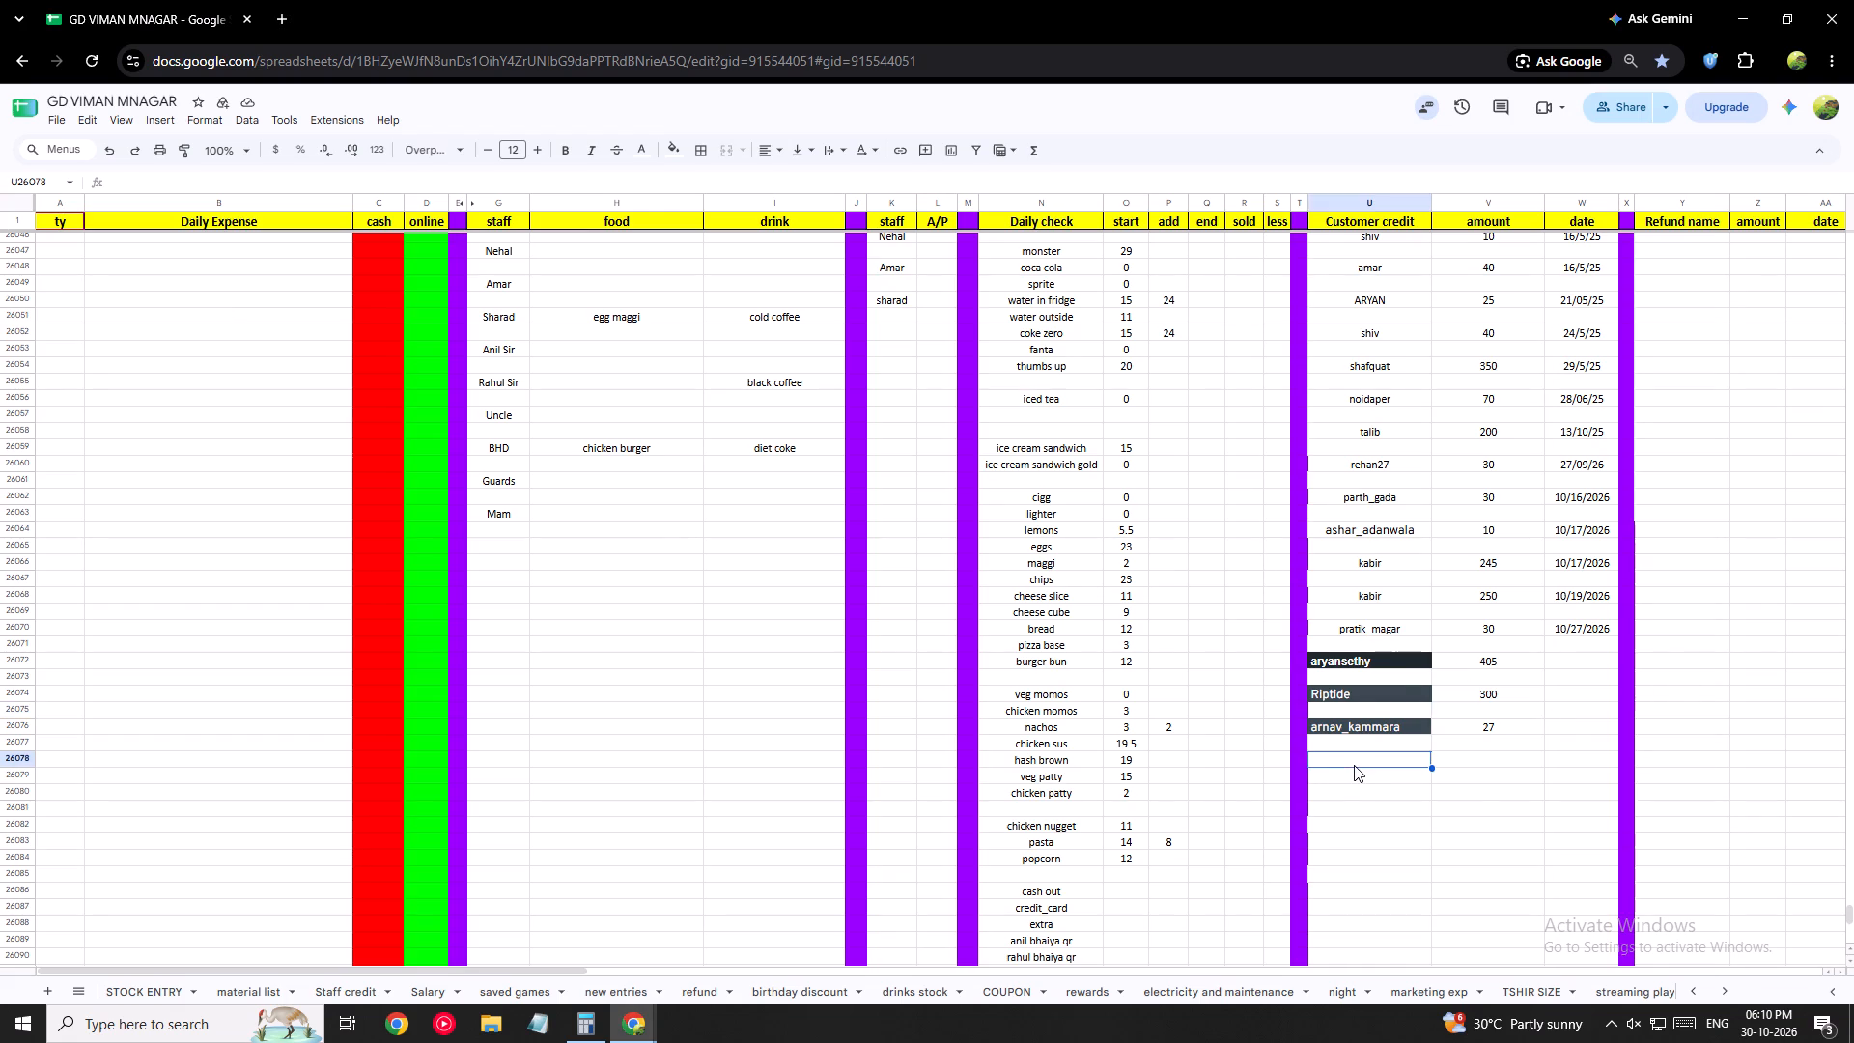
{"action": "key", "text": "ctrl+v"}
{"action": "left_click", "coordinate": [1487, 749]}
{"action": "left_click", "coordinate": [1511, 759]}
{"action": "type", "text": "10"}
{"action": "key", "text": "Return"}
{"action": "key", "text": "alt+Tab"}
{"action": "left_click", "coordinate": [0, 222]}
{"action": "scroll", "coordinate": [849, 592], "scroll_direction": "down", "scroll_amount": 9}
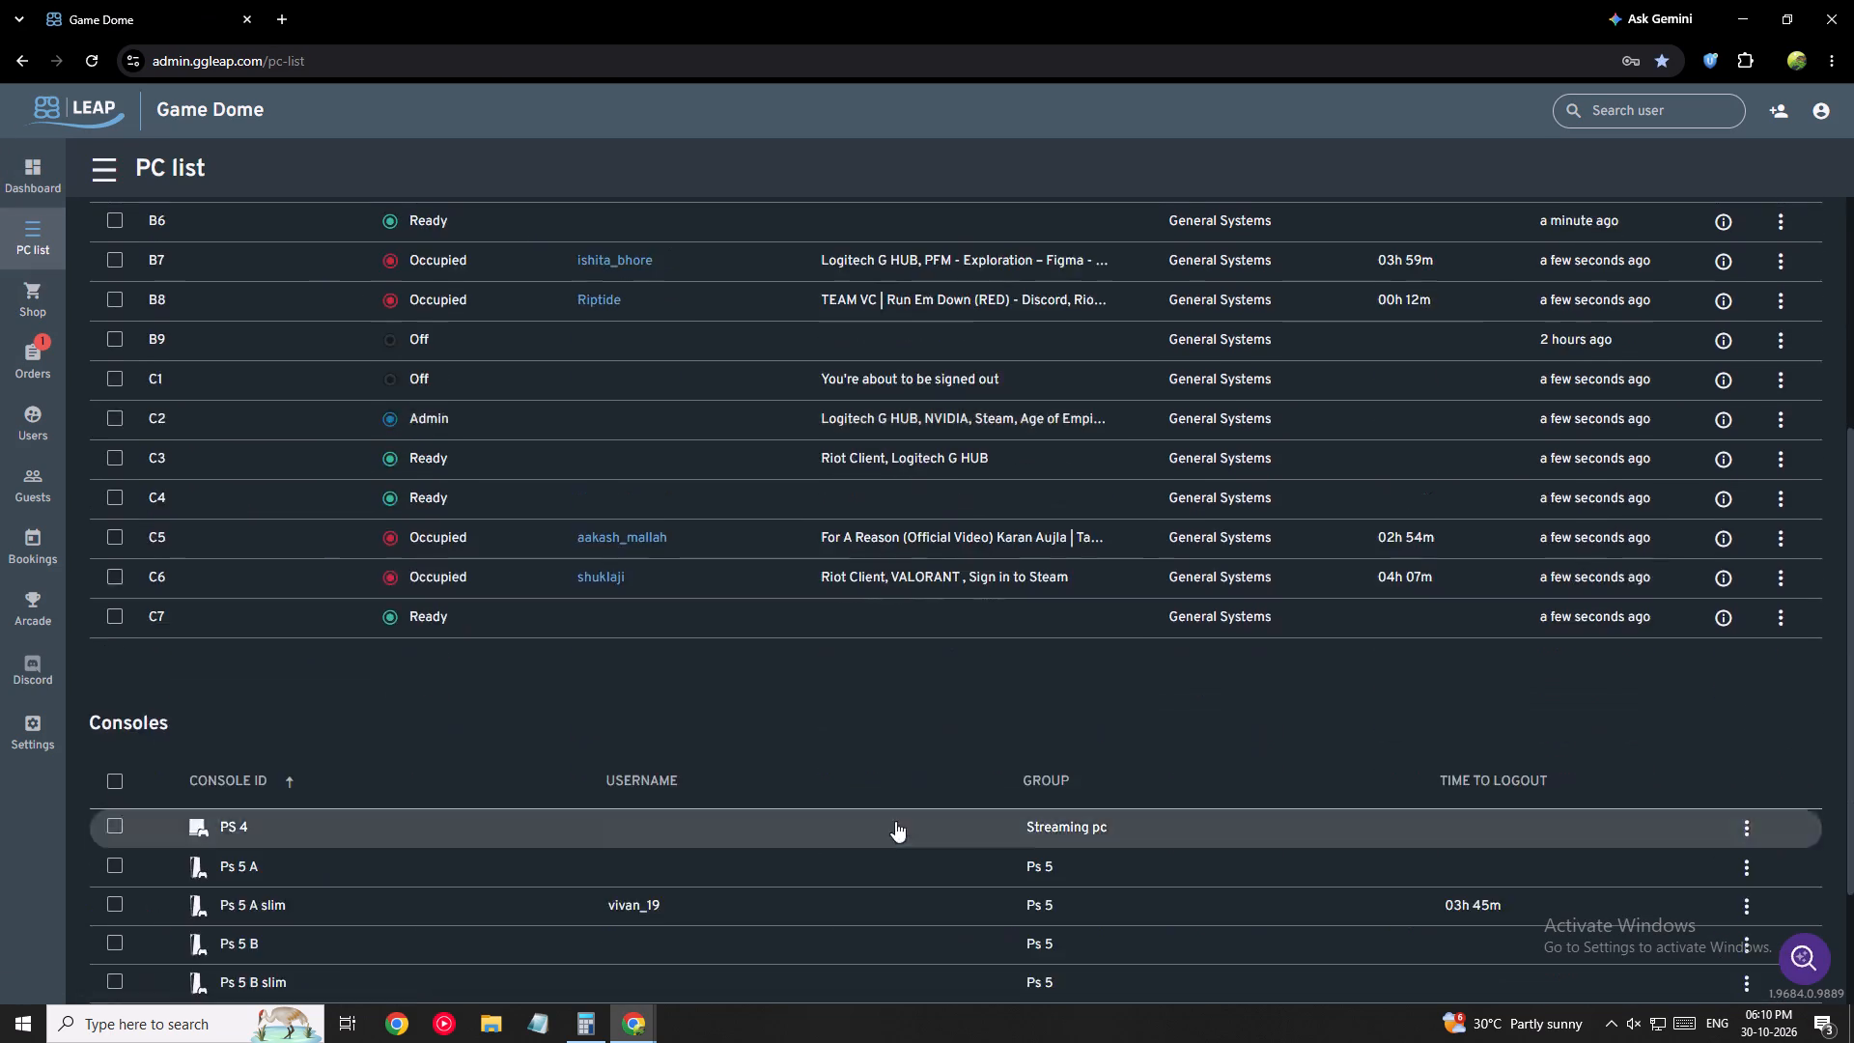
{"action": "scroll", "coordinate": [895, 821], "scroll_direction": "down", "scroll_amount": 2}
{"action": "left_click", "coordinate": [1747, 704]}
{"action": "left_click", "coordinate": [1775, 753]}
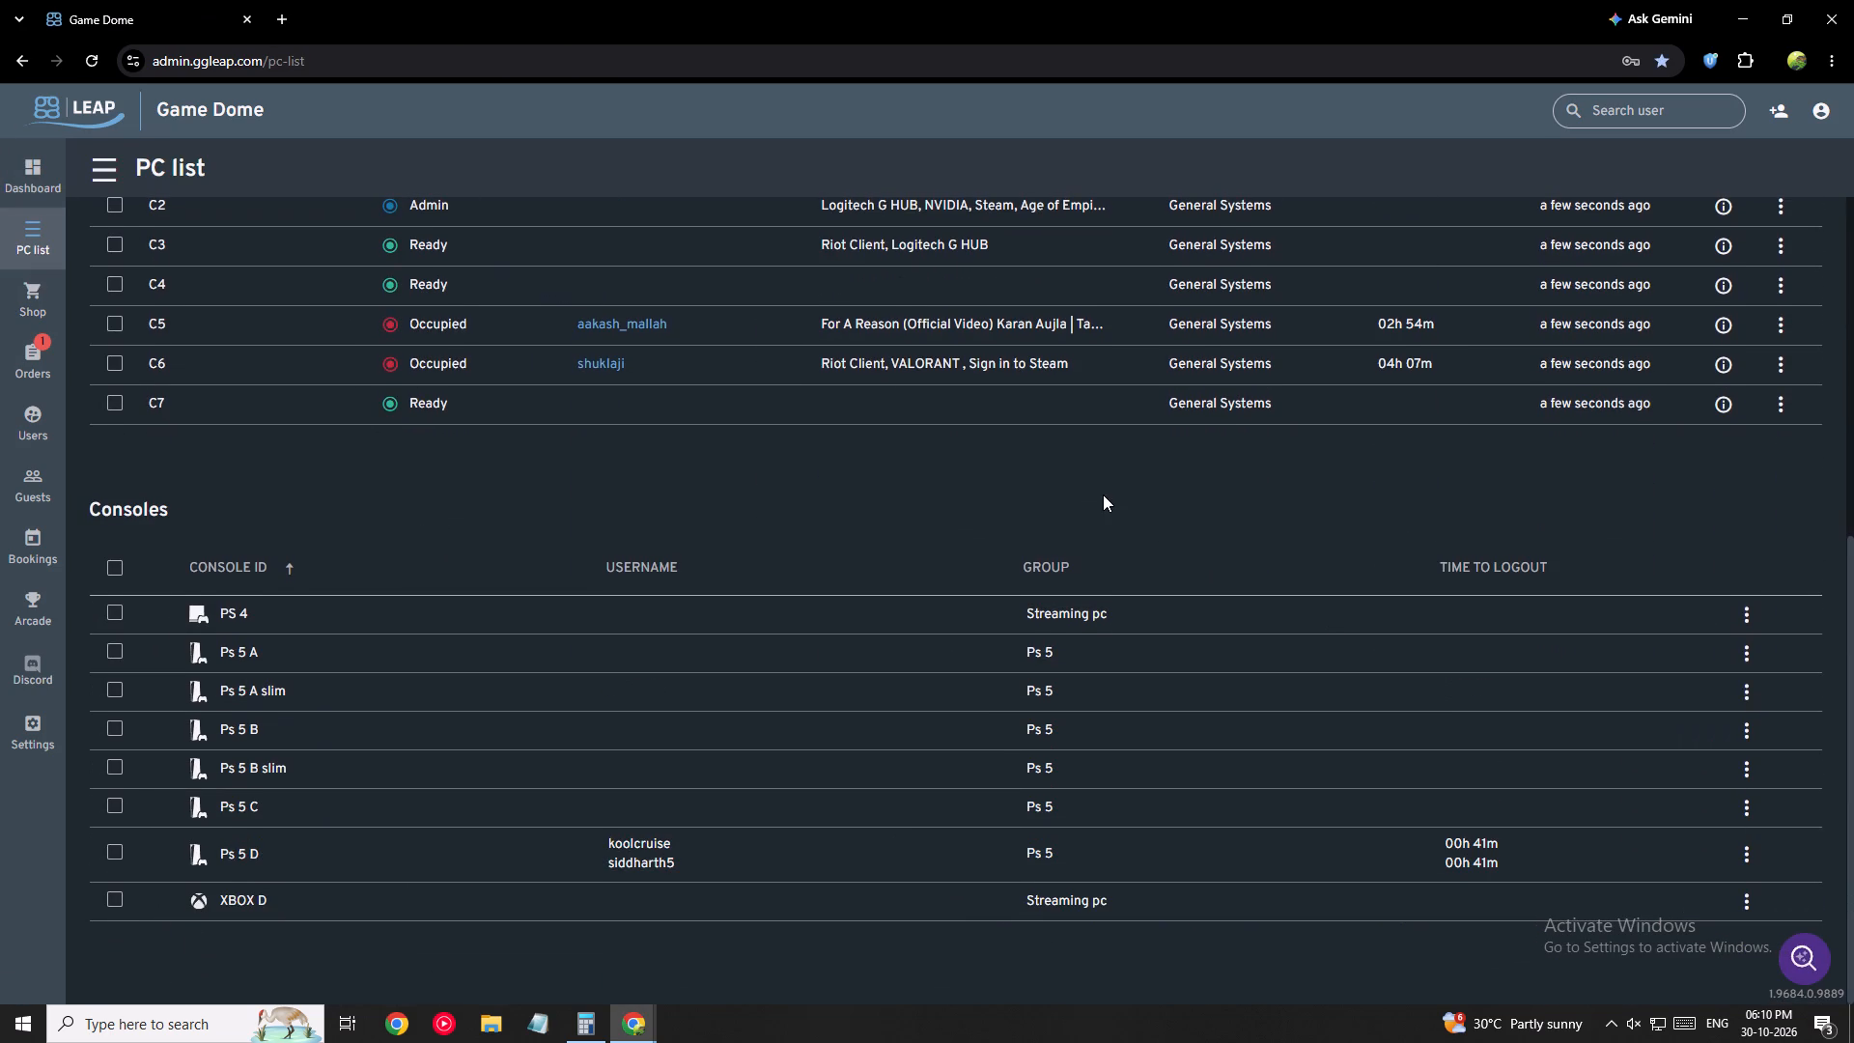
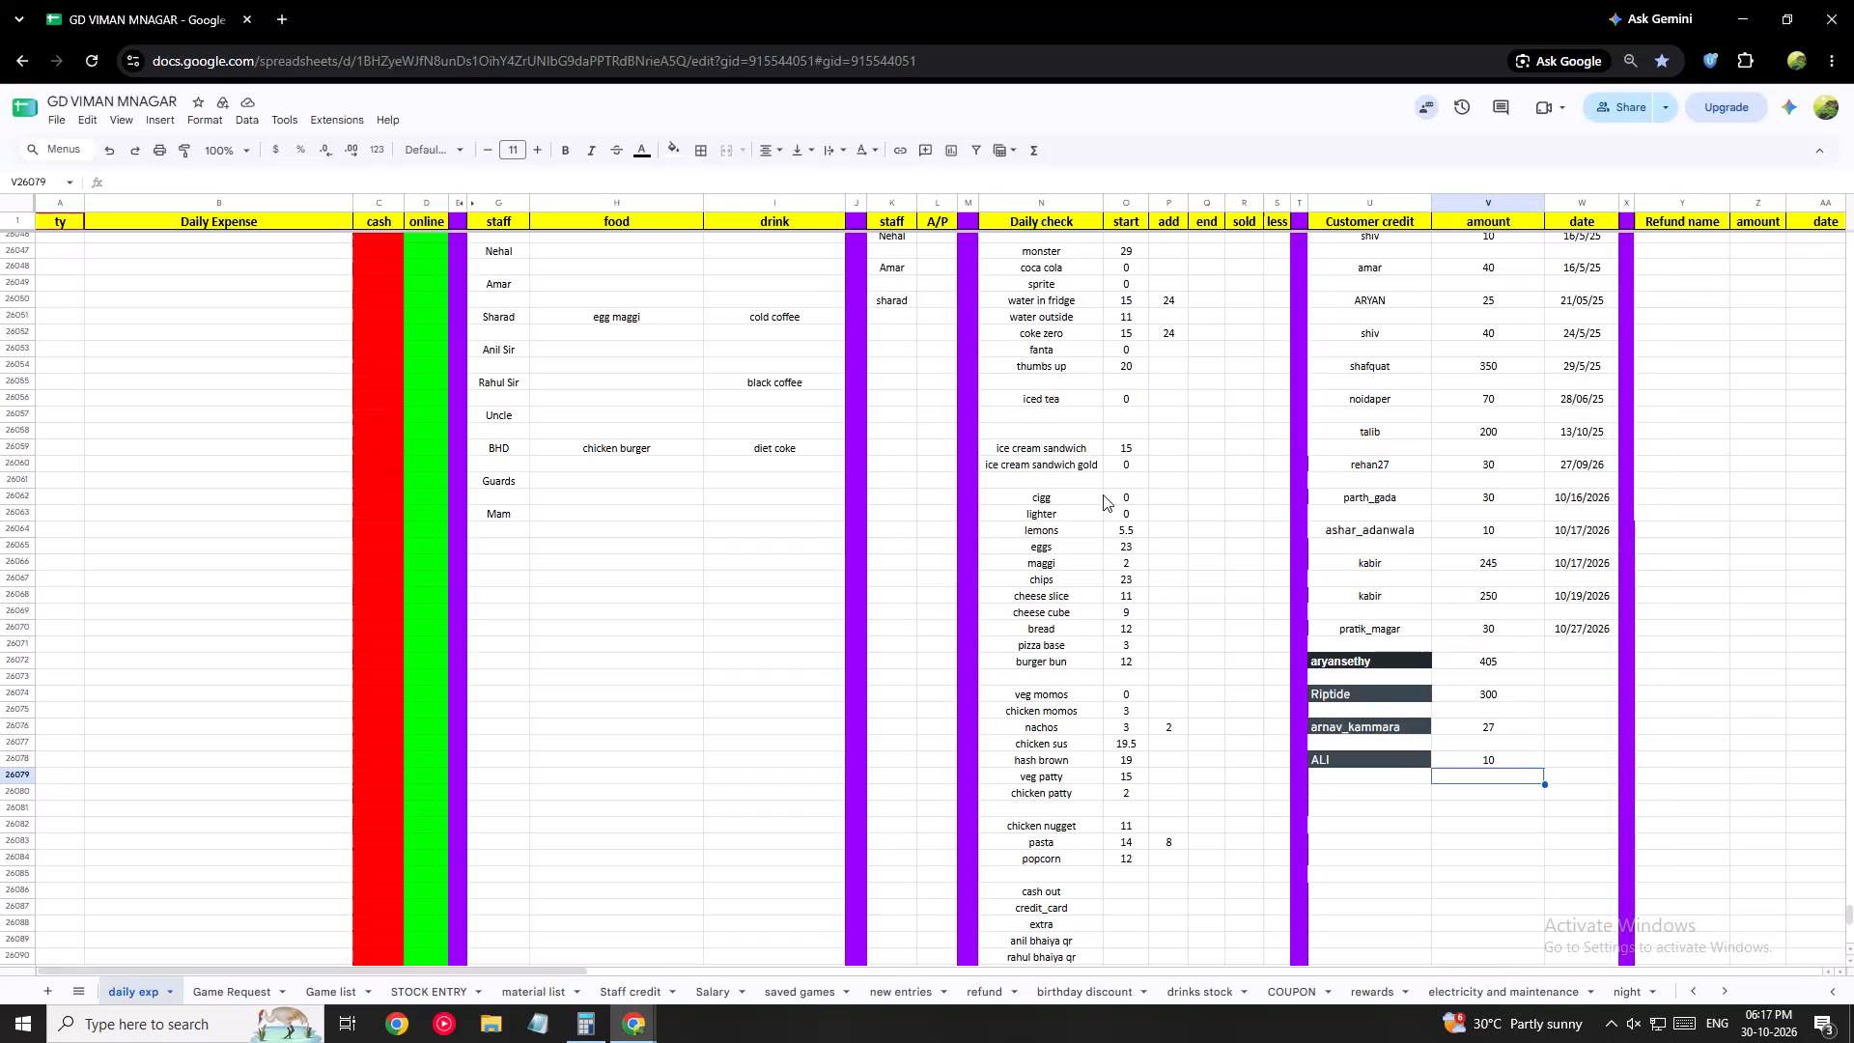
Set Riptide's amount in the Customer credit section to 1000.
{"action": "left_click", "coordinate": [1489, 681]}
{"action": "left_click", "coordinate": [1519, 695]}
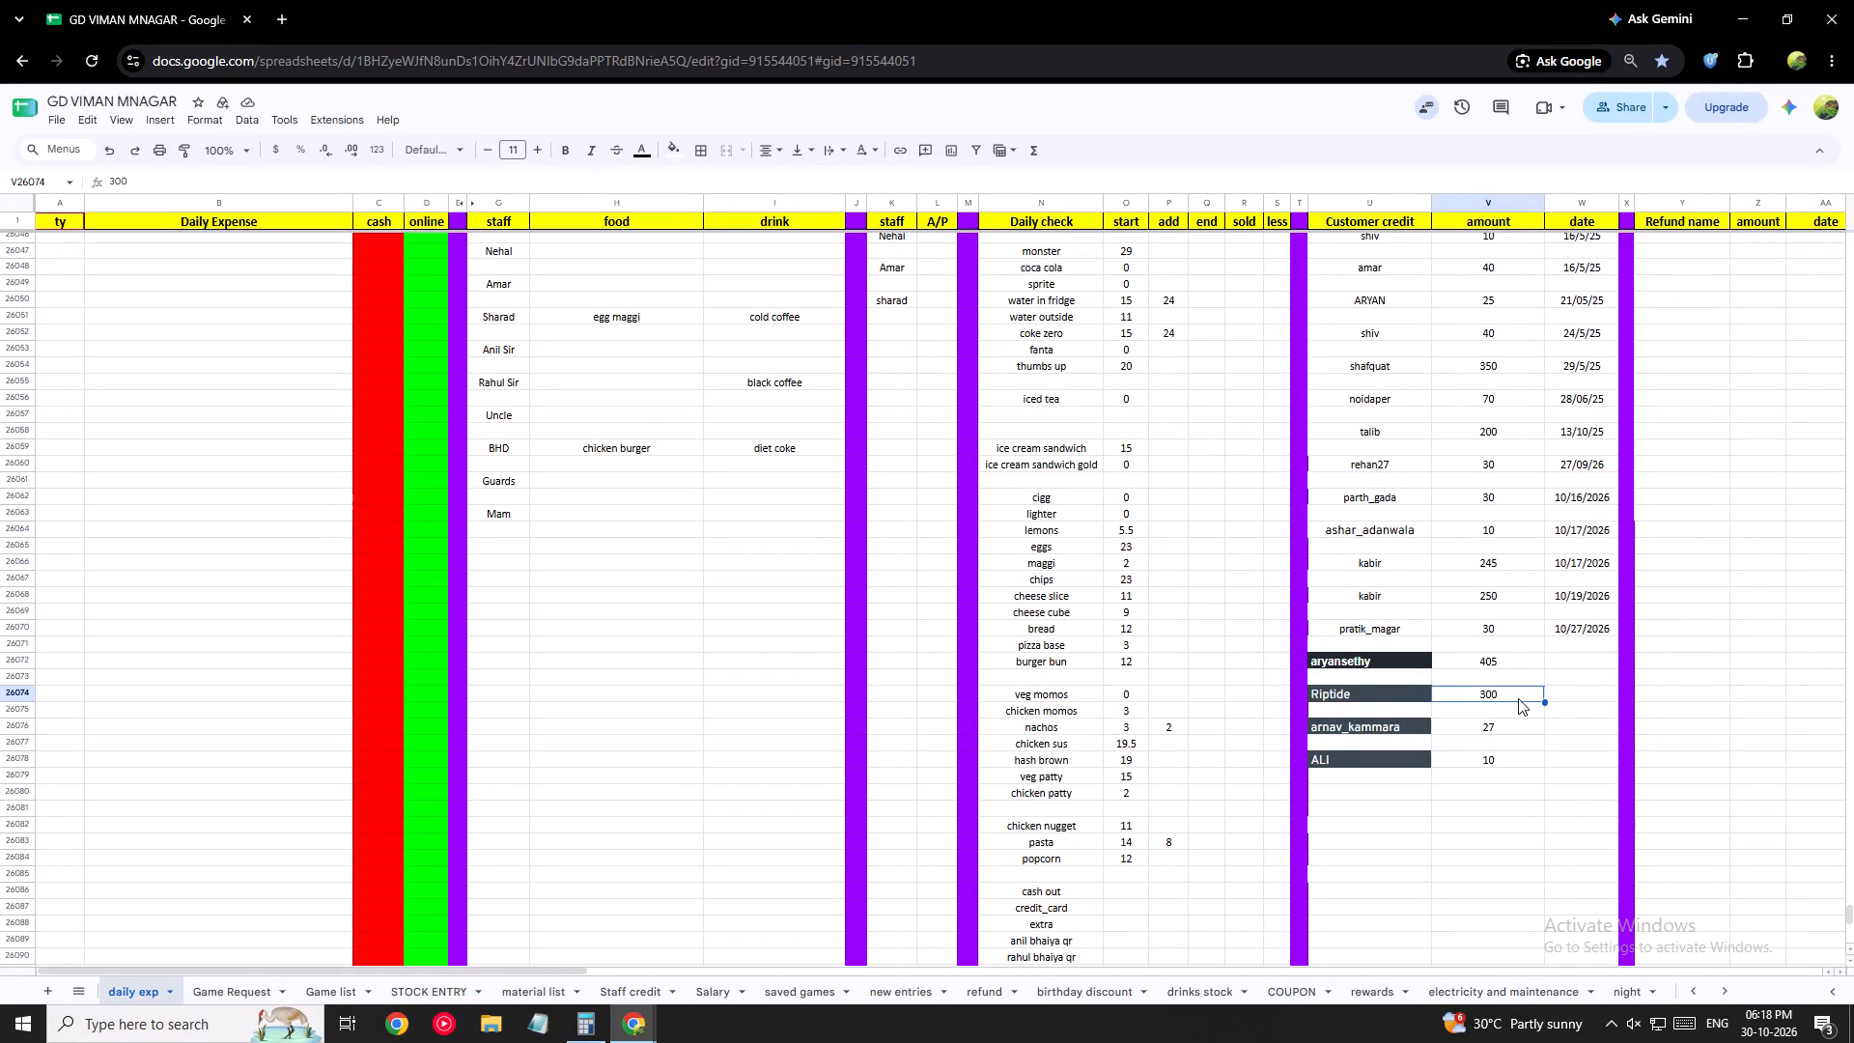
{"action": "key", "text": "BackSpace"}
{"action": "key", "text": "BackSpace"}
{"action": "key", "text": "BackSpace"}
{"action": "type", "text": "1000"}
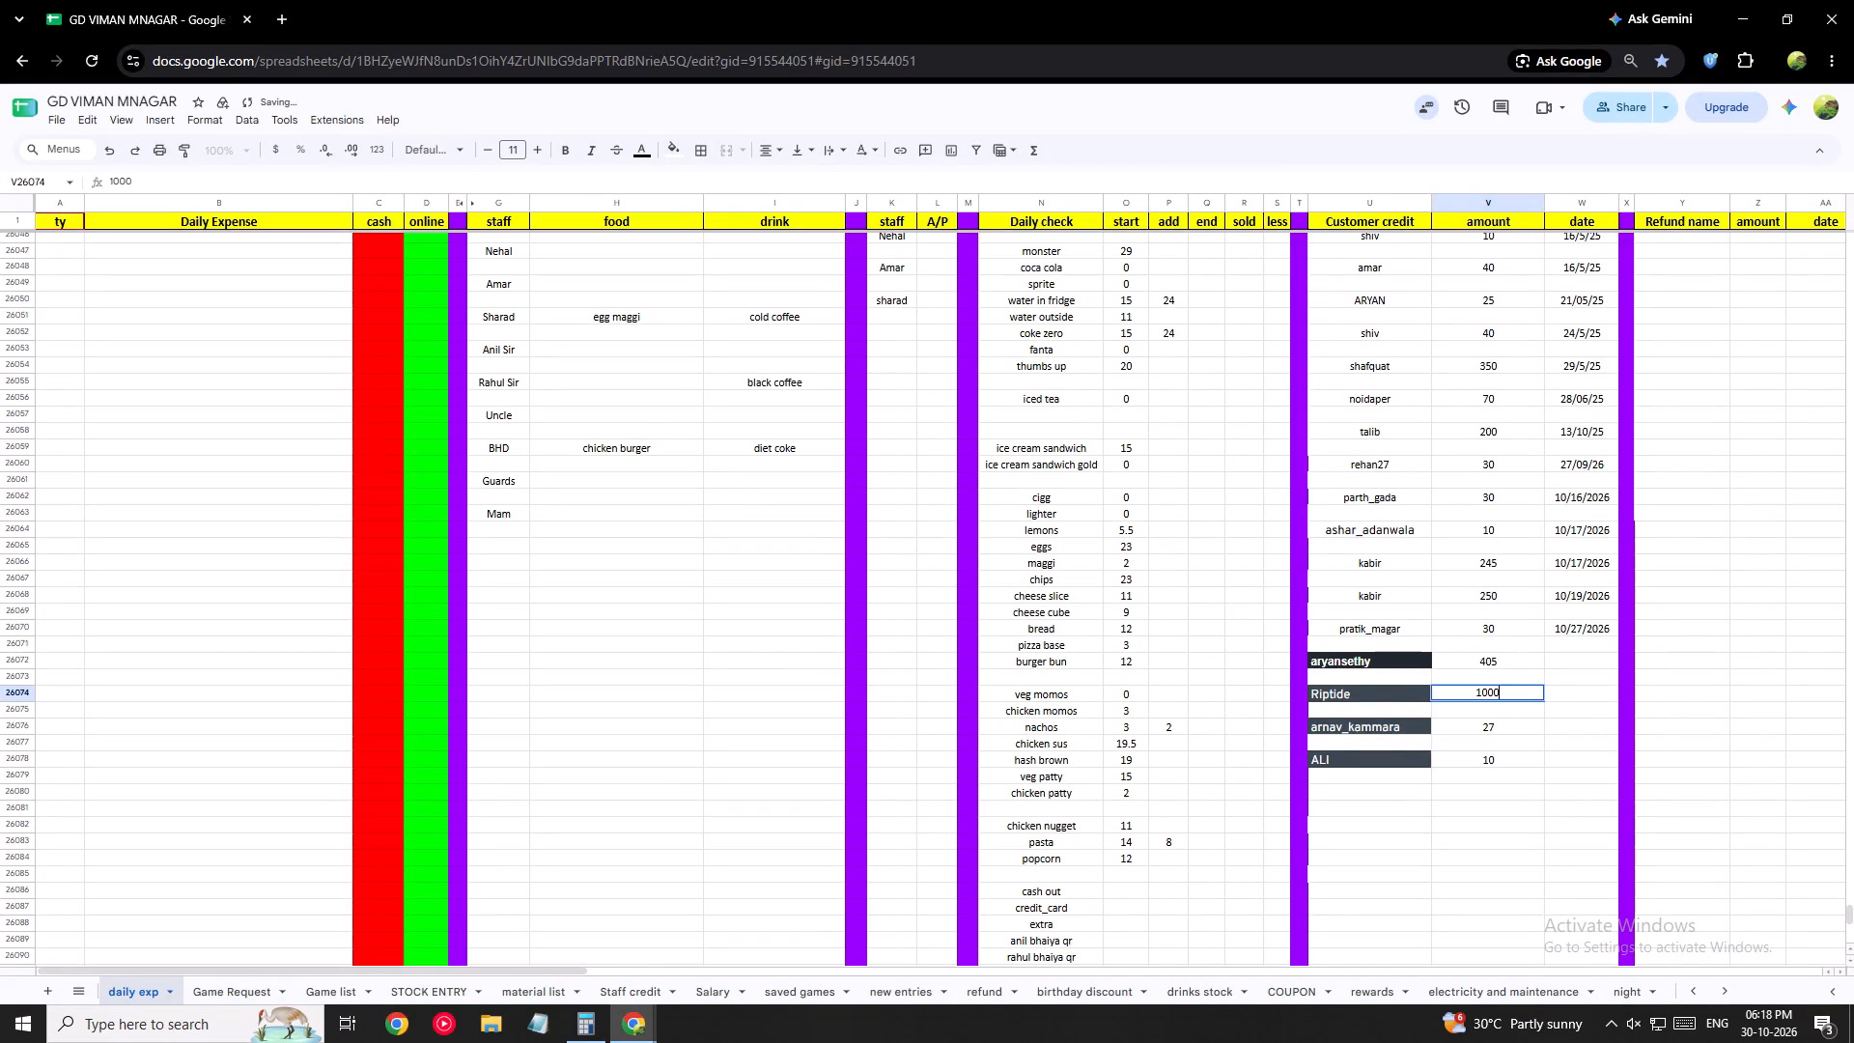
{"action": "key", "text": "Return"}
{"action": "key", "text": "alt+Tab"}
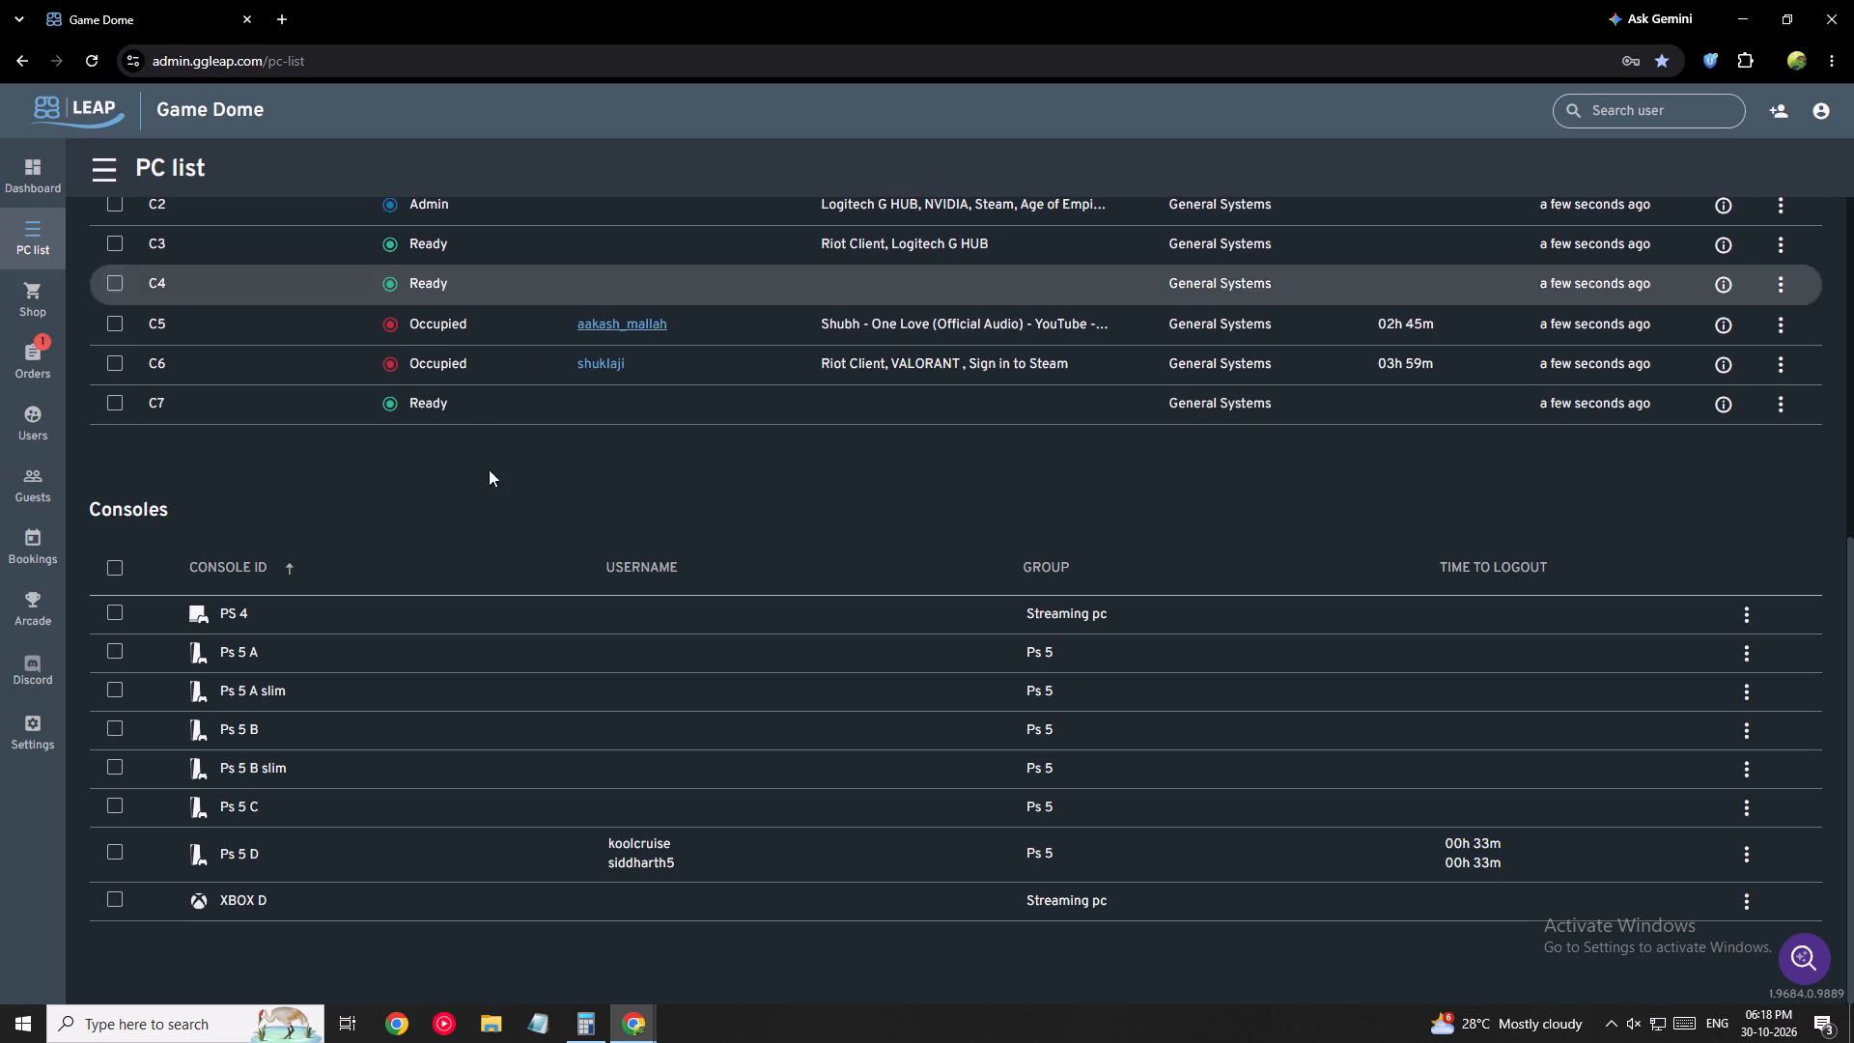
{"action": "scroll", "coordinate": [610, 498], "scroll_direction": "down", "scroll_amount": 2}
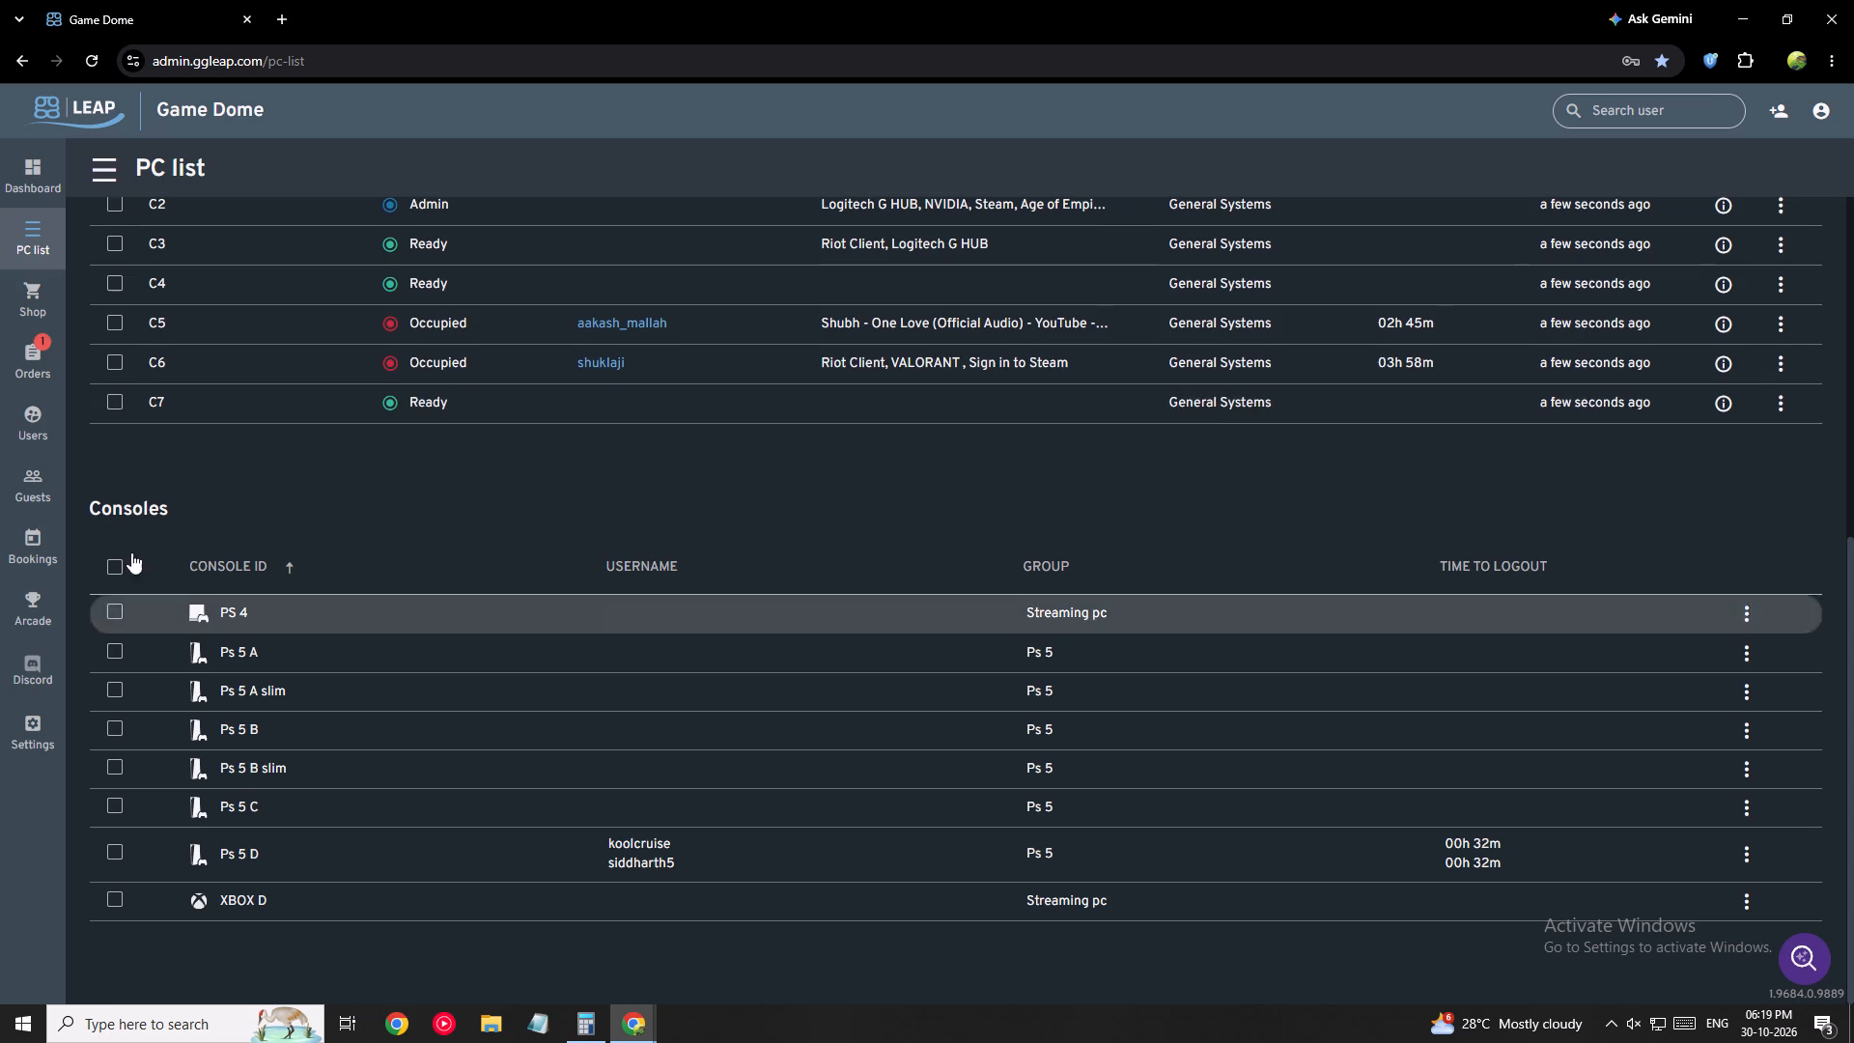
{"action": "left_click", "coordinate": [1681, 103]}
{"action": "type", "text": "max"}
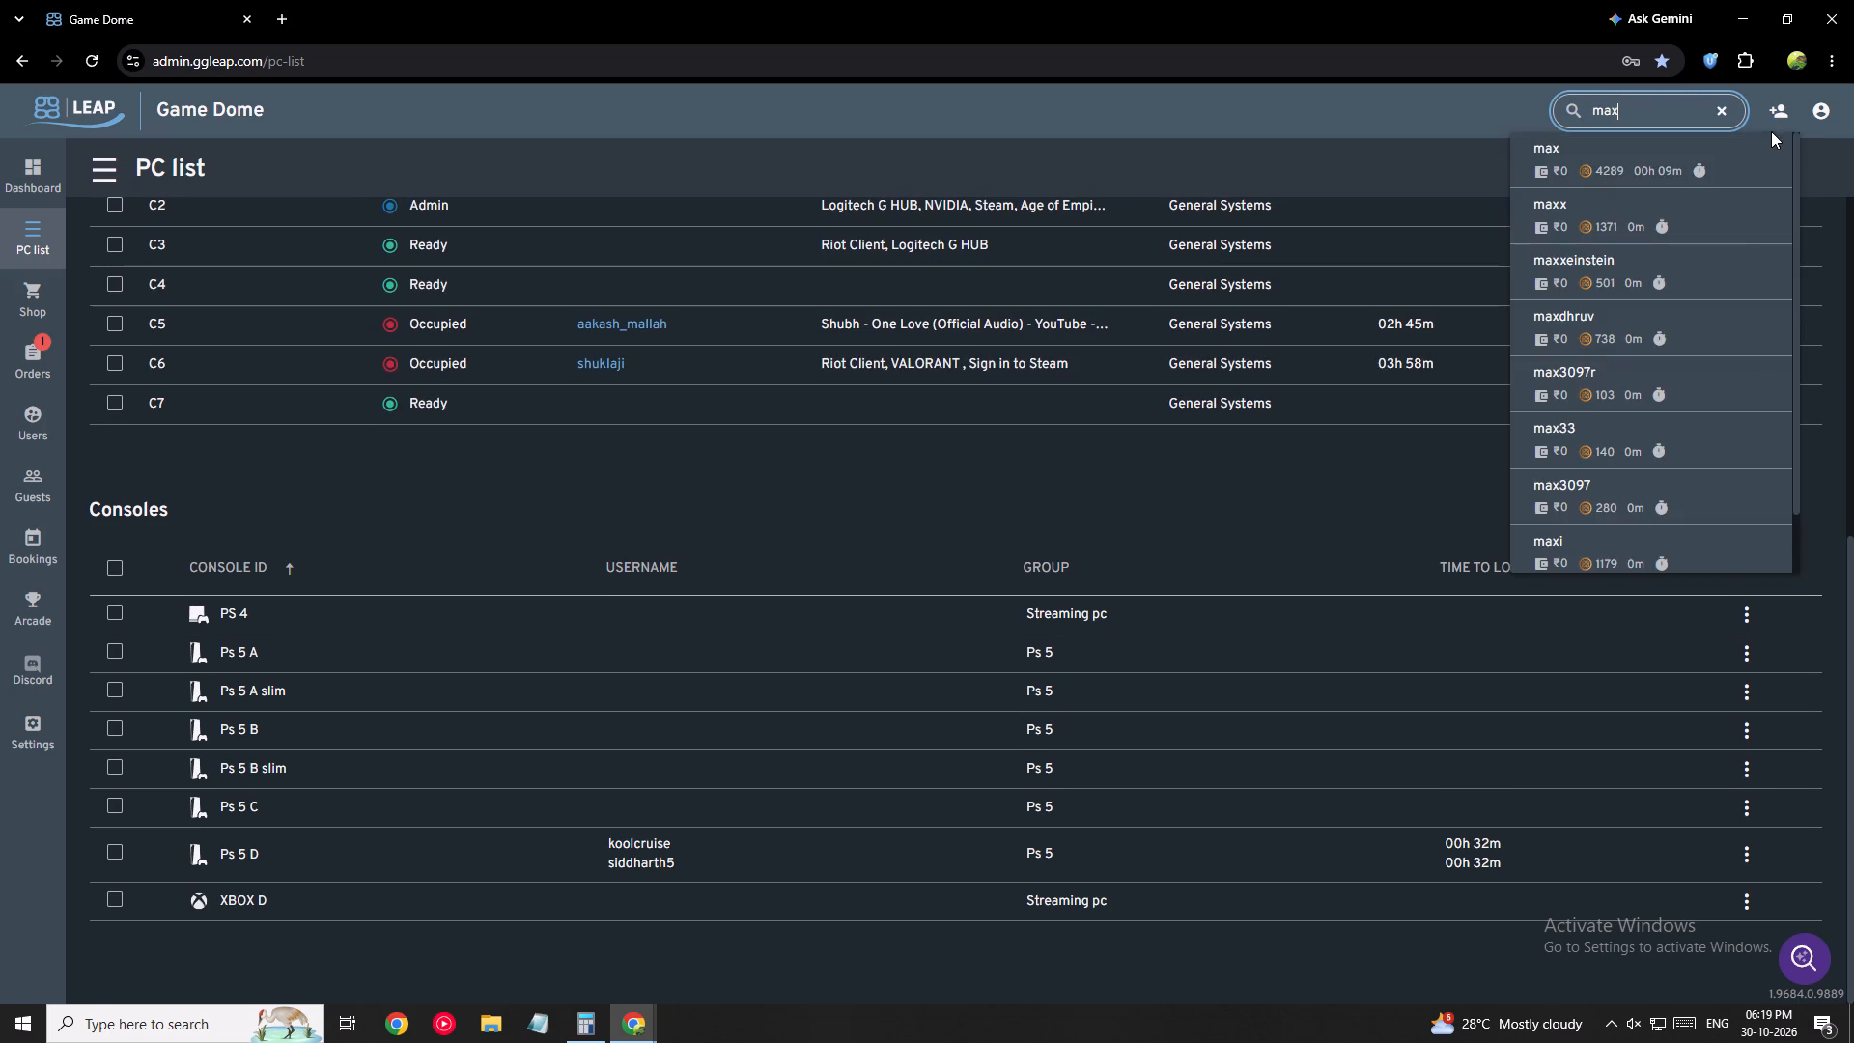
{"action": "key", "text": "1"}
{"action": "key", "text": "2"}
{"action": "left_click", "coordinate": [1779, 155]}
{"action": "left_click", "coordinate": [1822, 162]}
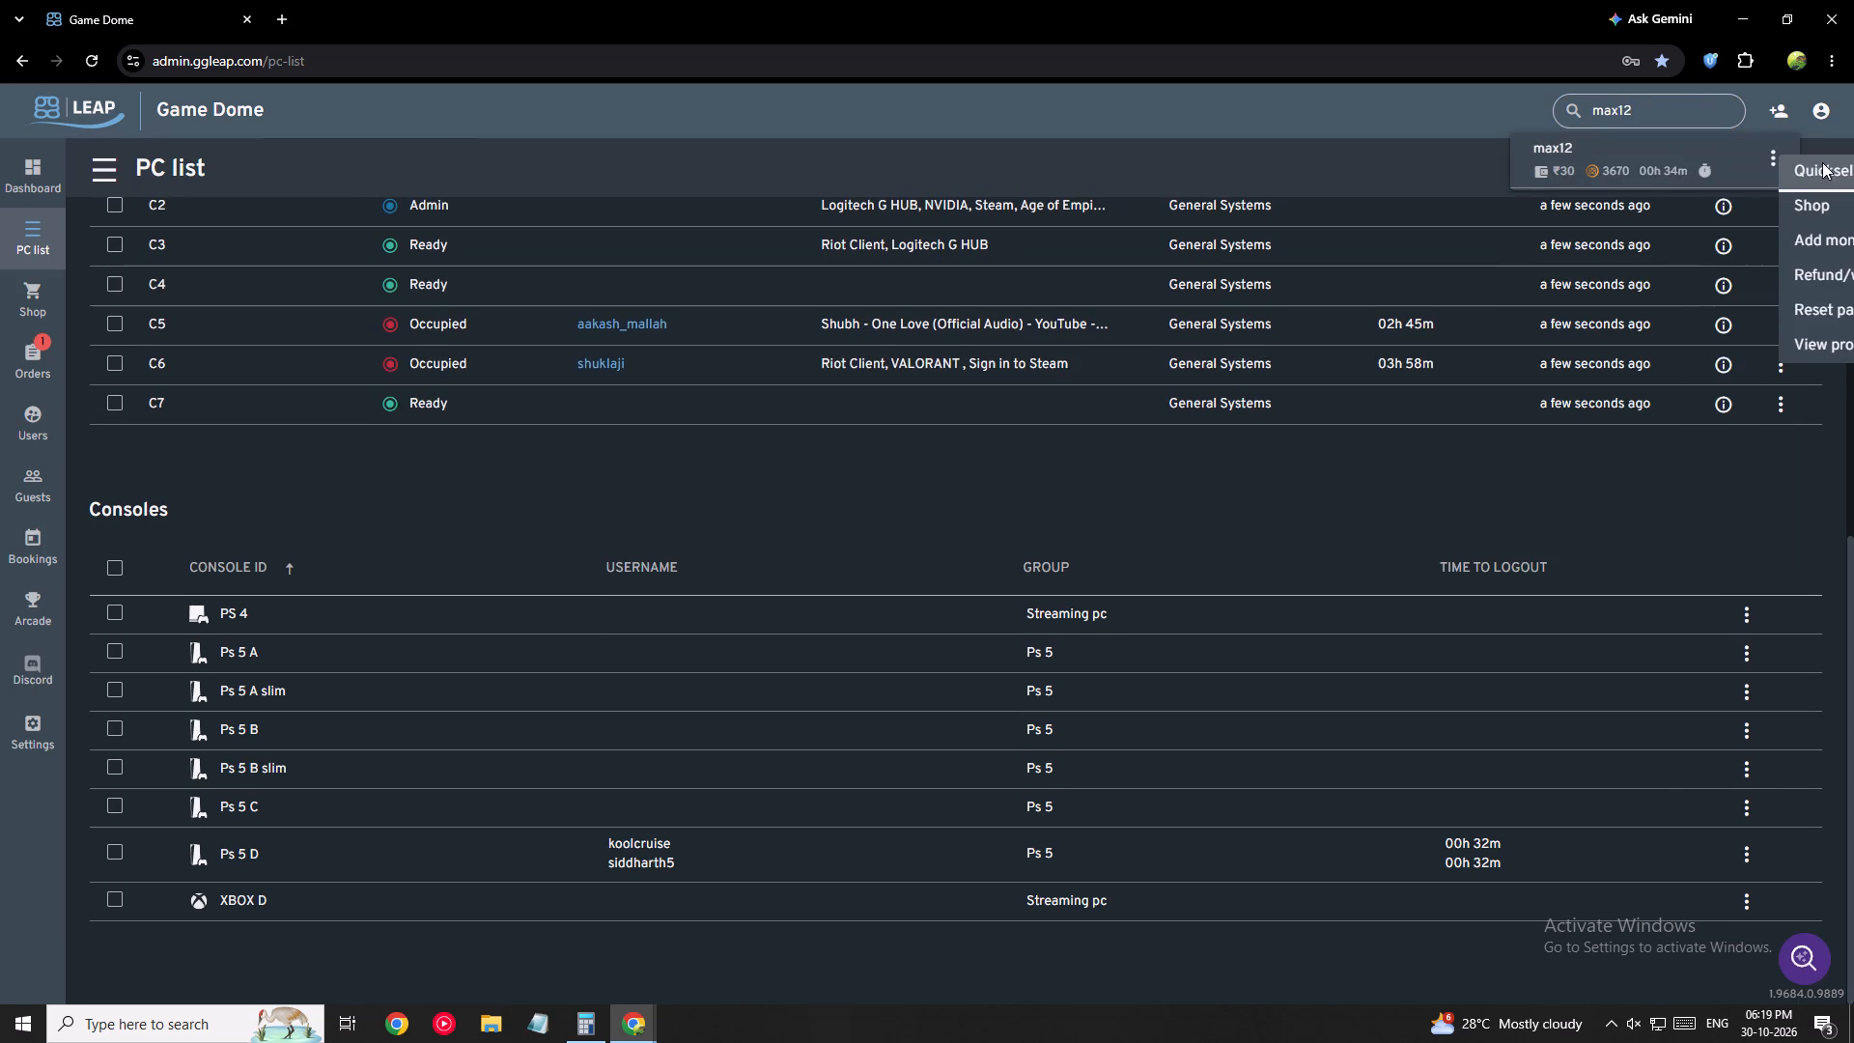
{"action": "left_click", "coordinate": [1465, 923]}
{"action": "left_click", "coordinate": [630, 304]}
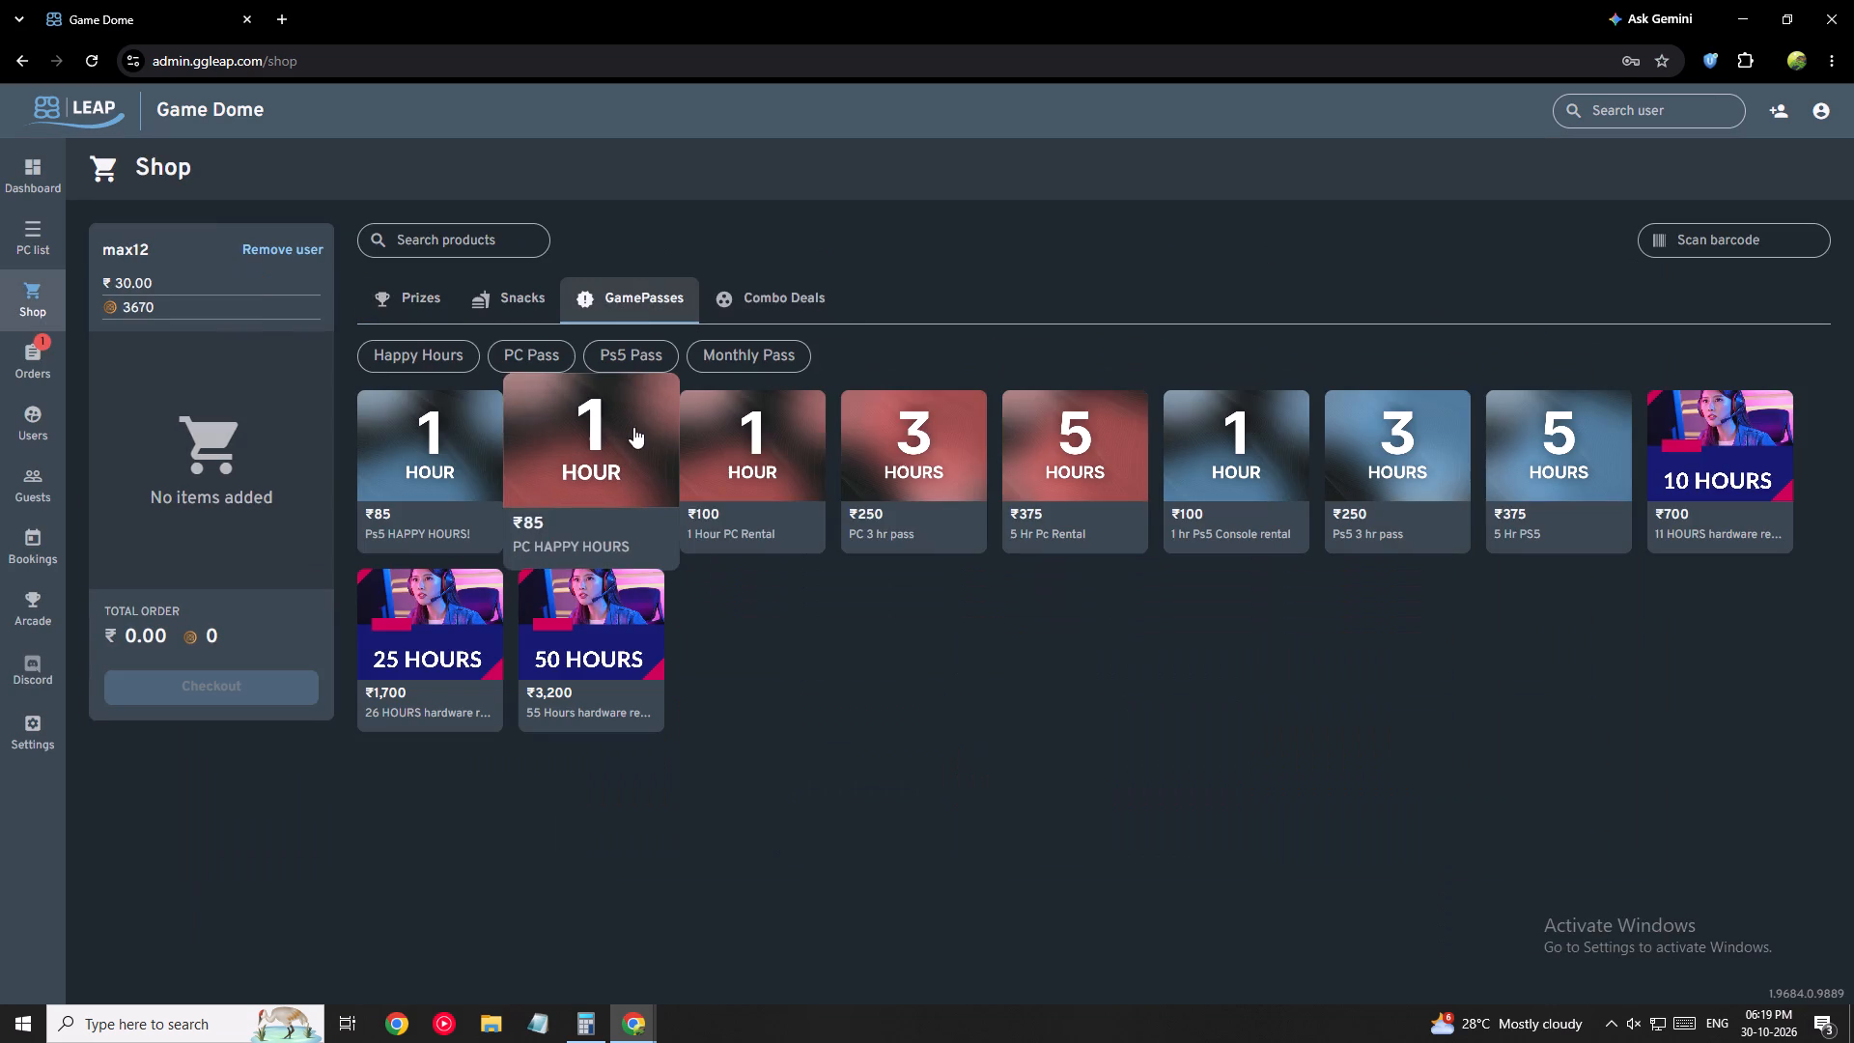
{"action": "left_click", "coordinate": [638, 359]}
{"action": "left_click", "coordinate": [389, 519]}
{"action": "left_click", "coordinate": [214, 694]}
{"action": "left_click", "coordinate": [632, 536]}
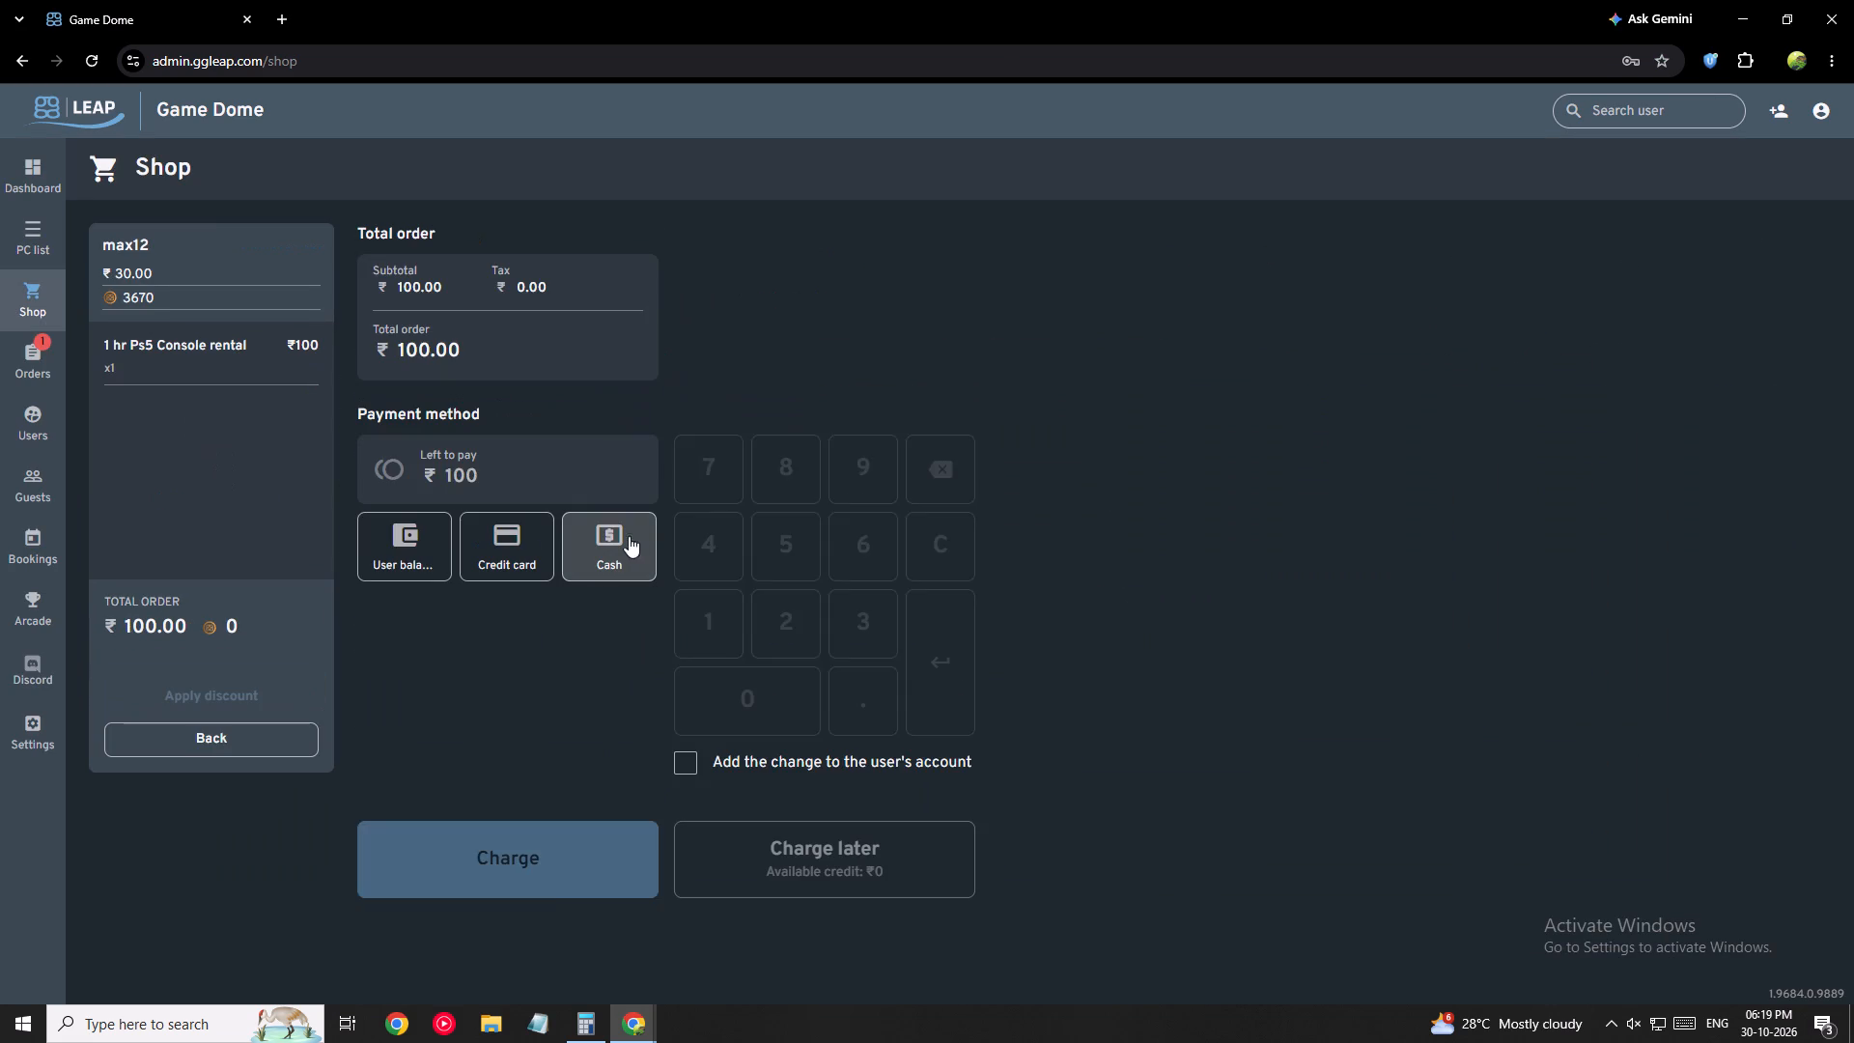
{"action": "left_click", "coordinate": [548, 893]}
{"action": "left_click", "coordinate": [1636, 105]}
{"action": "key", "text": "c"}
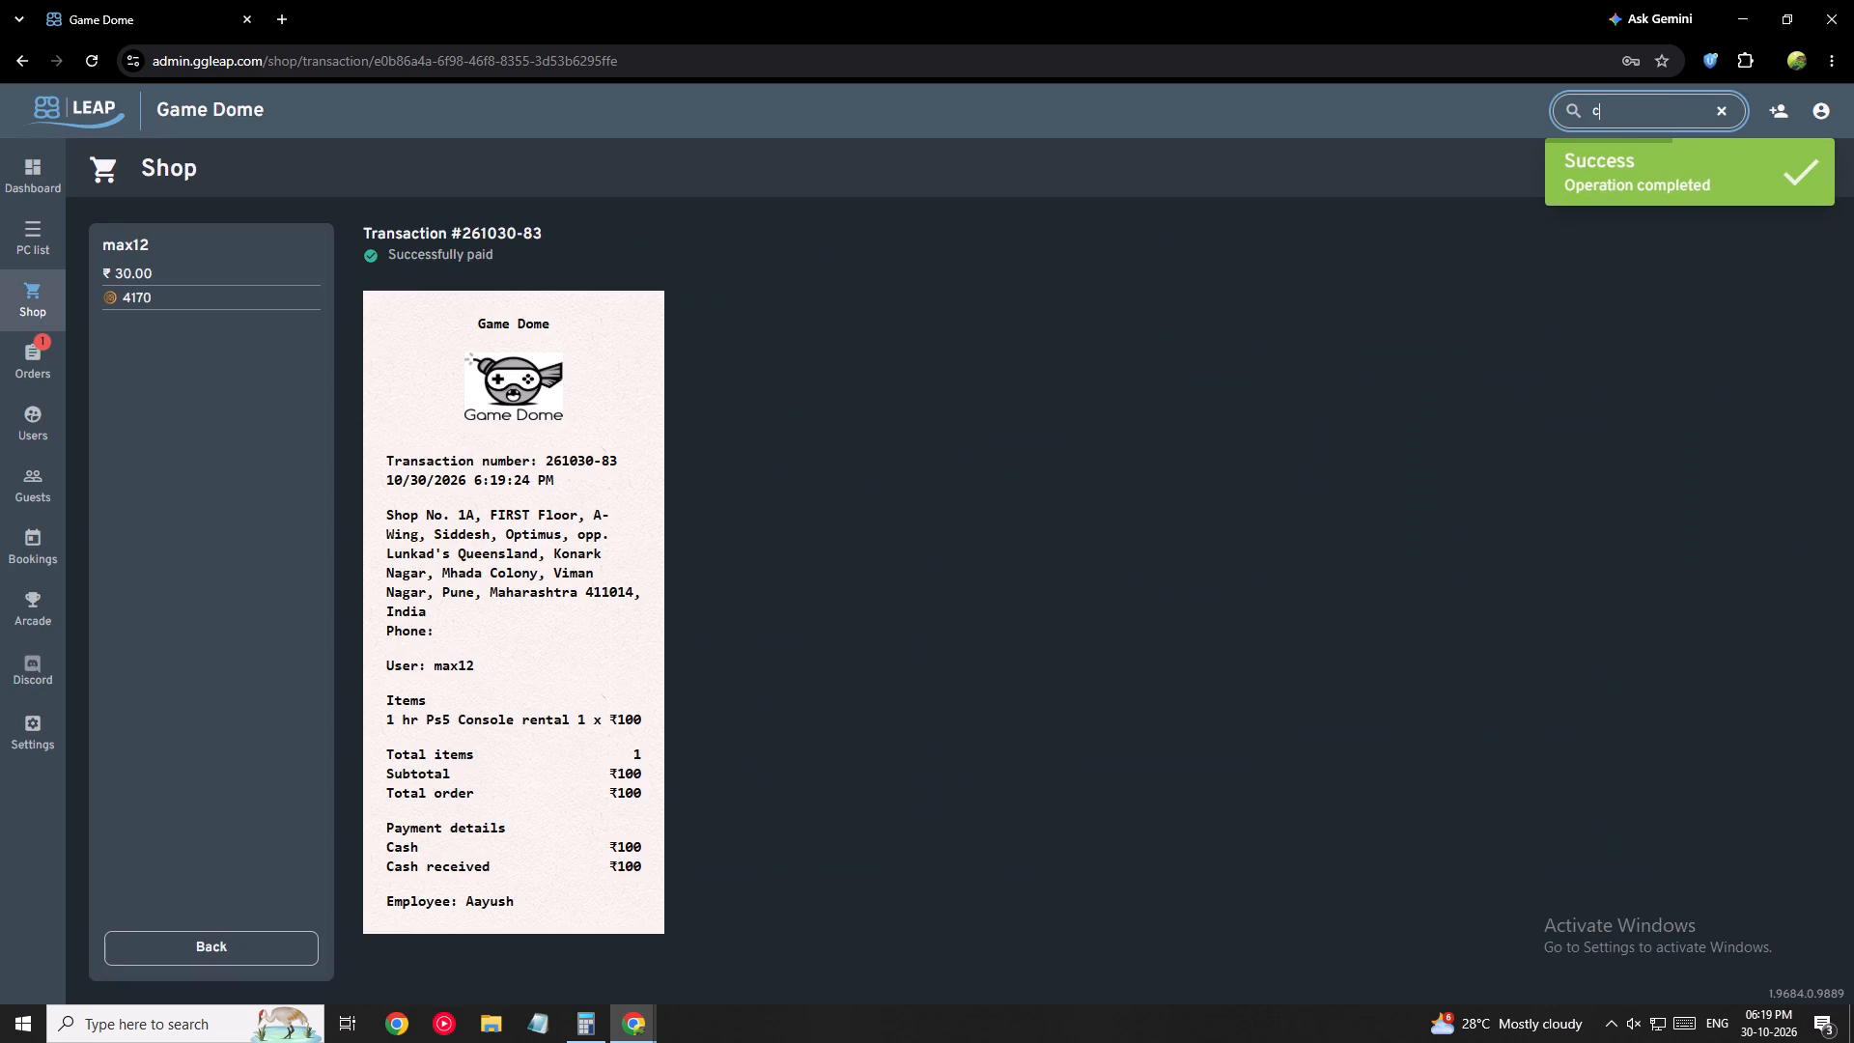
{"action": "key", "text": "s"}
{"action": "left_click", "coordinate": [1756, 218]}
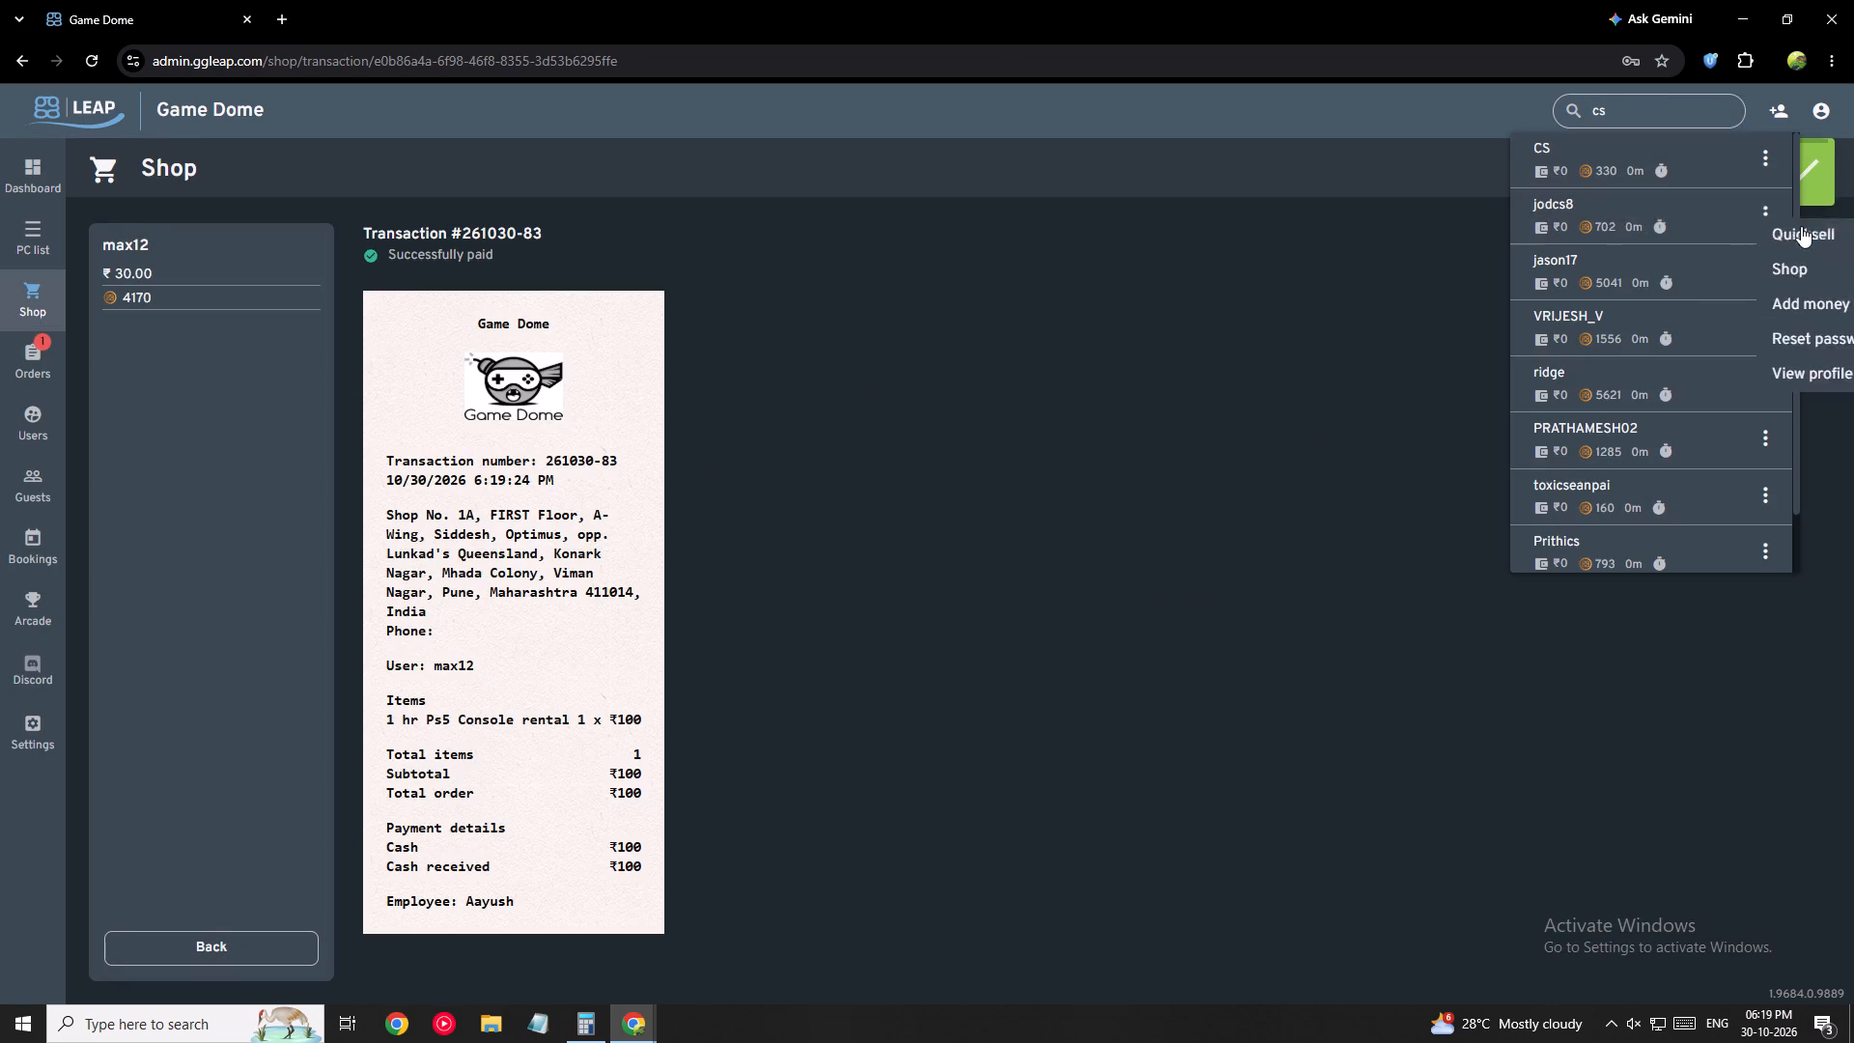
{"action": "left_click", "coordinate": [1805, 227]}
{"action": "left_click", "coordinate": [1438, 907]}
{"action": "left_click", "coordinate": [616, 321]}
{"action": "left_click", "coordinate": [611, 376]}
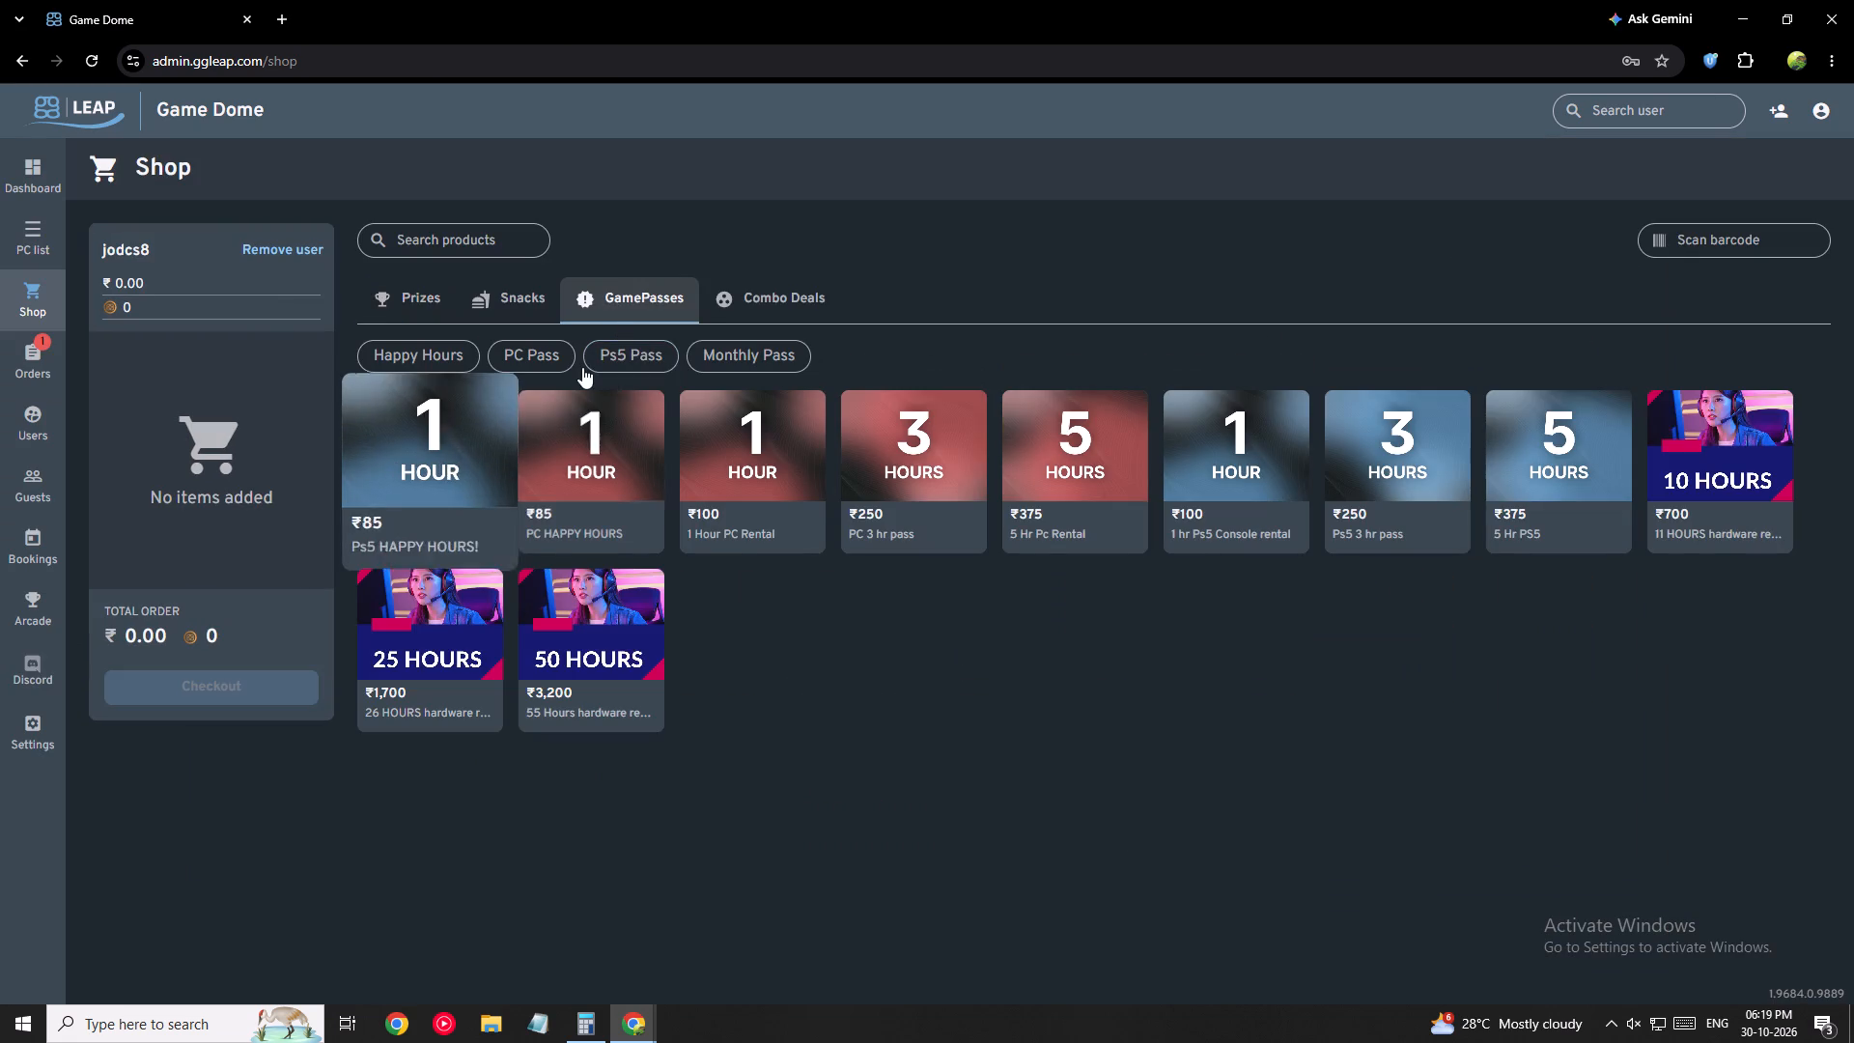
{"action": "left_click", "coordinate": [587, 364]}
{"action": "left_click", "coordinate": [408, 475]}
{"action": "left_click", "coordinate": [211, 692]}
{"action": "left_click", "coordinate": [605, 537]}
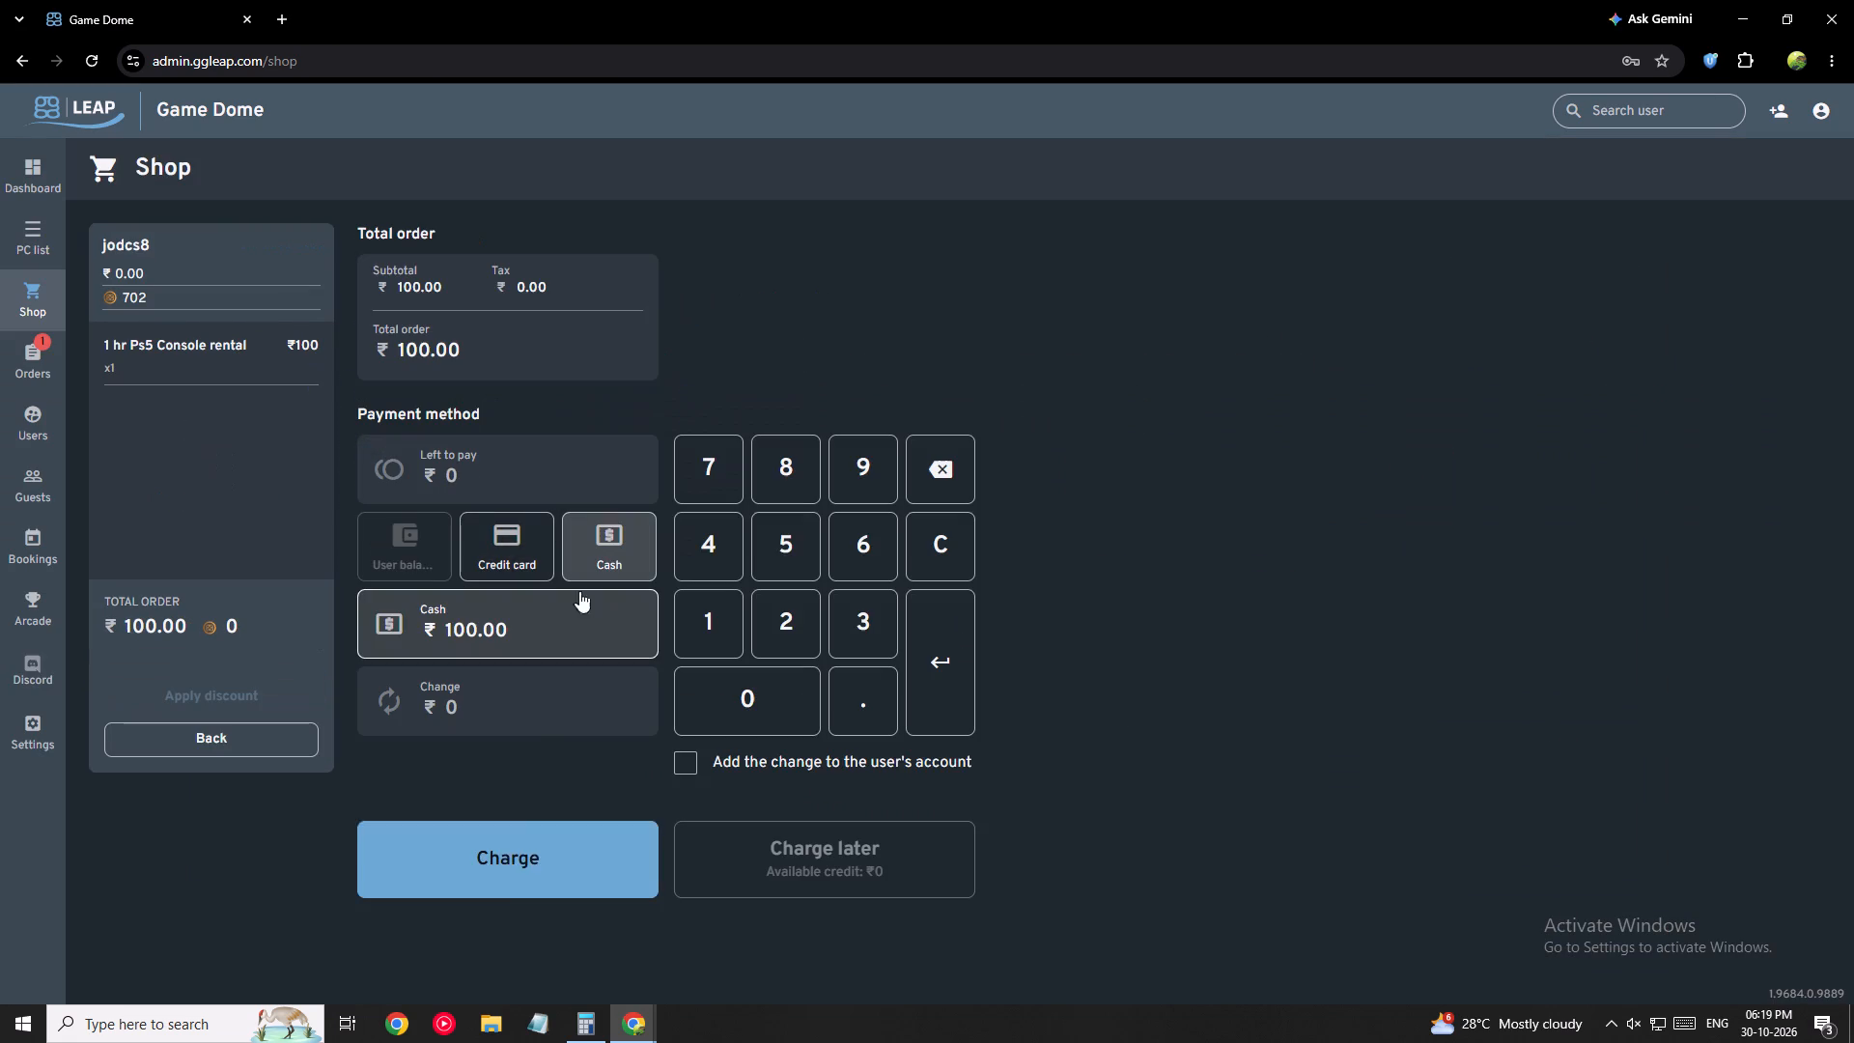
{"action": "left_click", "coordinate": [508, 879]}
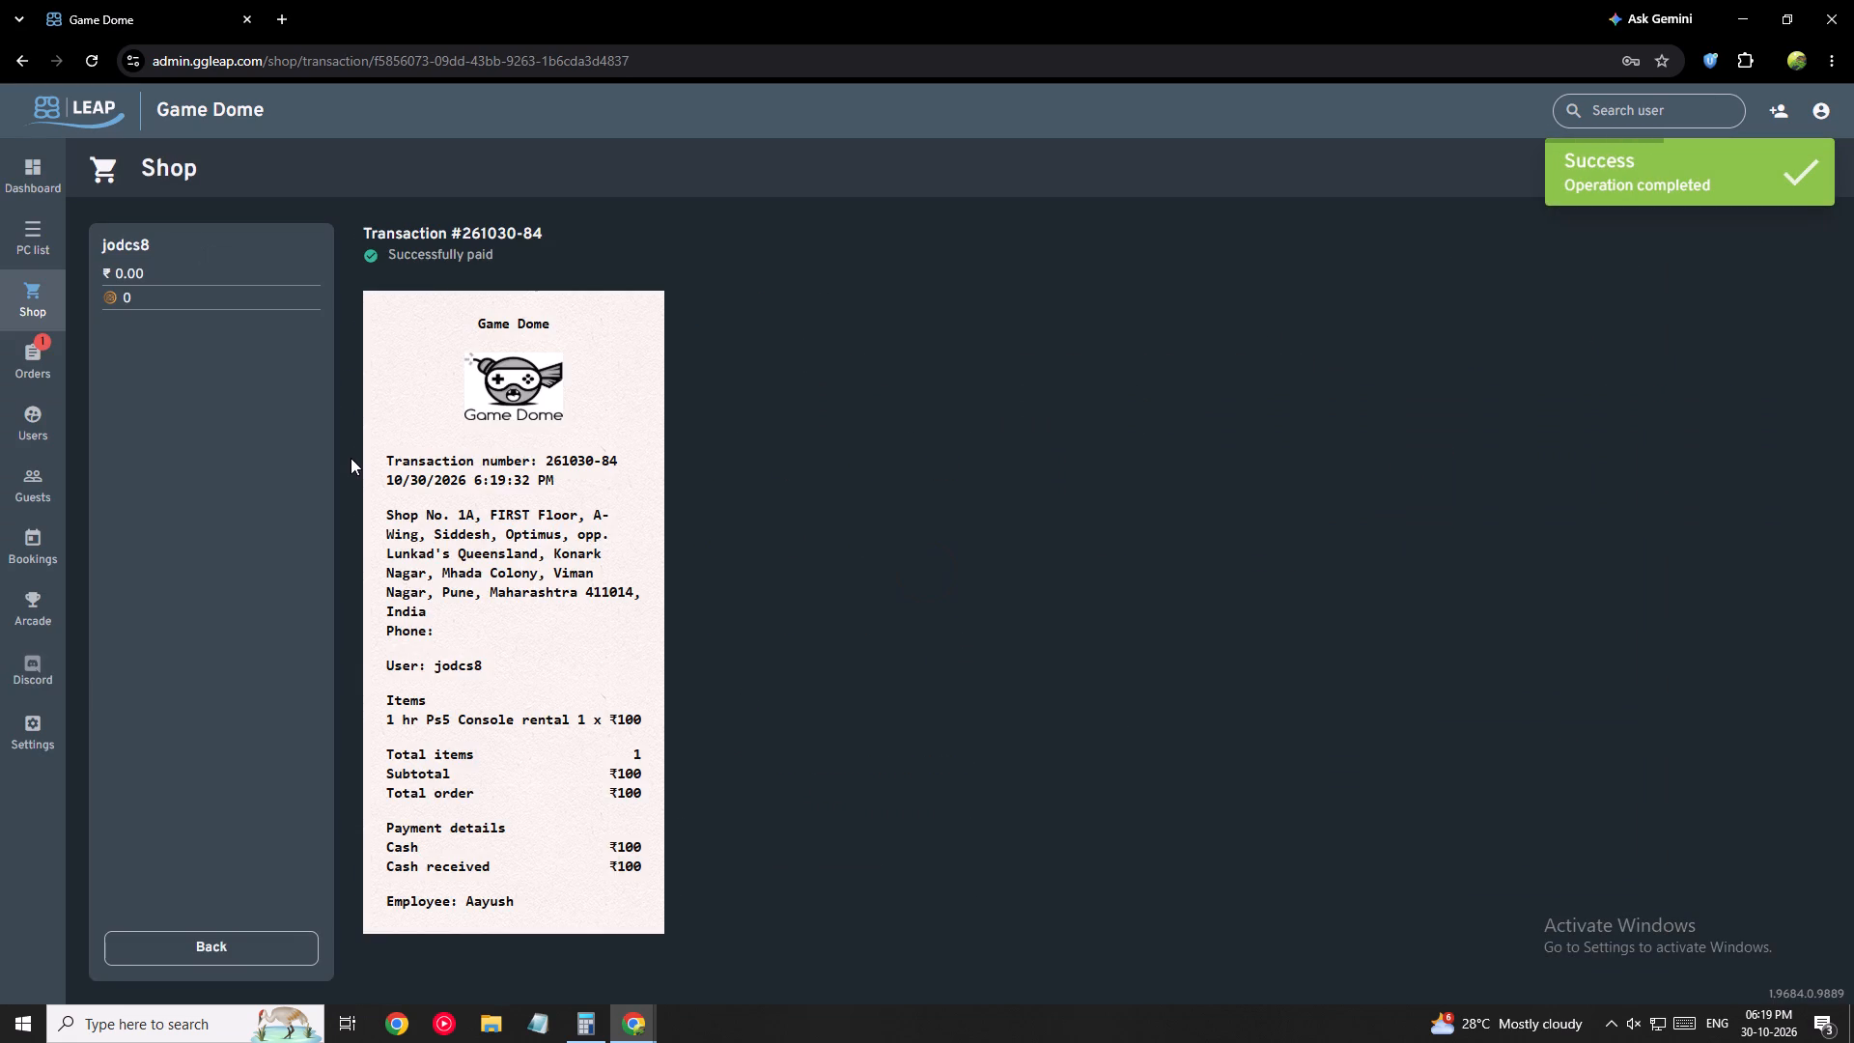
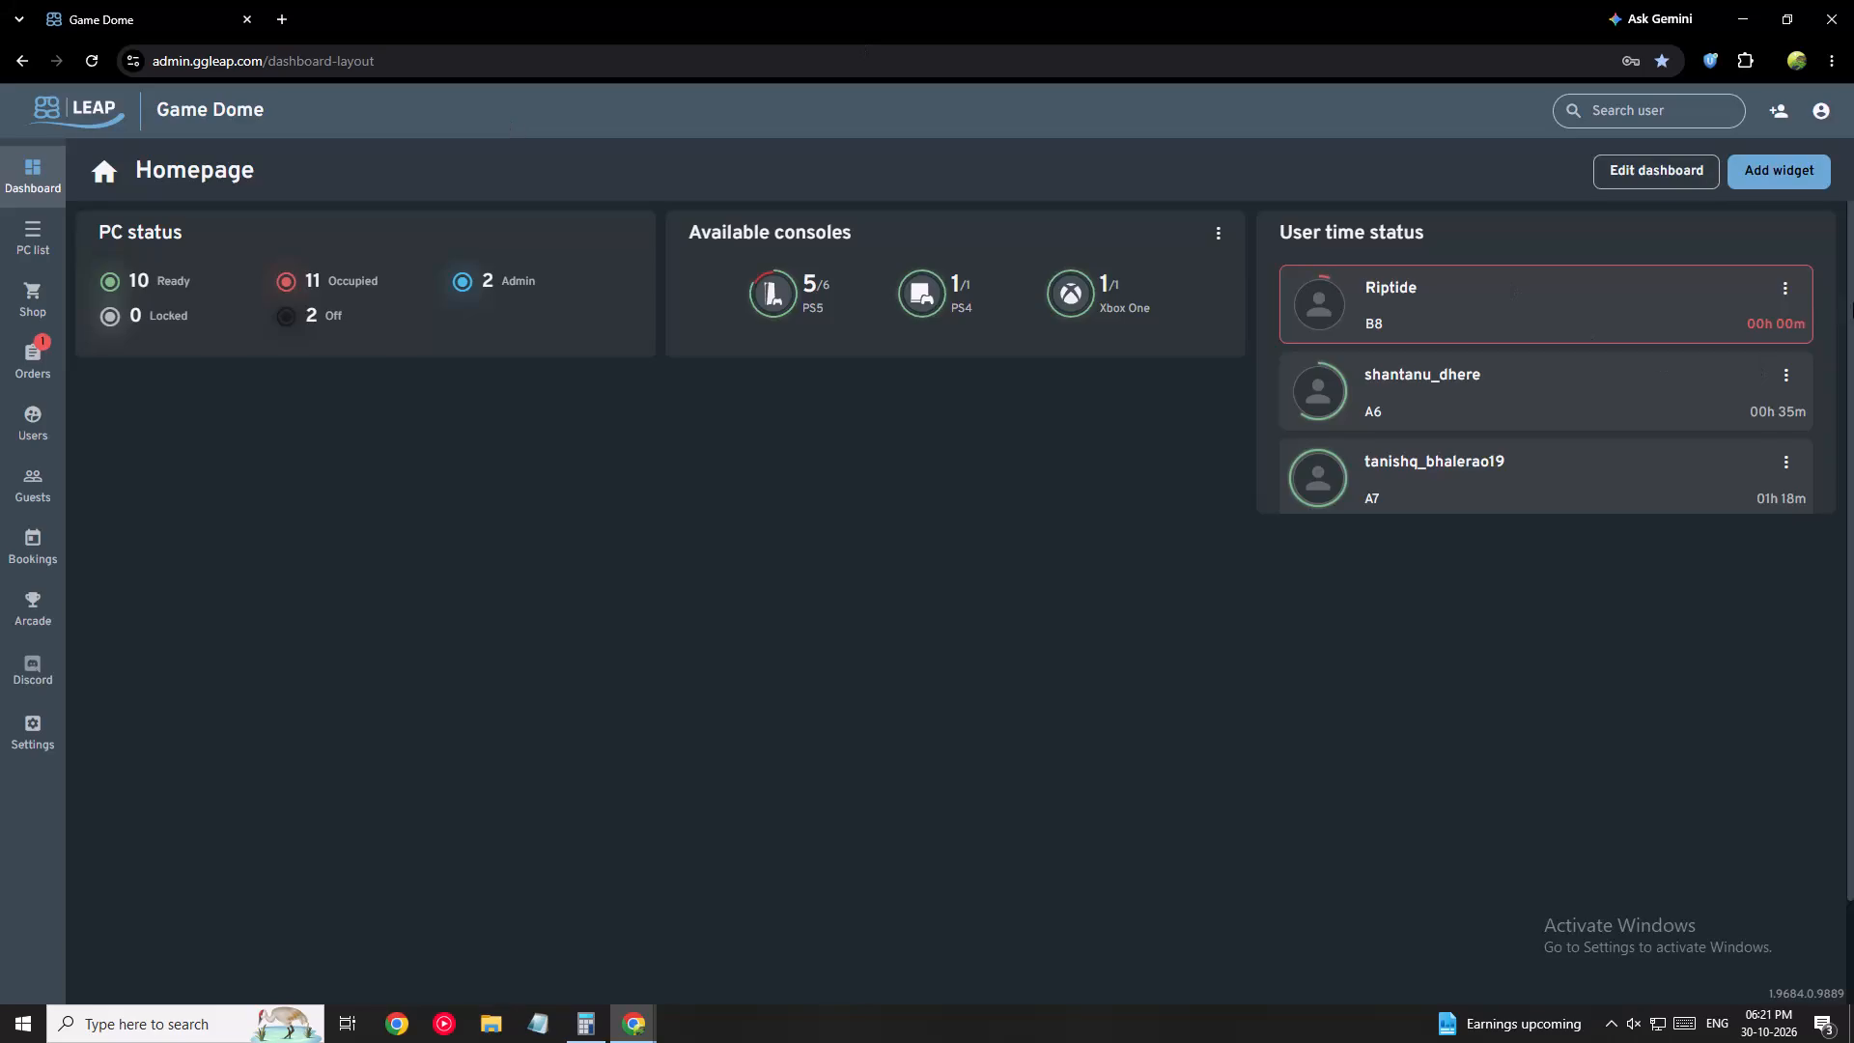
Sell Riptide one 11 HOURS hardware rental monthly pass, charging ₹700 by credit card.
{"action": "left_click", "coordinate": [1778, 295]}
{"action": "left_click", "coordinate": [1753, 342]}
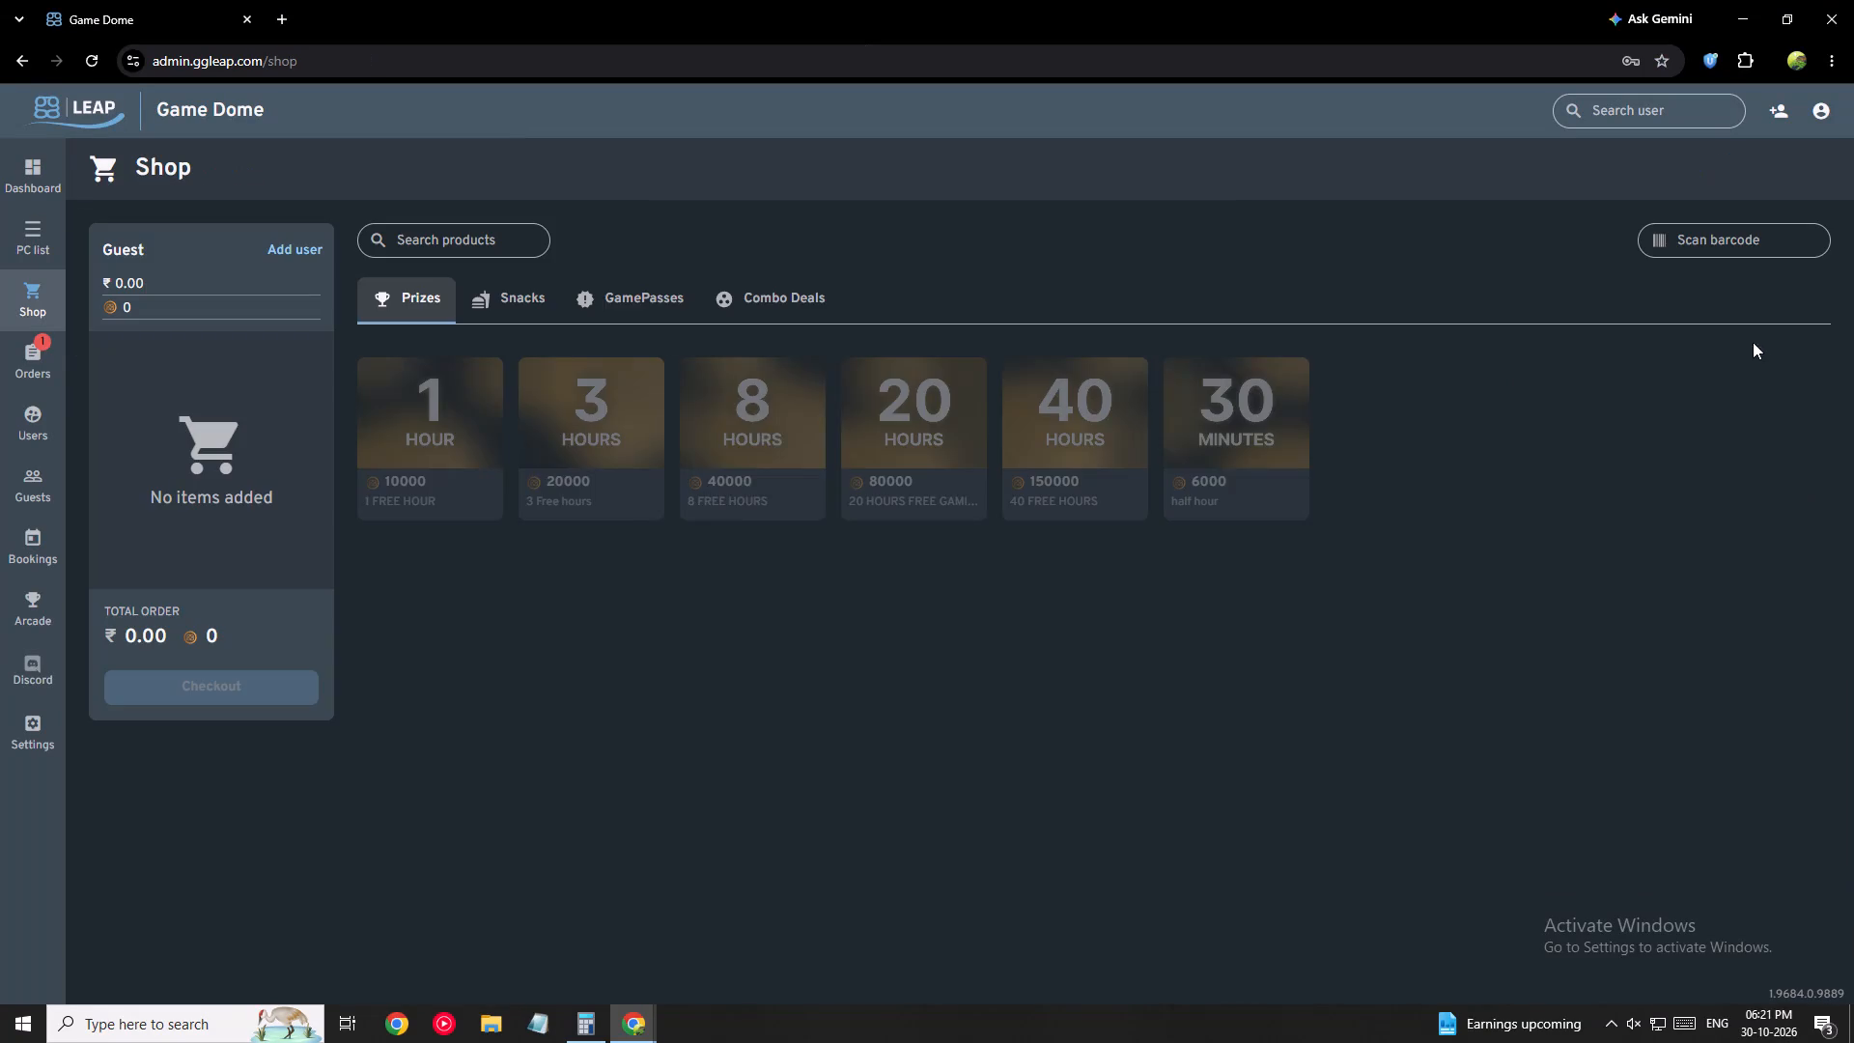
{"action": "left_click", "coordinate": [655, 289]}
{"action": "left_click", "coordinate": [772, 352]}
{"action": "left_click", "coordinate": [411, 486]}
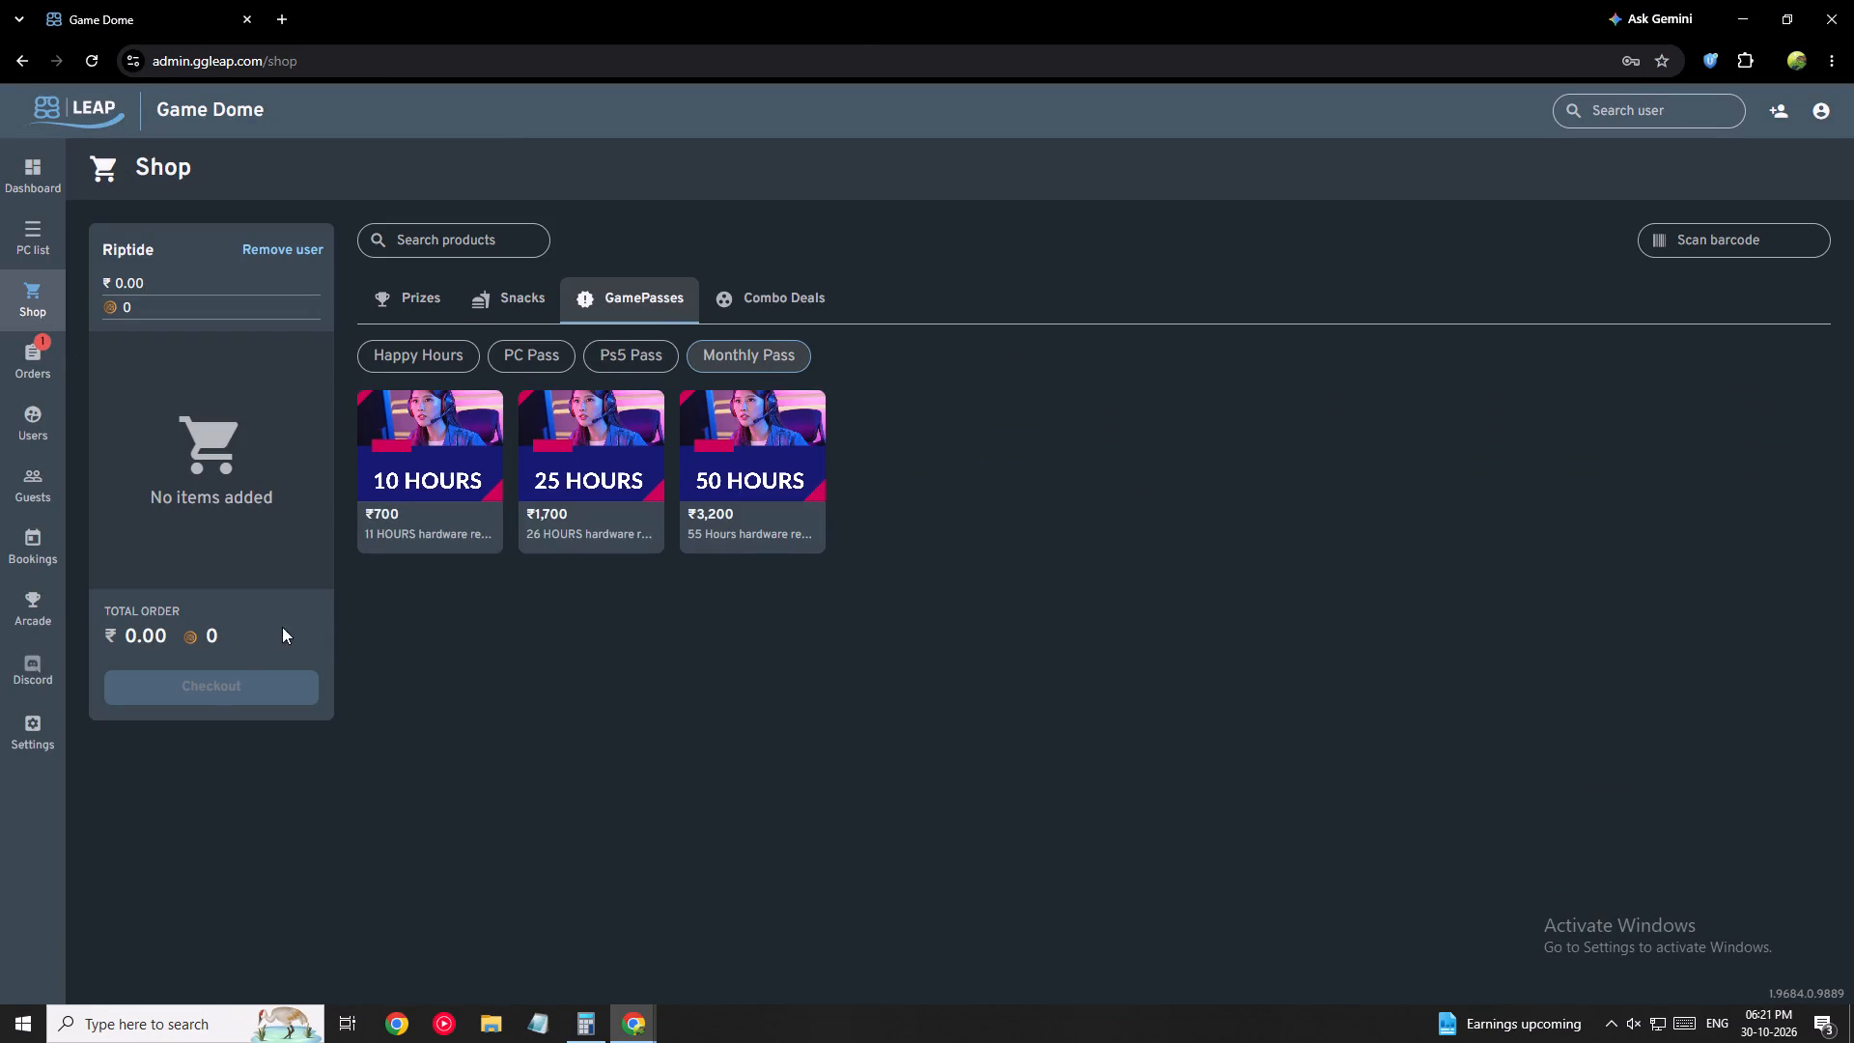
{"action": "left_click", "coordinate": [232, 723]}
{"action": "left_click", "coordinate": [259, 691]}
{"action": "left_click", "coordinate": [493, 551]}
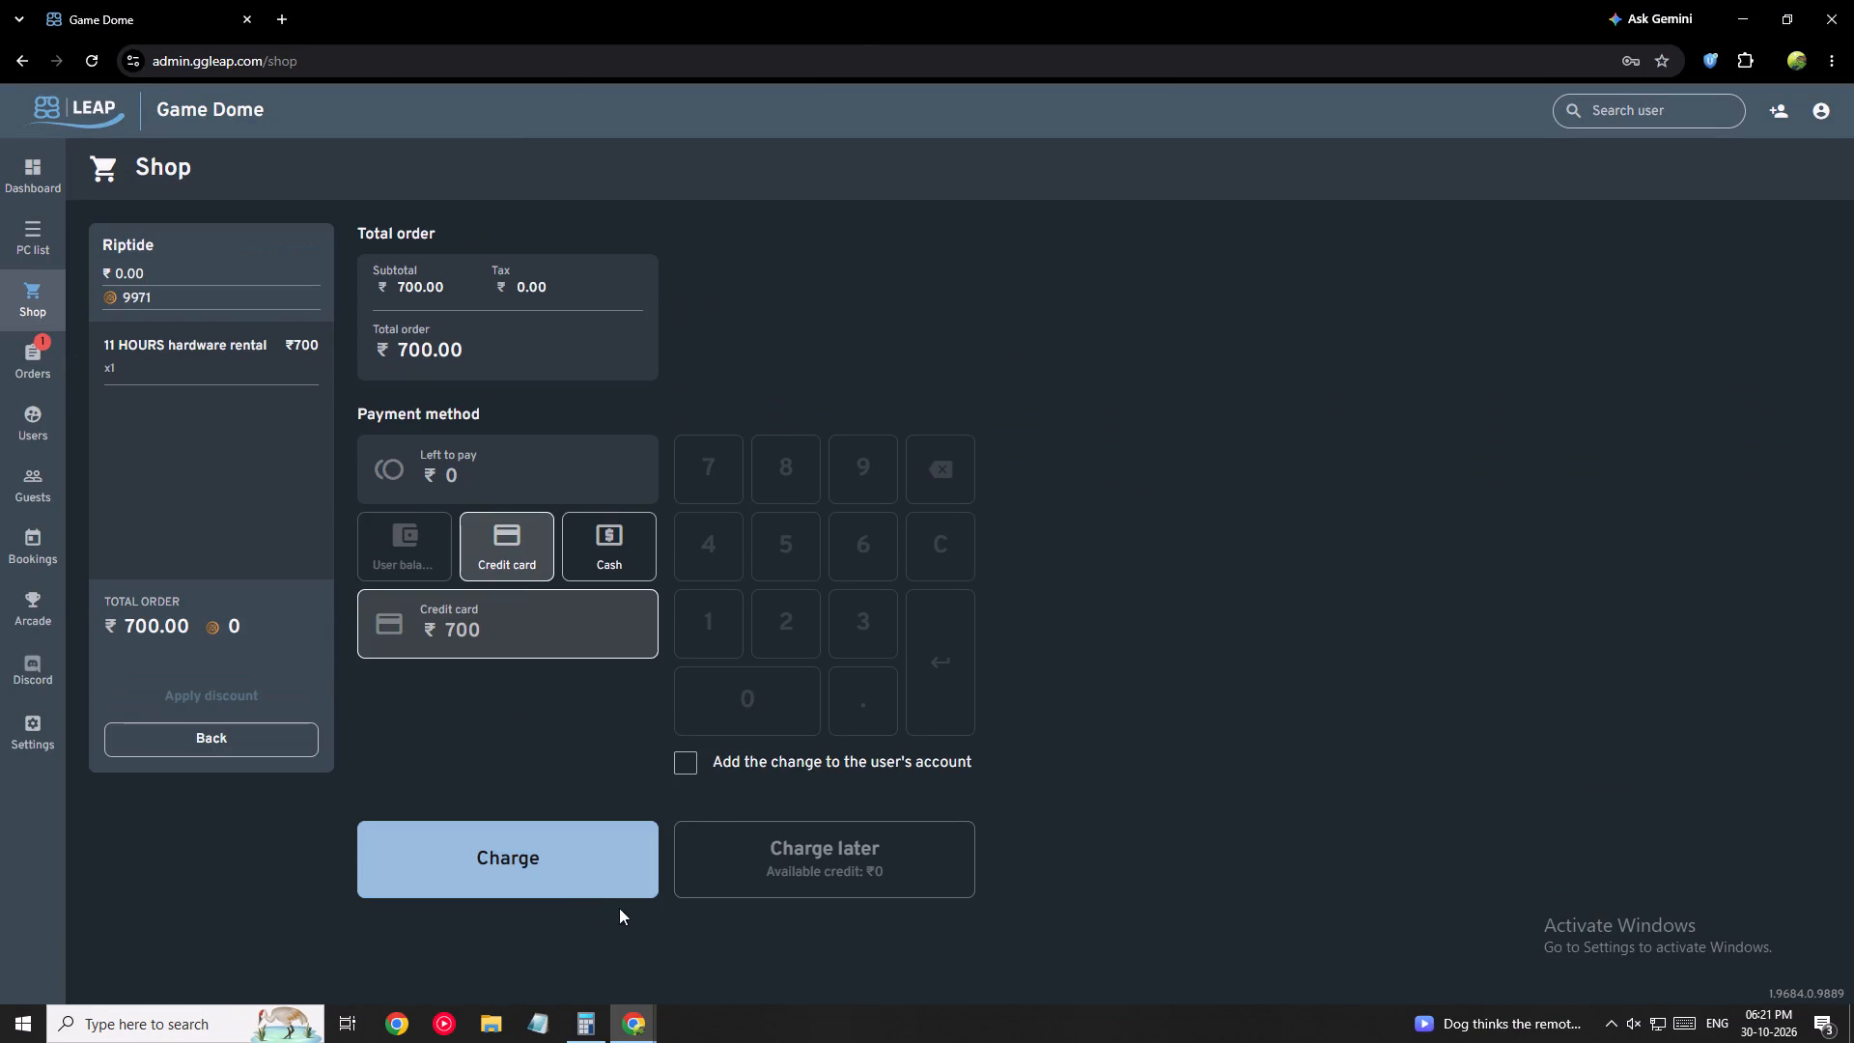
{"action": "left_click", "coordinate": [584, 866]}
Check the latest orders in the order history and the current sessions in the PC list.
{"action": "left_click", "coordinate": [25, 380]}
{"action": "left_click", "coordinate": [438, 218]}
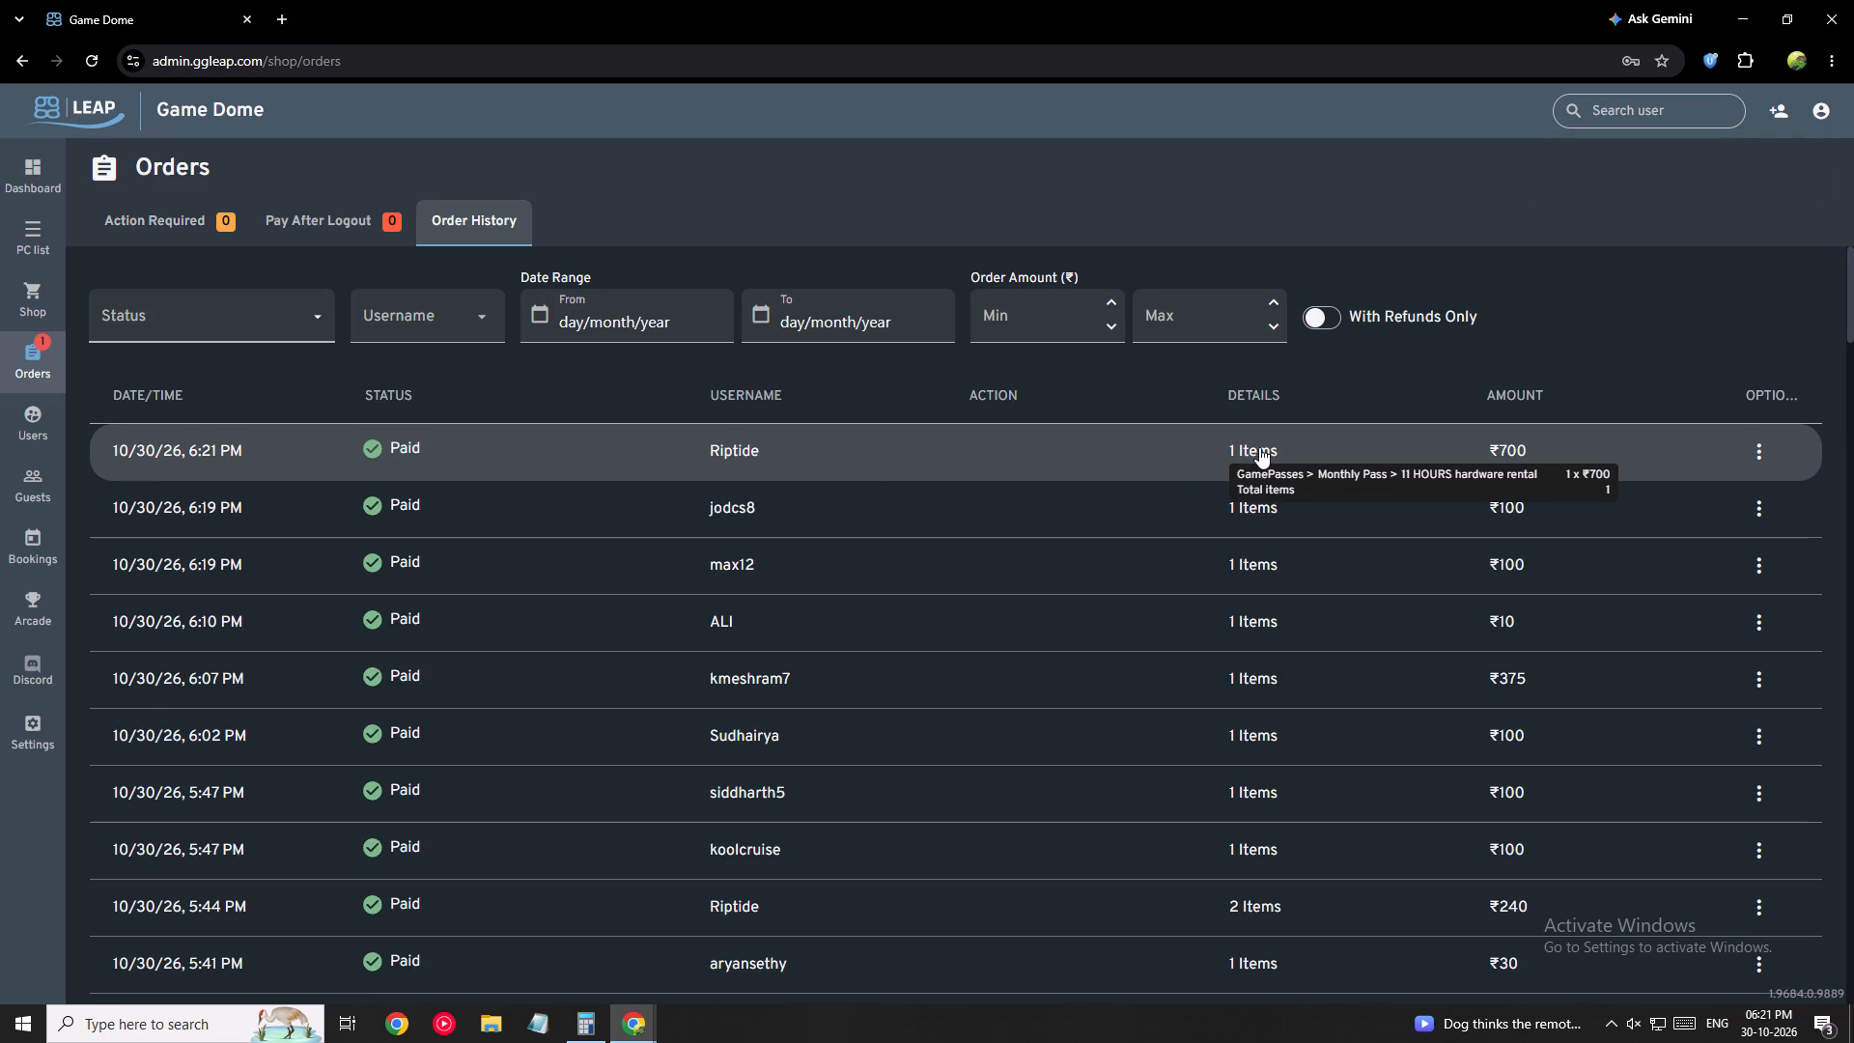
{"action": "left_click", "coordinate": [21, 215]}
{"action": "scroll", "coordinate": [532, 521], "scroll_direction": "down", "scroll_amount": 3}
{"action": "scroll", "coordinate": [767, 593], "scroll_direction": "up", "scroll_amount": 2}
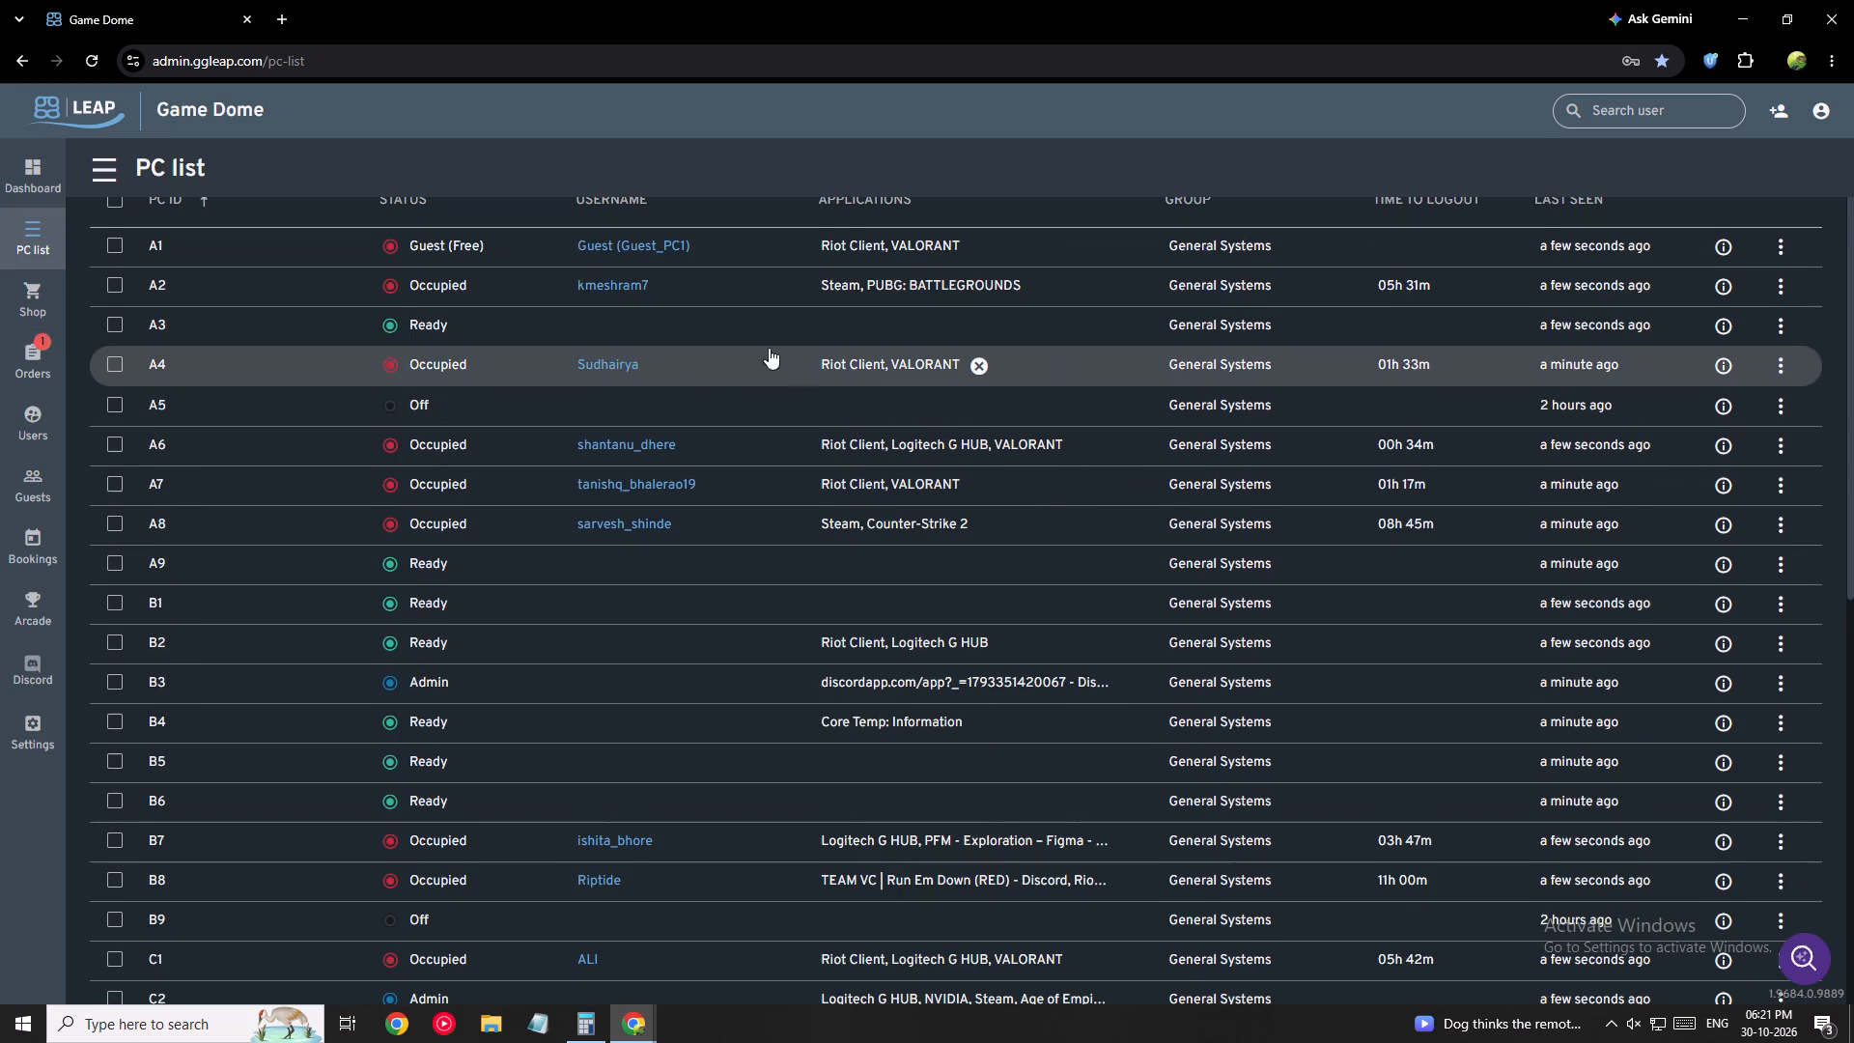
{"action": "scroll", "coordinate": [726, 479], "scroll_direction": "down", "scroll_amount": 2}
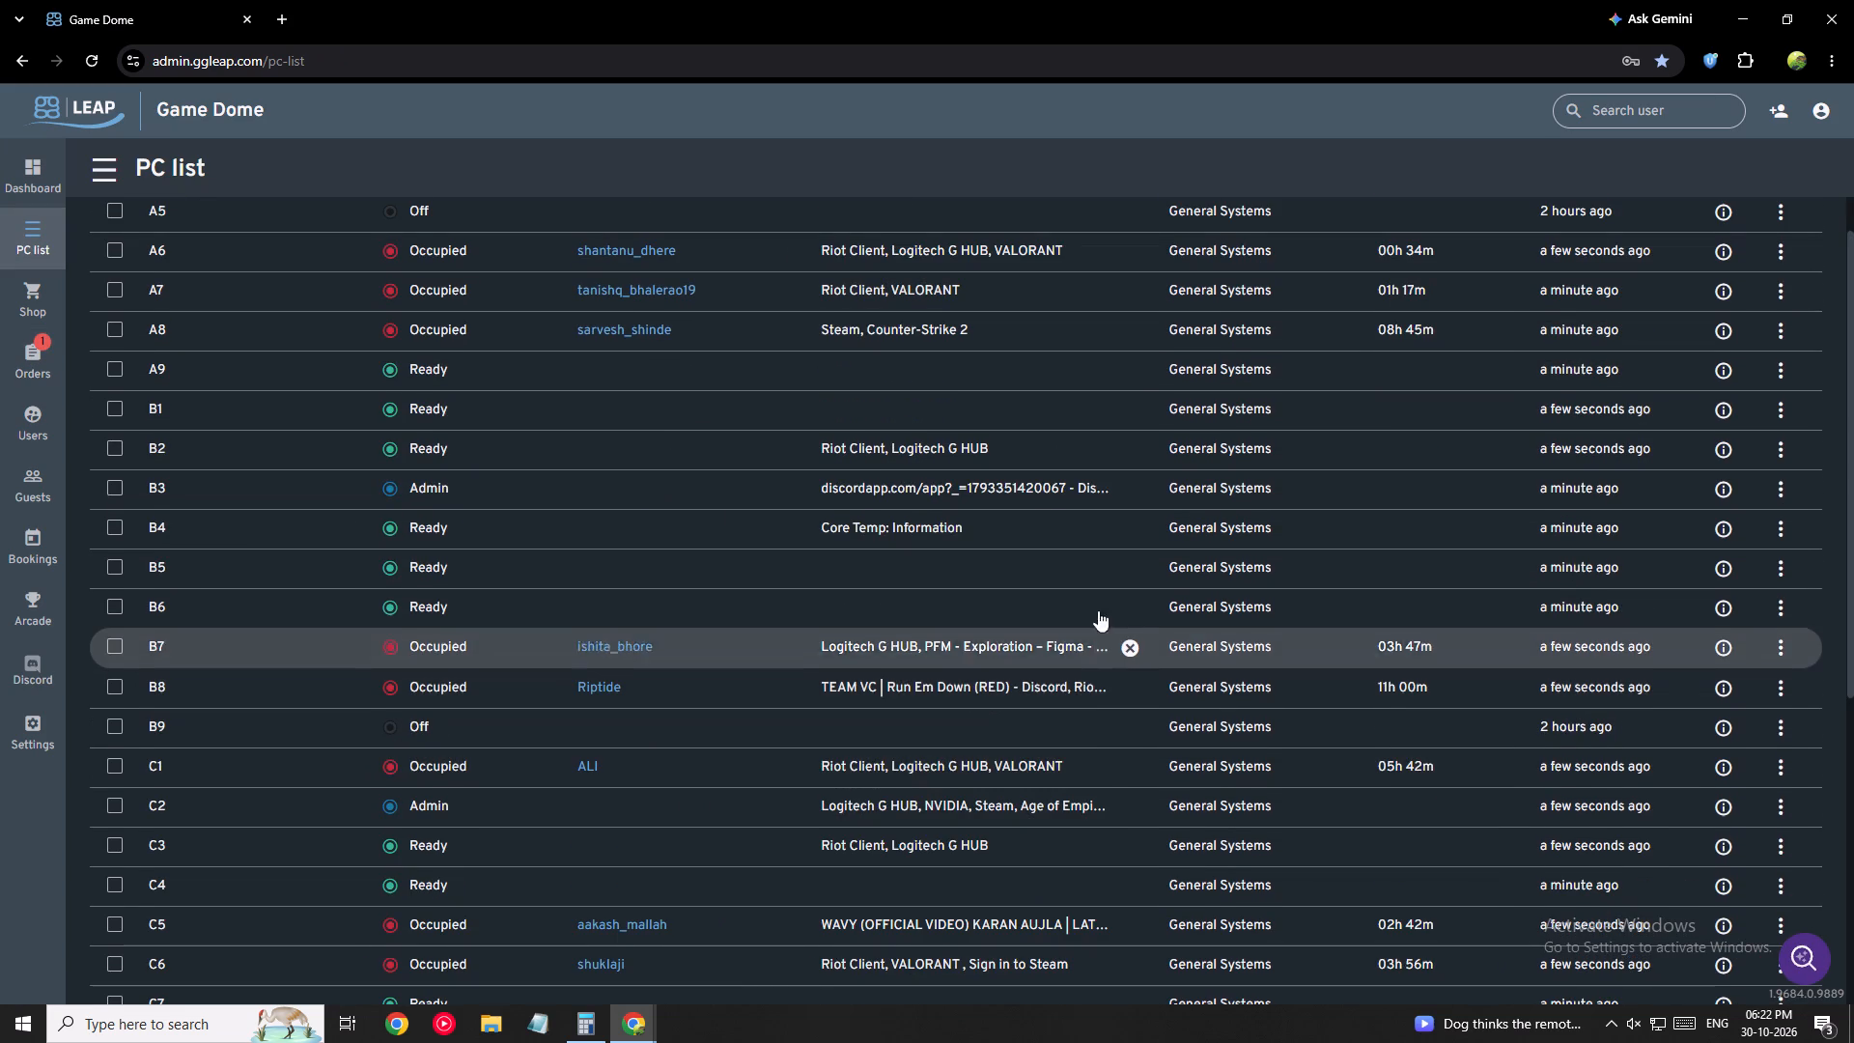
{"action": "left_click", "coordinate": [24, 384]}
{"action": "left_click", "coordinate": [454, 213]}
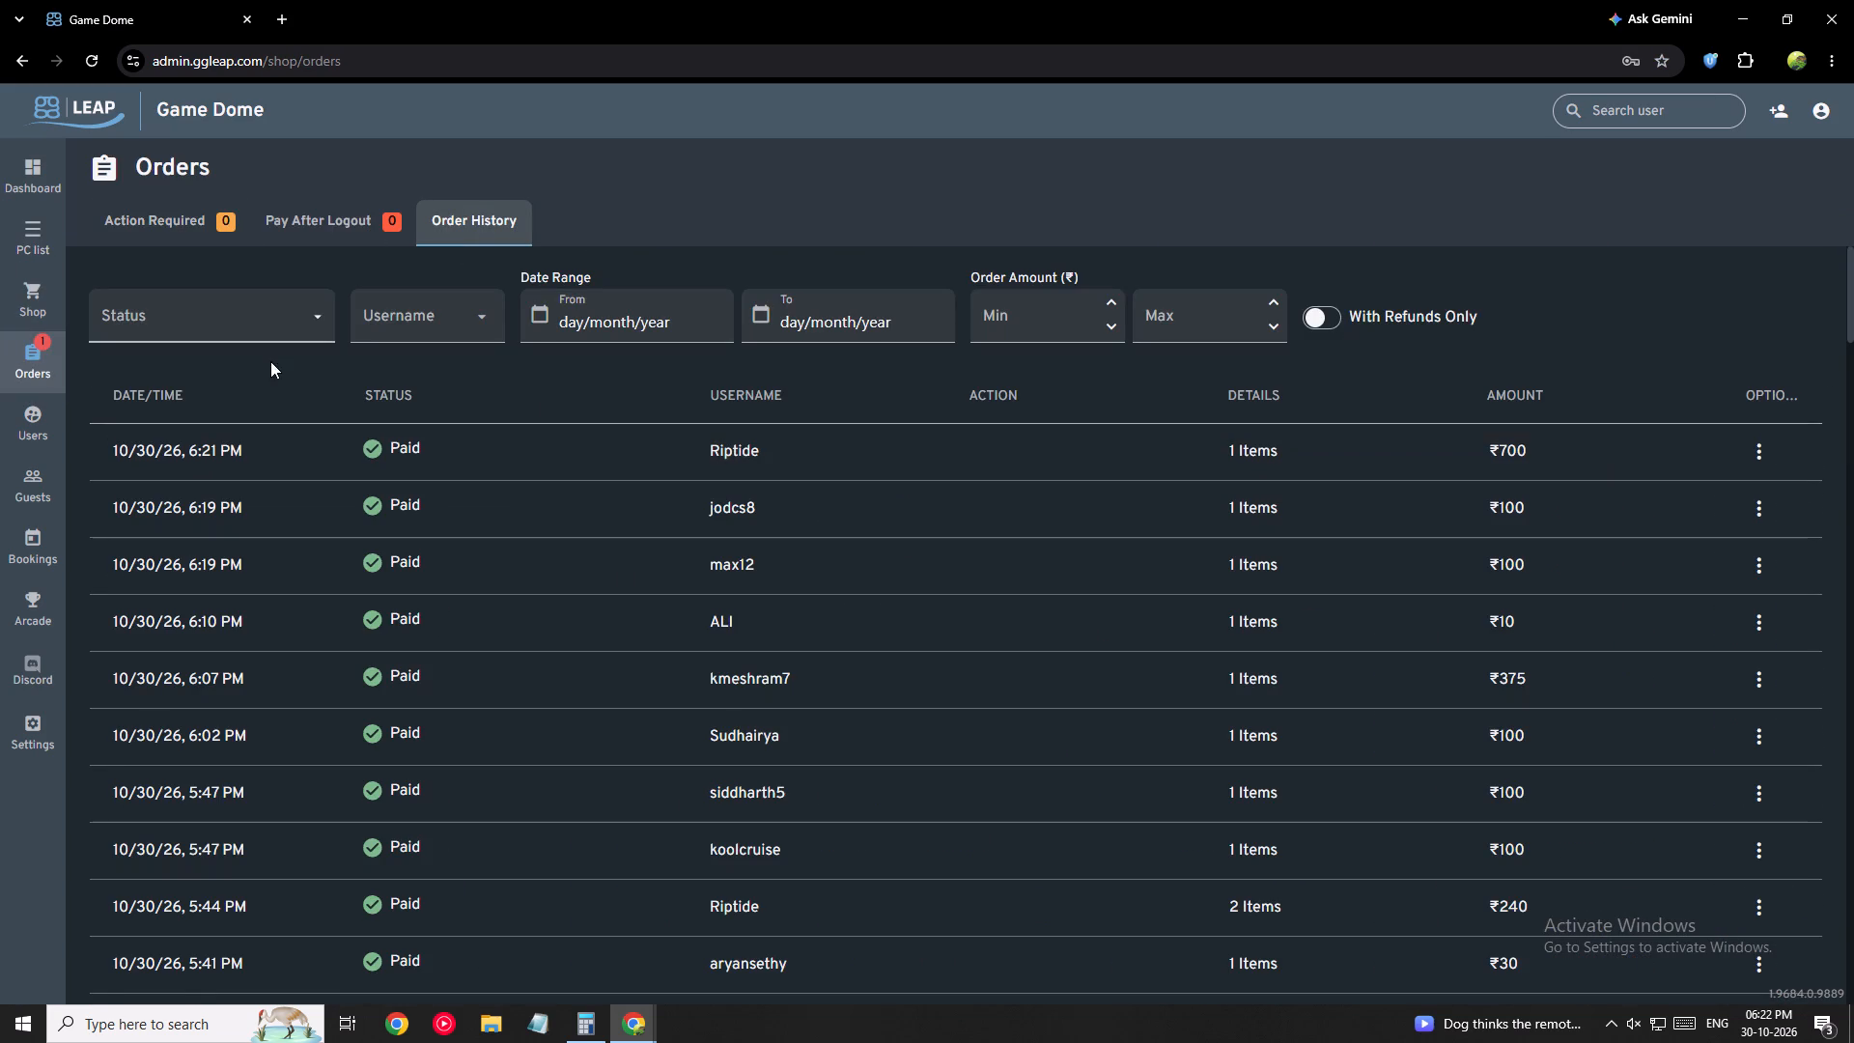
{"action": "left_click", "coordinate": [0, 177]}
{"action": "left_click", "coordinate": [631, 1021]}
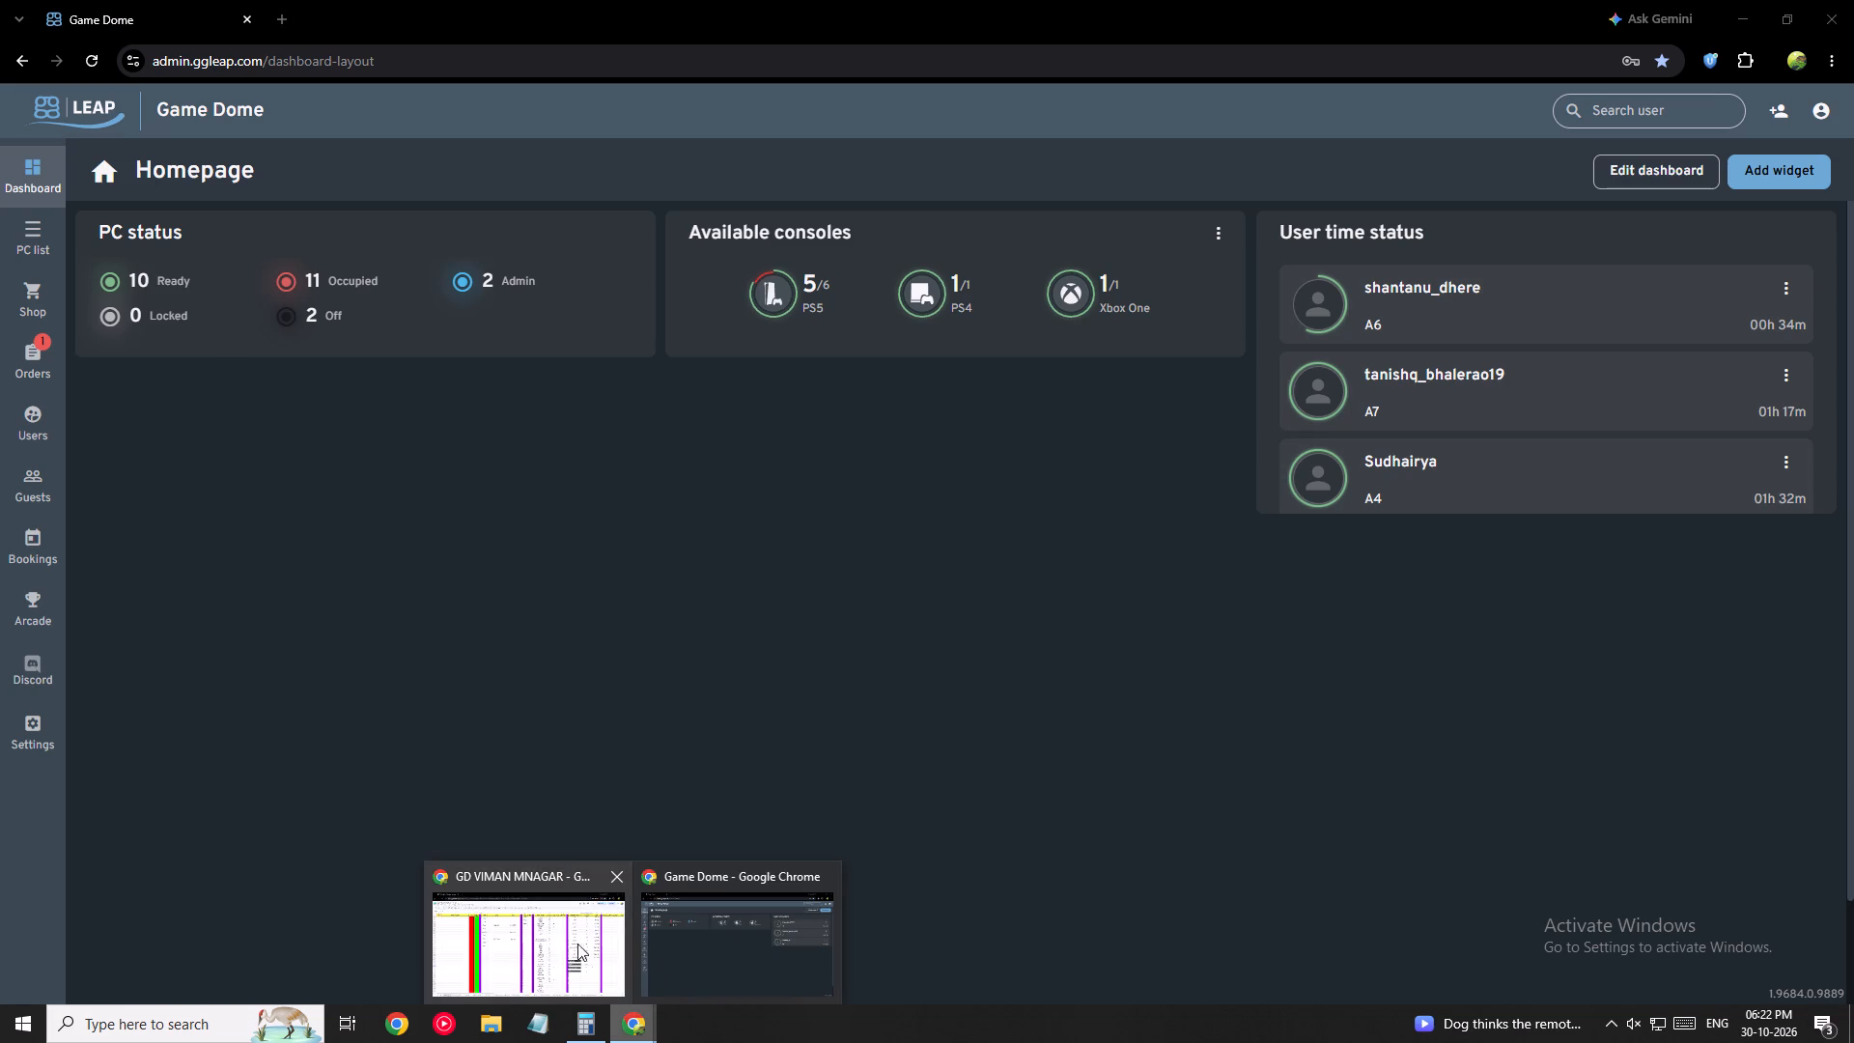
{"action": "left_click", "coordinate": [592, 1042]}
{"action": "left_click", "coordinate": [1147, 226]}
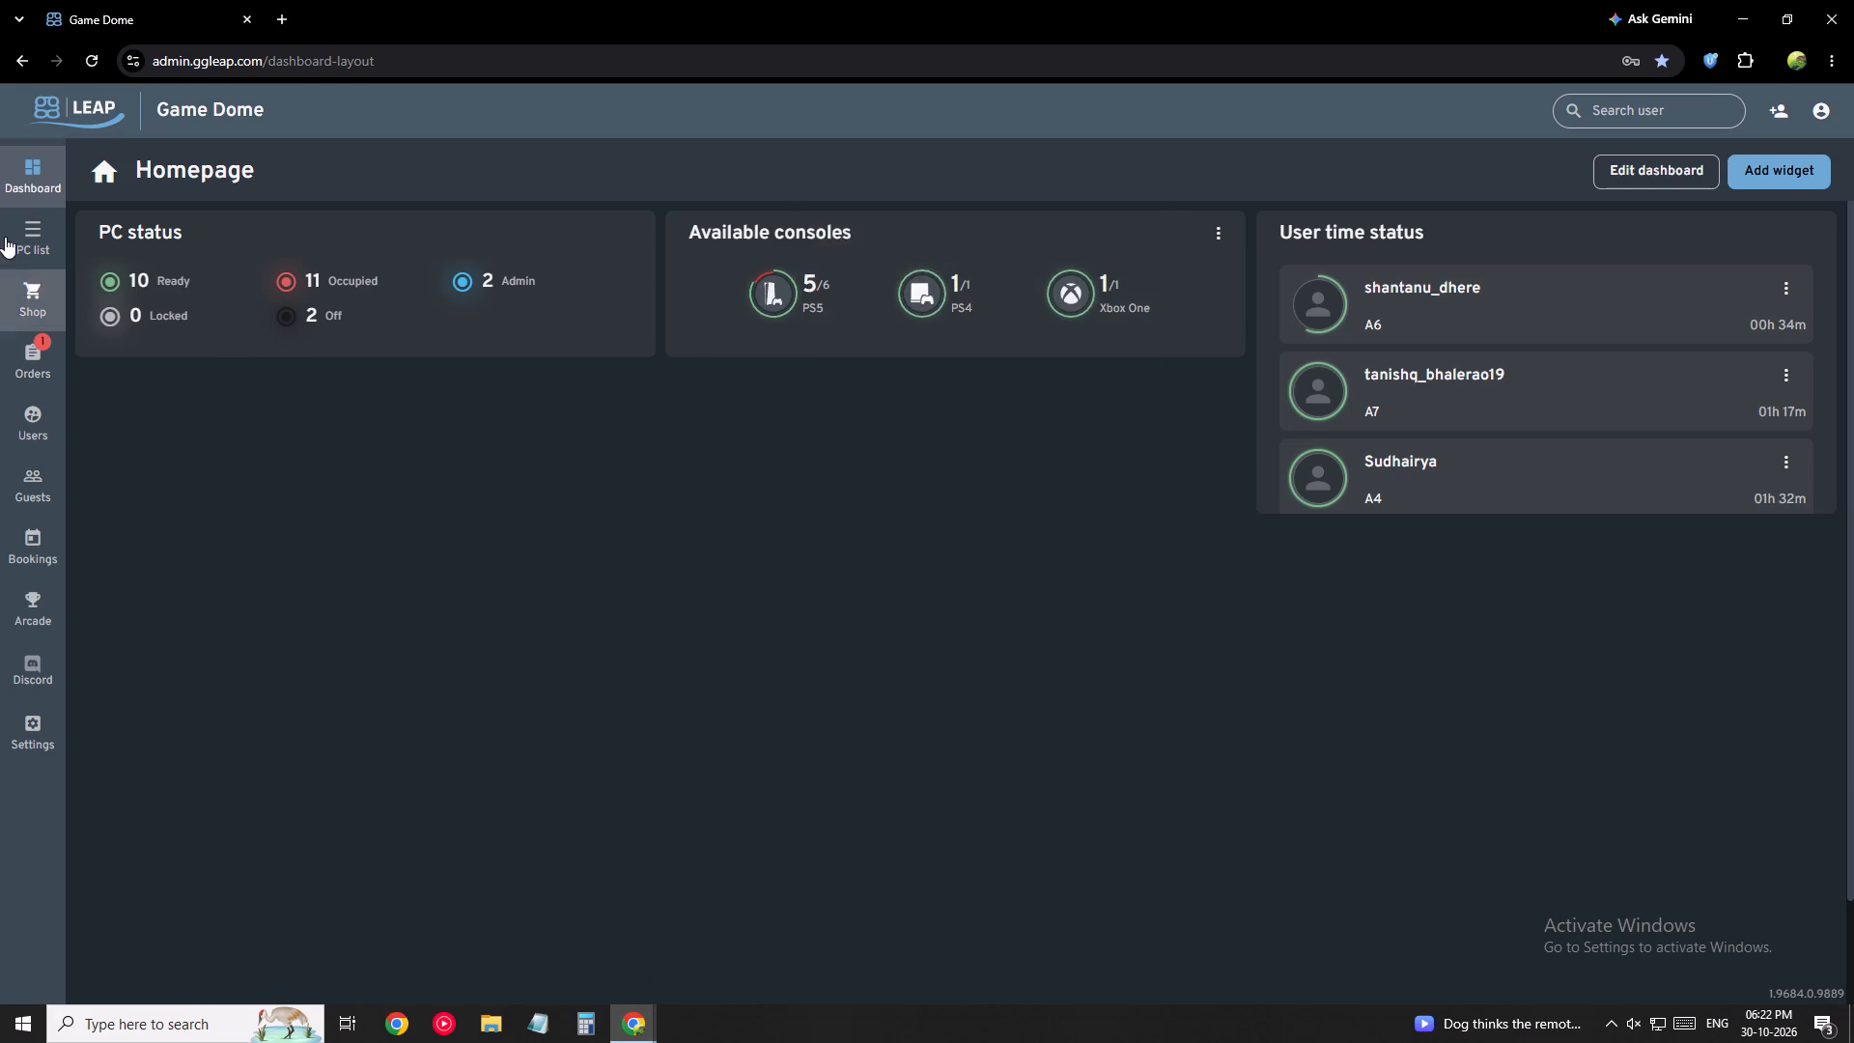
{"action": "left_click", "coordinate": [5, 237]}
{"action": "scroll", "coordinate": [535, 706], "scroll_direction": "down", "scroll_amount": 3}
{"action": "left_click", "coordinate": [14, 344]}
{"action": "left_click", "coordinate": [495, 238]}
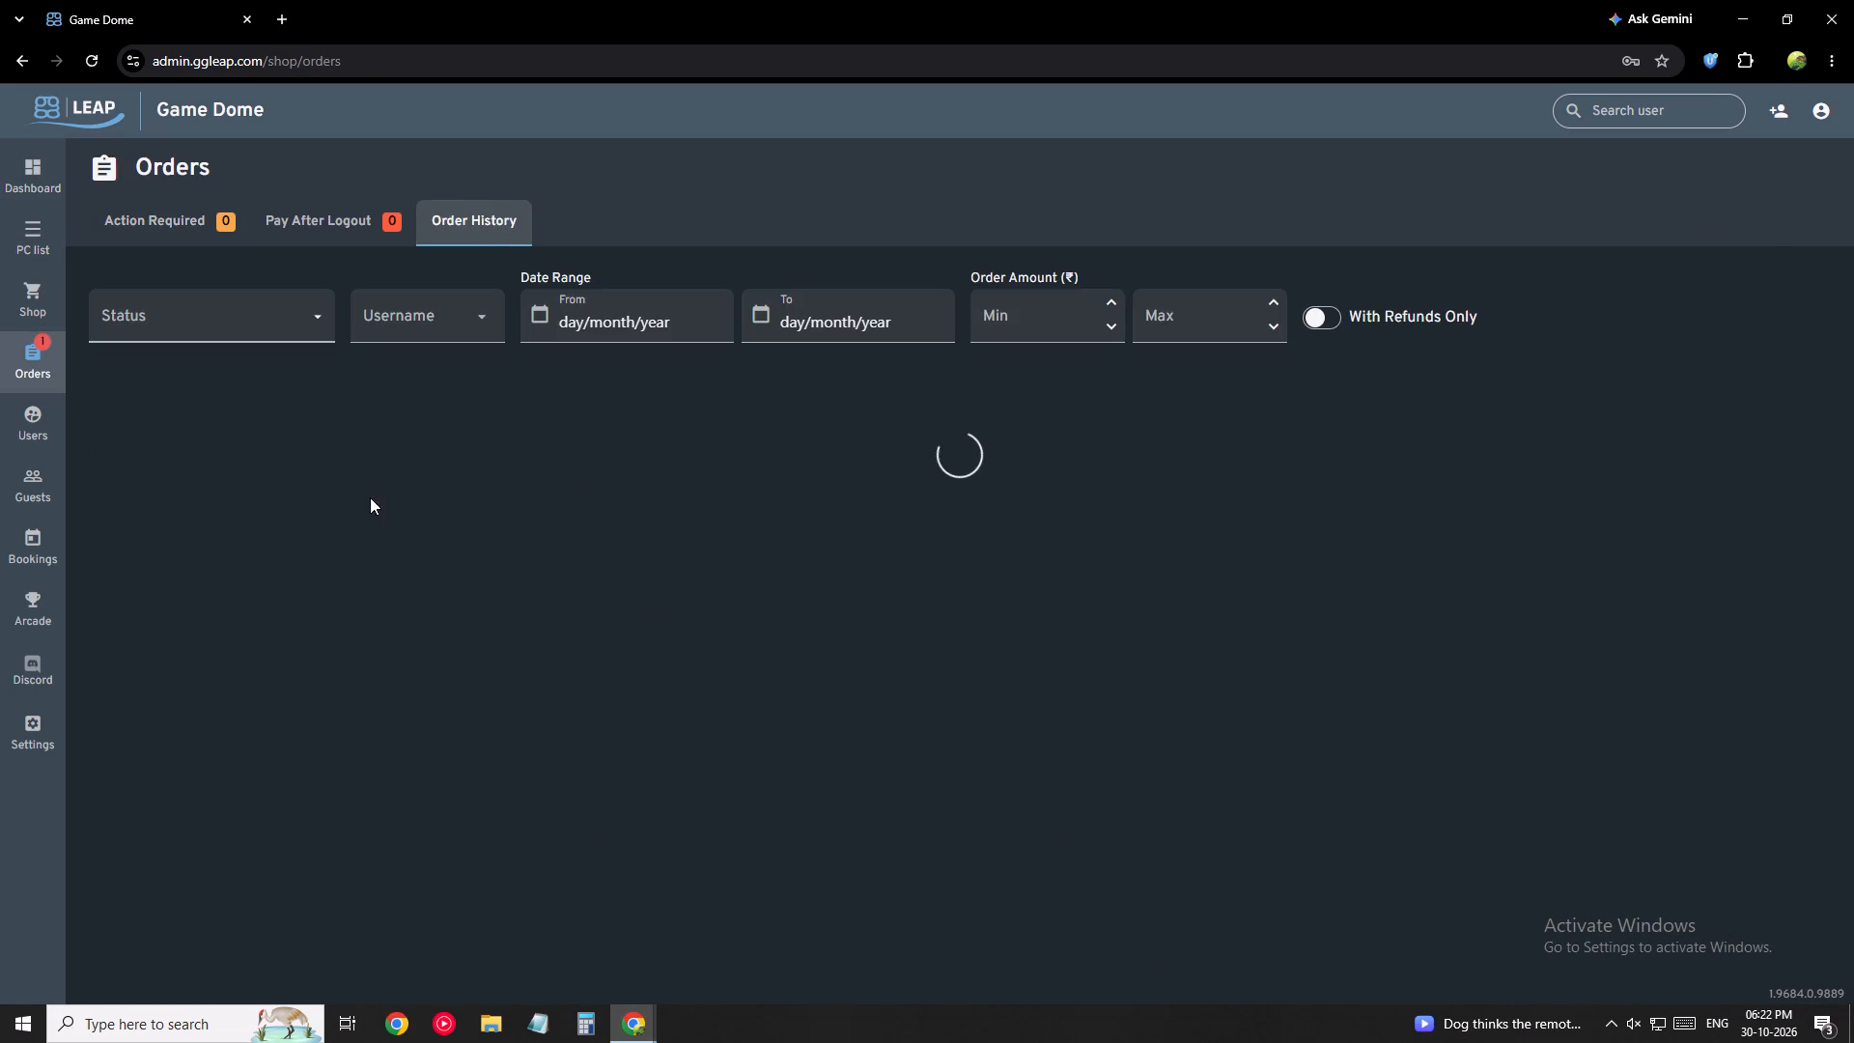
{"action": "left_click", "coordinate": [717, 506]}
{"action": "double_click", "coordinate": [107, 235]}
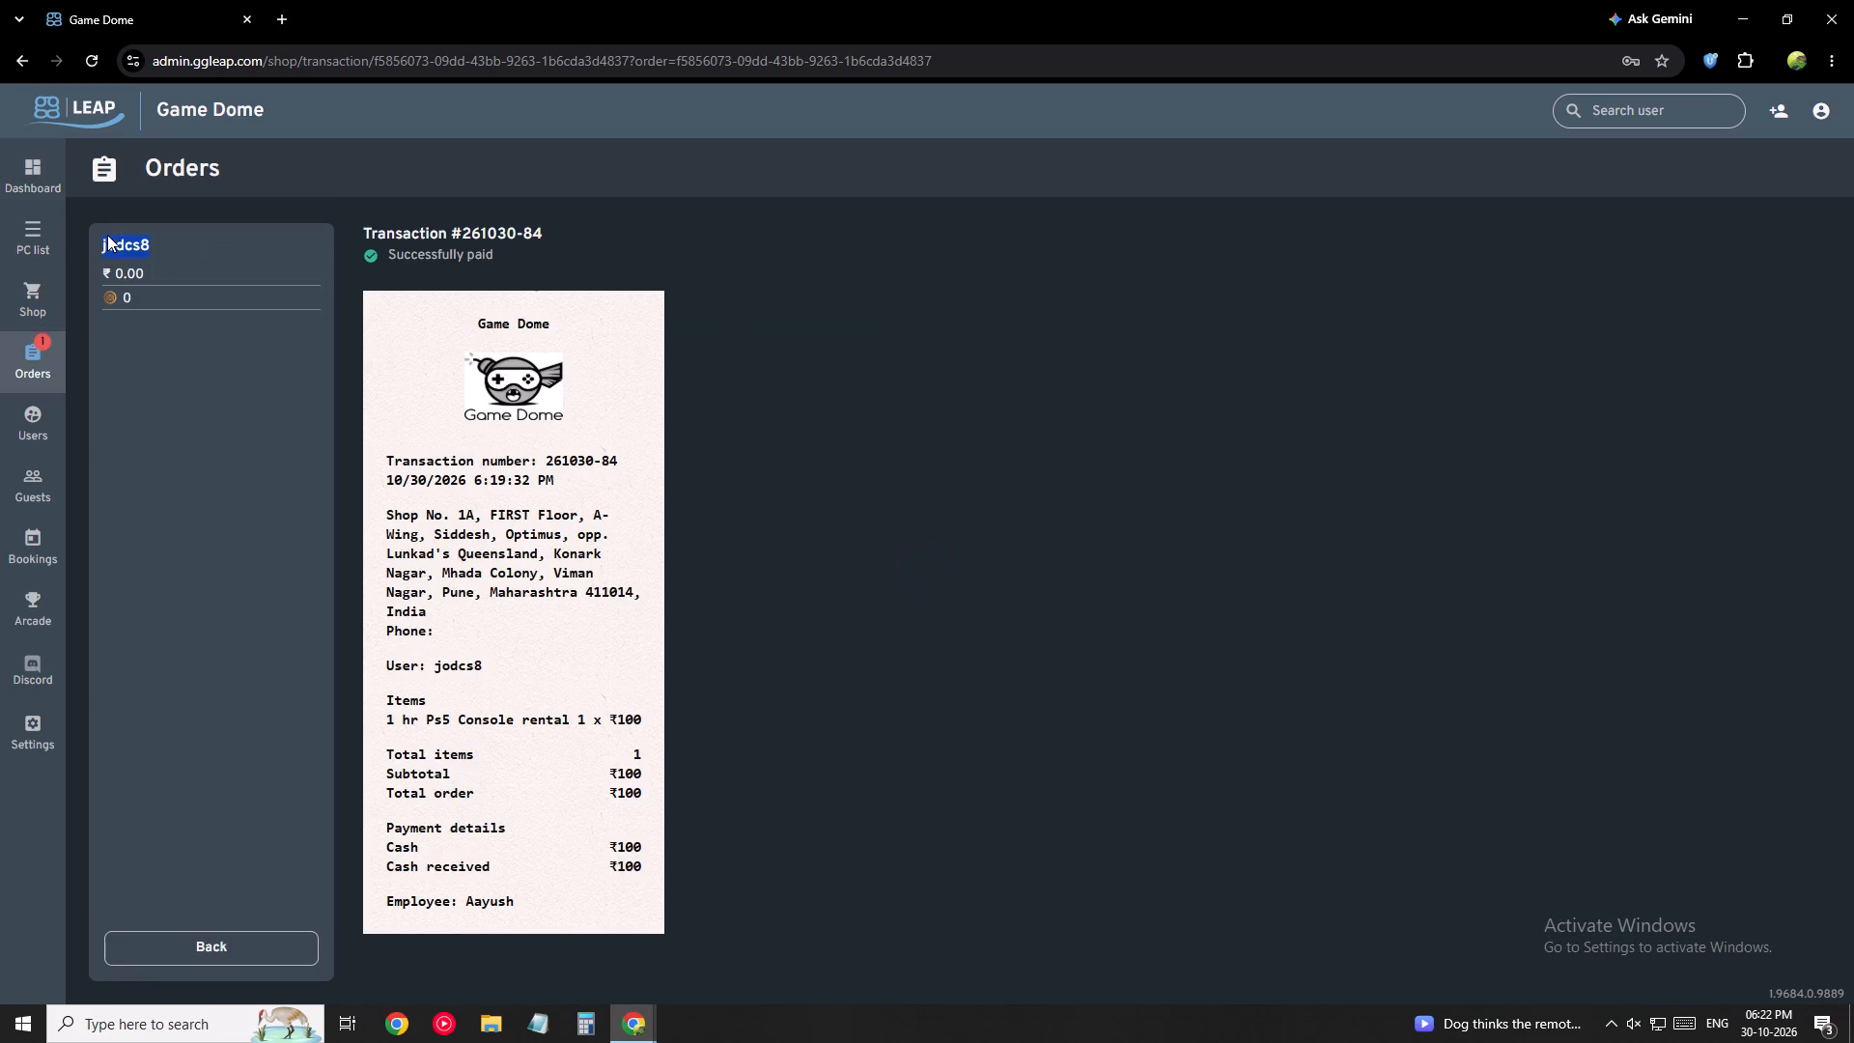
{"action": "key", "text": "ctrl+c"}
{"action": "left_click", "coordinate": [238, 940]}
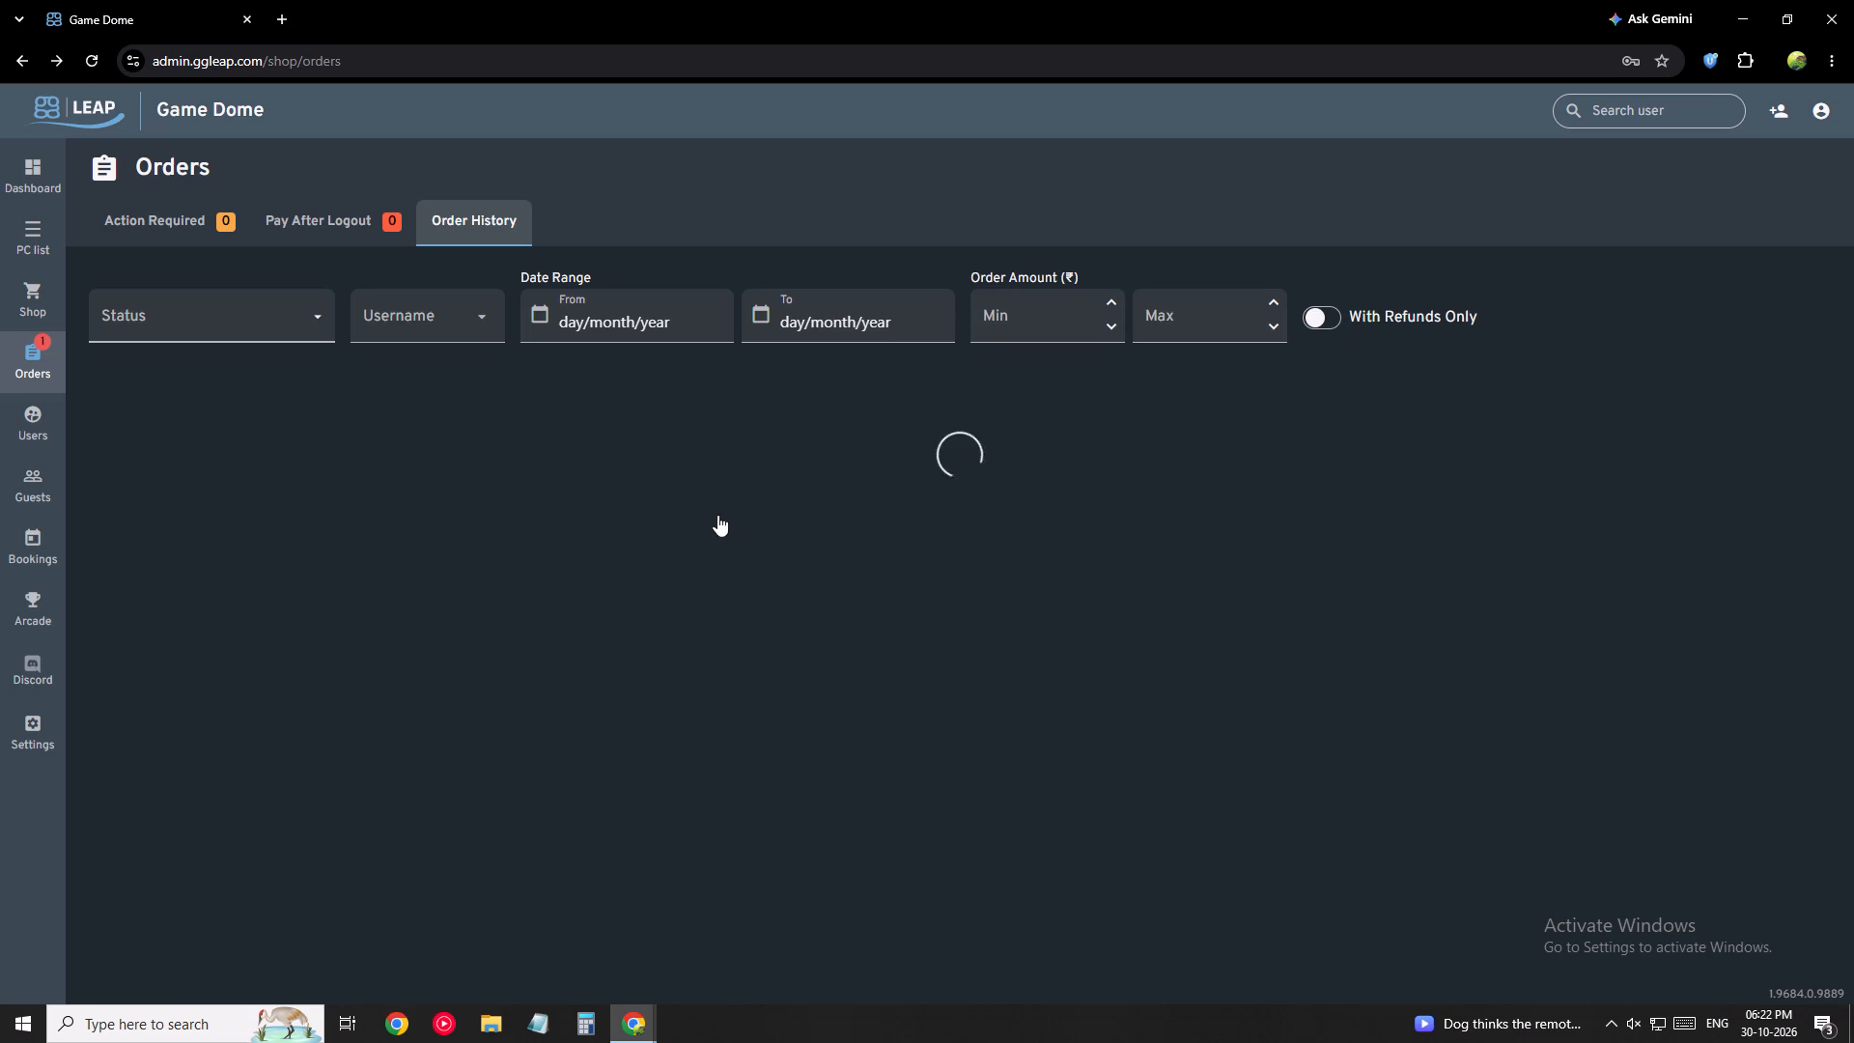
{"action": "left_click", "coordinate": [739, 560]}
{"action": "double_click", "coordinate": [114, 232]}
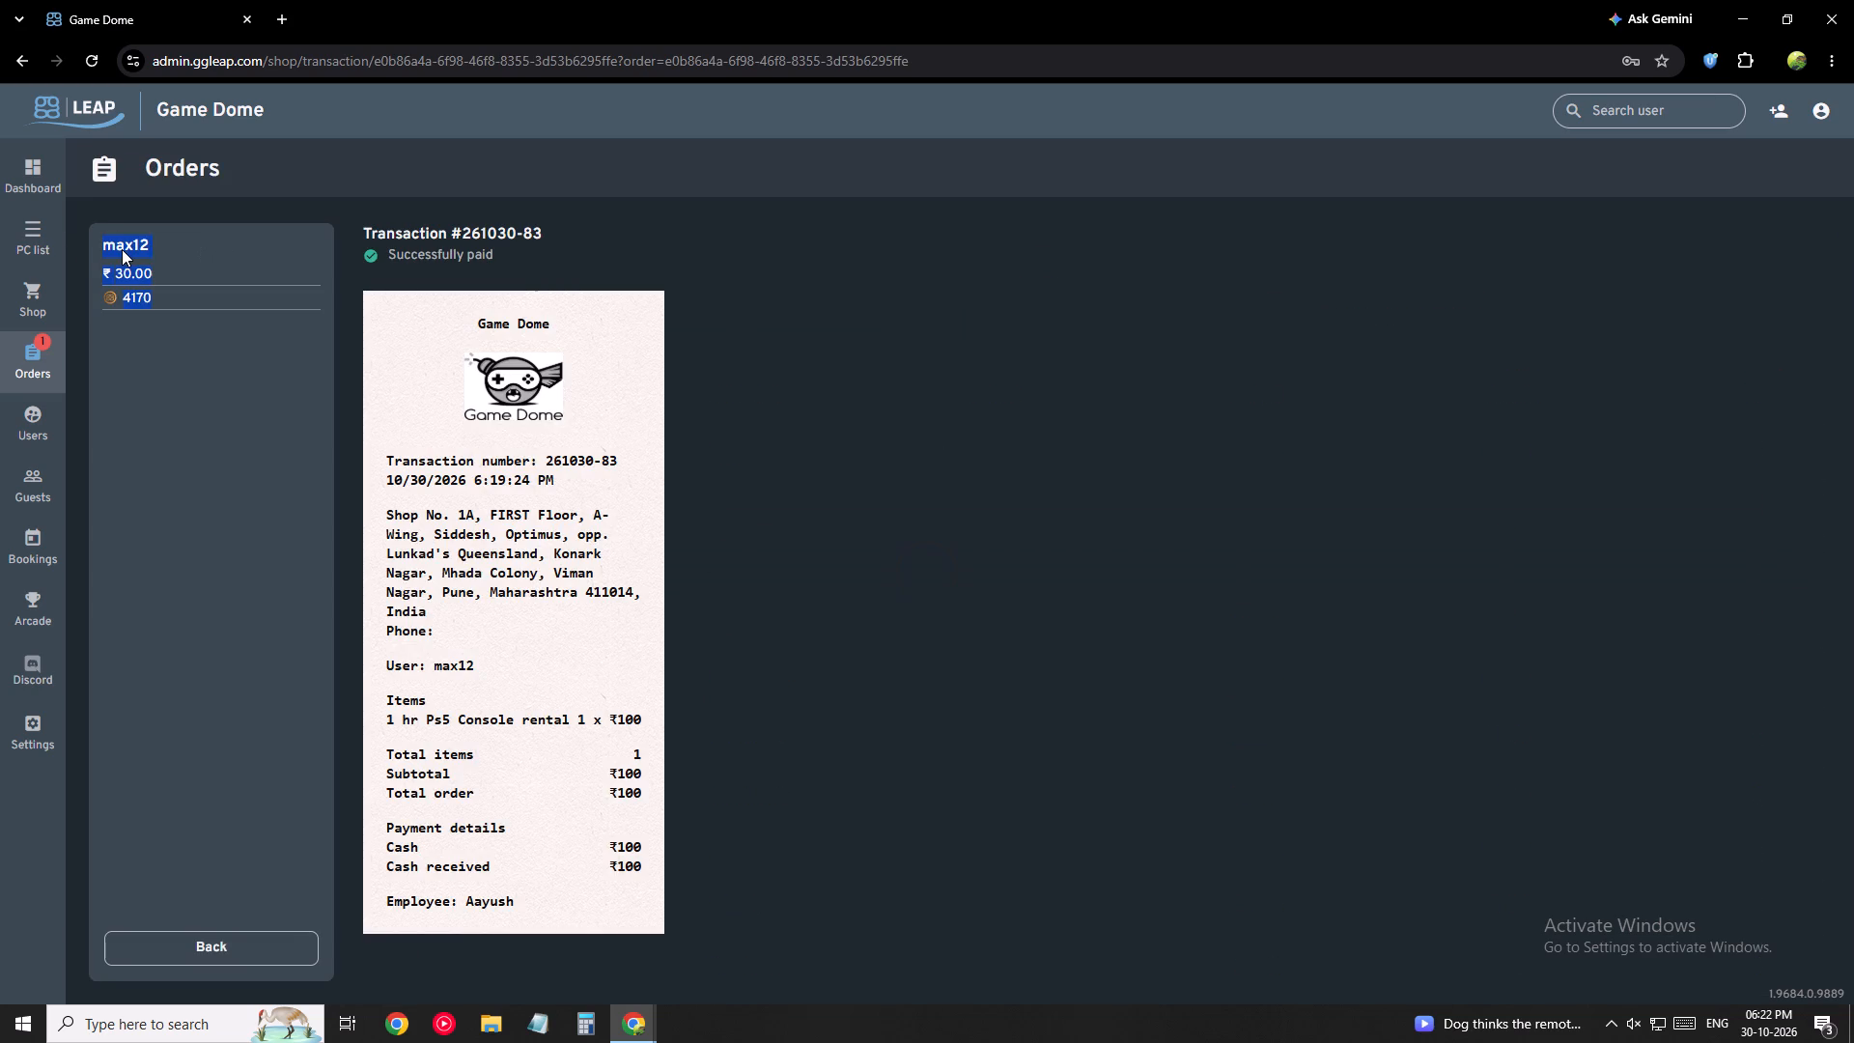
{"action": "double_click", "coordinate": [122, 249], "text": "ctrl"}
{"action": "key", "text": "ctrl+c"}
{"action": "left_click", "coordinate": [37, 238]}
{"action": "scroll", "coordinate": [421, 601], "scroll_direction": "down", "scroll_amount": 11}
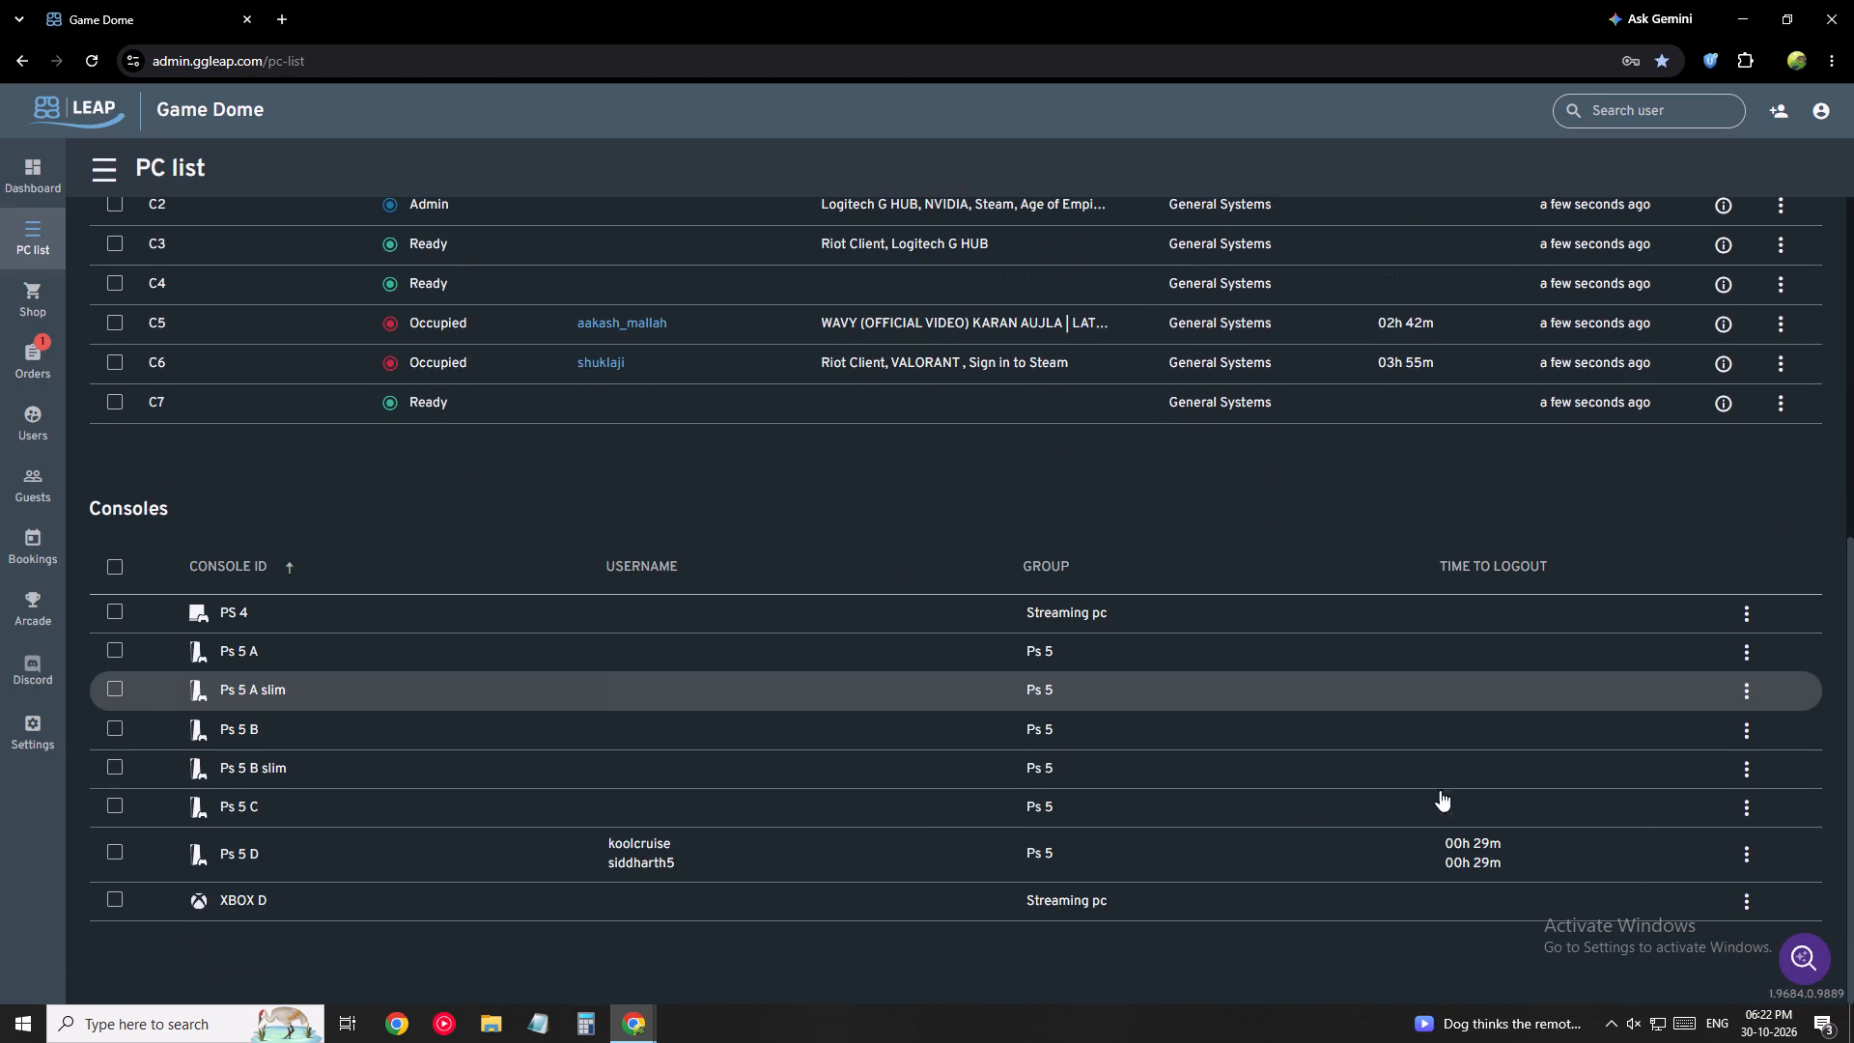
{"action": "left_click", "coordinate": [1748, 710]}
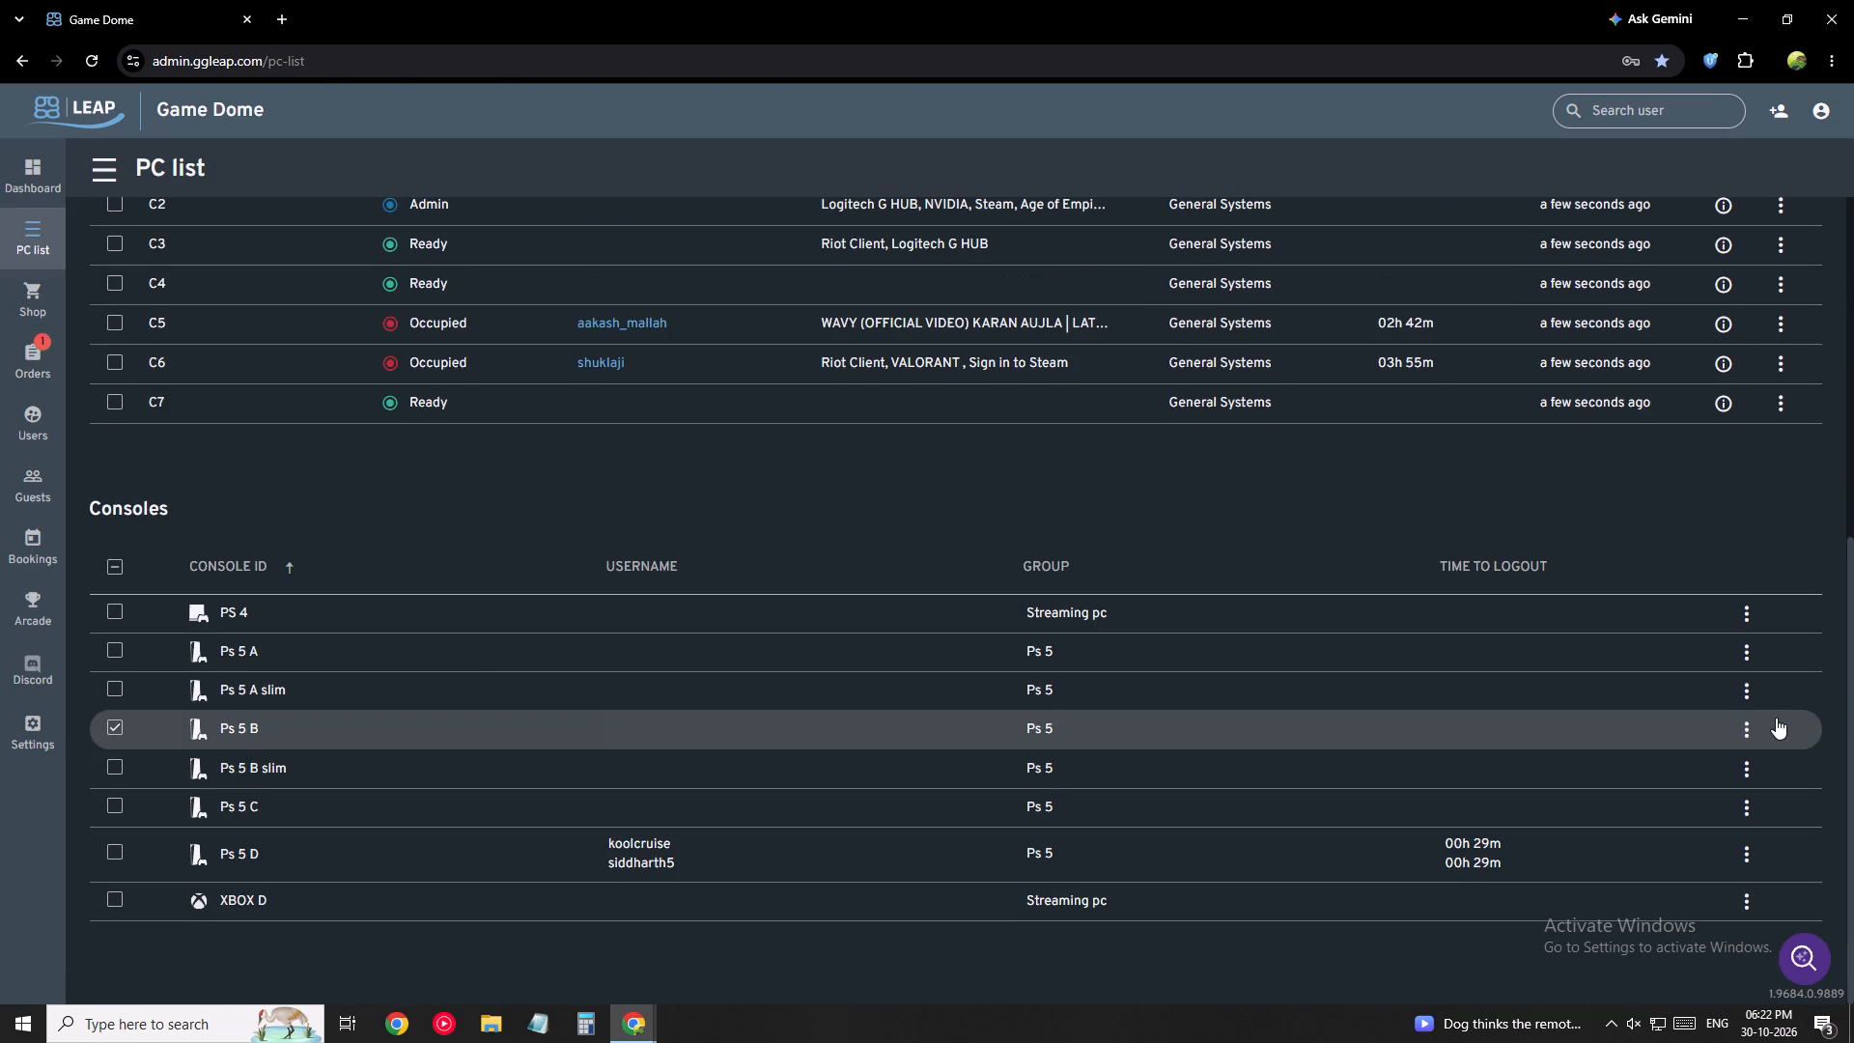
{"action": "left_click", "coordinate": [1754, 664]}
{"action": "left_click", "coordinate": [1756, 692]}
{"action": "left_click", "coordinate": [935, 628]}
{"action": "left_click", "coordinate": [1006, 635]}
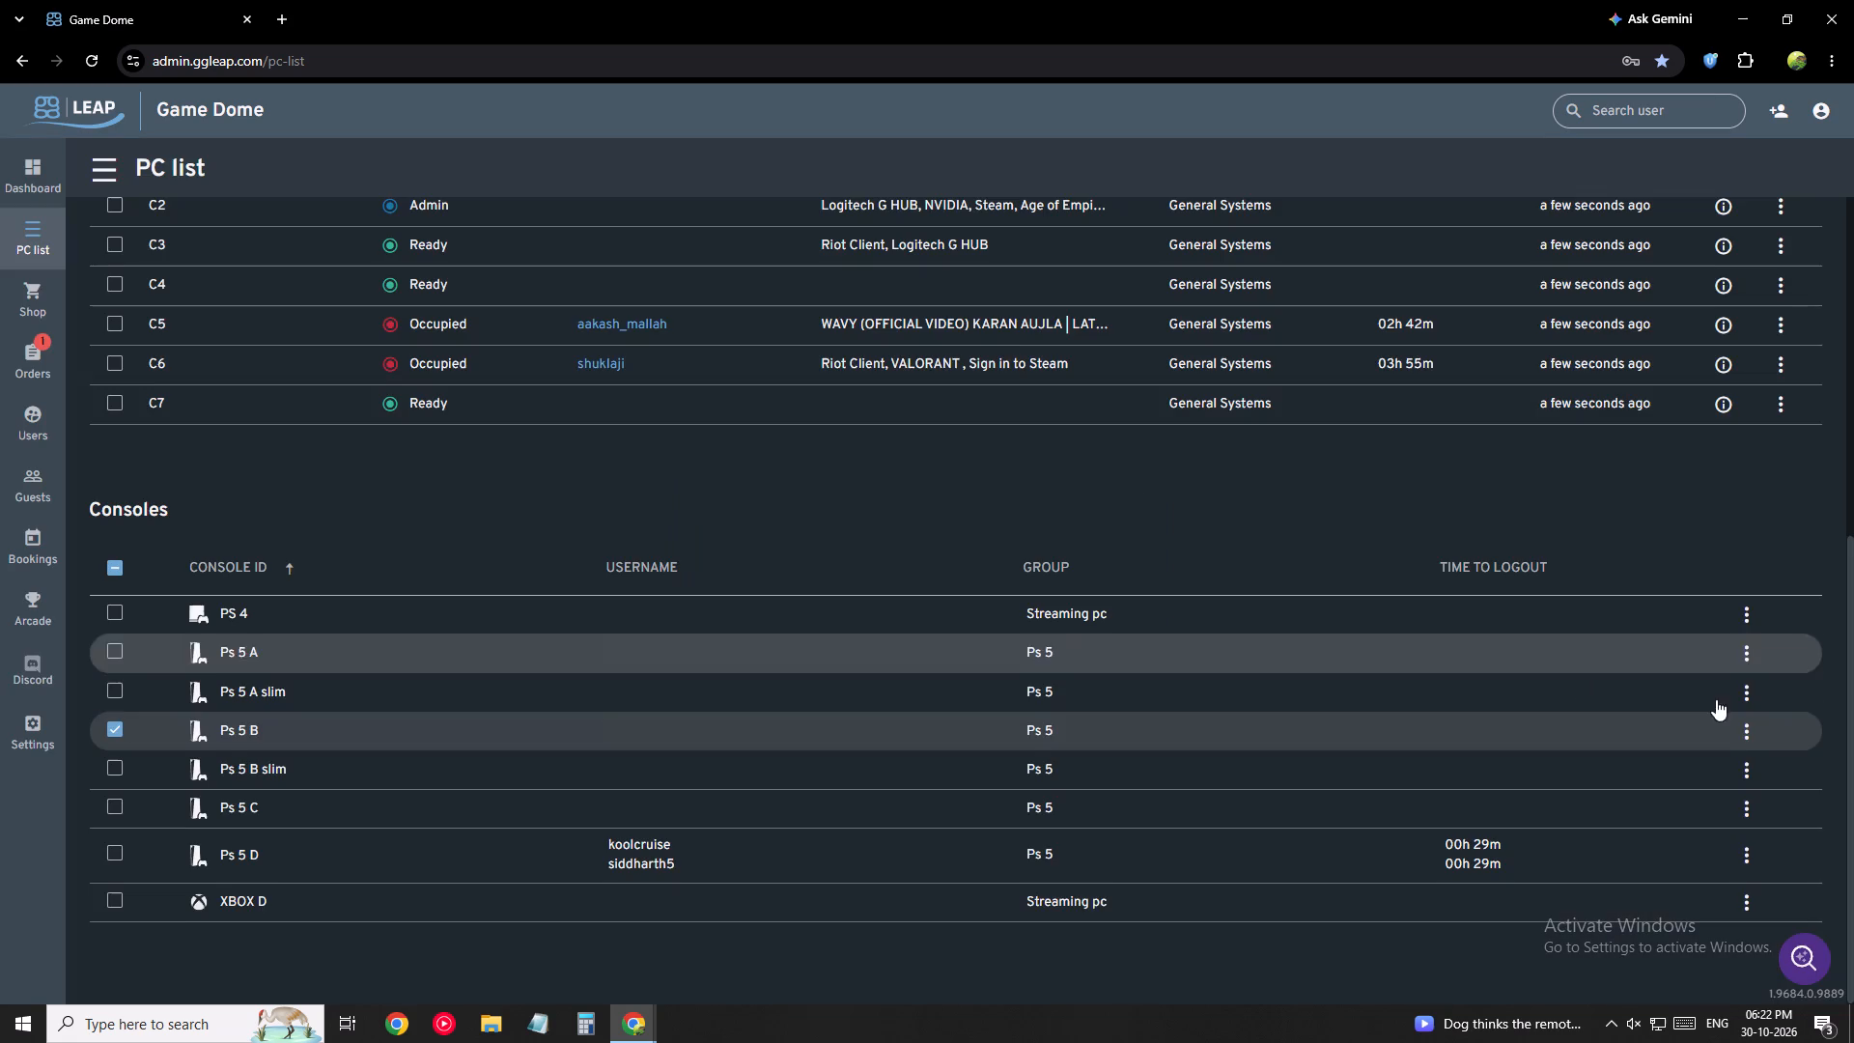
Log the user whose username starts with yash in to console Ps 5 A slim.
{"action": "left_click", "coordinate": [1738, 704]}
{"action": "left_click", "coordinate": [1781, 719]}
{"action": "left_click", "coordinate": [767, 531]}
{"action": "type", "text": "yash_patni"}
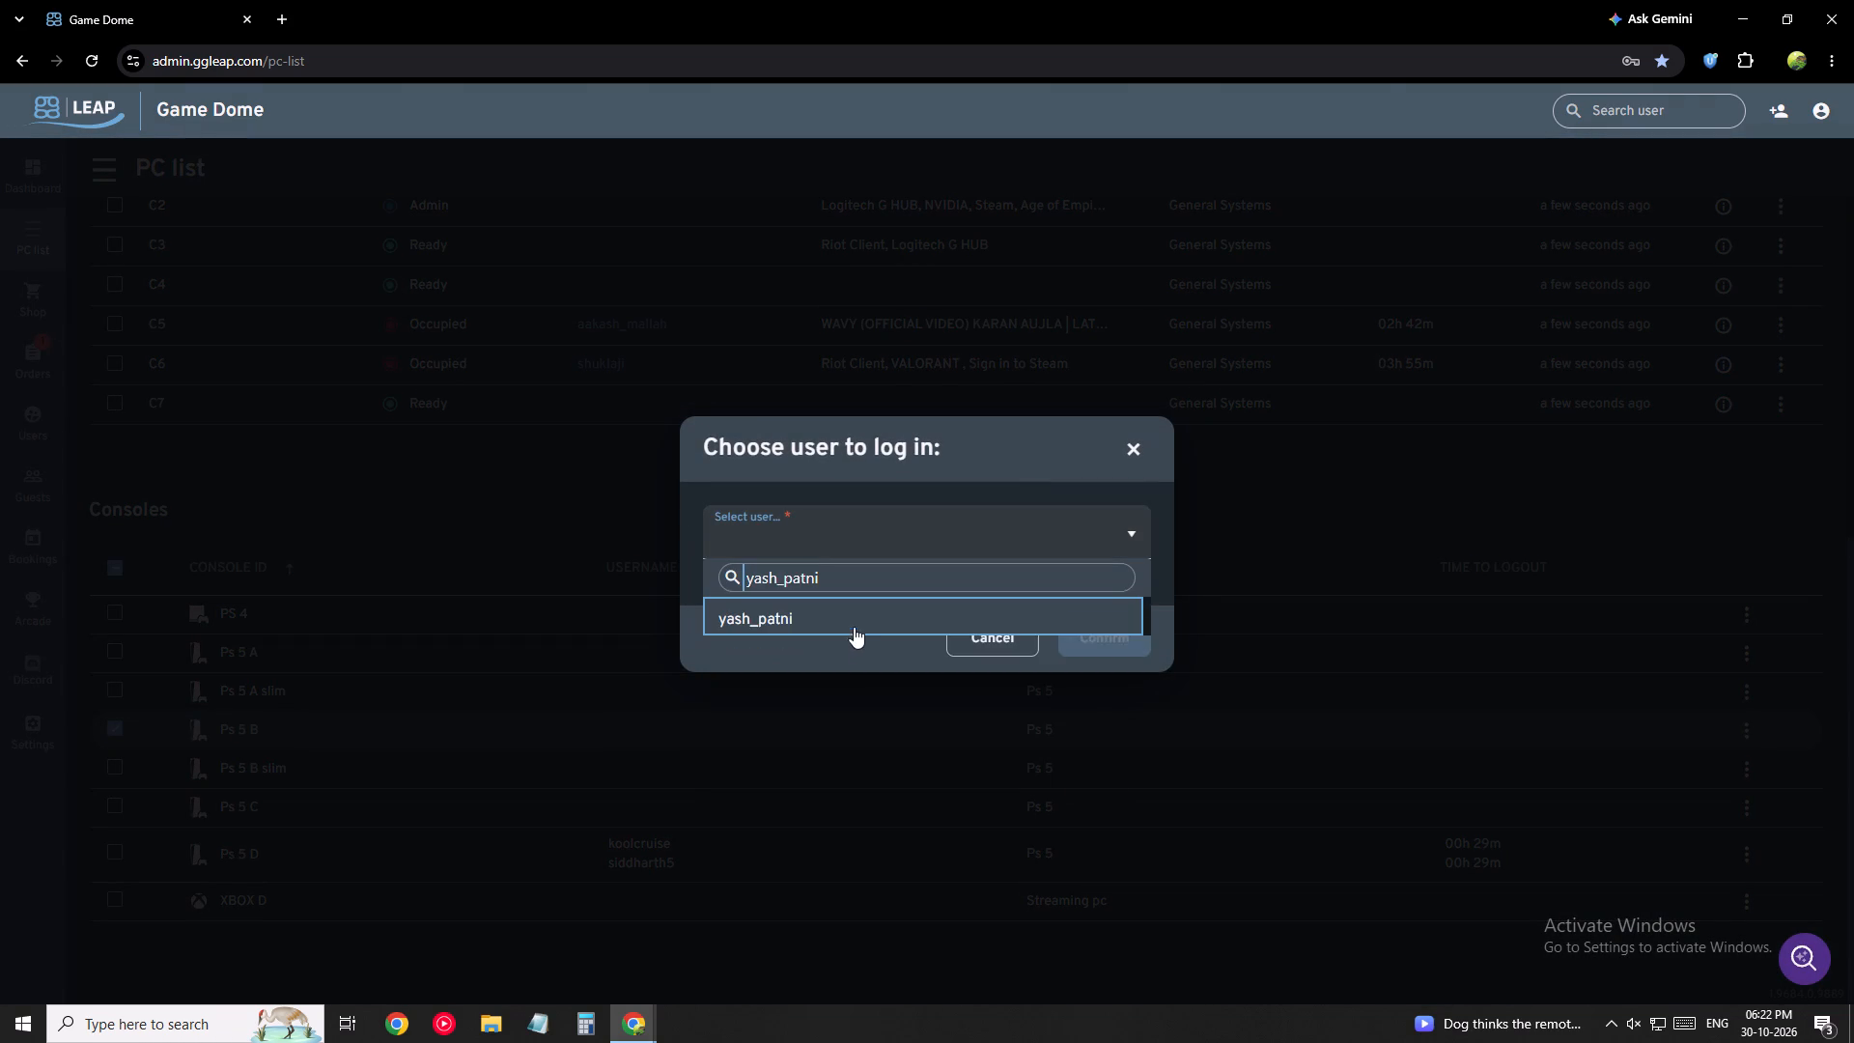
{"action": "left_click", "coordinate": [857, 631]}
{"action": "left_click", "coordinate": [1113, 623]}
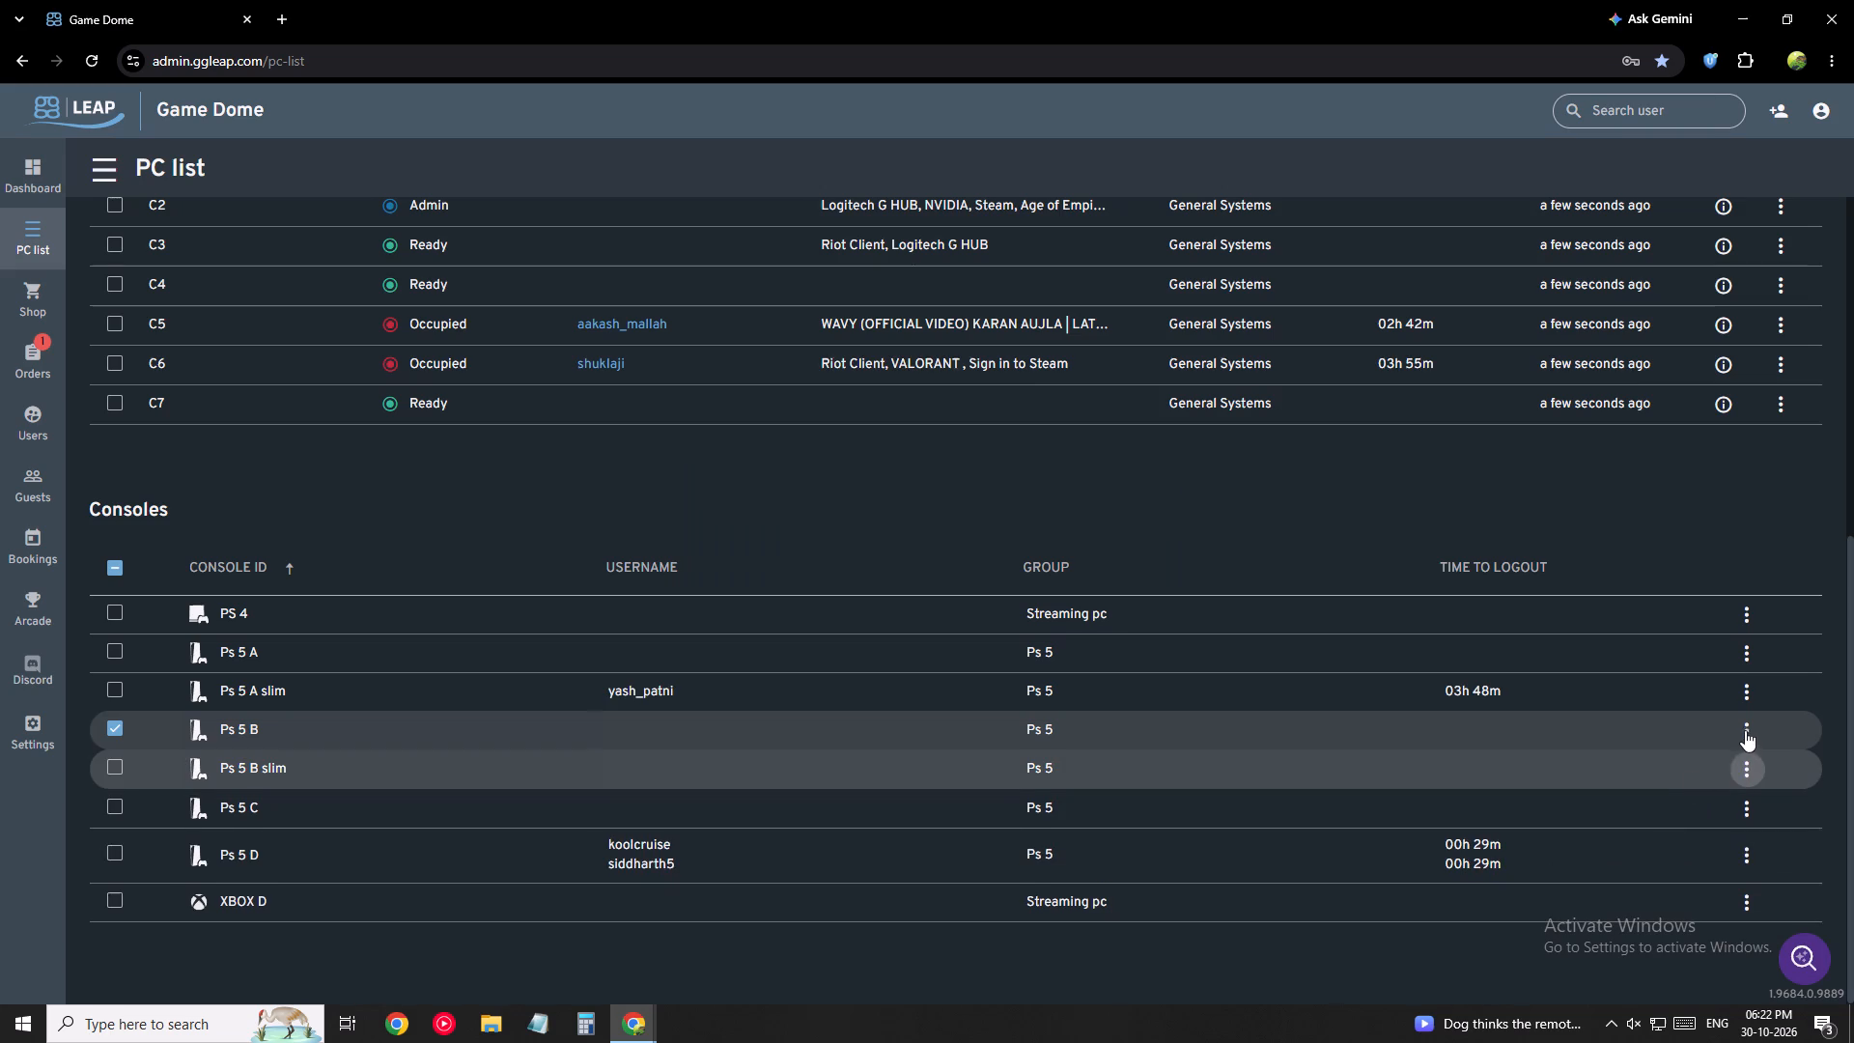
{"action": "left_click", "coordinate": [1744, 725]}
{"action": "left_click_drag", "start_coordinate": [1775, 737], "coordinate": [1777, 756]}
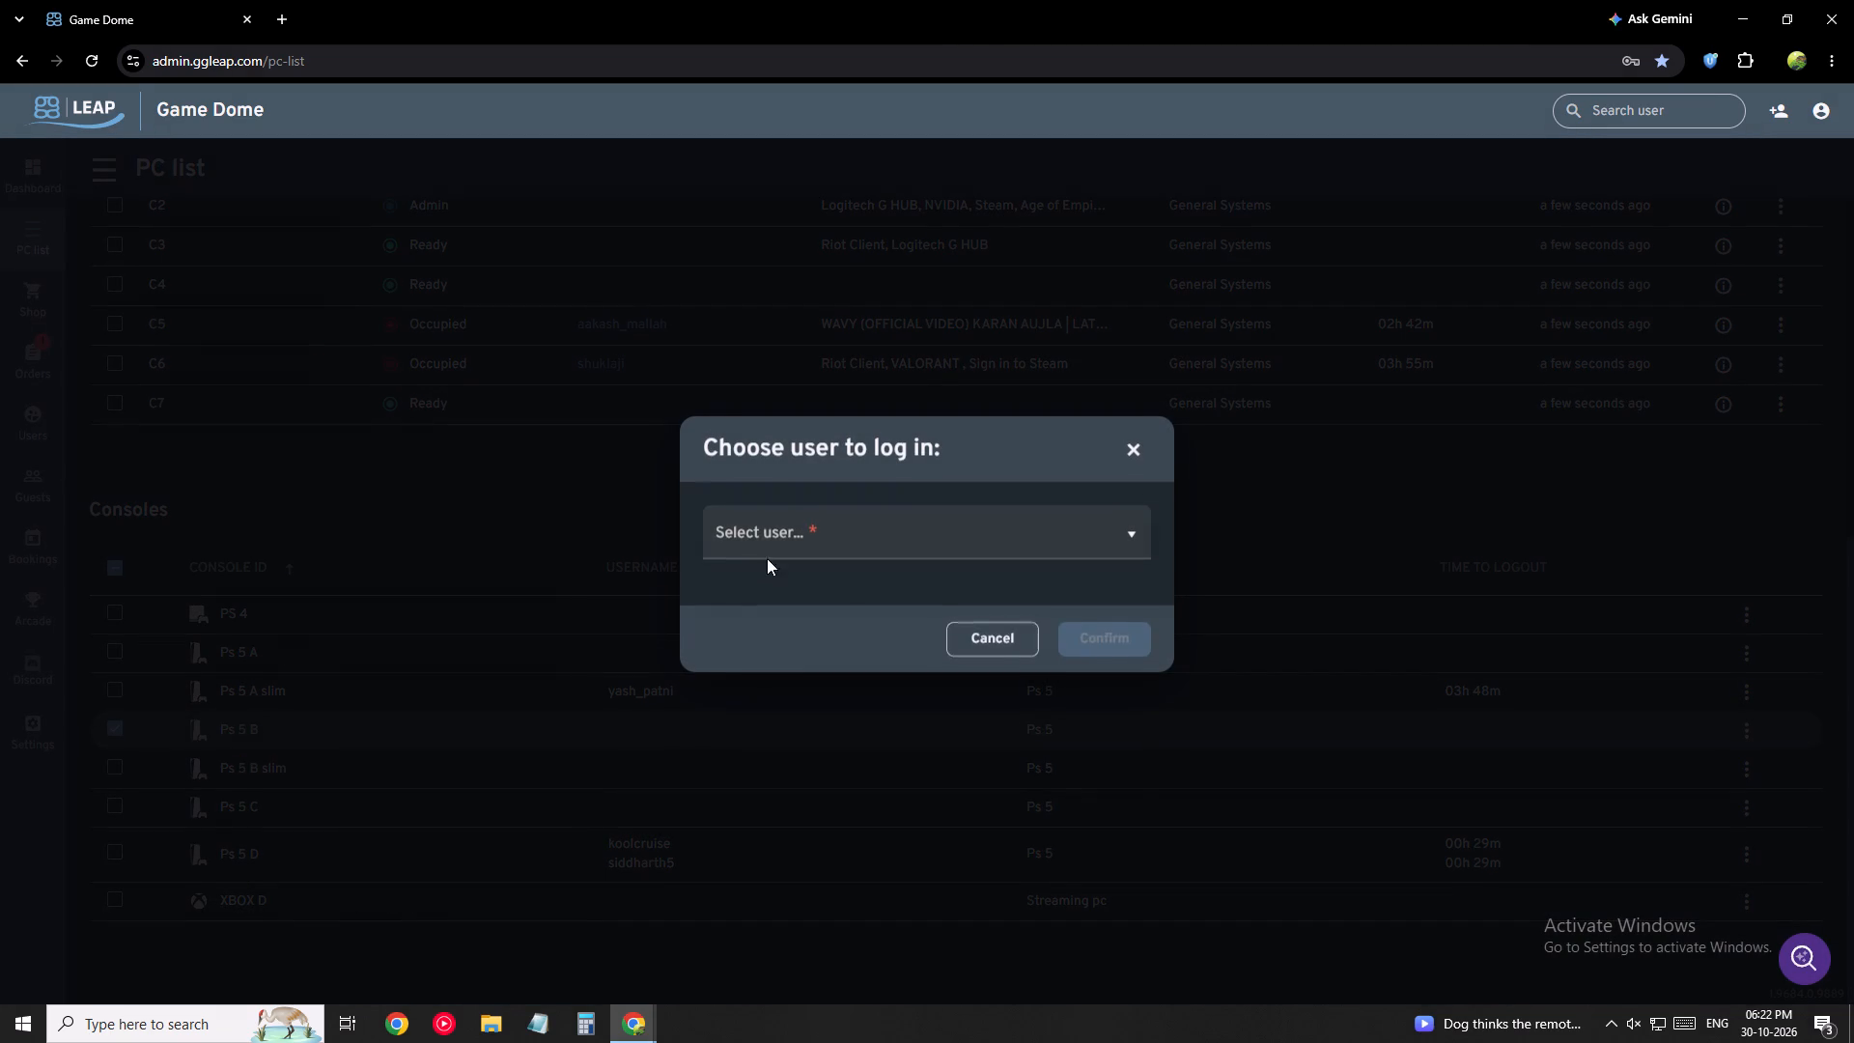
{"action": "left_click", "coordinate": [773, 543]}
{"action": "key", "text": "ctrl+v"}
{"action": "left_click_drag", "start_coordinate": [959, 612], "coordinate": [976, 619]}
{"action": "left_click", "coordinate": [1064, 643]}
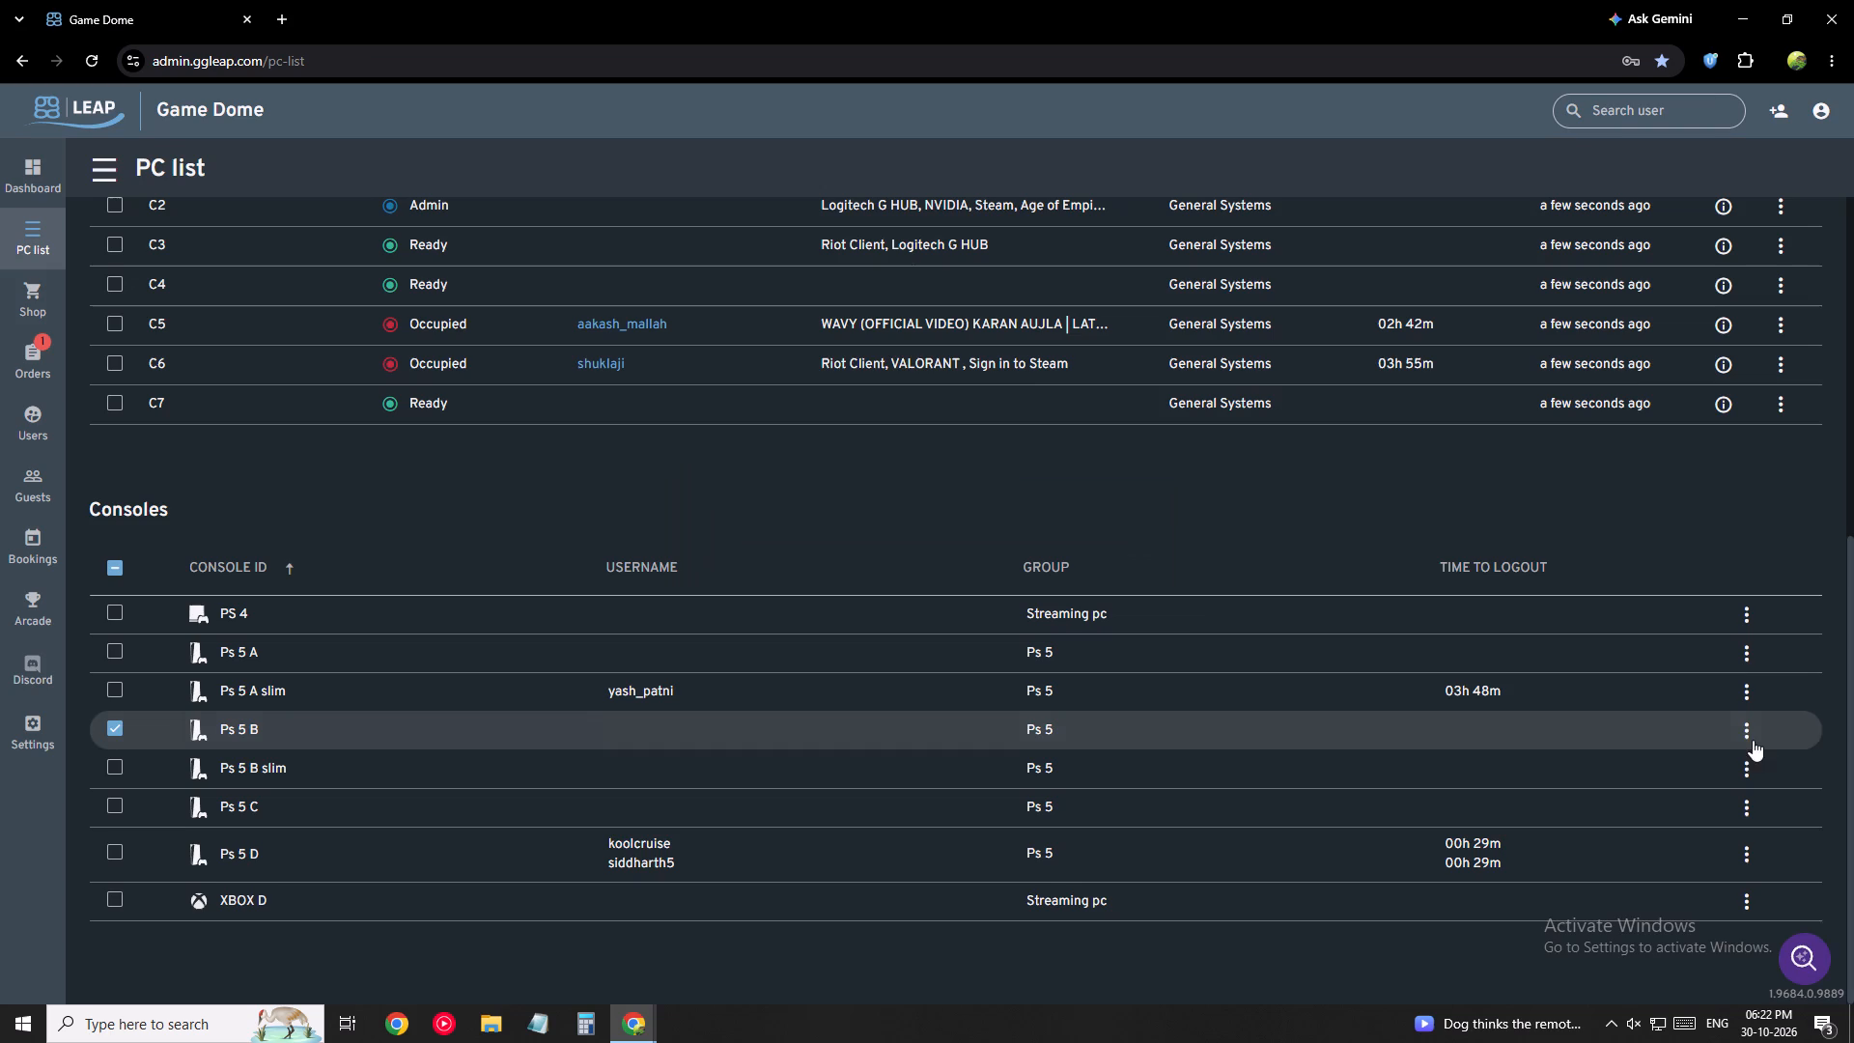
{"action": "left_click", "coordinate": [1745, 734]}
{"action": "left_click", "coordinate": [1761, 809]}
{"action": "left_click", "coordinate": [830, 533]}
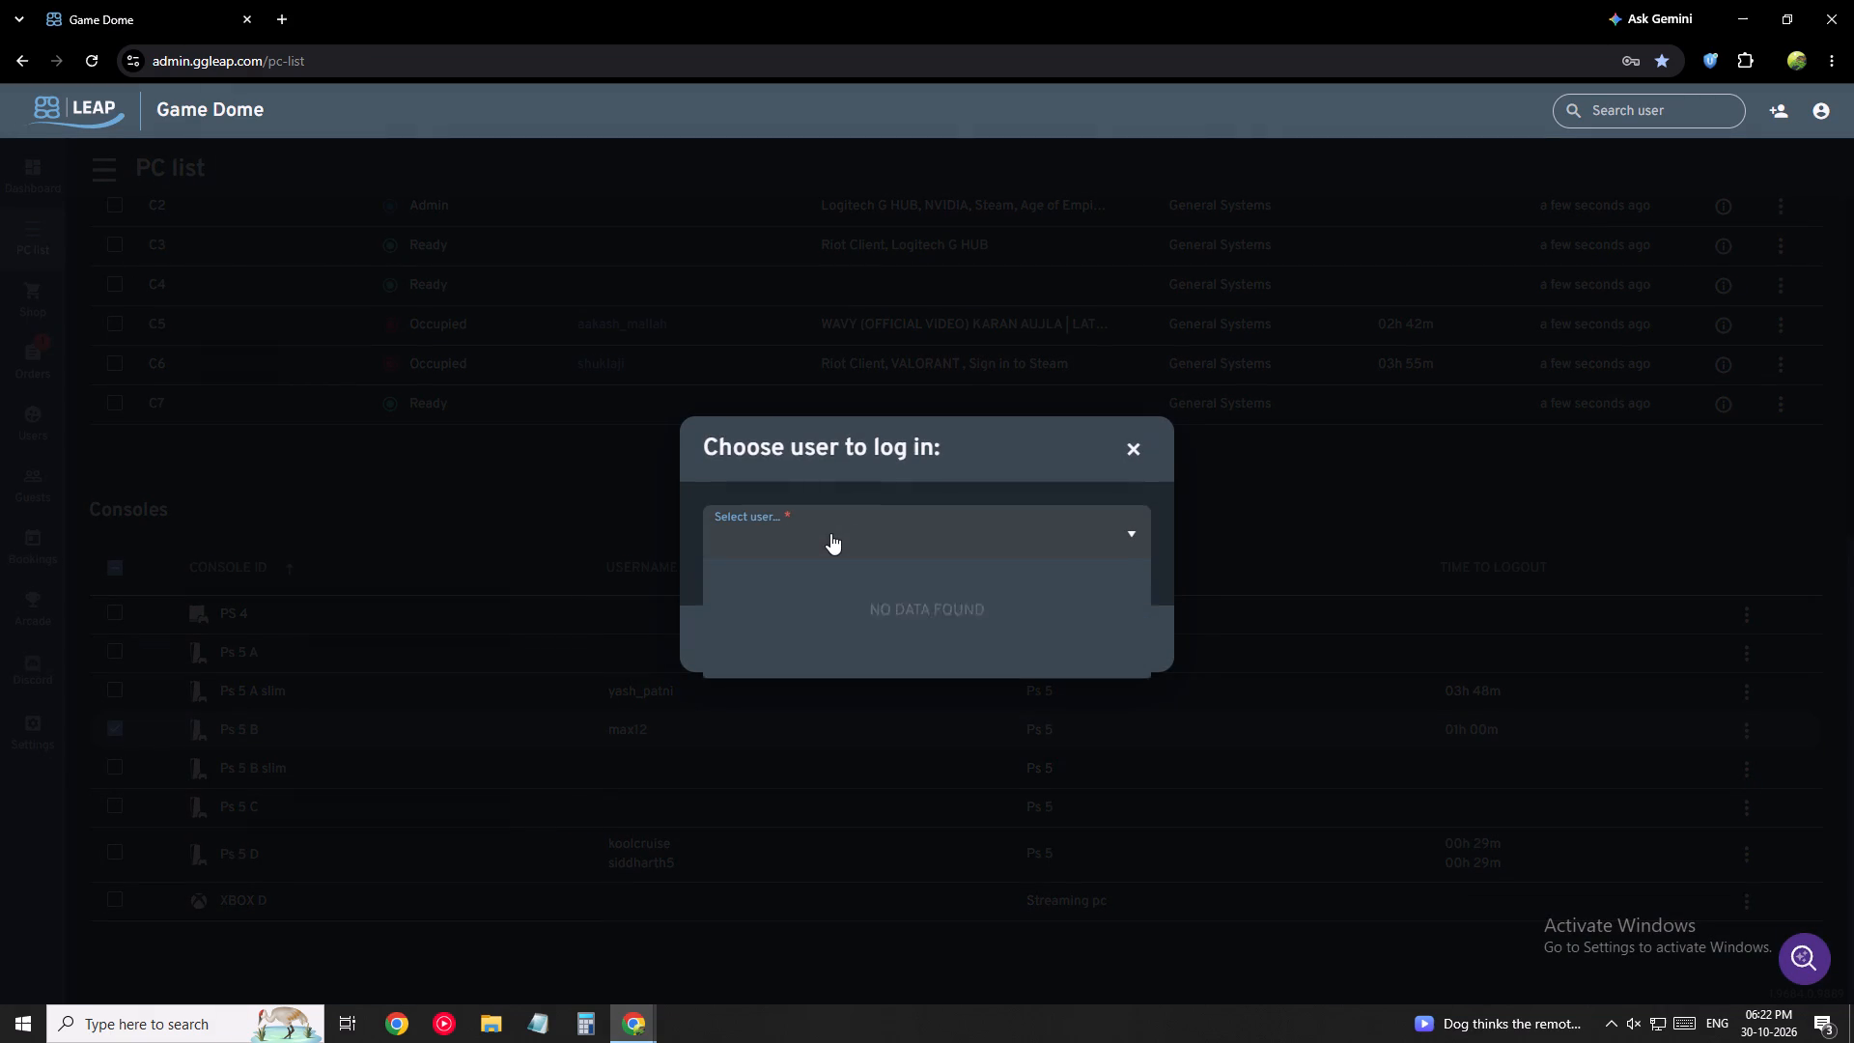
{"action": "key", "text": "super+v"}
{"action": "left_click", "coordinate": [862, 717]}
{"action": "key", "text": "ctrl+v"}
{"action": "left_click", "coordinate": [896, 576]}
{"action": "left_click", "coordinate": [1033, 619]}
{"action": "left_click", "coordinate": [1123, 642]}
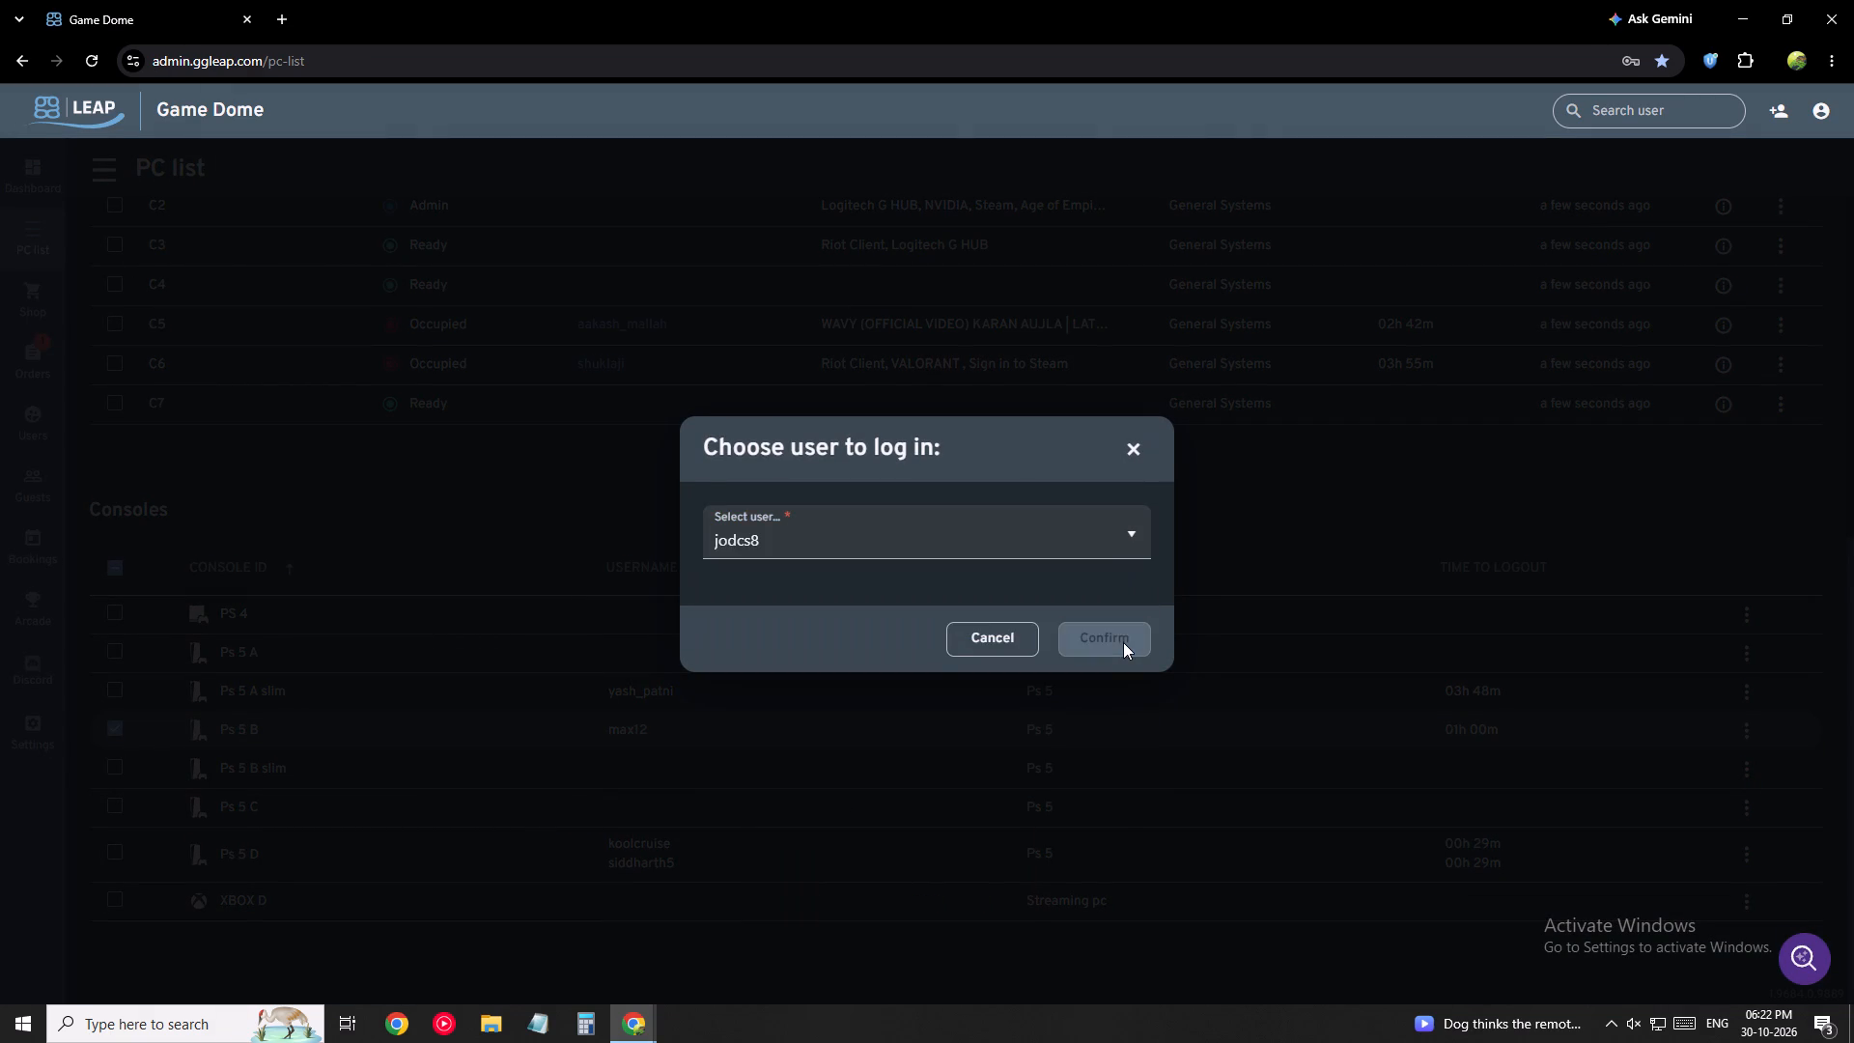